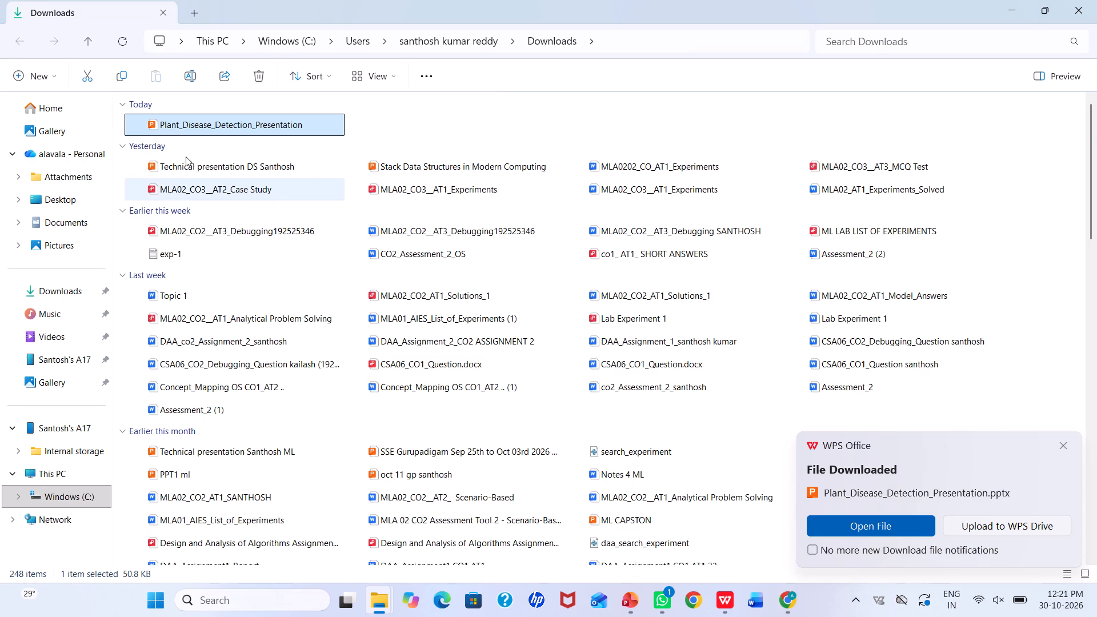
# Open the downloaded Plant_Disease_Detection_Presentation file from the Downloads folder and dismiss the WPS Office download notification.
pyautogui.doubleClick(226, 124)
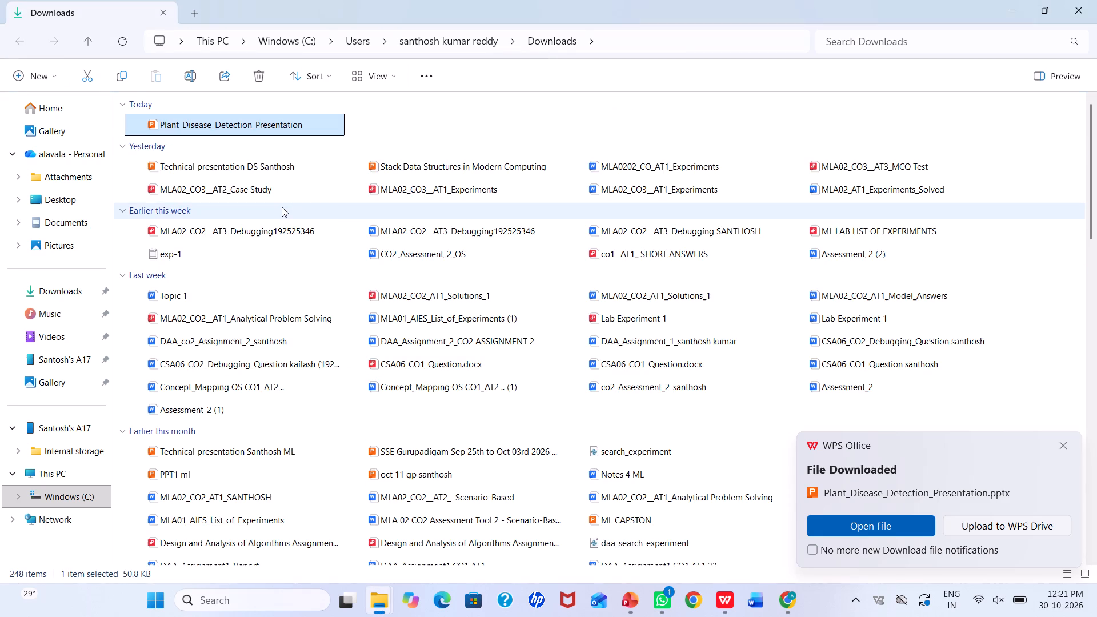
pyautogui.doubleClick(249, 115)
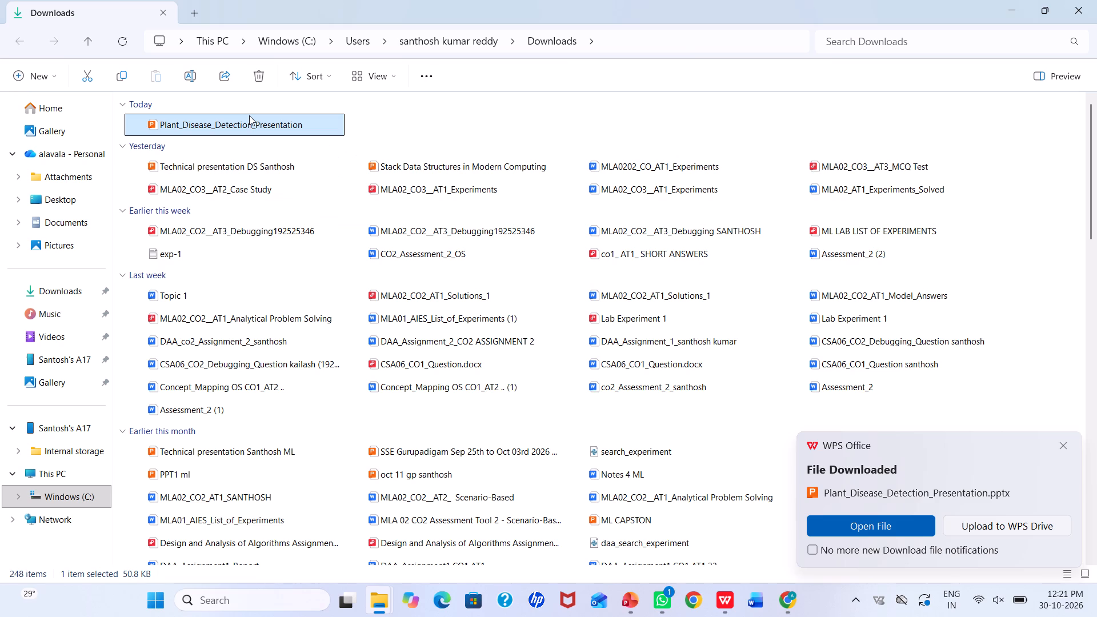
pyautogui.doubleClick(250, 121)
pyautogui.click(1061, 444)
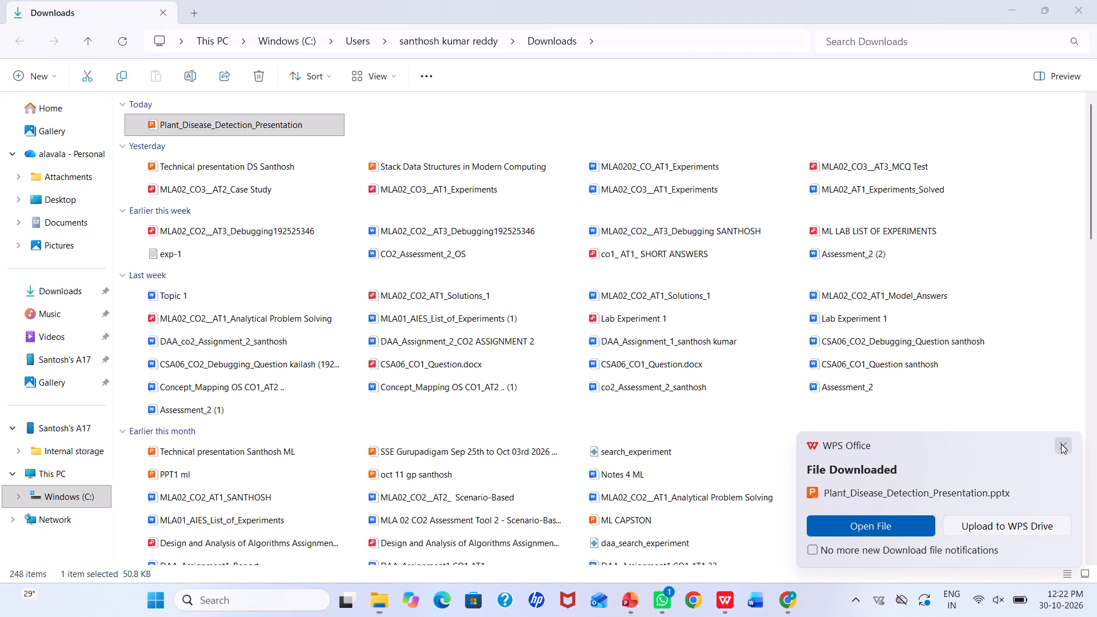
pyautogui.click(224, 133)
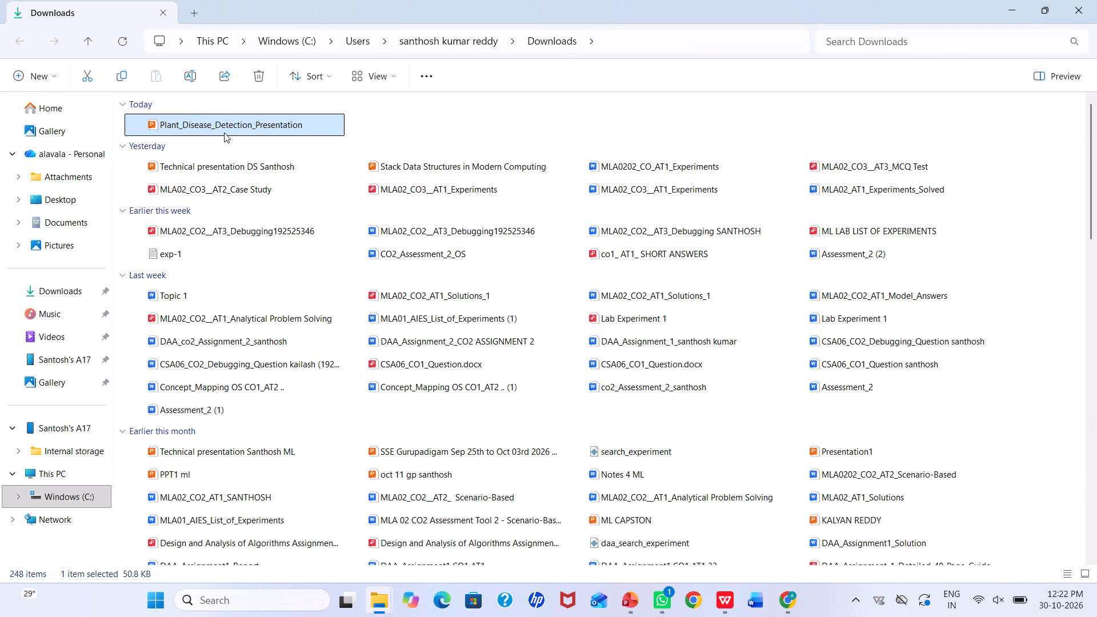
pyautogui.doubleClick(224, 133)
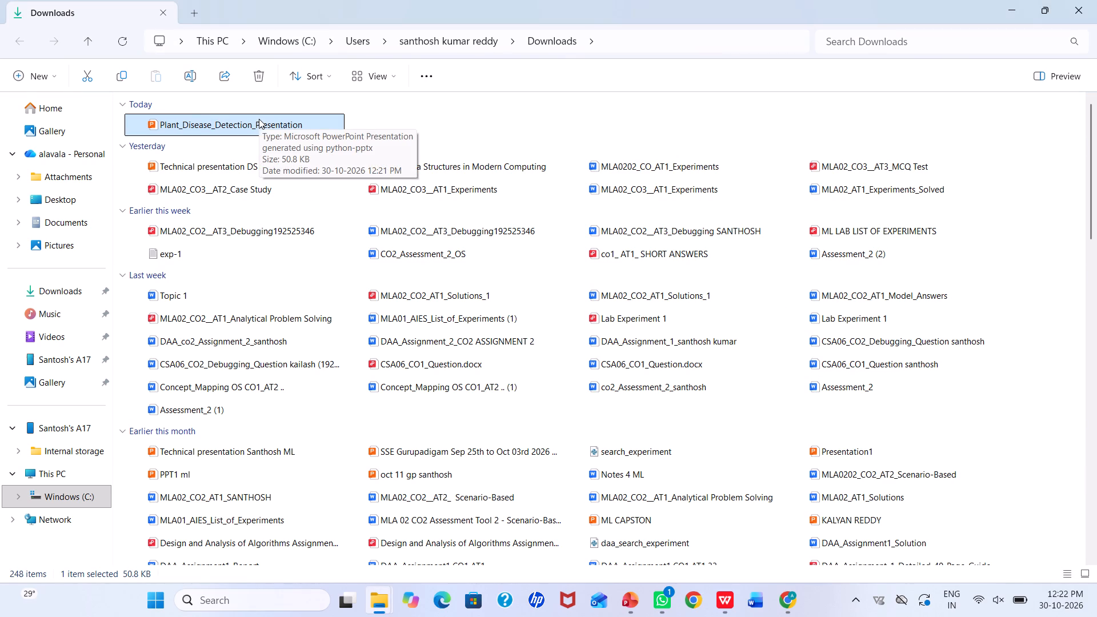
pyautogui.doubleClick(237, 131)
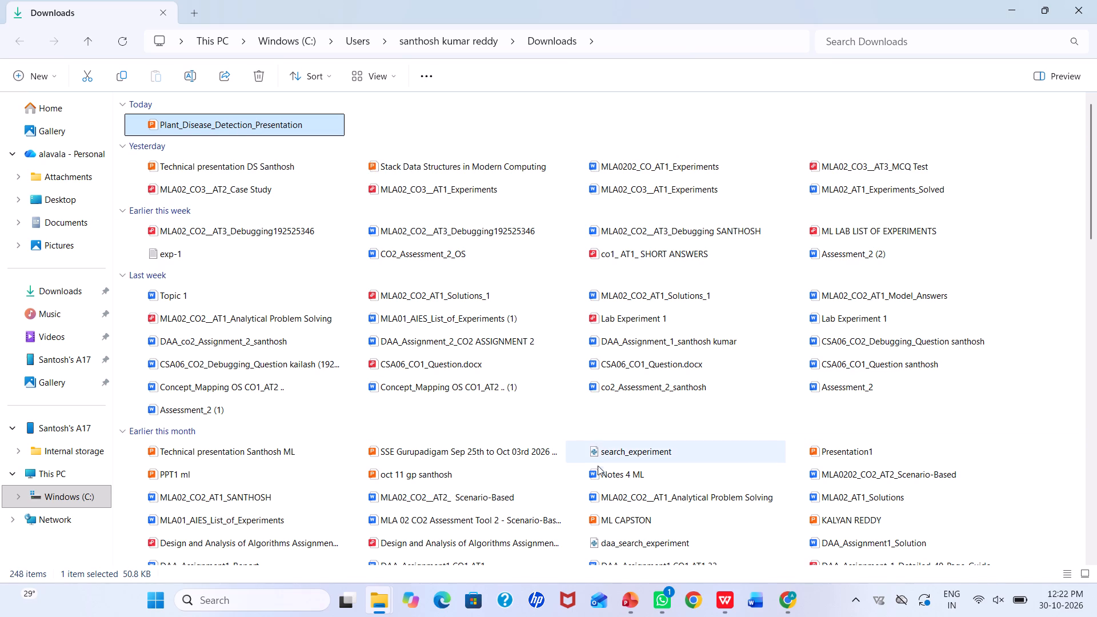
# Switch to PowerPoint and close the Presentation1 window without saving its changes.
pyautogui.click(640, 604)
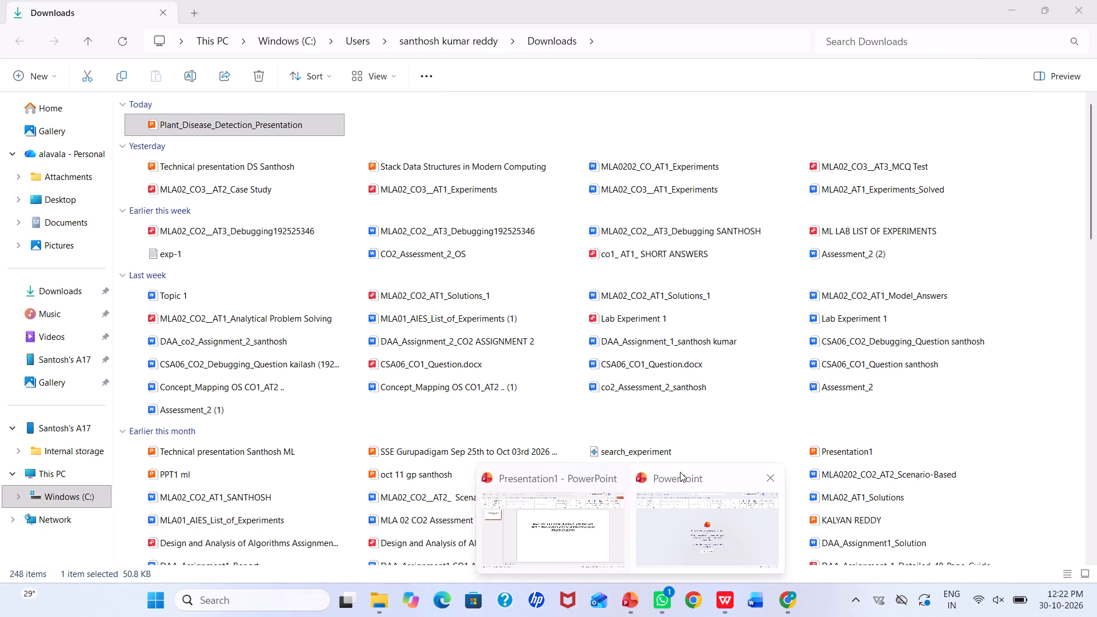
pyautogui.click(621, 472)
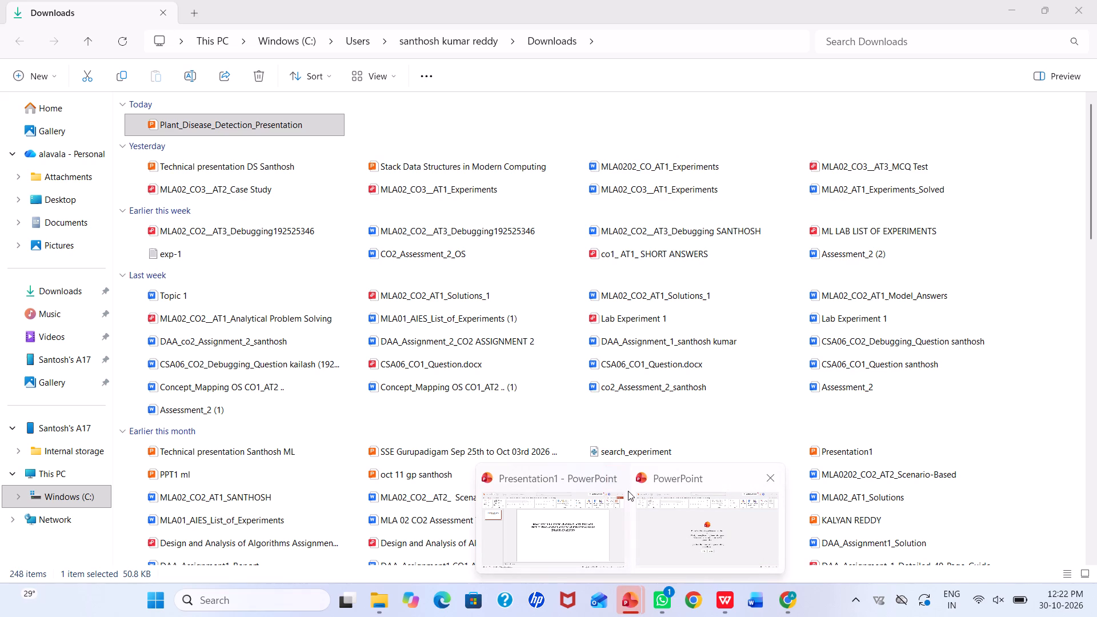
pyautogui.click(623, 480)
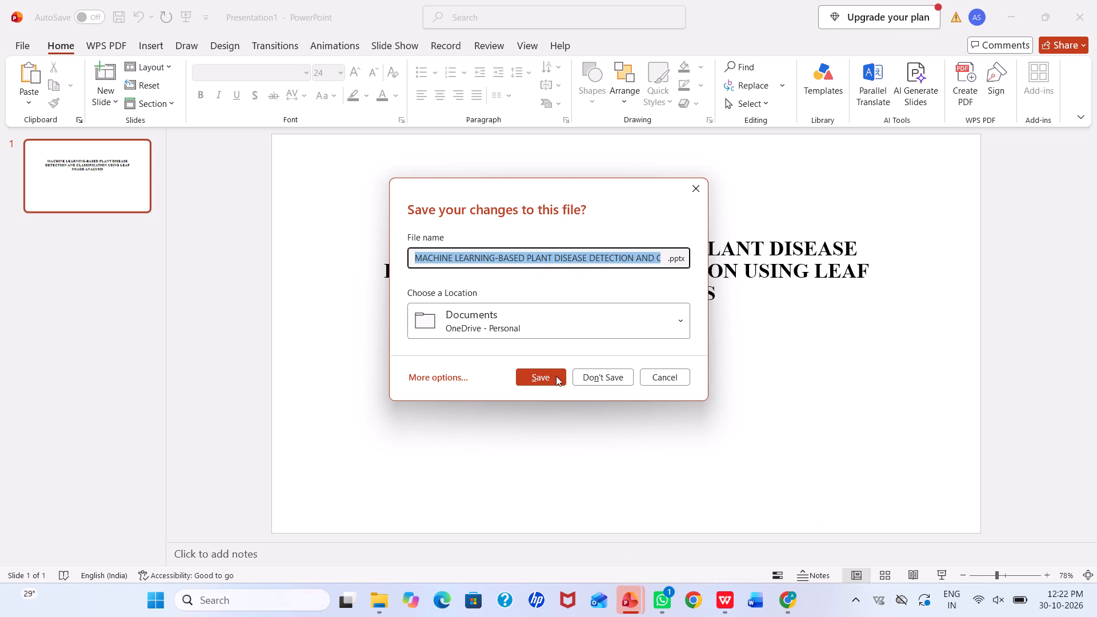
pyautogui.click(586, 376)
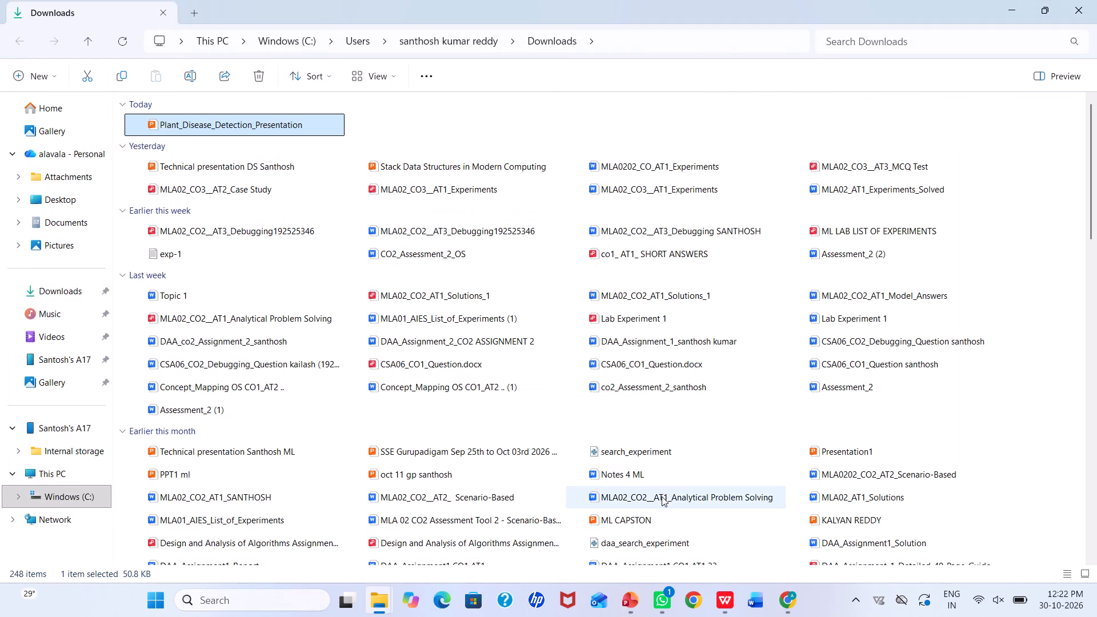
# Repair the downloaded Plant_Disease_Detection_Presentation in PowerPoint and enable it for editing.
pyautogui.click(642, 512)
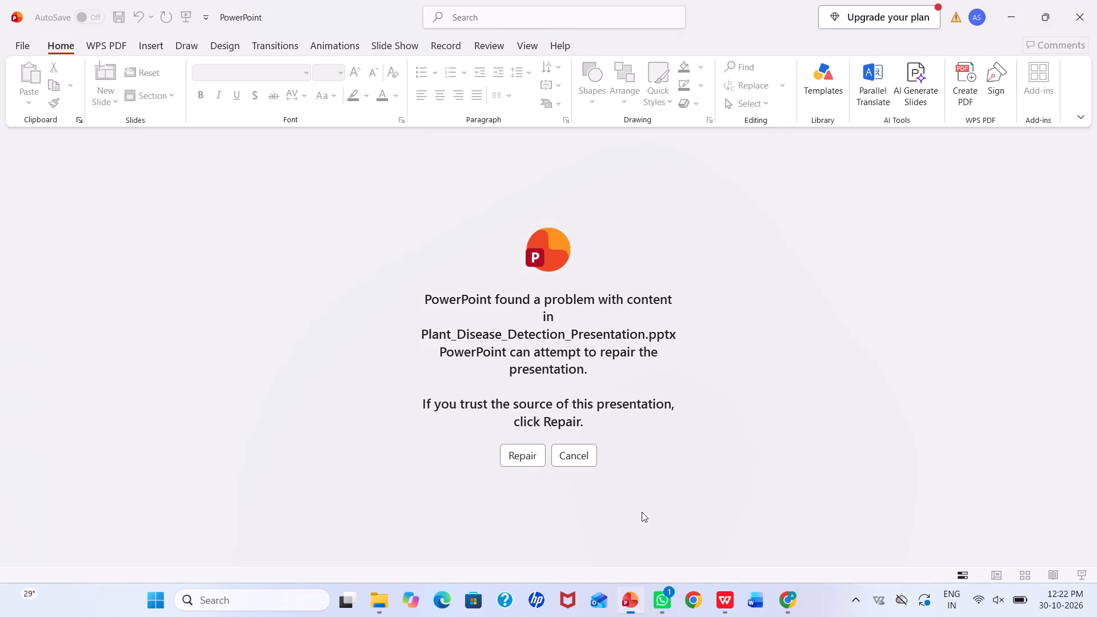
pyautogui.click(538, 452)
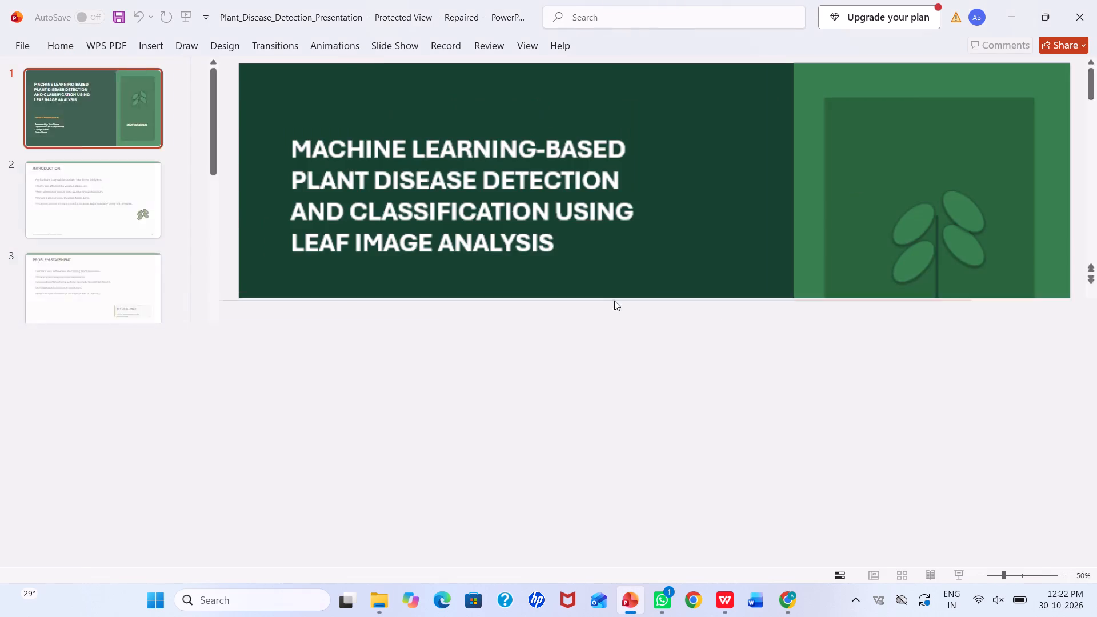
pyautogui.click(592, 64)
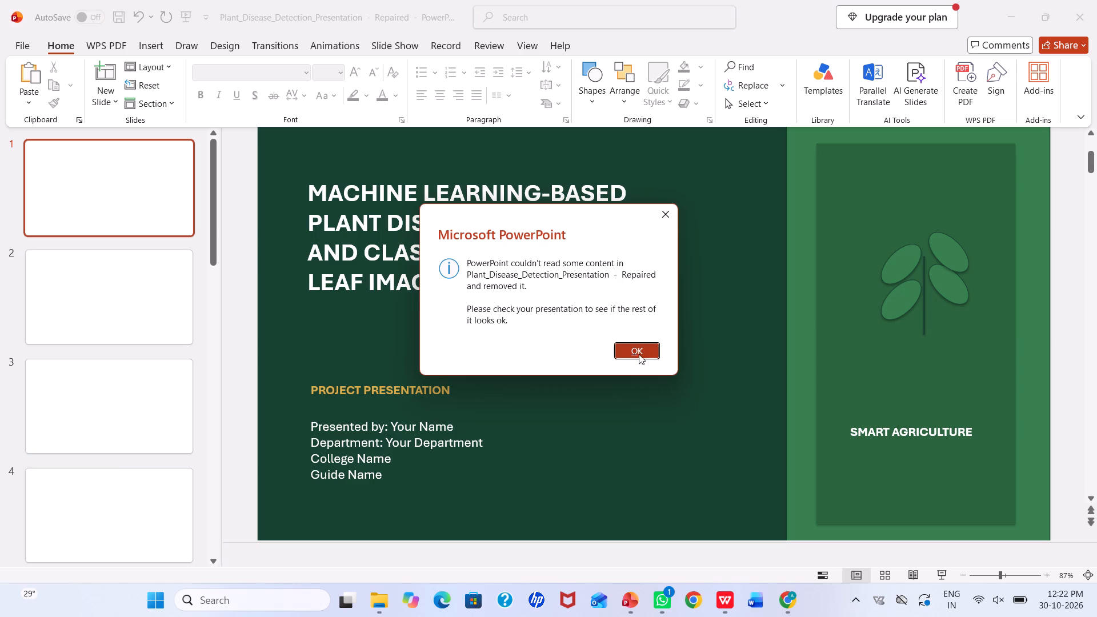
pyautogui.click(640, 354)
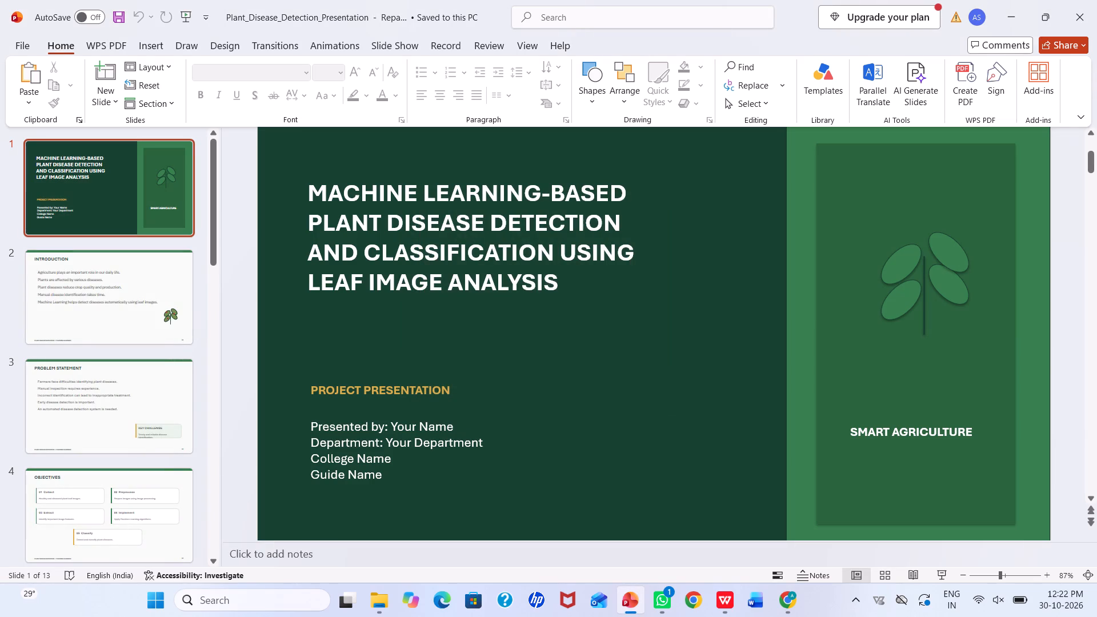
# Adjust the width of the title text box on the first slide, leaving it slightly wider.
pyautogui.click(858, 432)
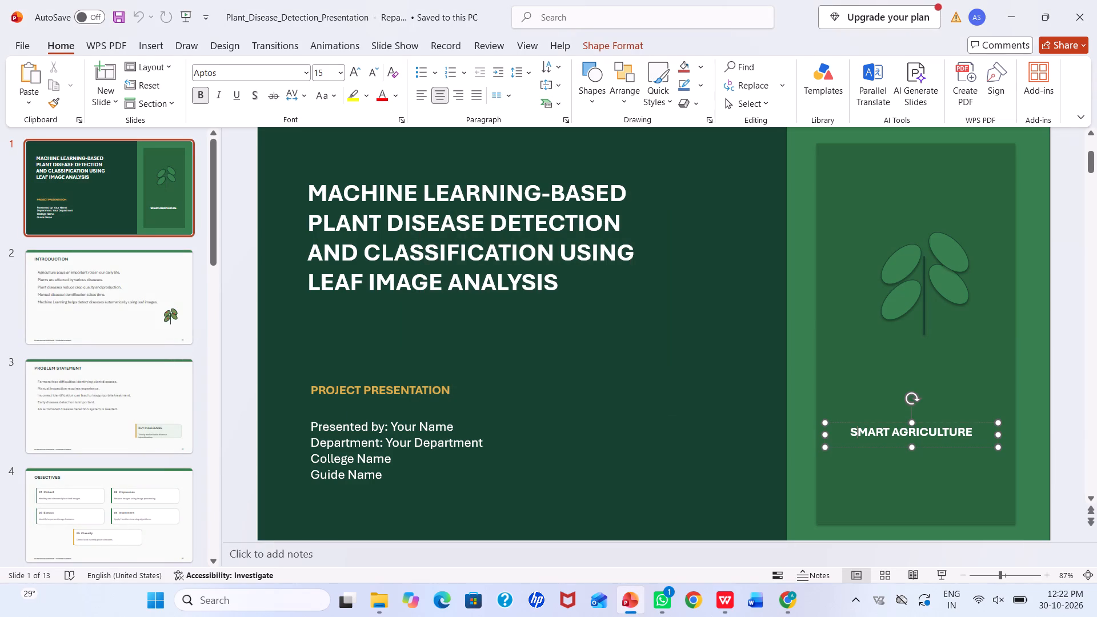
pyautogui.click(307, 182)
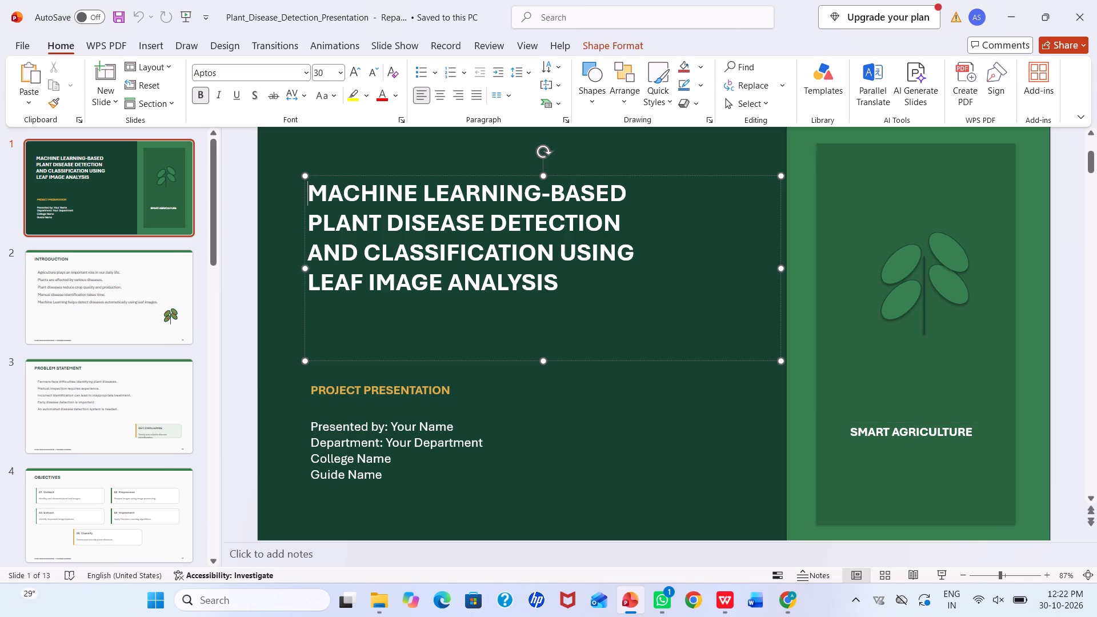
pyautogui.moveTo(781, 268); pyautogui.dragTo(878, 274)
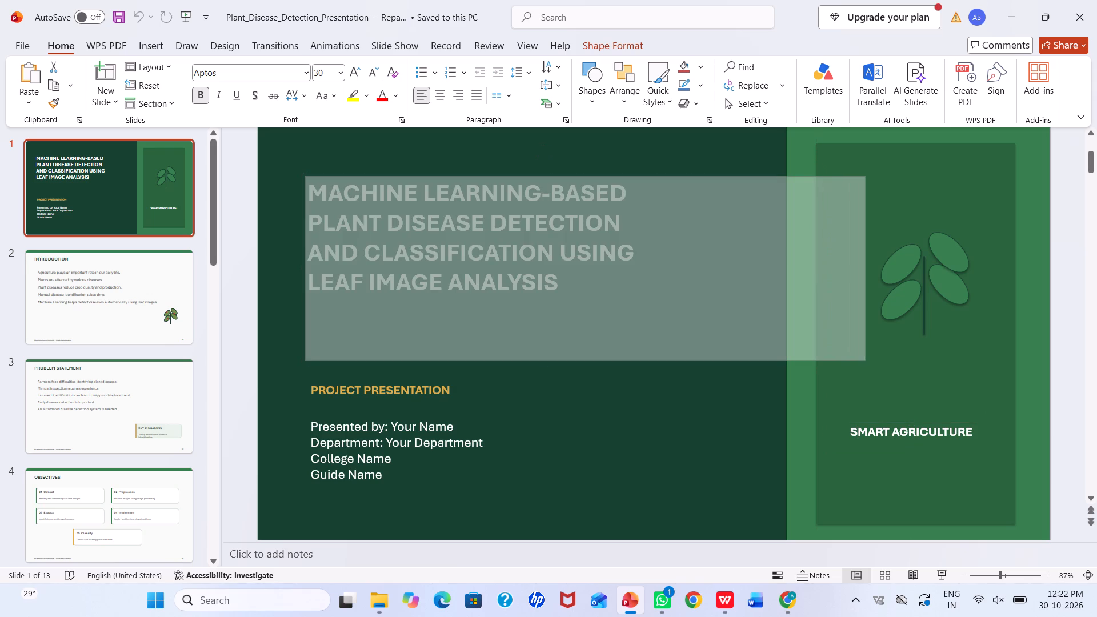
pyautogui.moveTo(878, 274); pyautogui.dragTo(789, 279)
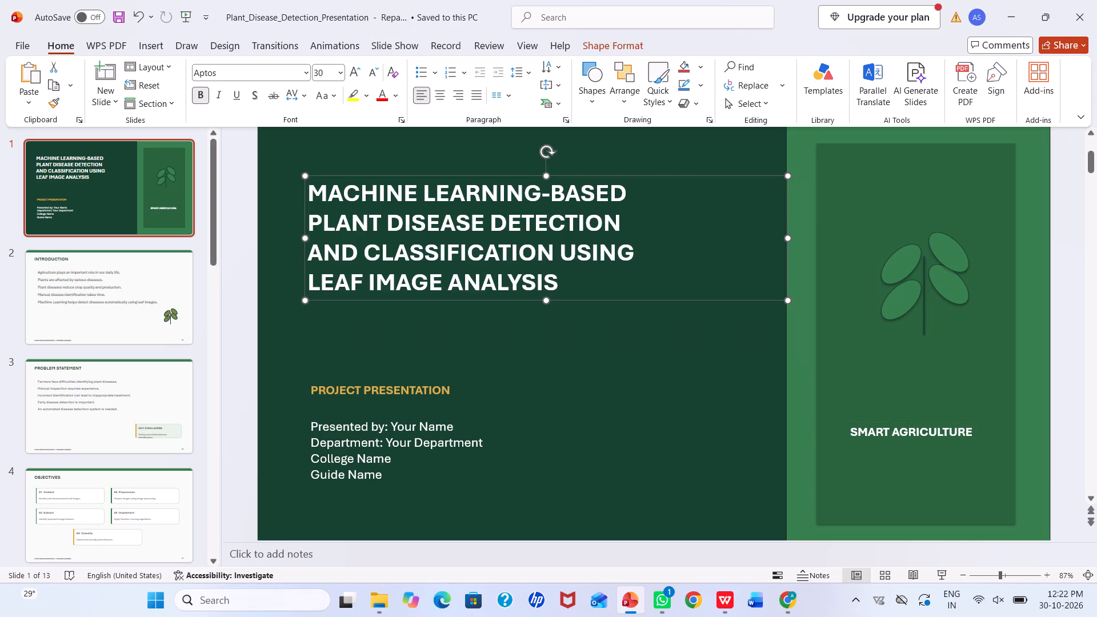
# Format the whole title on the first slide in Times New Roman at size 24.
pyautogui.moveTo(312, 190); pyautogui.dragTo(550, 282)
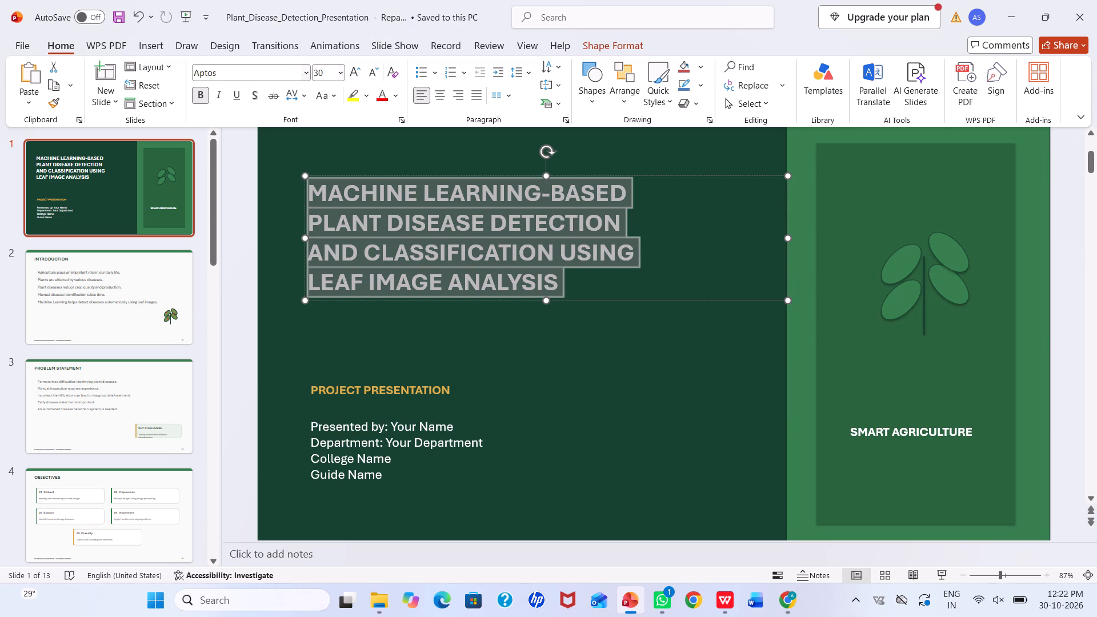
pyautogui.click(310, 68)
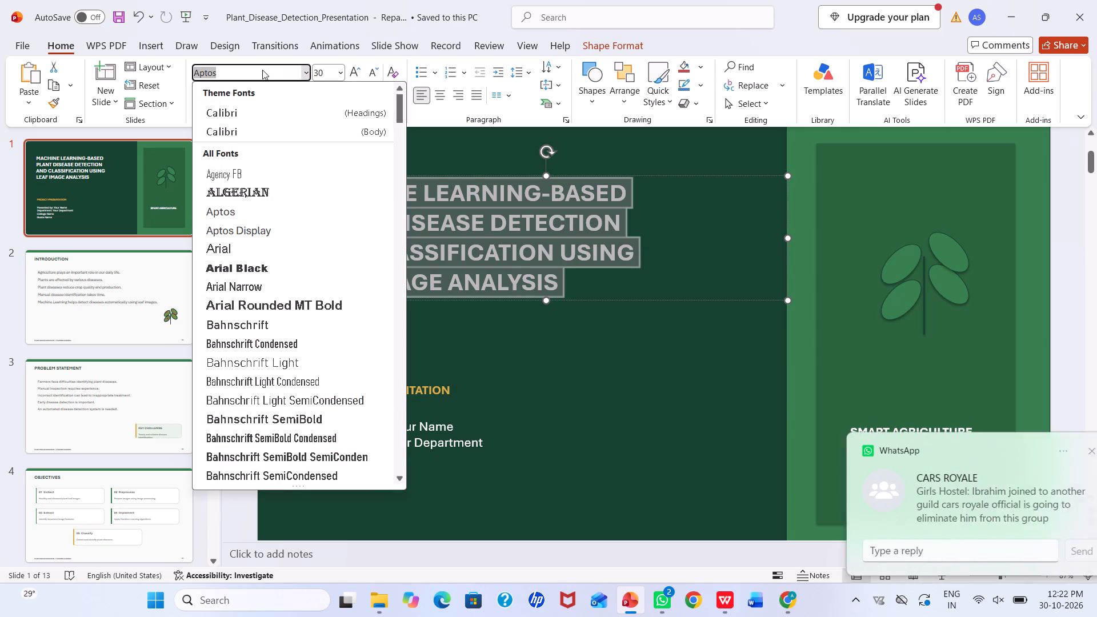
pyautogui.press('BackSpace')
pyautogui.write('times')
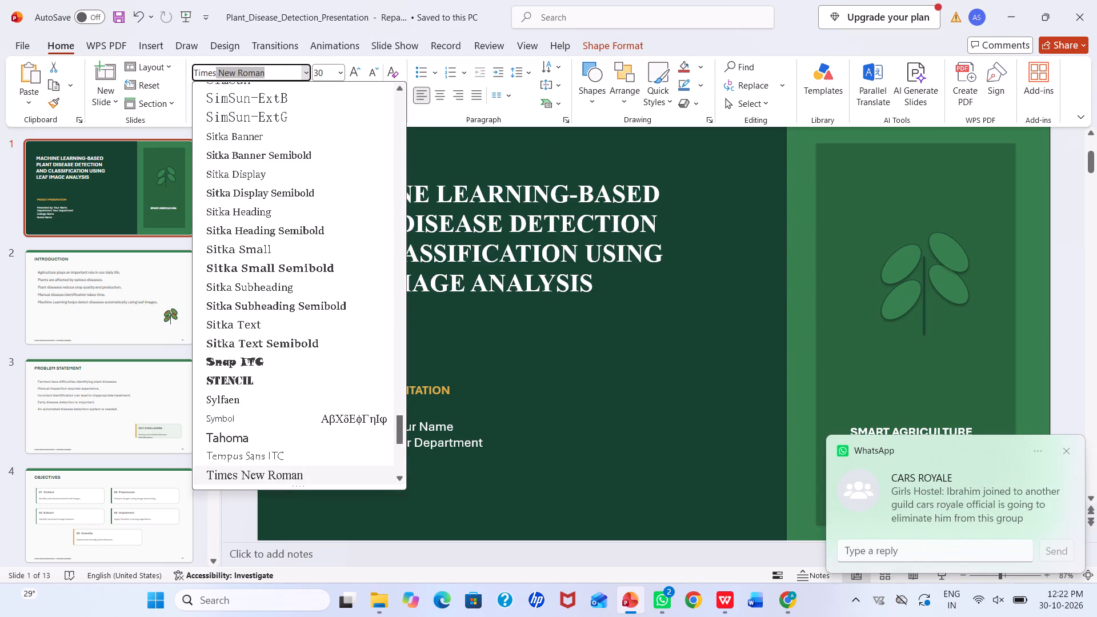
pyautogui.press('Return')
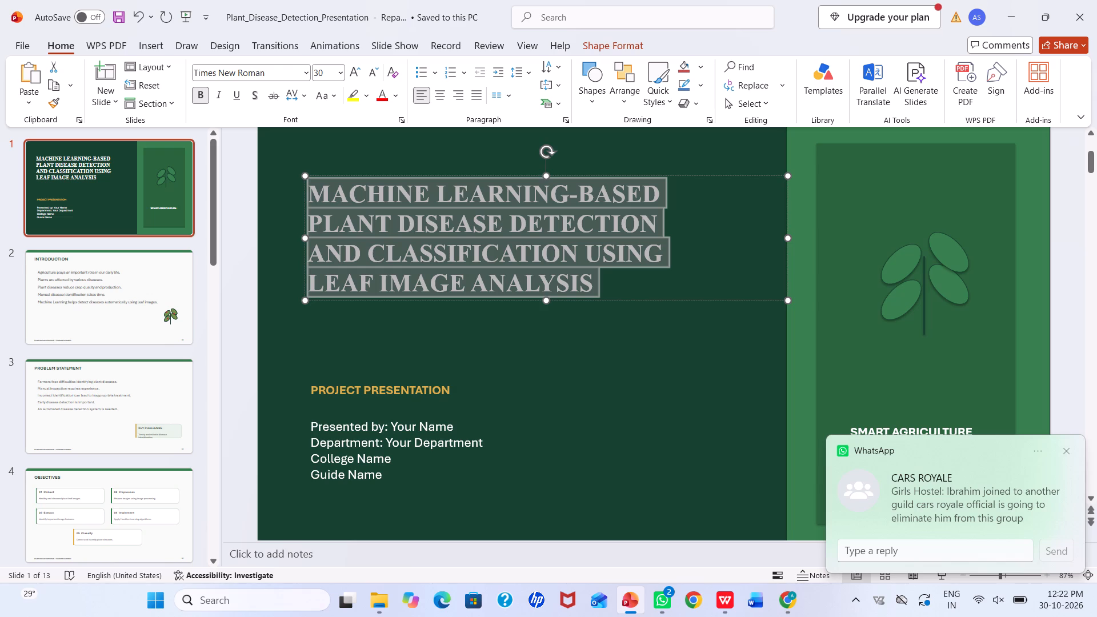
pyautogui.click(377, 67)
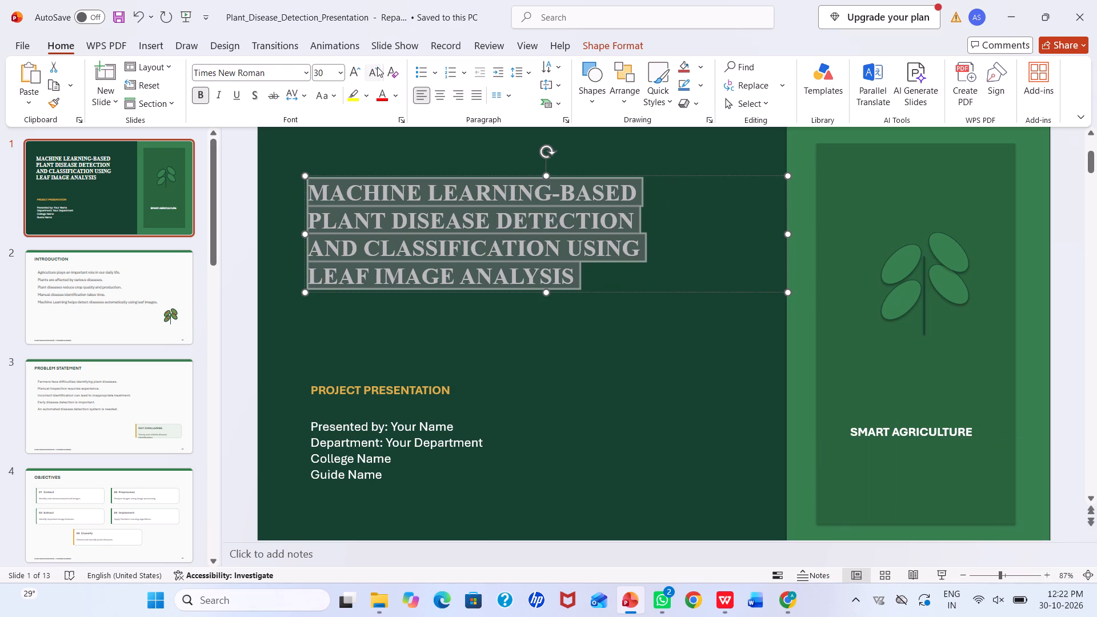
pyautogui.click(377, 67)
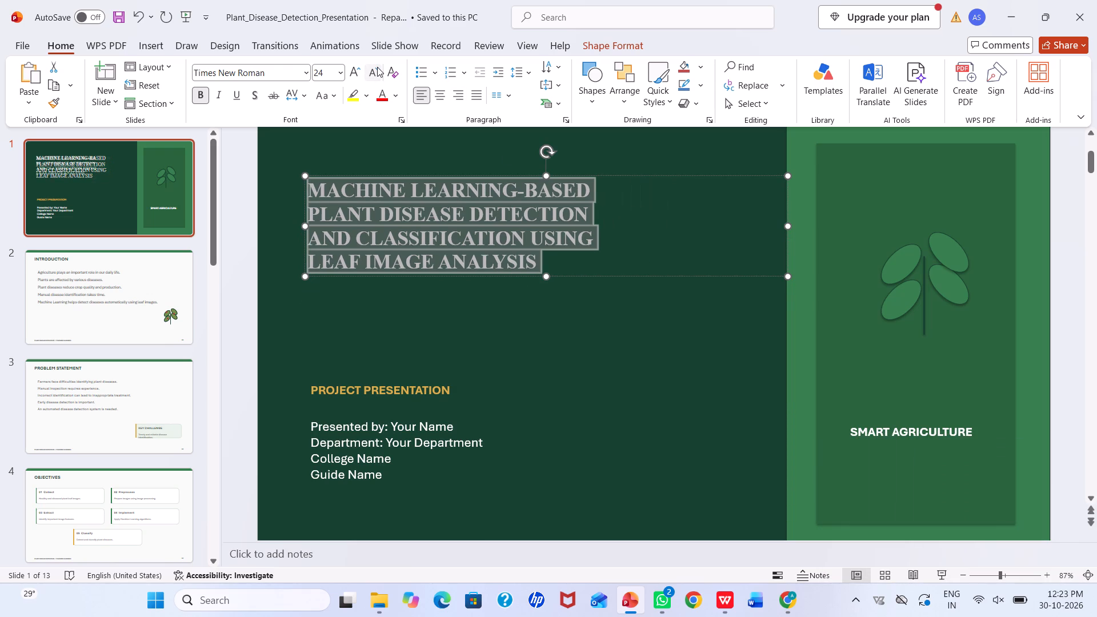
# Widen the first slide's title text box so it reaches the edge of the darker leaf panel.
pyautogui.moveTo(788, 223); pyautogui.dragTo(656, 223)
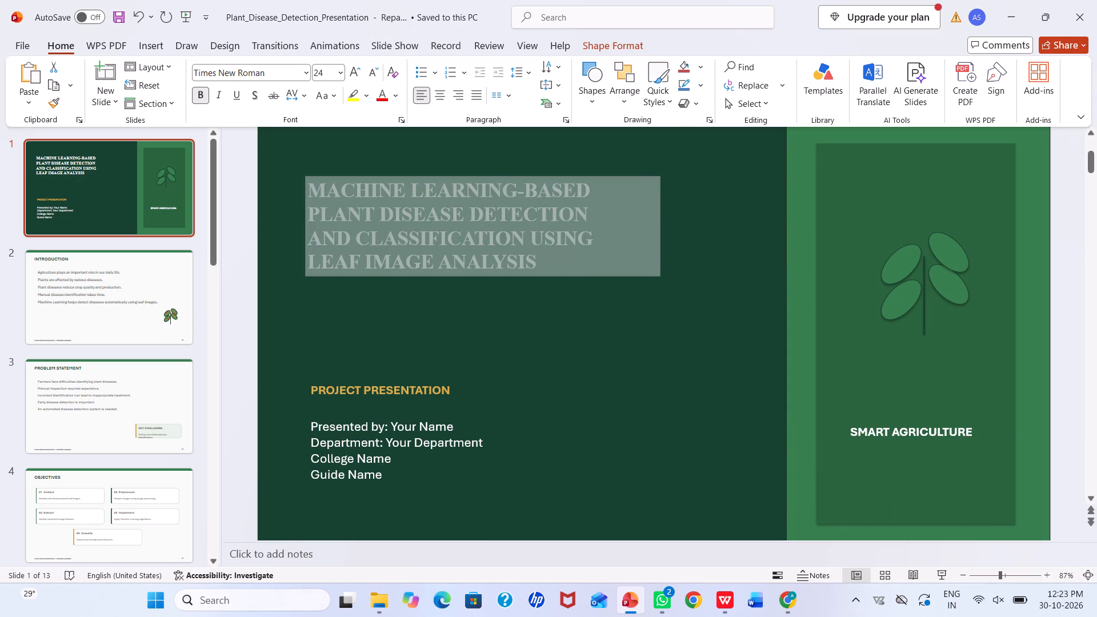
pyautogui.moveTo(656, 223); pyautogui.dragTo(814, 254)
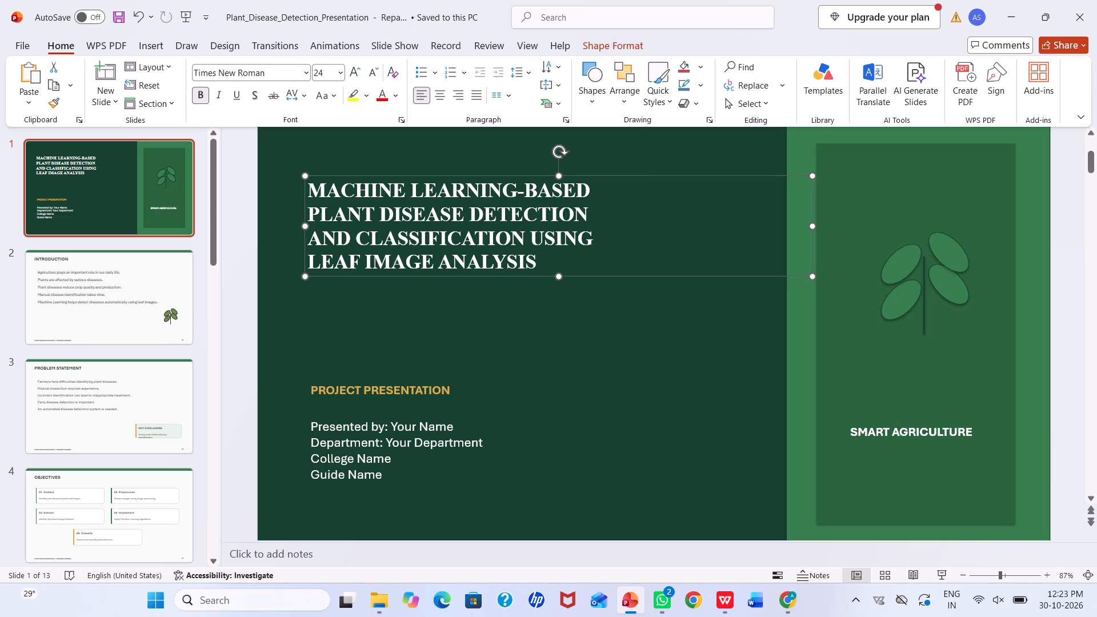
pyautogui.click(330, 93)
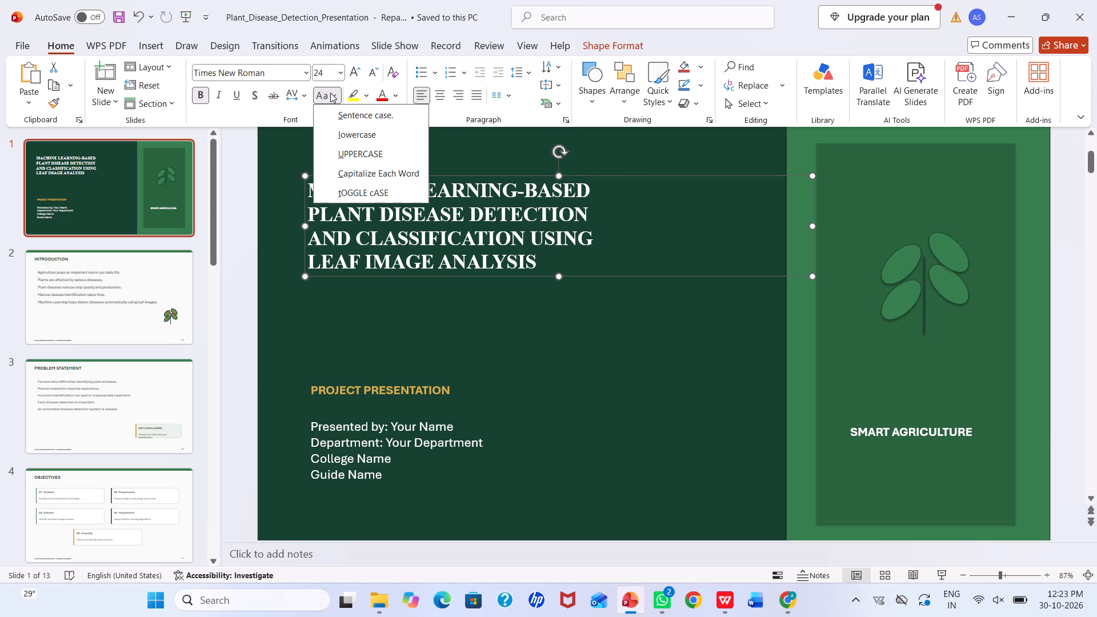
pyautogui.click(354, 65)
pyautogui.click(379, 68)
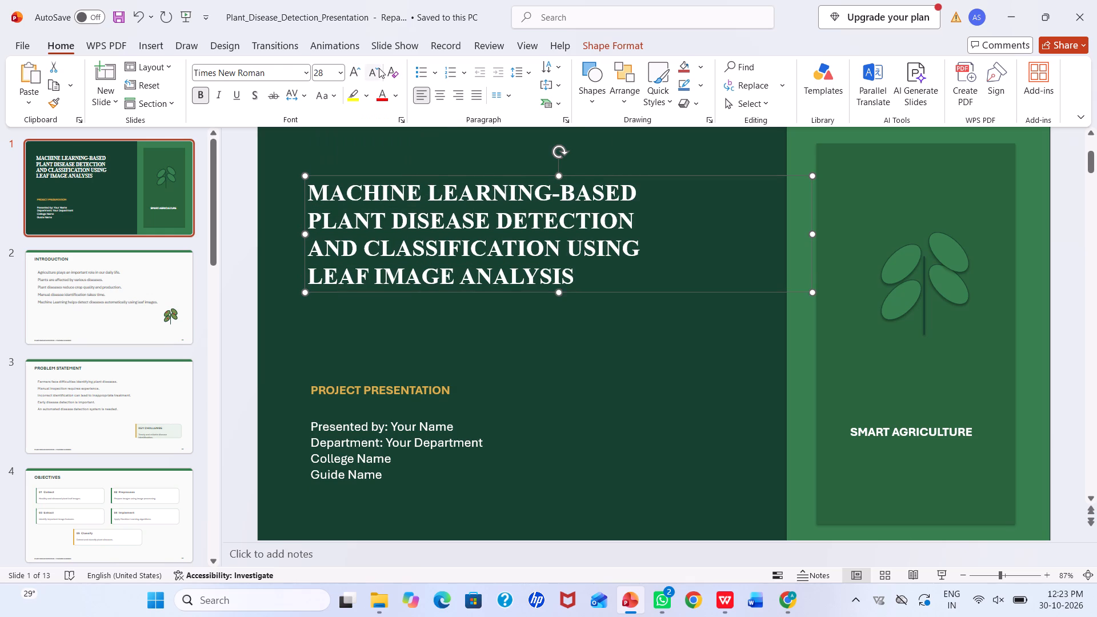
# Remove the title's line breaks before "PLANT" and before "AND", replacing each with a space.
pyautogui.click(311, 214)
pyautogui.press('BackSpace')
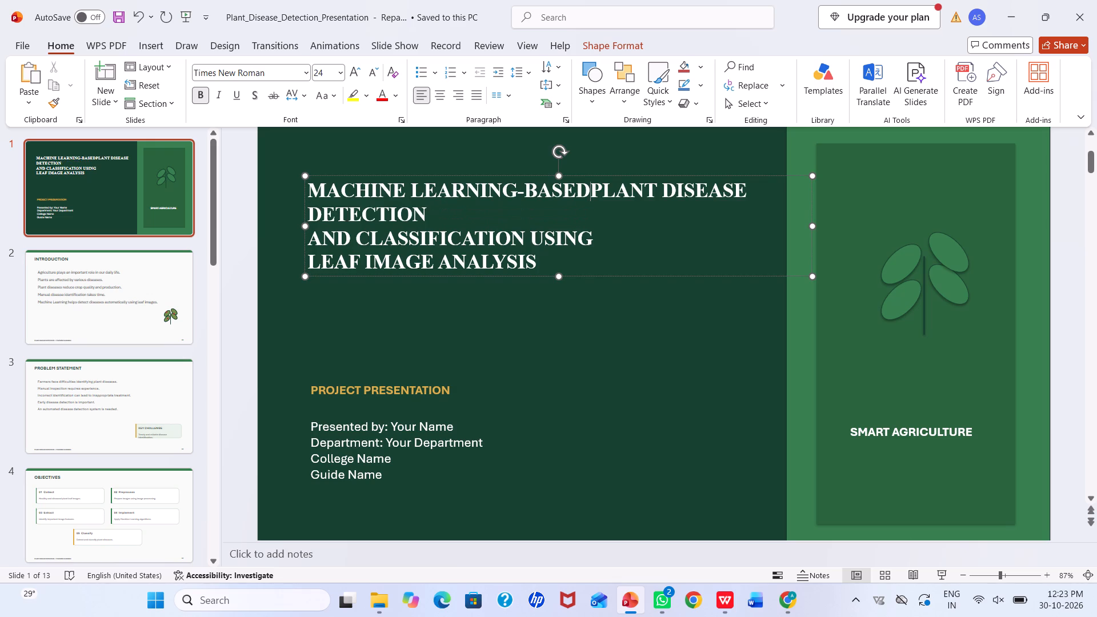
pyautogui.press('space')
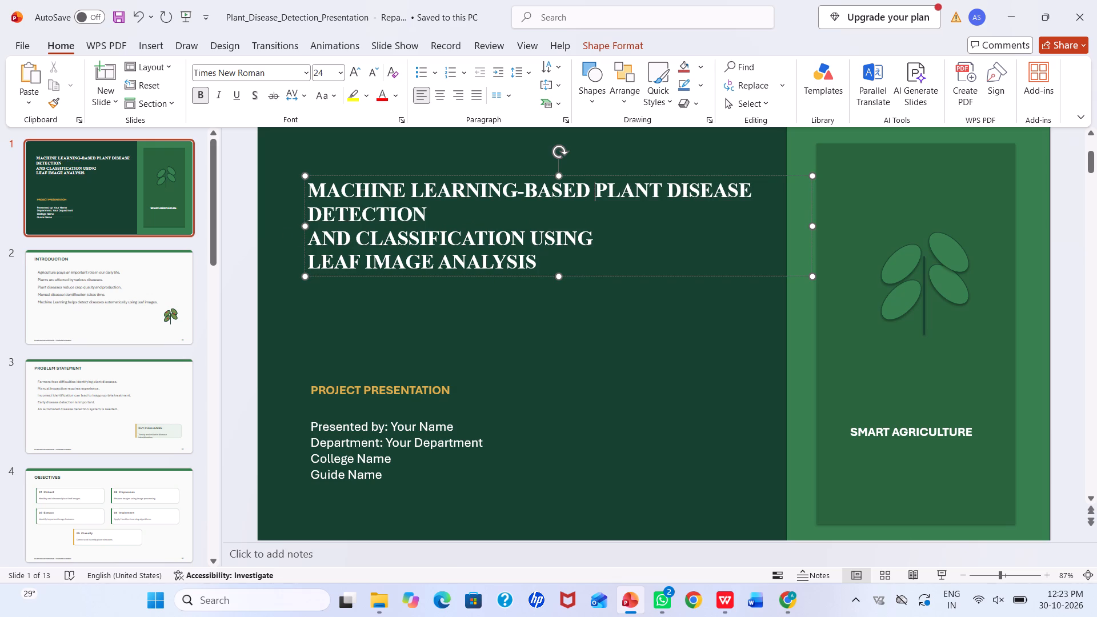
pyautogui.click(311, 240)
pyautogui.press('BackSpace')
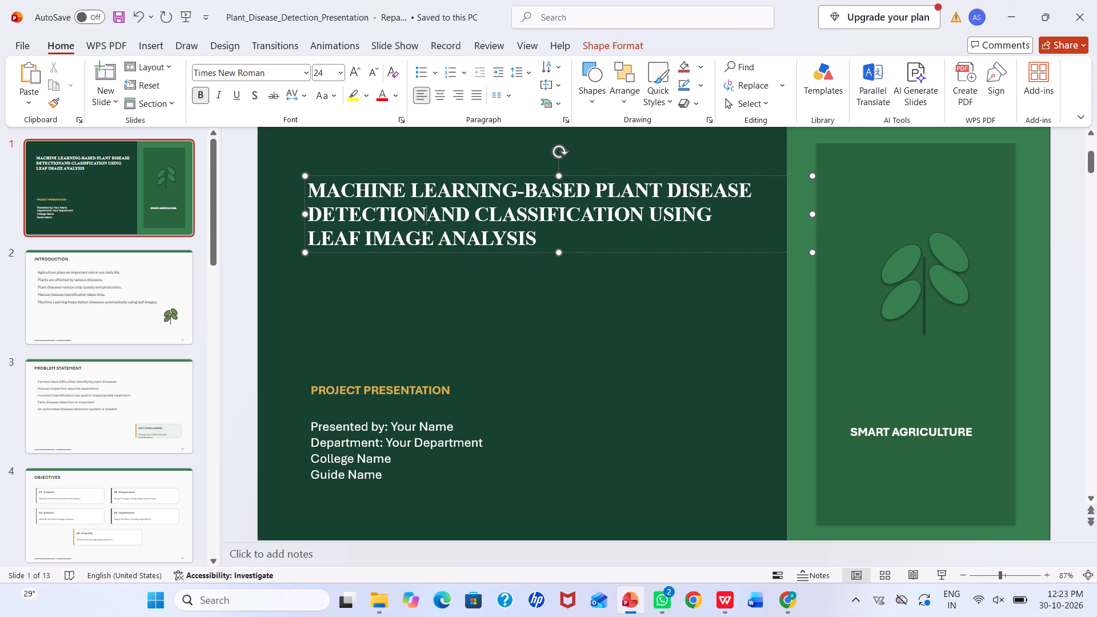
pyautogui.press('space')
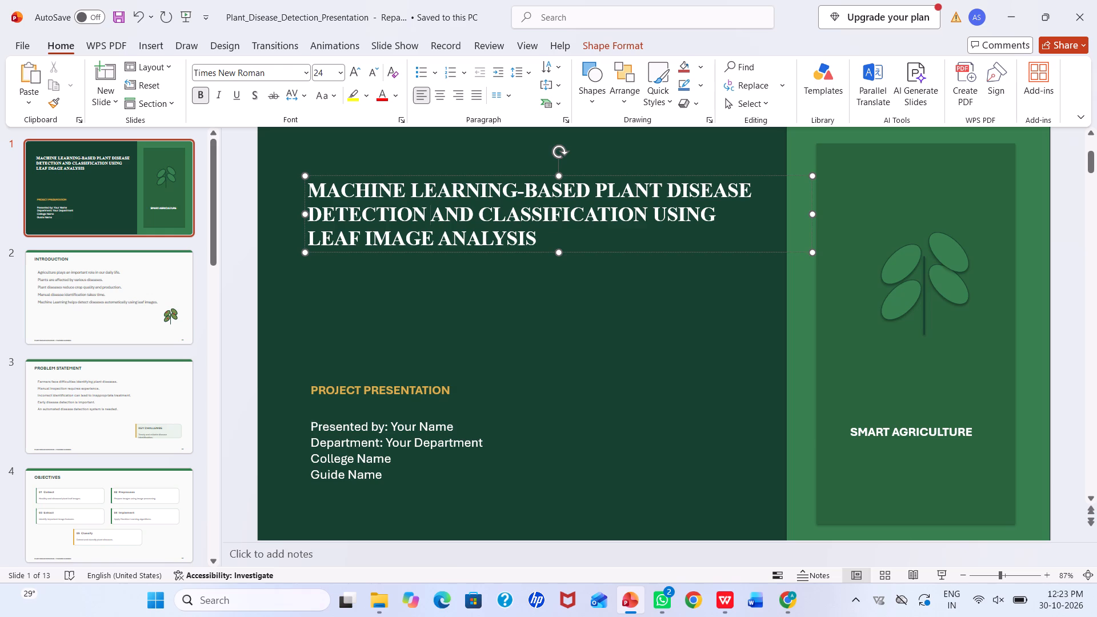
# Centre-align the whole title text on the first slide.
pyautogui.moveTo(311, 189); pyautogui.dragTo(501, 258)
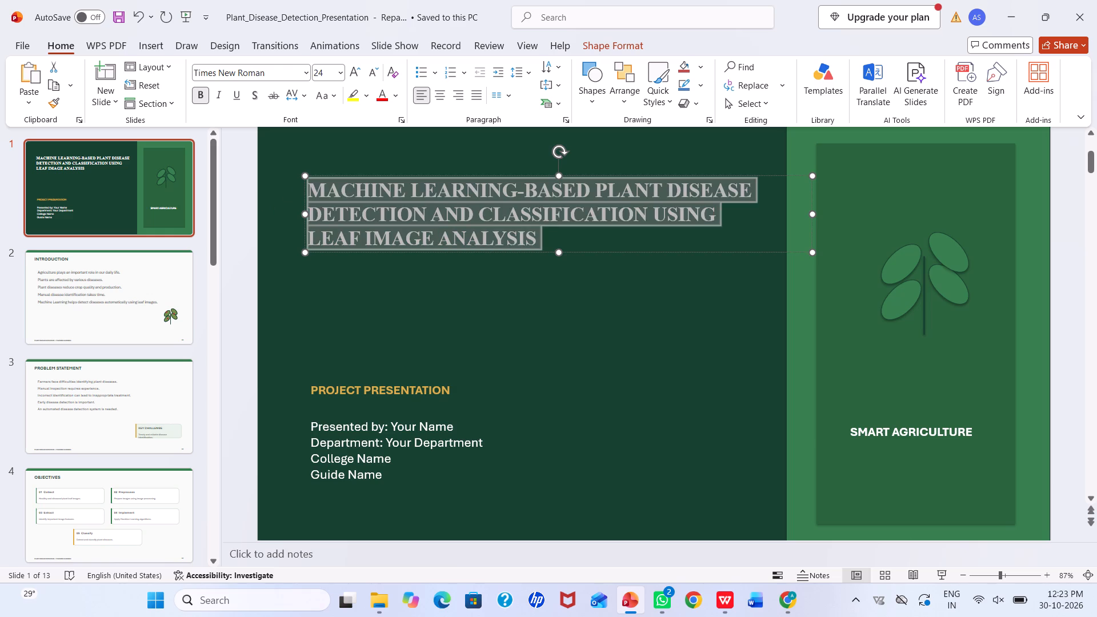
pyautogui.click(441, 92)
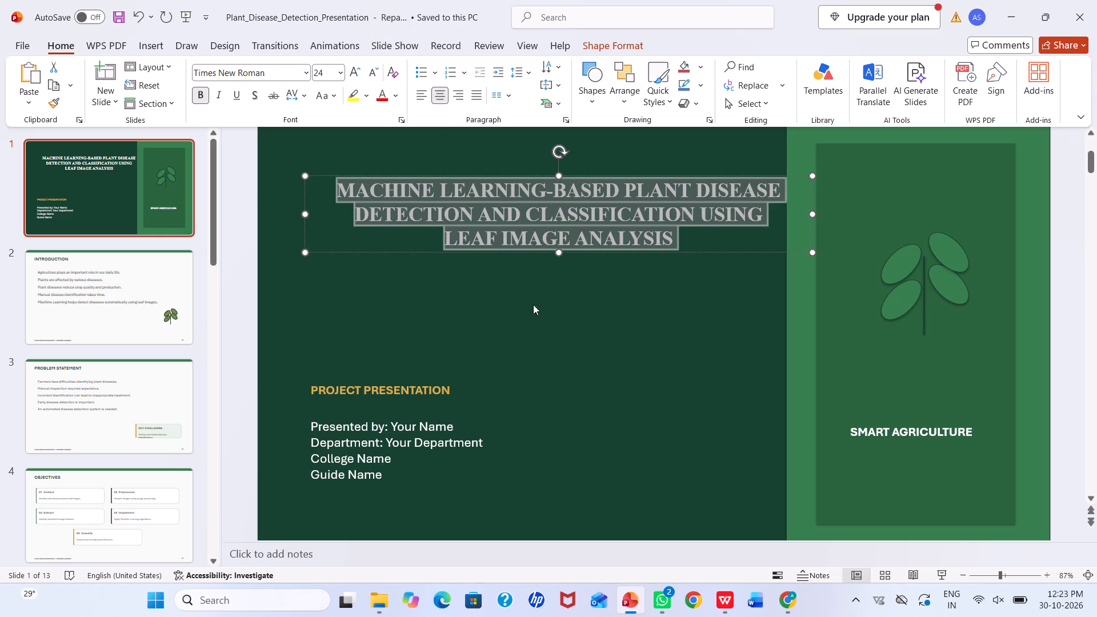
# Move the title text box down and left on the first slide, aligning its right edge with the dark green area's edge.
pyautogui.moveTo(581, 174); pyautogui.dragTo(550, 182)
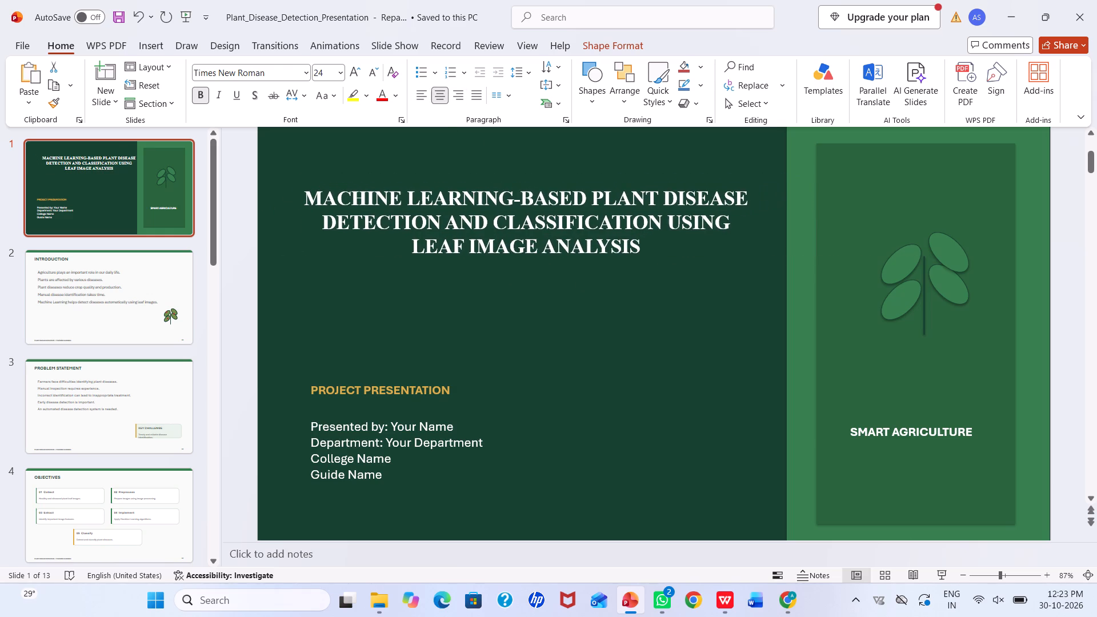
pyautogui.moveTo(550, 182); pyautogui.dragTo(555, 194)
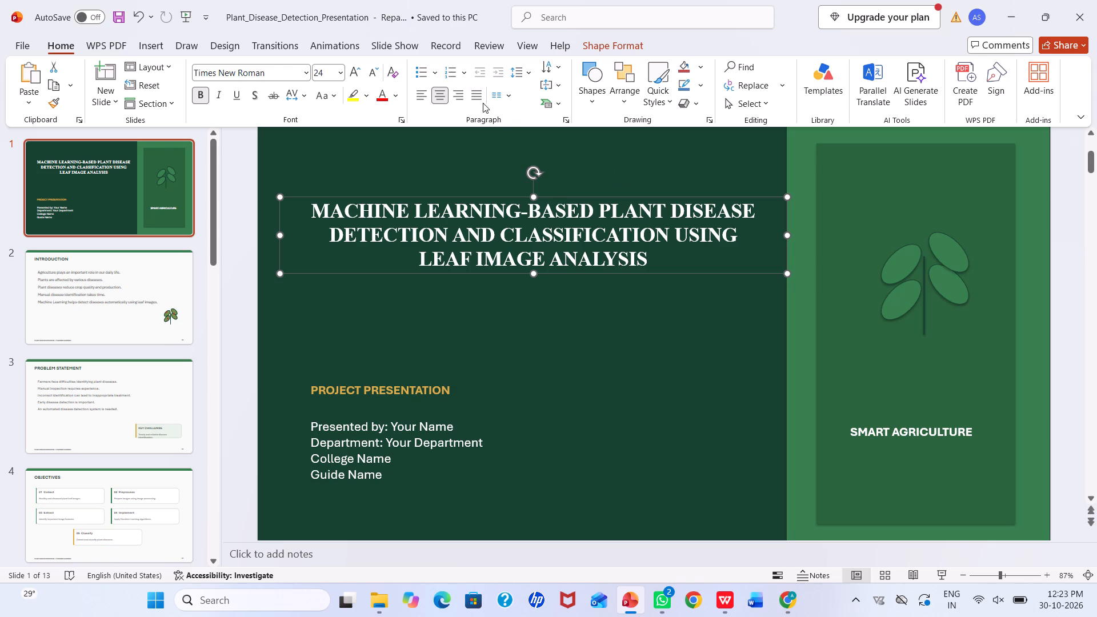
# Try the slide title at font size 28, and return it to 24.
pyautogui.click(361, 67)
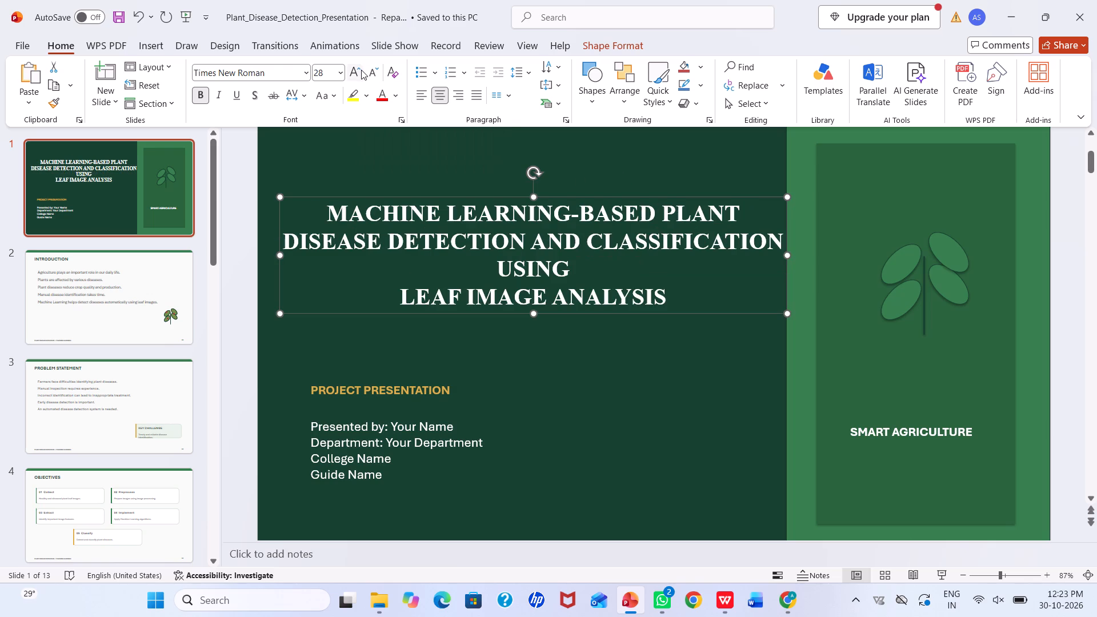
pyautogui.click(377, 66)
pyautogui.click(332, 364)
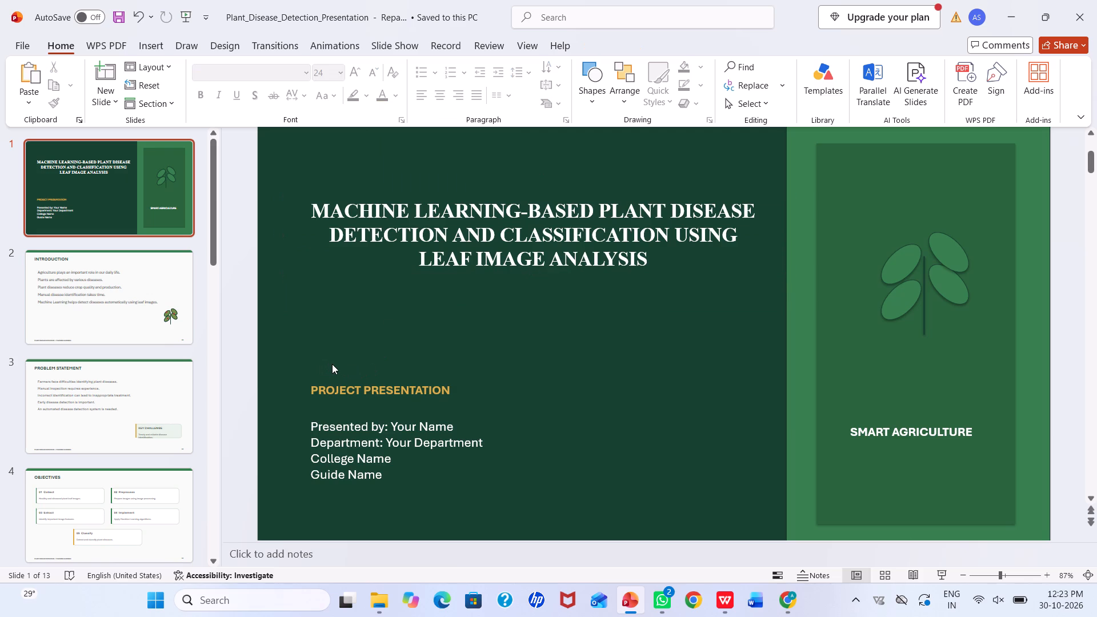
# Delete the "PROJECT PRESENTATION" text box from the first slide.
pyautogui.click(352, 388)
pyautogui.click(365, 378)
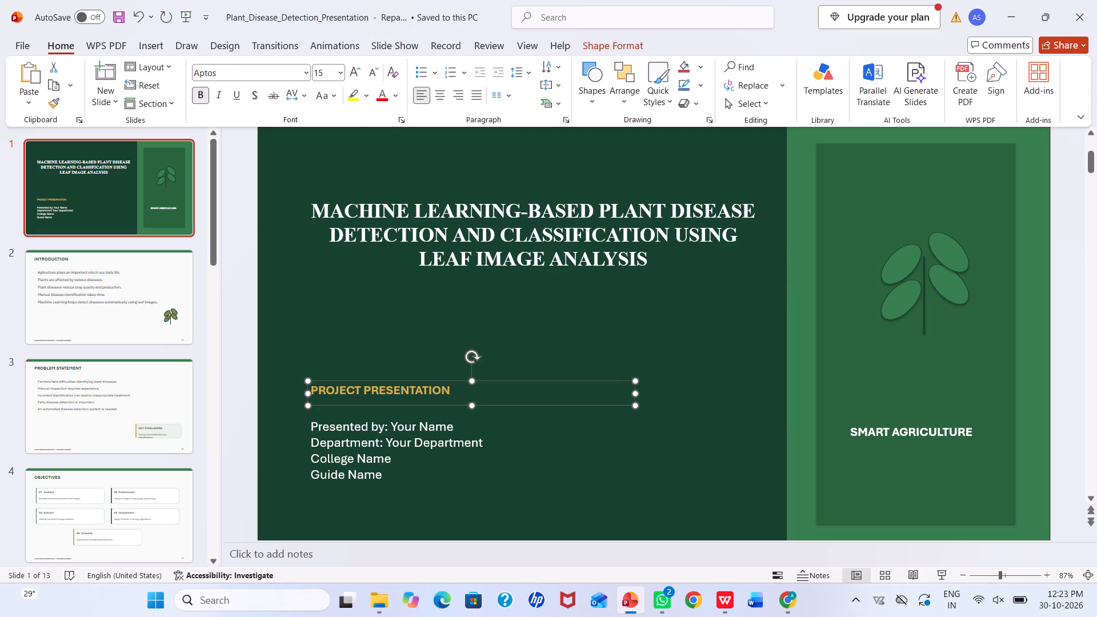
pyautogui.press('BackSpace')
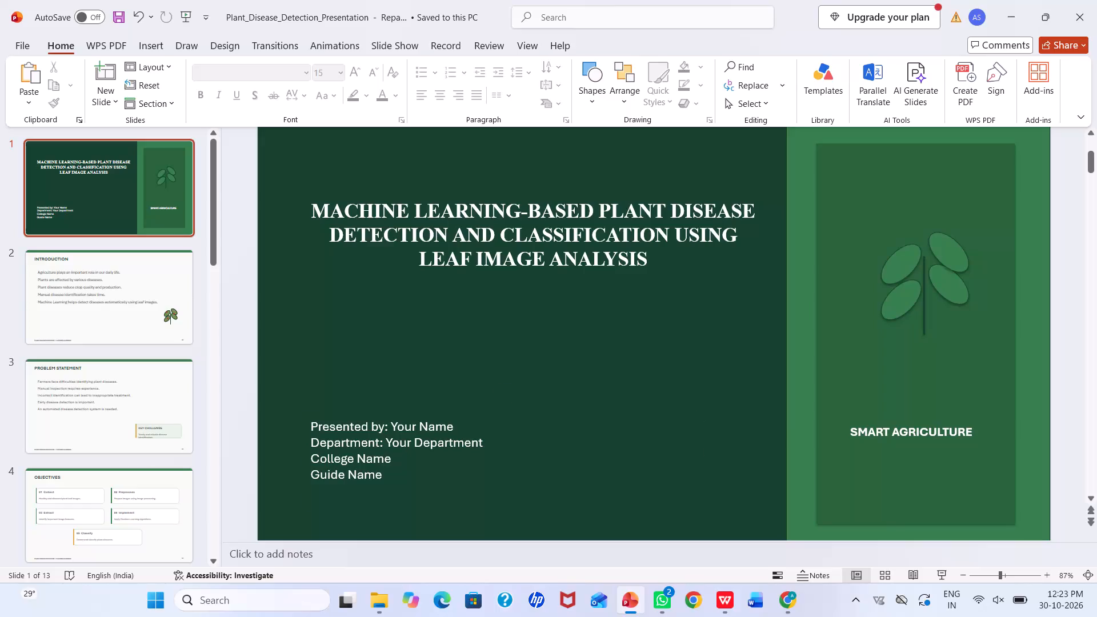
# Reduce the first slide's details to "Presented by:" by deleting the "Your Name" placeholder and the department, college and guide text.
pyautogui.click(394, 424)
pyautogui.click(455, 428)
pyautogui.press('BackSpace')
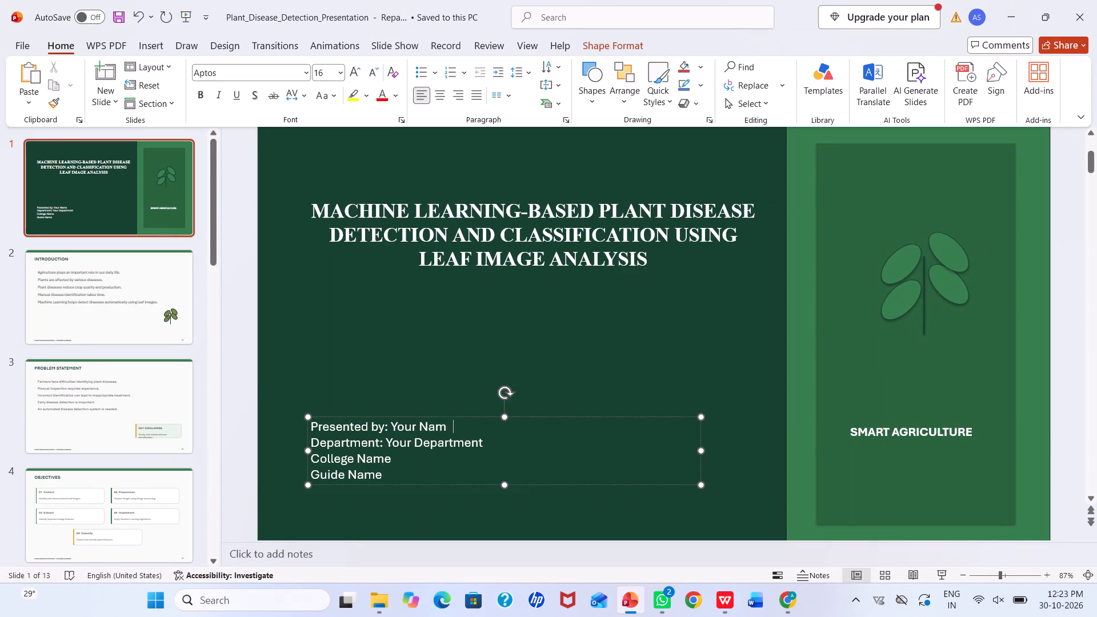
pyautogui.press('BackSpace')
pyautogui.press('BackSpace')
pyautogui.press('BackSpace')
pyautogui.press('BackSpace')
pyautogui.press('BackSpace')
pyautogui.press('BackSpace')
pyautogui.press('BackSpace')
pyautogui.press('BackSpace')
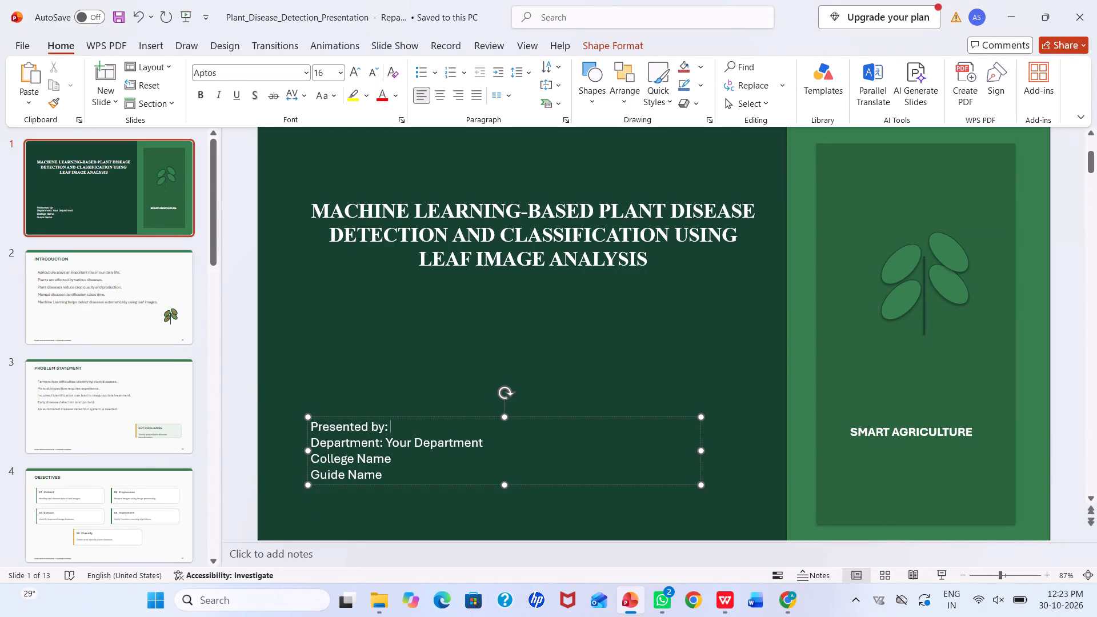
pyautogui.moveTo(313, 442); pyautogui.dragTo(333, 450)
pyautogui.moveTo(333, 450); pyautogui.dragTo(384, 473)
pyautogui.press('BackSpace')
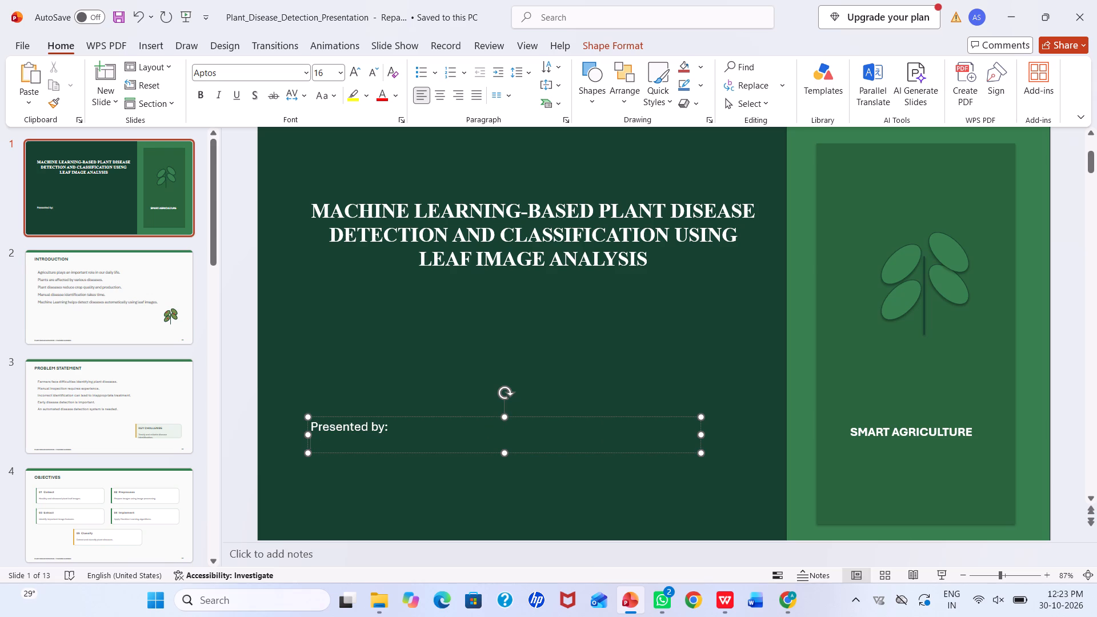
# Enter the three presenters' names in capitals under "Presented by:", one name per line.
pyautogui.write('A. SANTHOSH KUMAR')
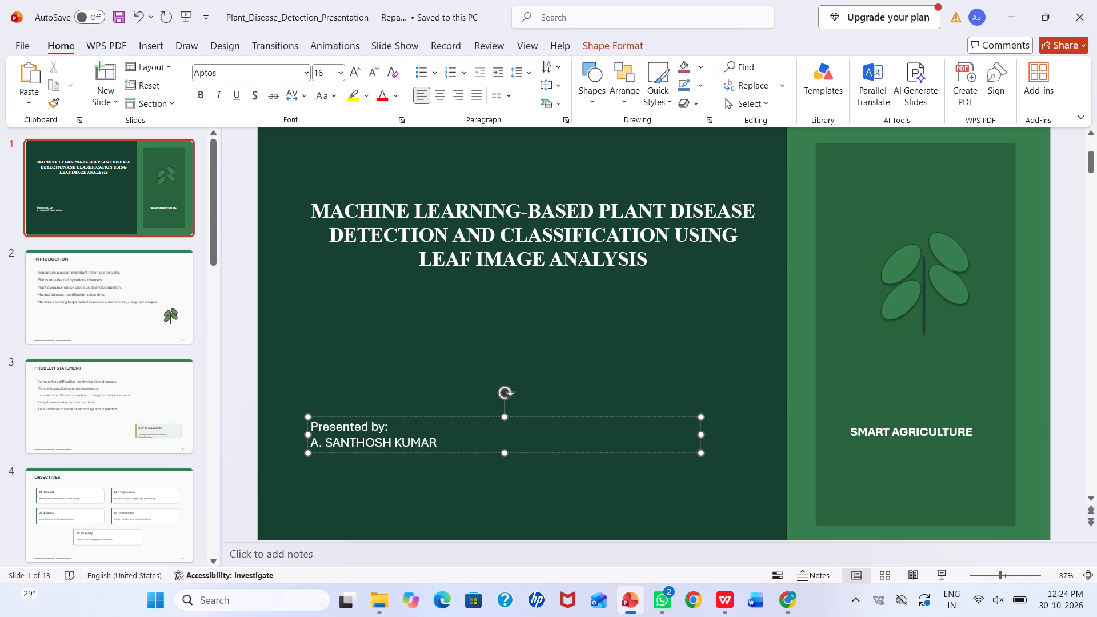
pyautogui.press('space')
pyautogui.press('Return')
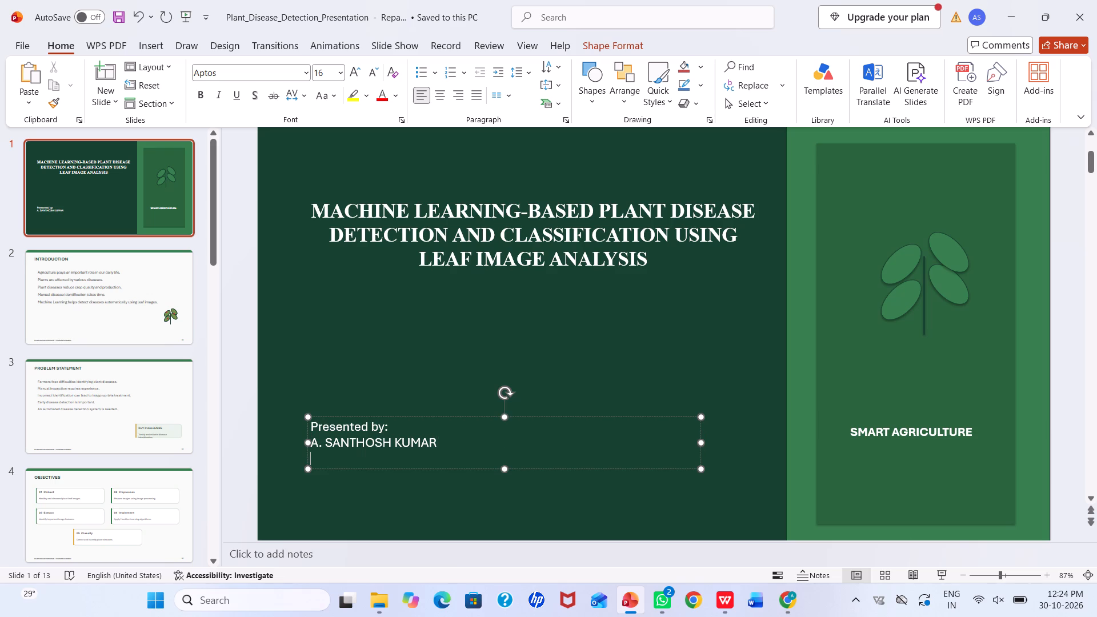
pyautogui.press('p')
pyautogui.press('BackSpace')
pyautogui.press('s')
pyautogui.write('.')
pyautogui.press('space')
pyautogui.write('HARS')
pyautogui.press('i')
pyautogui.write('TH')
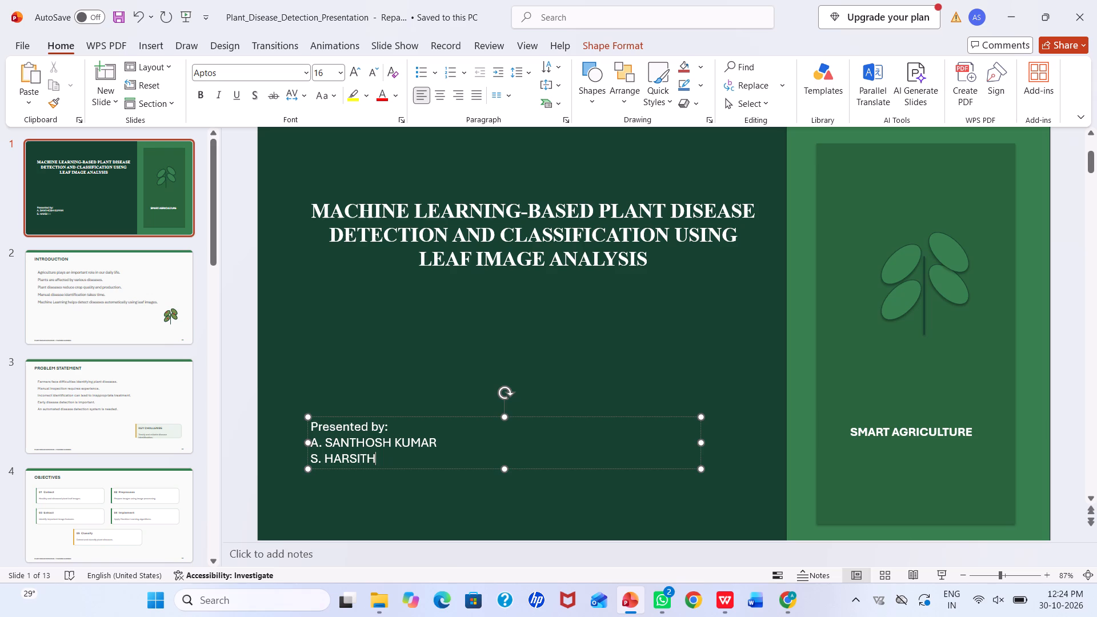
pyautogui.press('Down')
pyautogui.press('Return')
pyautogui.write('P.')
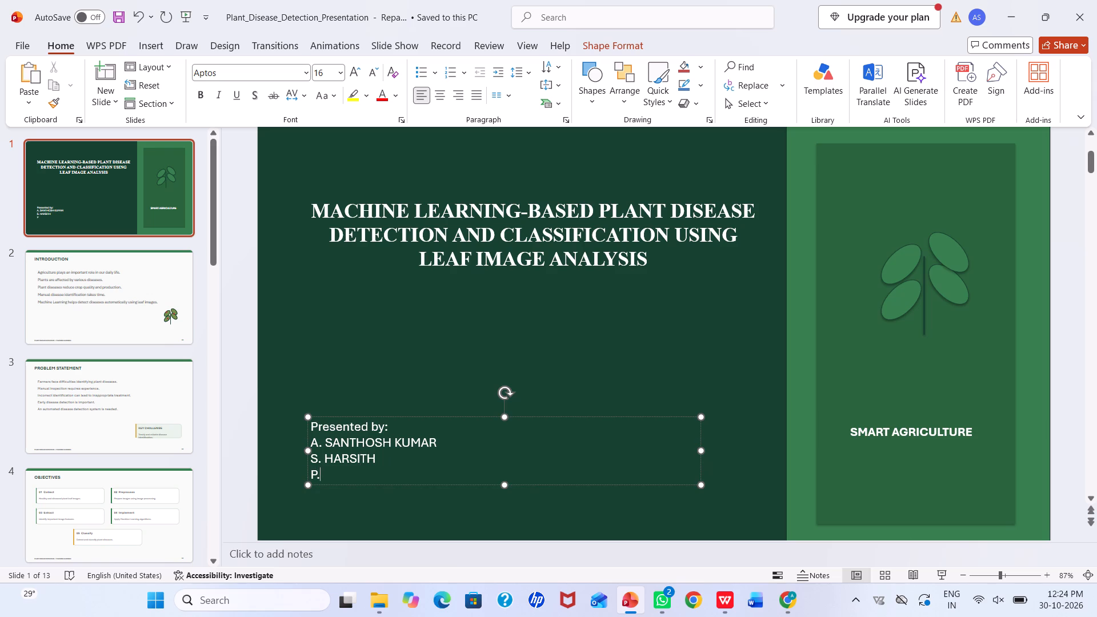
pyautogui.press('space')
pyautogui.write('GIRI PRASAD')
# Move the presenter text box to the dark area's lower right and narrow it to fit inside that area.
pyautogui.moveTo(587, 415); pyautogui.dragTo(831, 403)
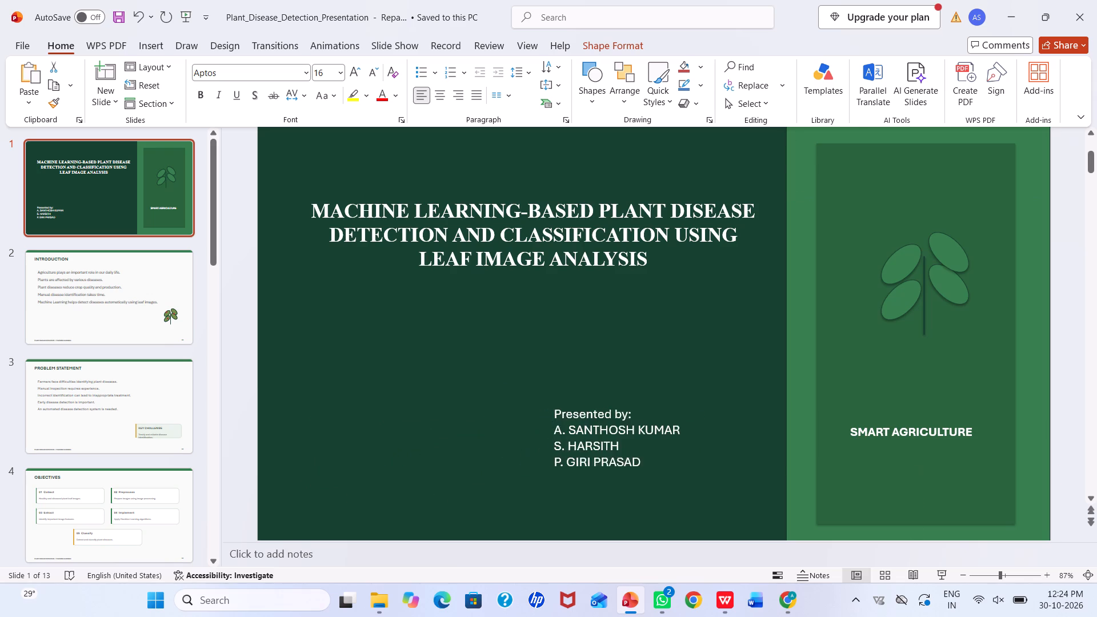
pyautogui.moveTo(831, 403); pyautogui.dragTo(860, 407)
pyautogui.moveTo(978, 436); pyautogui.dragTo(948, 438)
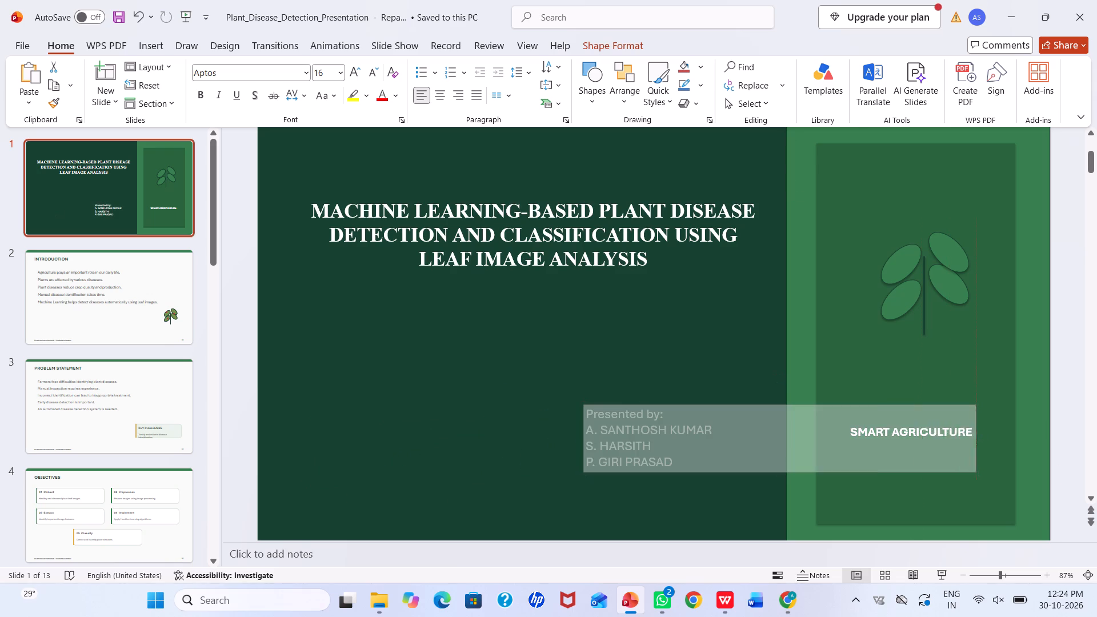
pyautogui.moveTo(948, 438); pyautogui.dragTo(763, 441)
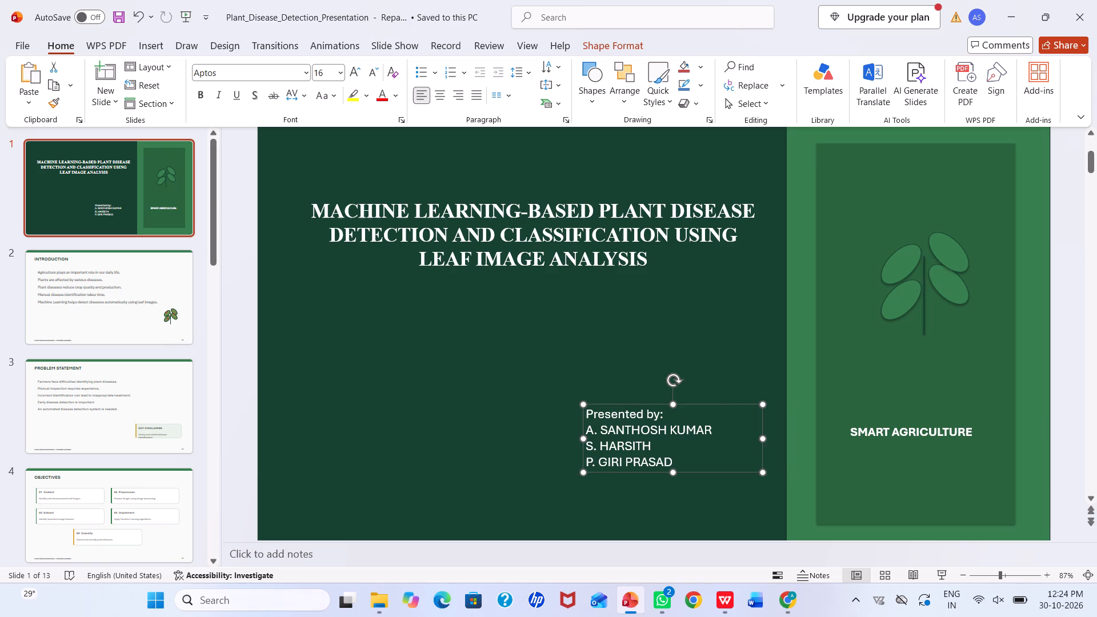
# Format all the presenter text in Times New Roman at size 18.
pyautogui.moveTo(587, 412); pyautogui.dragTo(687, 478)
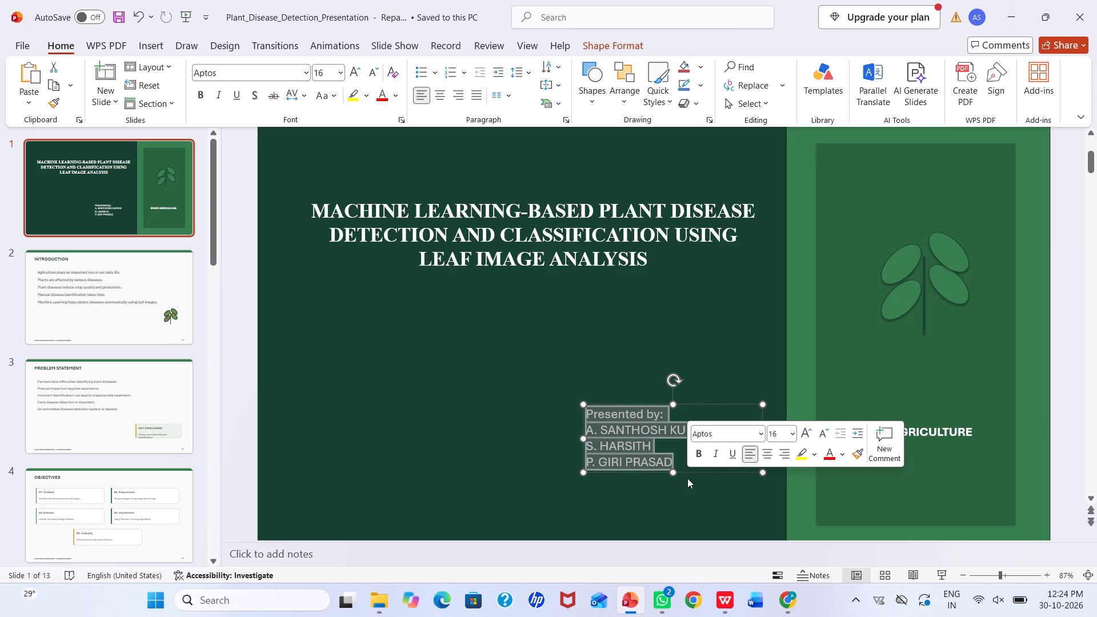
pyautogui.click(305, 71)
pyautogui.click(278, 177)
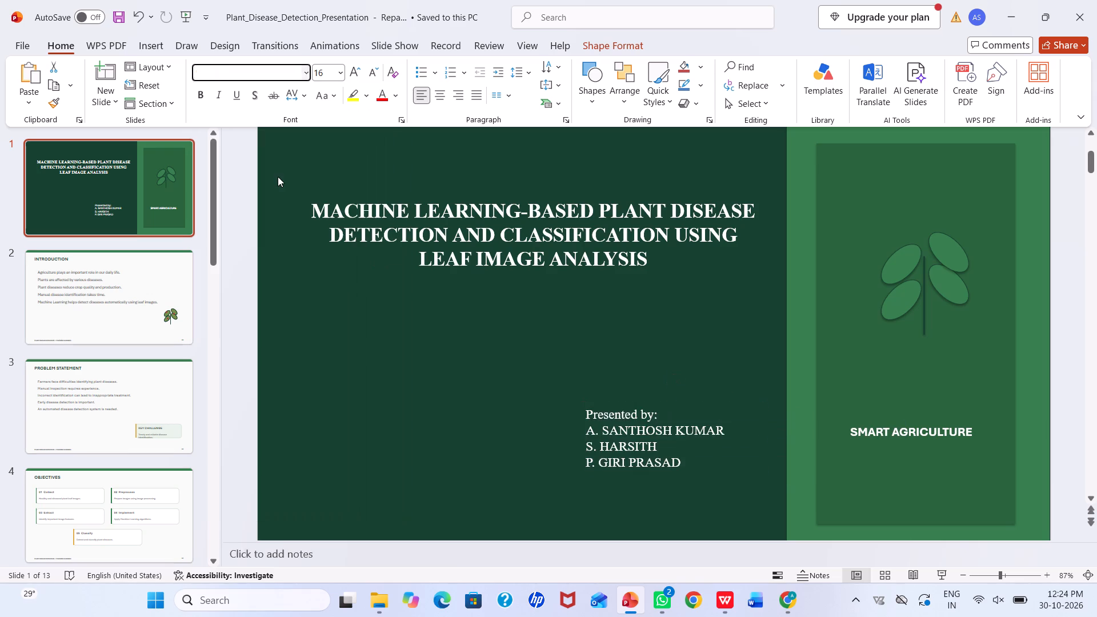
pyautogui.click(353, 68)
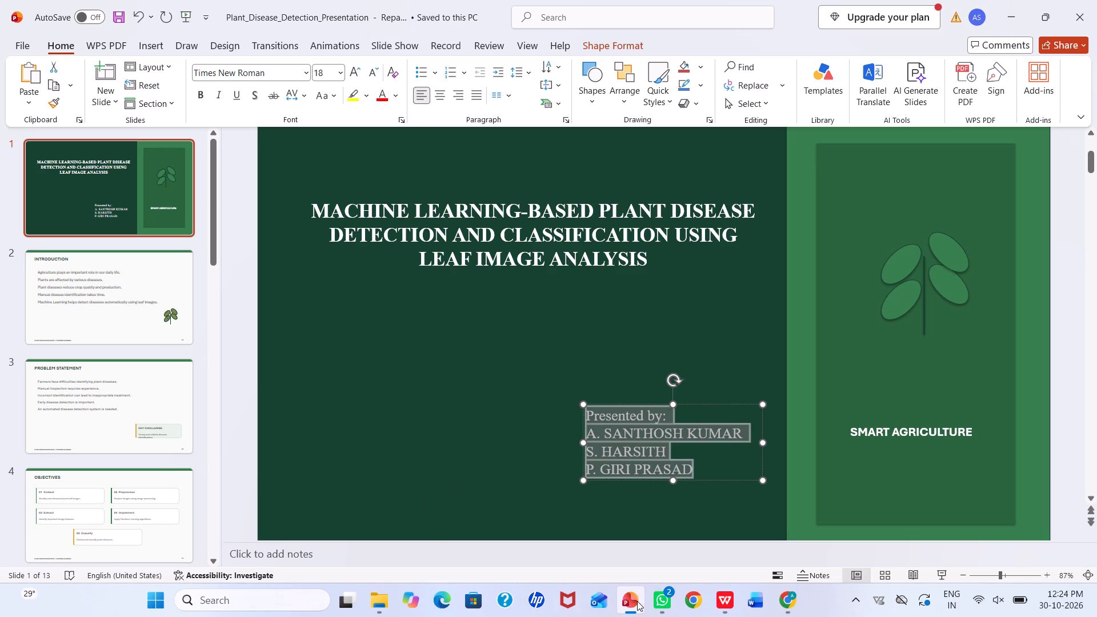
pyautogui.click(306, 395)
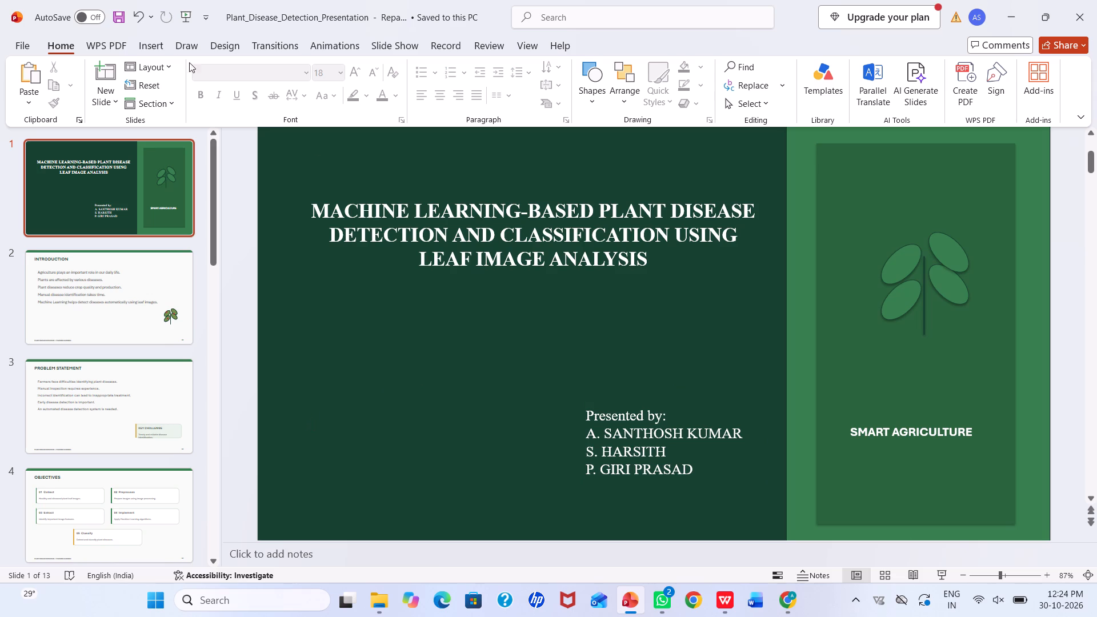
# Add a text box on the left of the dark area, below the title, containing "GUUILD".
pyautogui.click(158, 38)
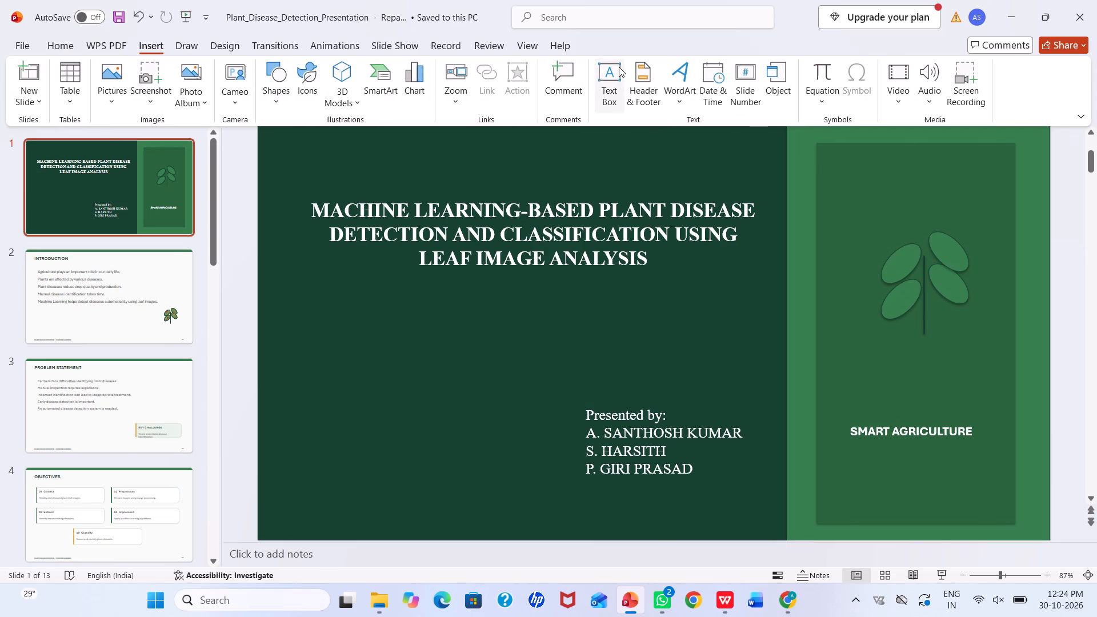
pyautogui.click(619, 67)
pyautogui.click(335, 399)
pyautogui.moveTo(353, 414); pyautogui.dragTo(461, 426)
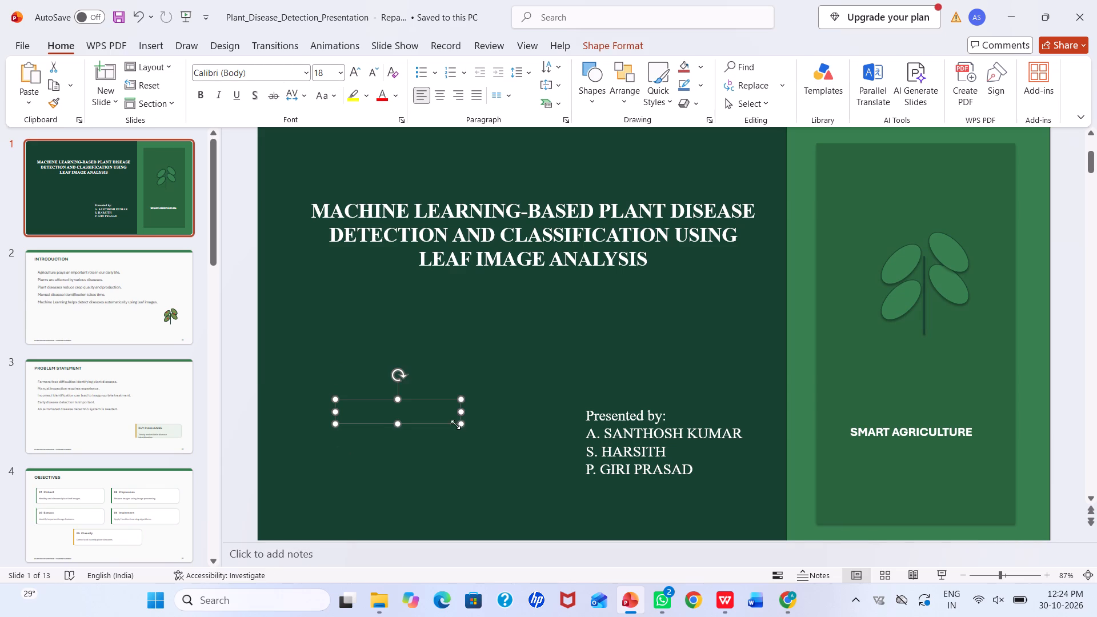
pyautogui.moveTo(380, 398); pyautogui.dragTo(328, 374)
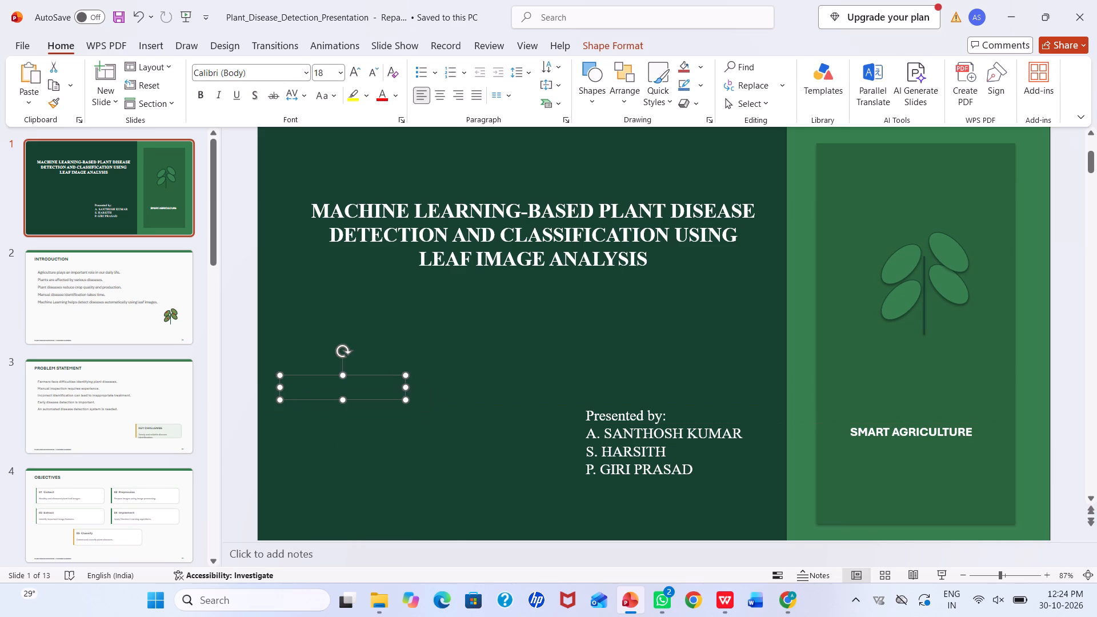
pyautogui.moveTo(342, 399); pyautogui.dragTo(350, 493)
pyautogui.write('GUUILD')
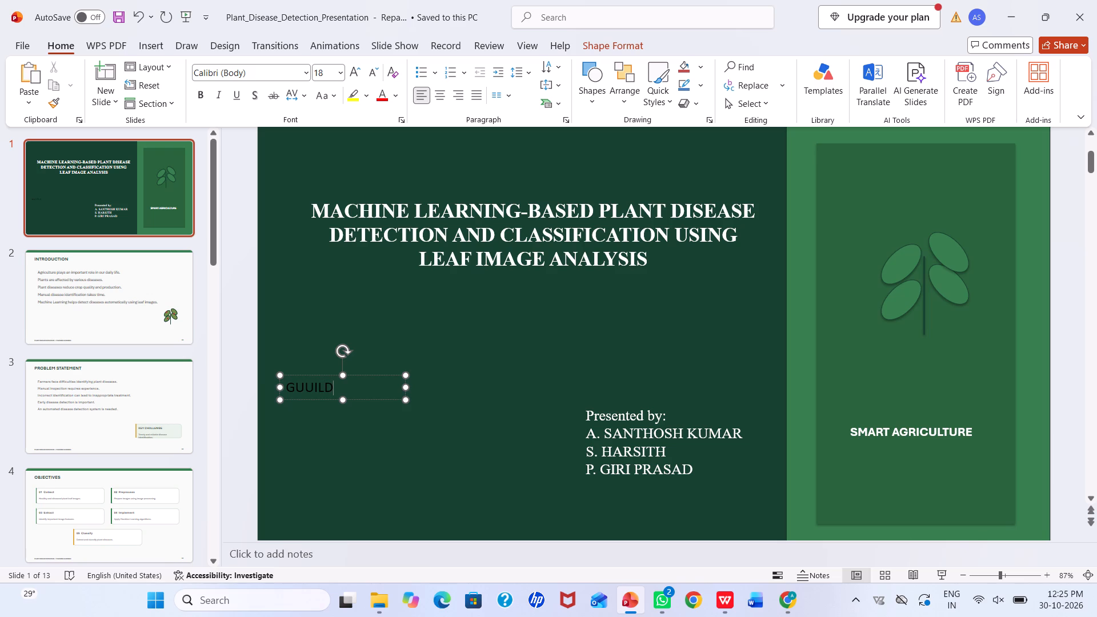
pyautogui.click(334, 390)
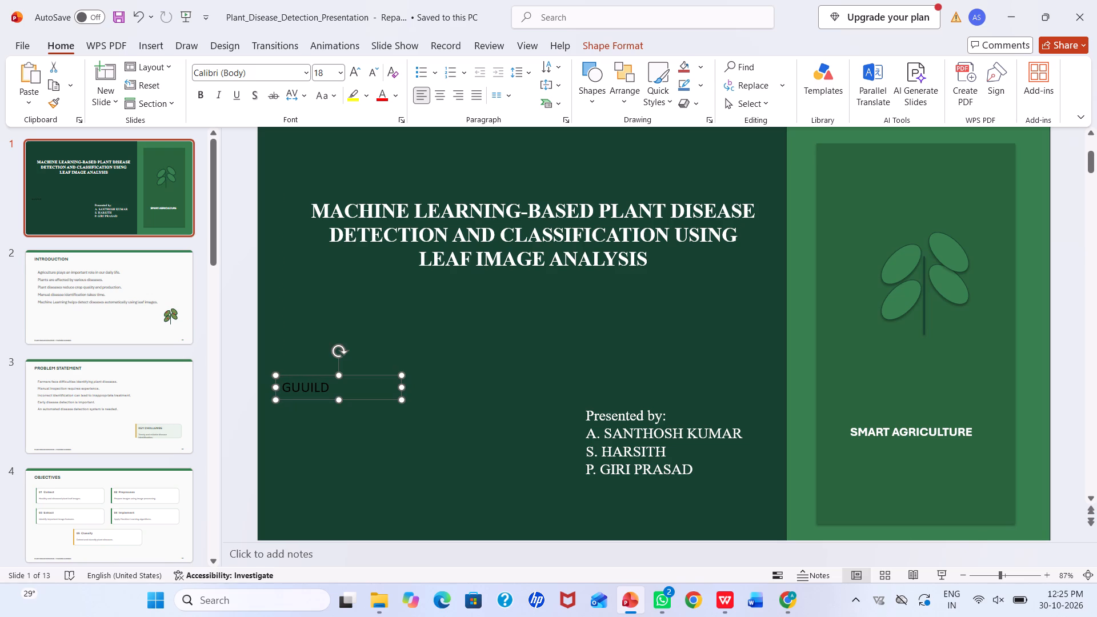
# Format the "GUUILD" text on the title slide in white Times New Roman at size 20.
pyautogui.moveTo(284, 385); pyautogui.dragTo(340, 392)
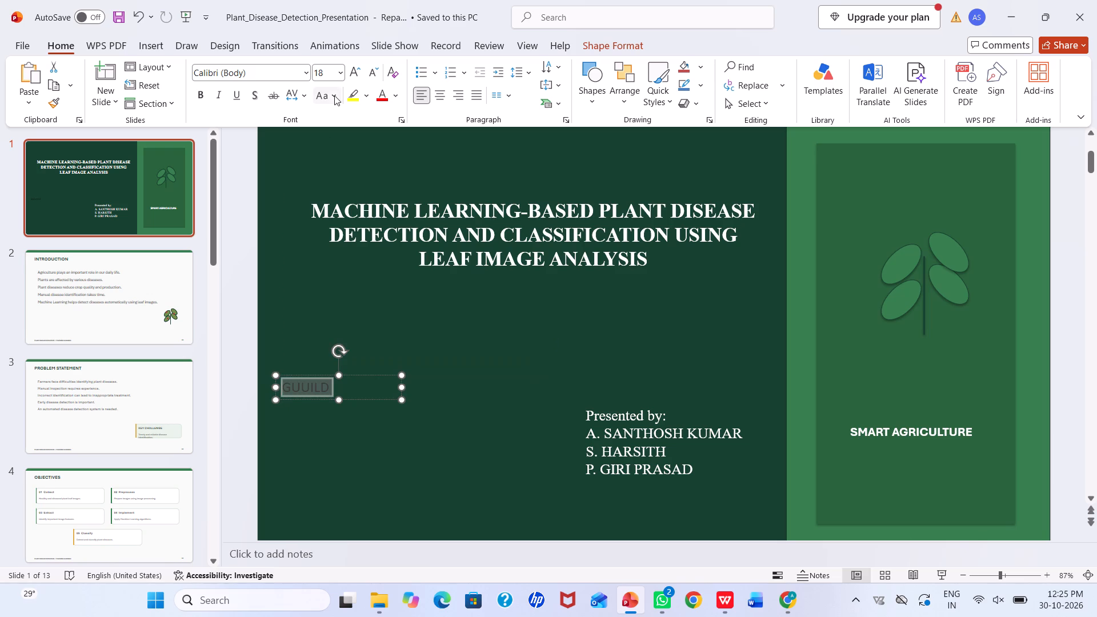
pyautogui.click(393, 97)
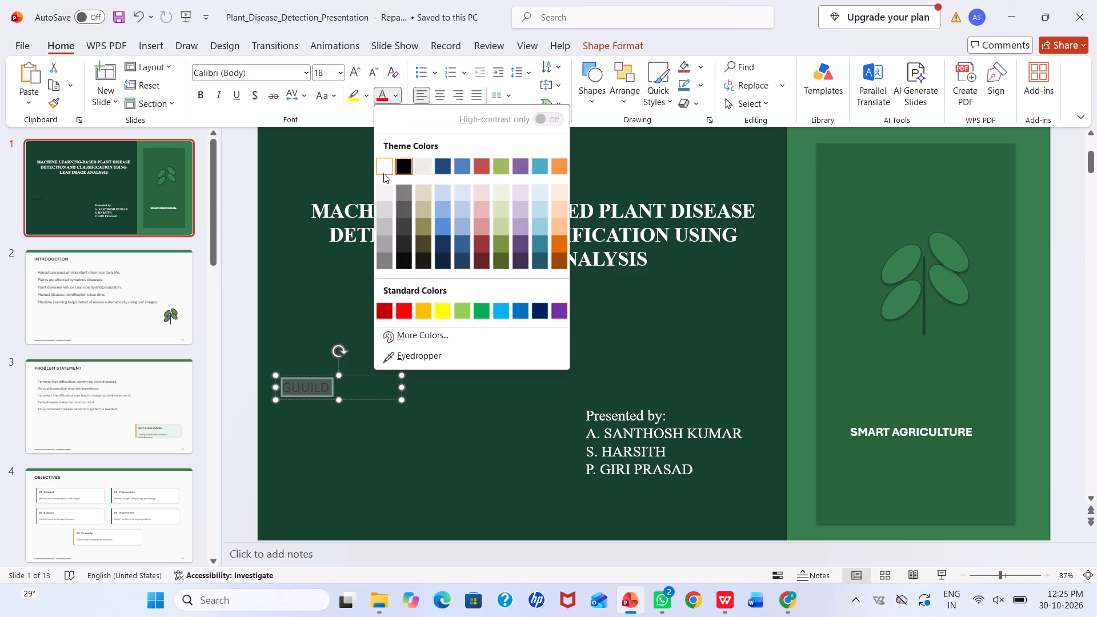
pyautogui.click(379, 167)
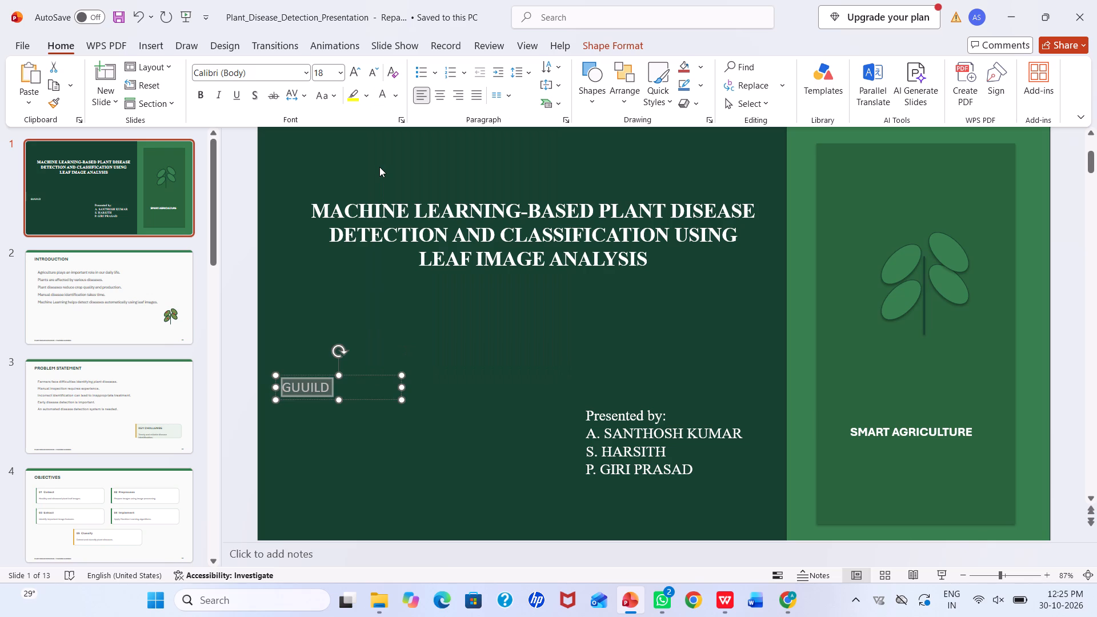
pyautogui.click(308, 70)
pyautogui.click(279, 167)
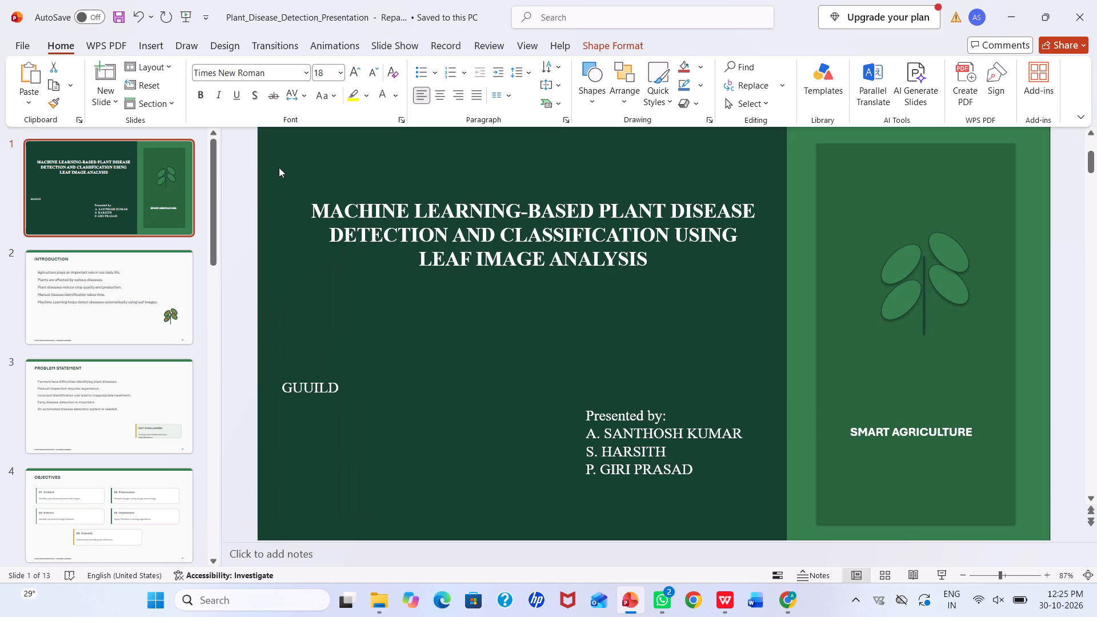
pyautogui.click(358, 69)
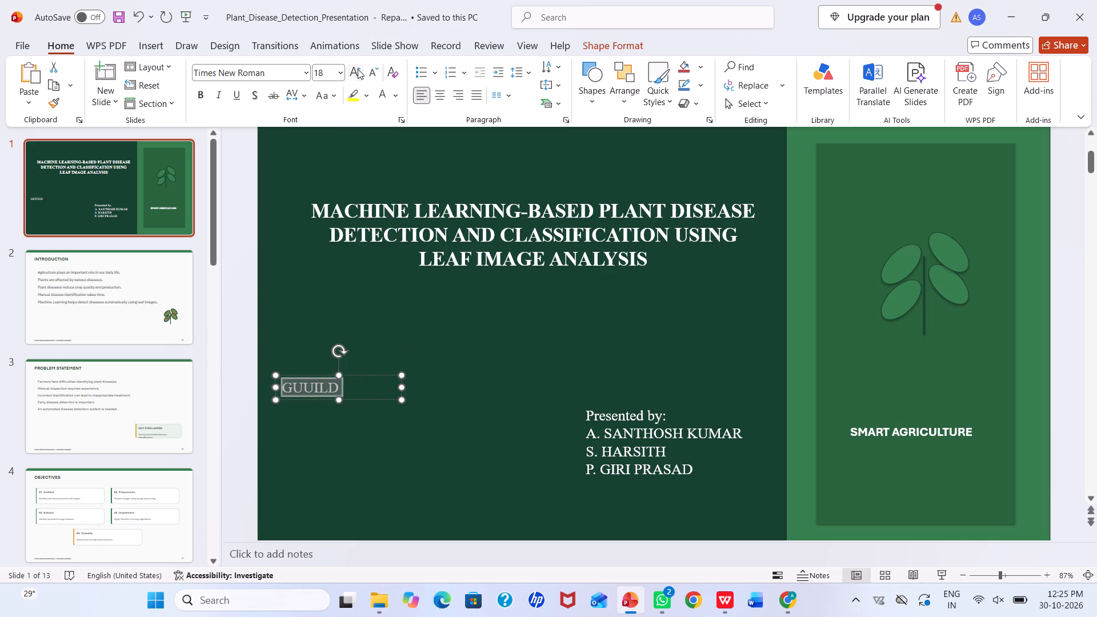
pyautogui.click(317, 384)
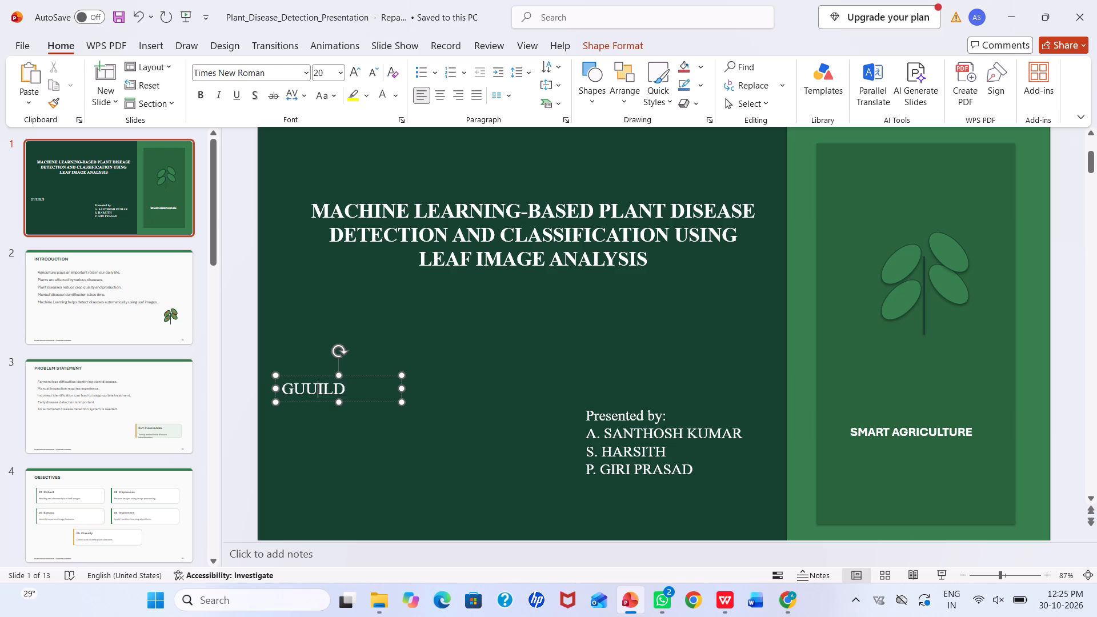
pyautogui.press('BackSpace')
pyautogui.press('Right')
pyautogui.press('Right')
pyautogui.press('Right')
pyautogui.press('BackSpace')
pyautogui.press('BackSpace')
pyautogui.press('BackSpace')
pyautogui.press('BackSpace')
pyautogui.press('BackSpace')
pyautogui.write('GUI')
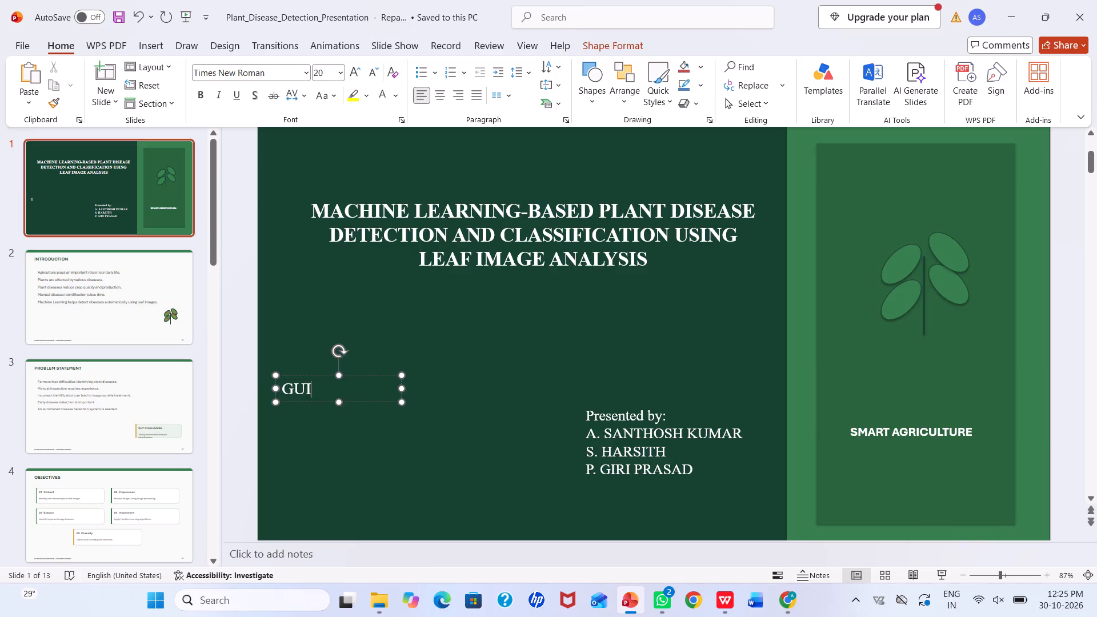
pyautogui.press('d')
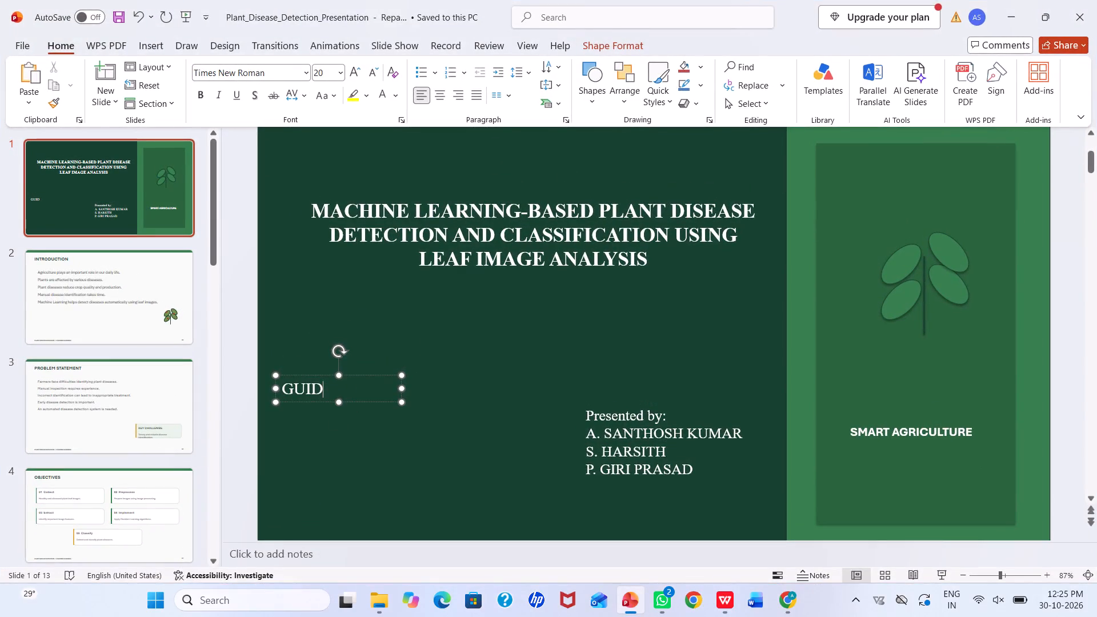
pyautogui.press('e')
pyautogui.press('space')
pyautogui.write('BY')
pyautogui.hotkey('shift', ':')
# Enter the guide's name in capitals on a new line under "GUIDE BY:".
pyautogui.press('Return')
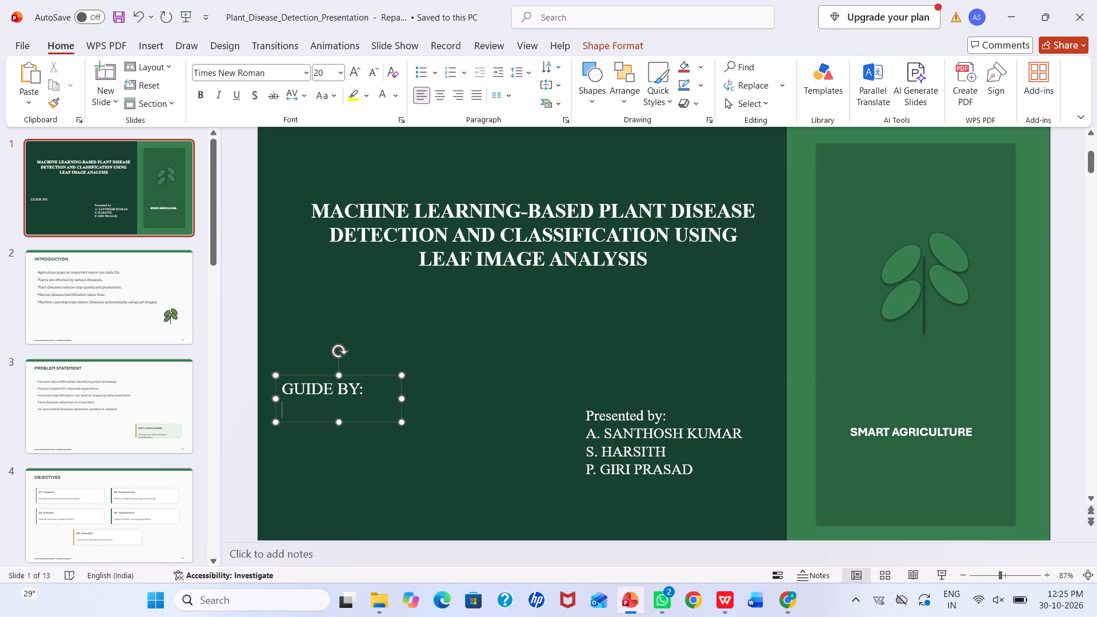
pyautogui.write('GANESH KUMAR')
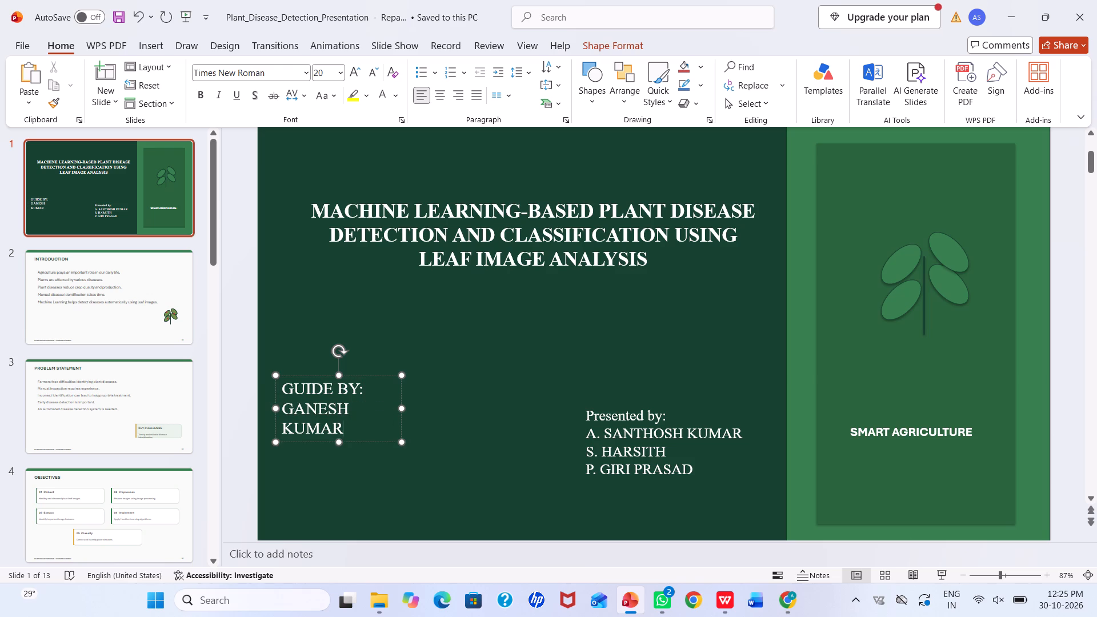
# Widen the guide text box so the name fits on one line and move it down level with the presenter block.
pyautogui.moveTo(403, 407); pyautogui.dragTo(470, 415)
pyautogui.moveTo(350, 375); pyautogui.dragTo(345, 420)
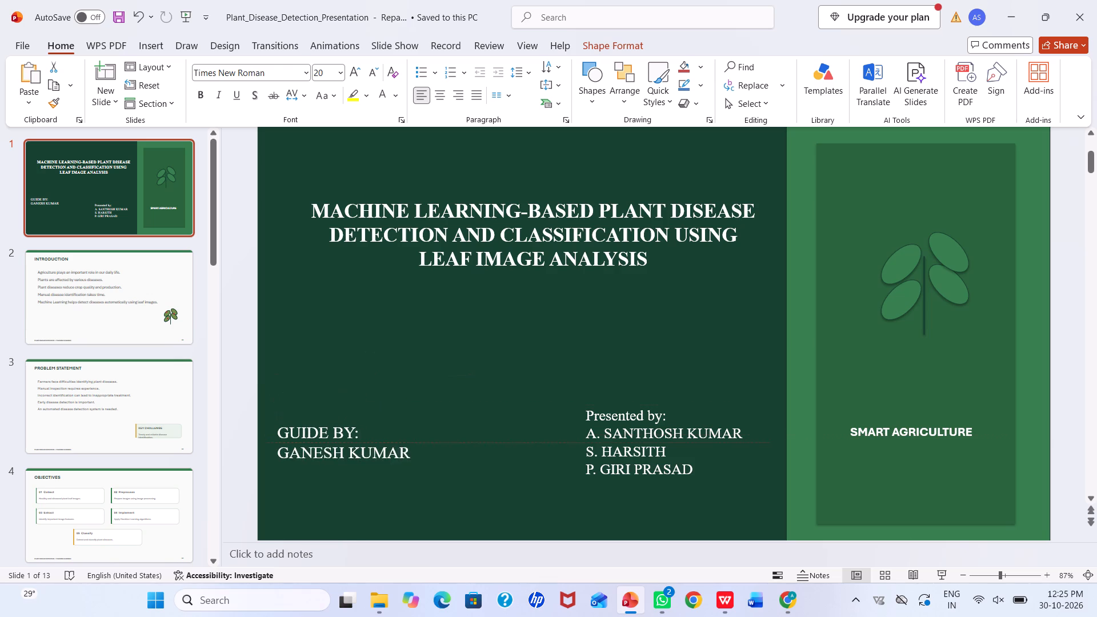
pyautogui.moveTo(345, 420); pyautogui.dragTo(350, 408)
pyautogui.click(280, 424)
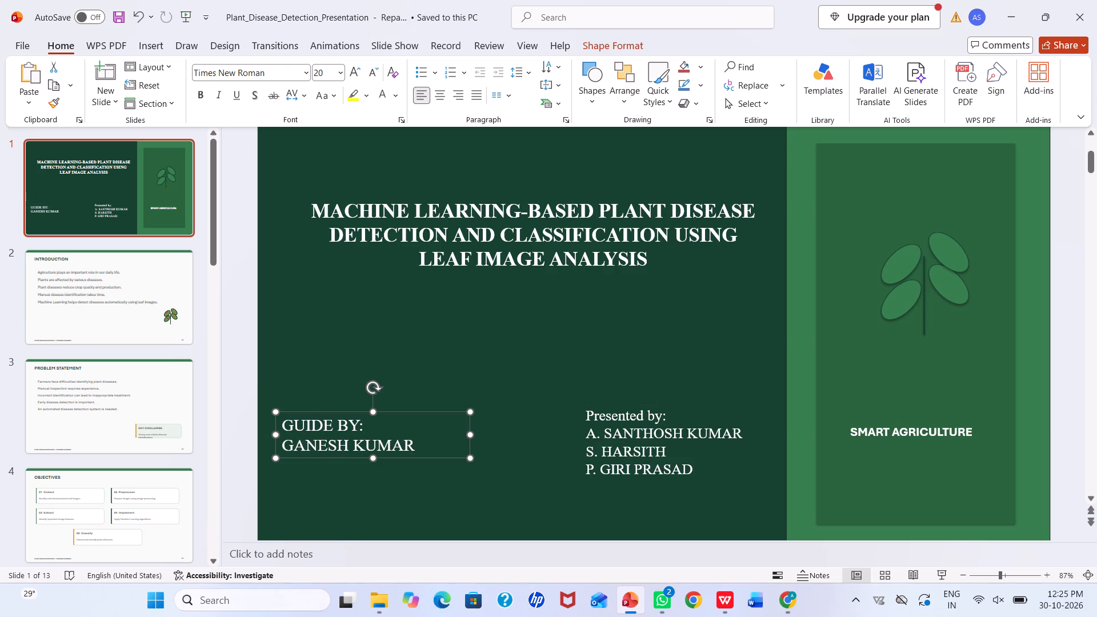
# Reduce both lines of the guide text to size 18.
pyautogui.moveTo(286, 424); pyautogui.dragTo(343, 446)
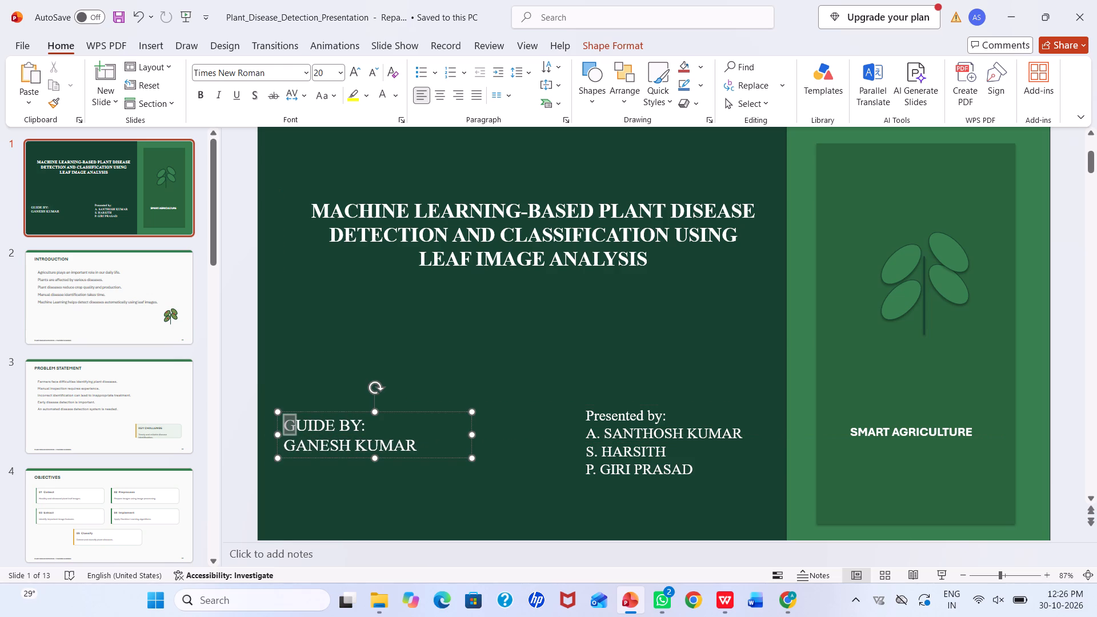
pyautogui.moveTo(343, 446); pyautogui.dragTo(417, 464)
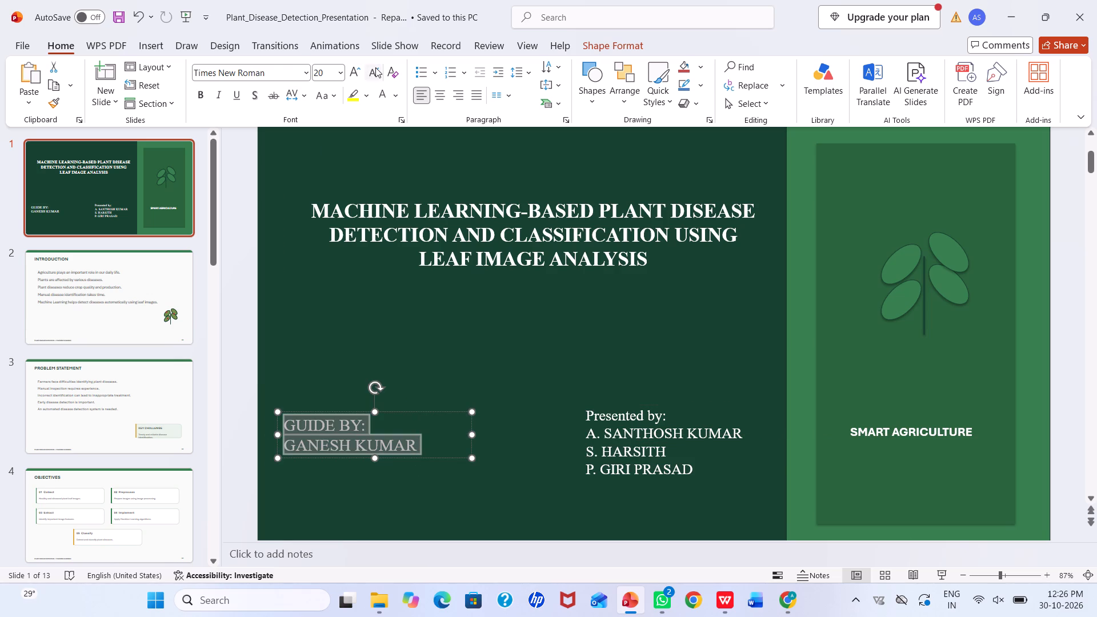
pyautogui.click(375, 67)
# Add the guide's initial in capitals after the name, separated by a space.
pyautogui.click(417, 440)
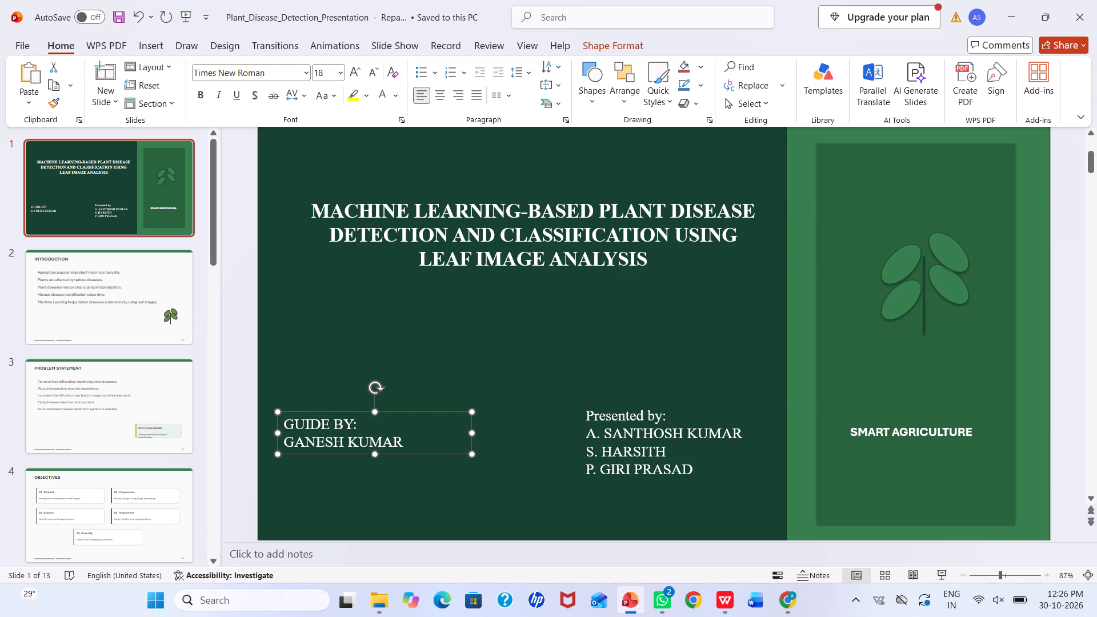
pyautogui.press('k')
pyautogui.press('BackSpace')
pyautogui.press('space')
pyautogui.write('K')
# Insert the title "Dr." and a space in front of the guide's name.
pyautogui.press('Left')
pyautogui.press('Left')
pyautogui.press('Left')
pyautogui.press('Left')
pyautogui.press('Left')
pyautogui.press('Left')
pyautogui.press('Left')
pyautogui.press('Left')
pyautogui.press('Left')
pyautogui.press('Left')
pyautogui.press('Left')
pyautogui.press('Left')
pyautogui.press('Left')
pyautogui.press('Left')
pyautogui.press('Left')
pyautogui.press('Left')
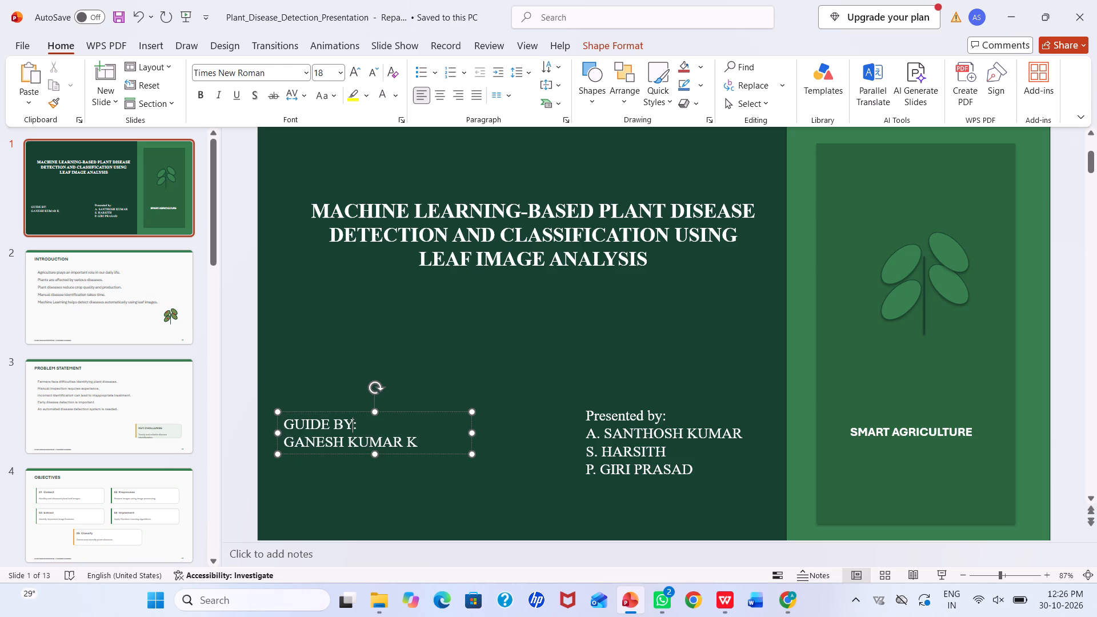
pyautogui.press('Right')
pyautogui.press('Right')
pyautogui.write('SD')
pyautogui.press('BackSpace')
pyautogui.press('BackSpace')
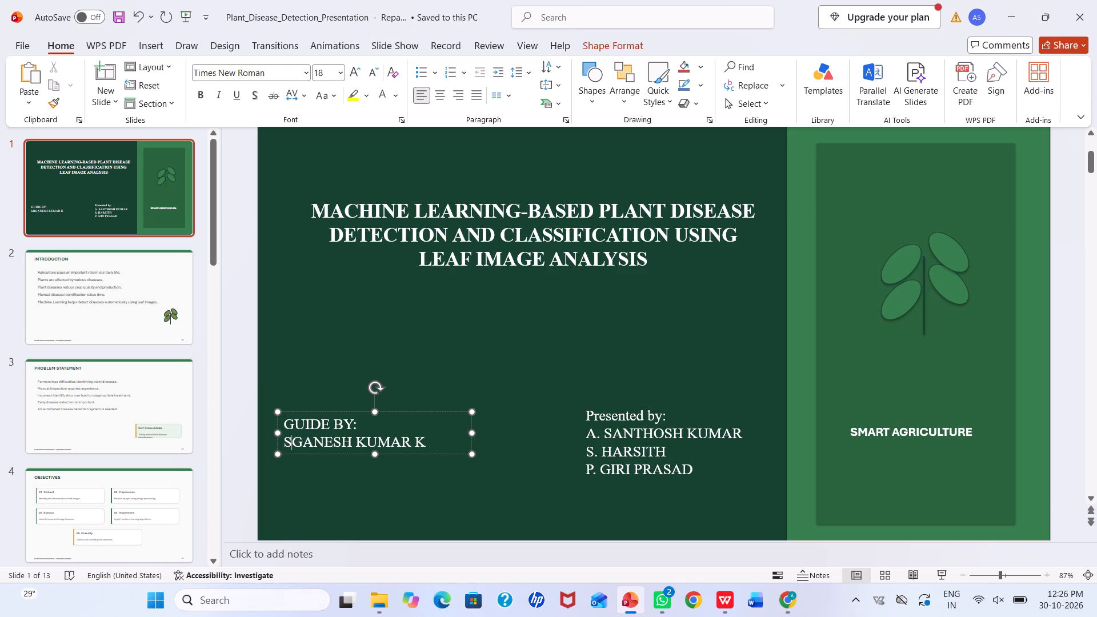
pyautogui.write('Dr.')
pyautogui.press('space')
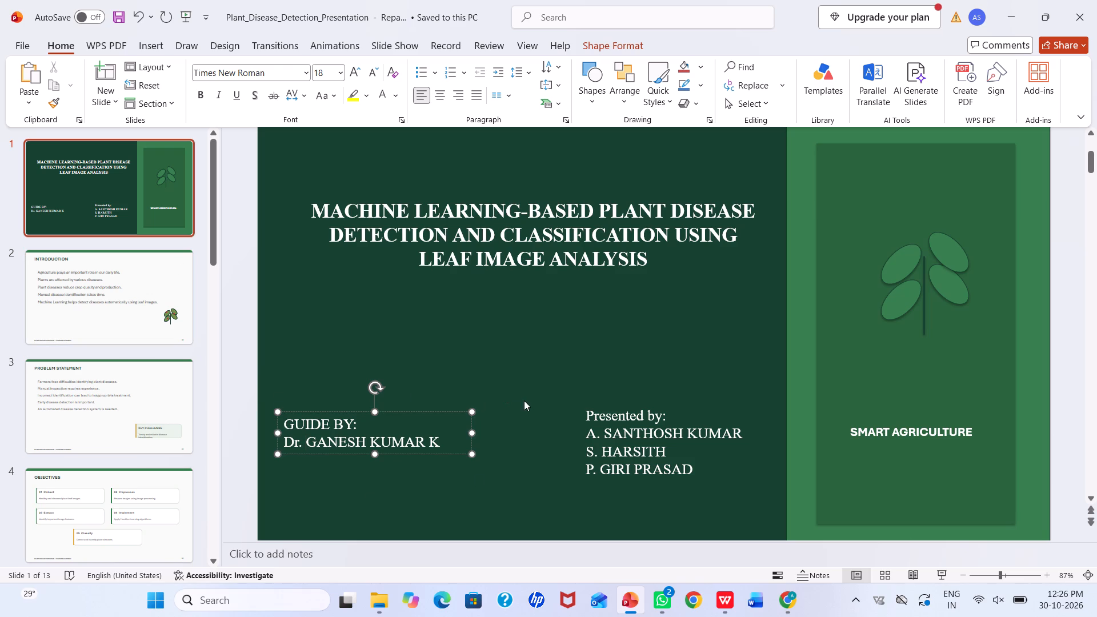
# Change the heading above the presenters' names to all capitals, reading "PRESENTED BY:".
pyautogui.click(663, 418)
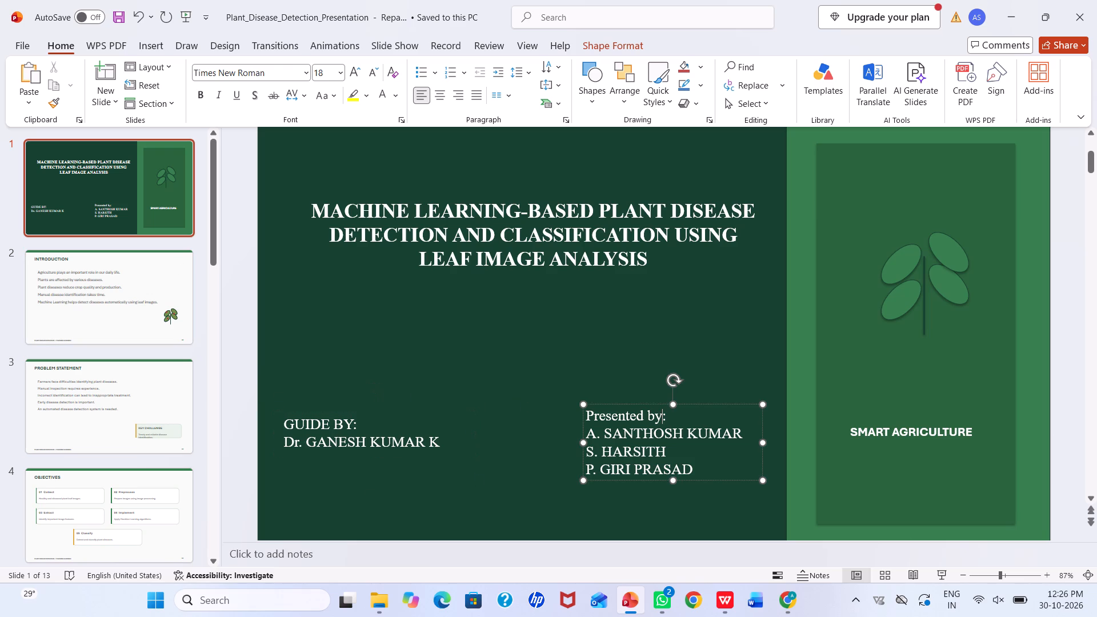
pyautogui.press('BackSpace')
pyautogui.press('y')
pyautogui.press('Left')
pyautogui.press('Left')
pyautogui.press('Left')
pyautogui.press('Left')
pyautogui.press('Left')
pyautogui.press('Left')
pyautogui.press('Right')
pyautogui.press('Right')
pyautogui.press('Right')
pyautogui.press('Right')
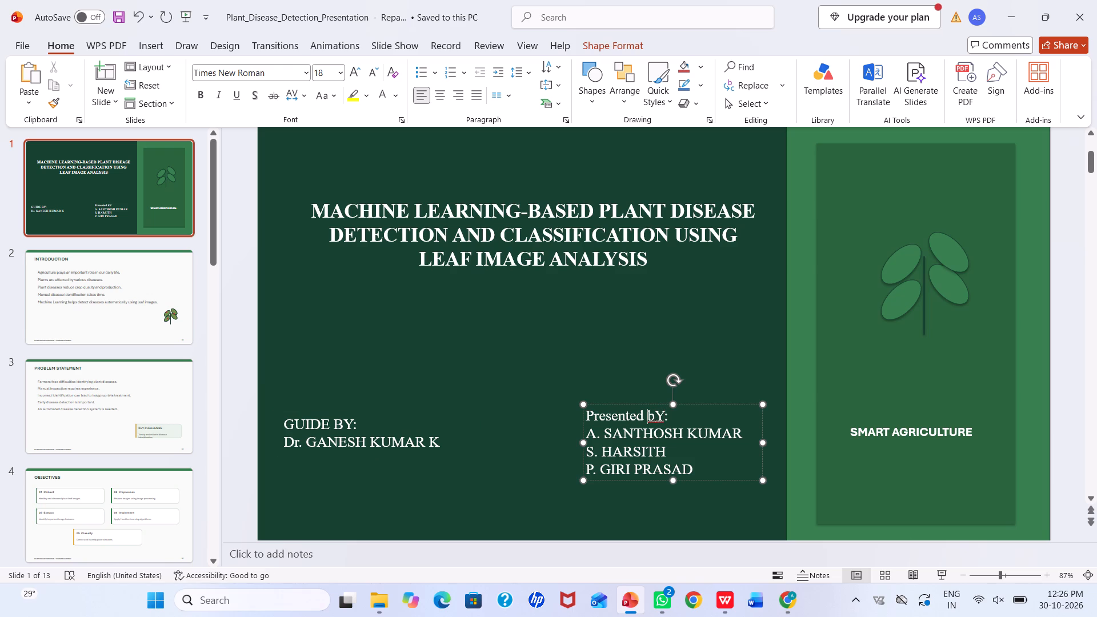
pyautogui.press('Left')
pyautogui.press('BackSpace')
pyautogui.press('BackSpace')
pyautogui.press('BackSpace')
pyautogui.press('BackSpace')
pyautogui.press('BackSpace')
pyautogui.press('BackSpace')
pyautogui.press('BackSpace')
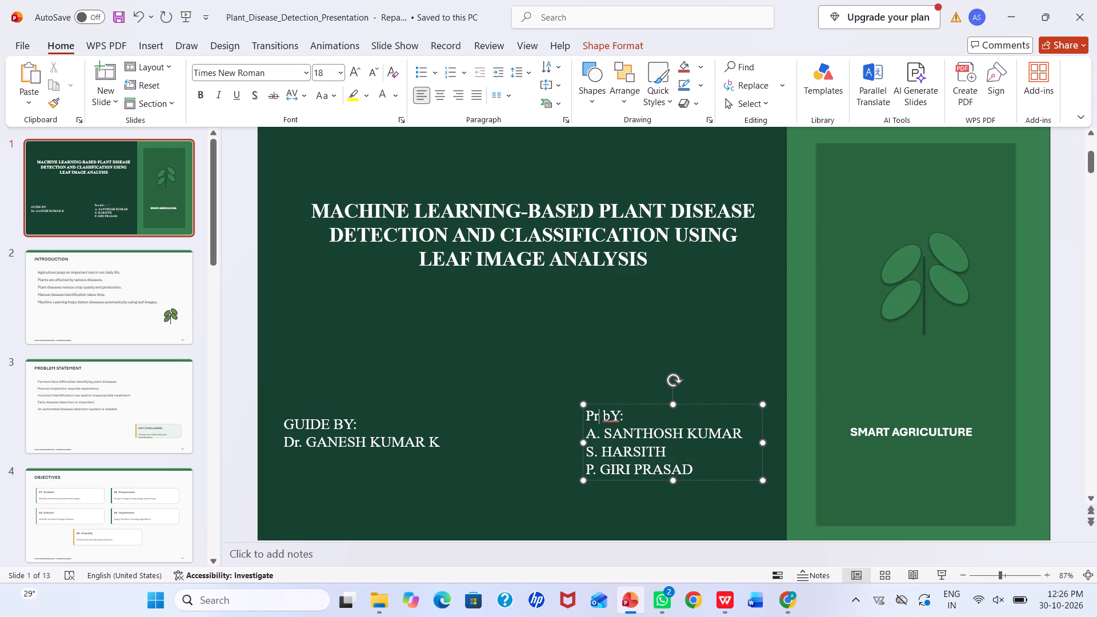
pyautogui.press('BackSpace')
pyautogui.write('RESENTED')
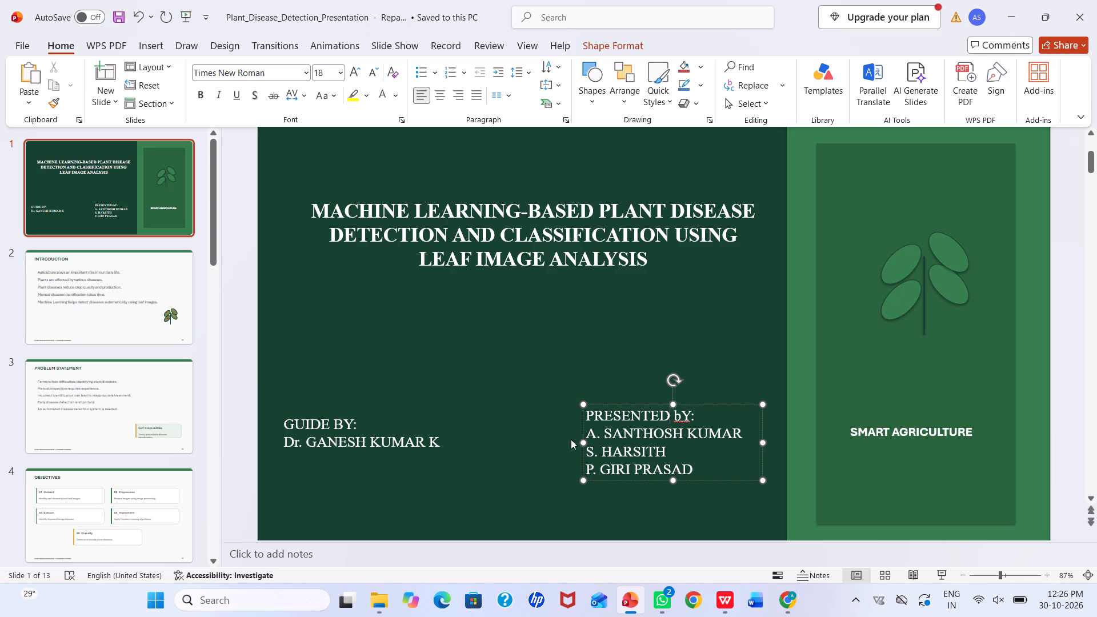
pyautogui.click(681, 415)
pyautogui.press('BackSpace')
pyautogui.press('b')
# Change all five body lines on the Introduction slide to the Times New Roman font.
pyautogui.click(168, 280)
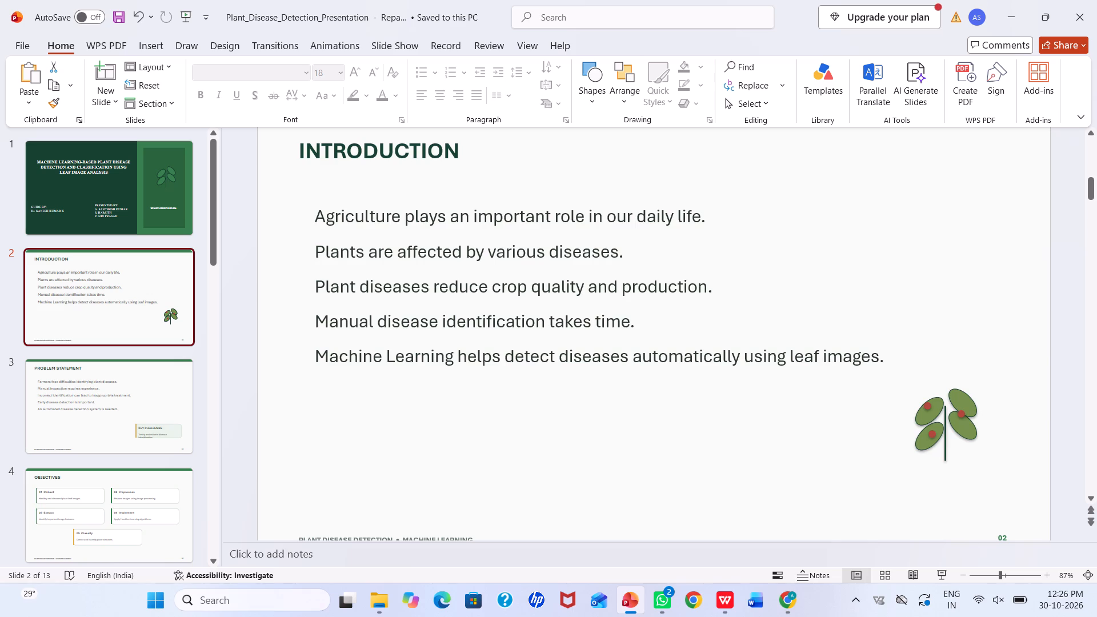
pyautogui.moveTo(318, 220); pyautogui.dragTo(728, 347)
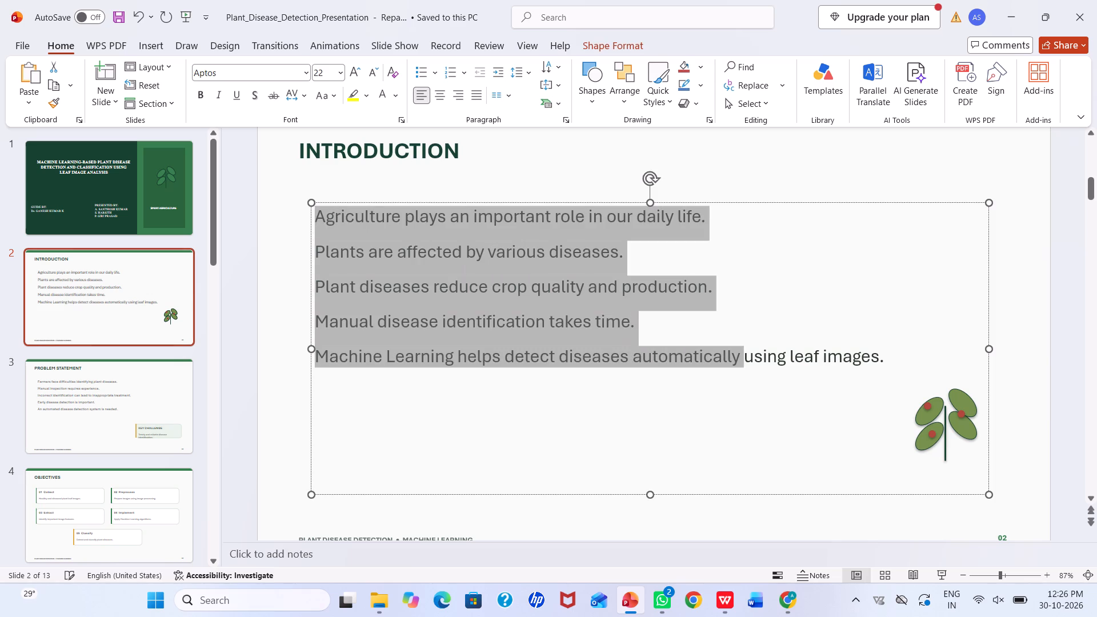
pyautogui.moveTo(728, 347); pyautogui.dragTo(896, 356)
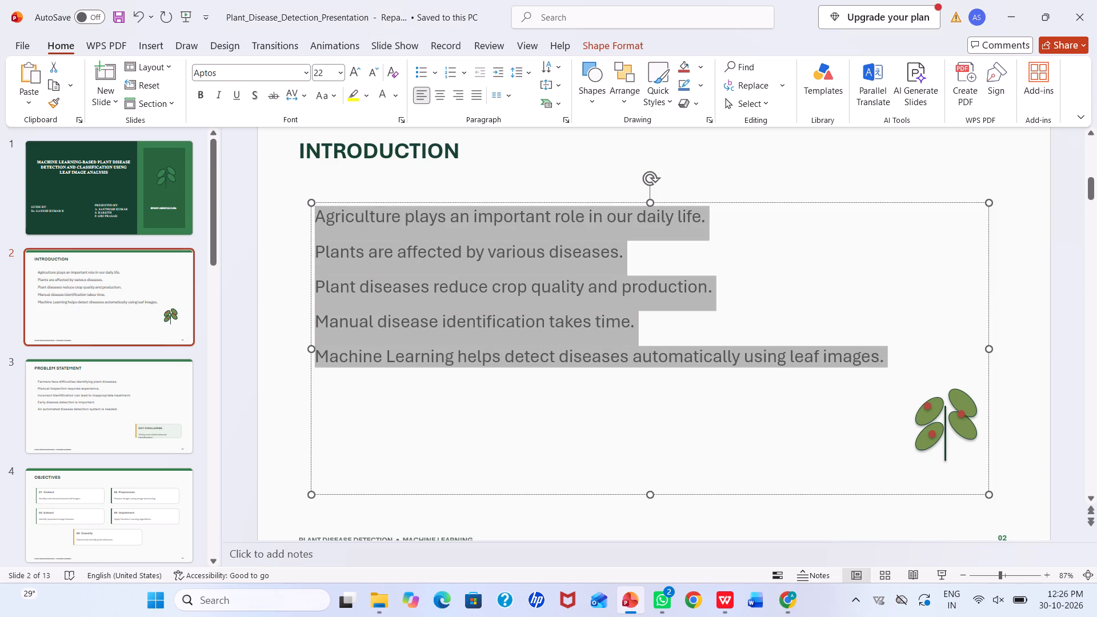
pyautogui.click(302, 69)
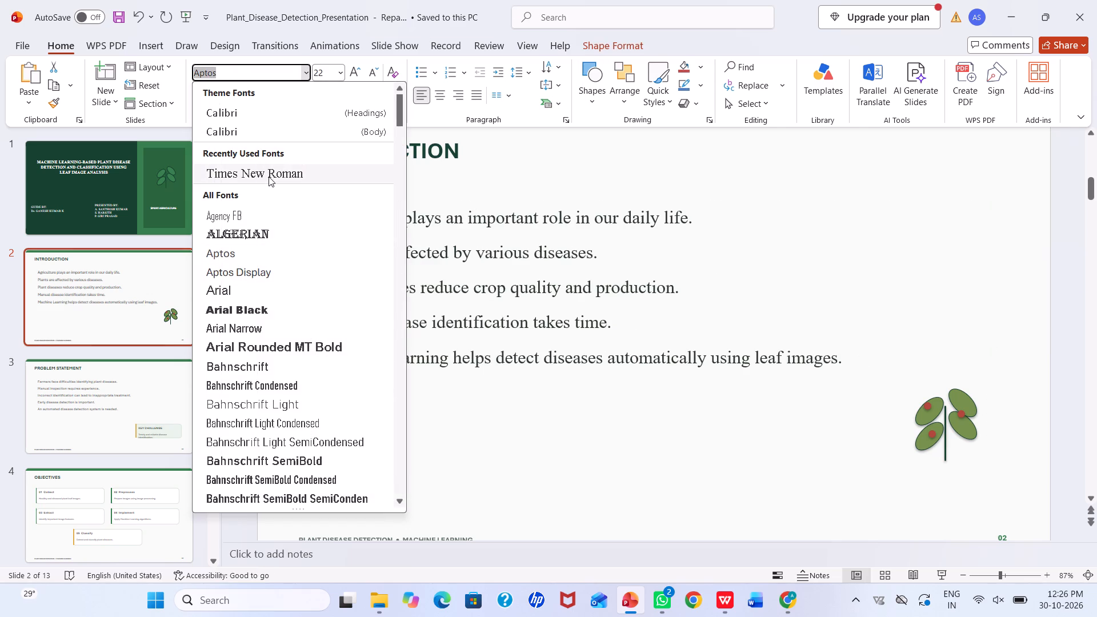
pyautogui.click(269, 177)
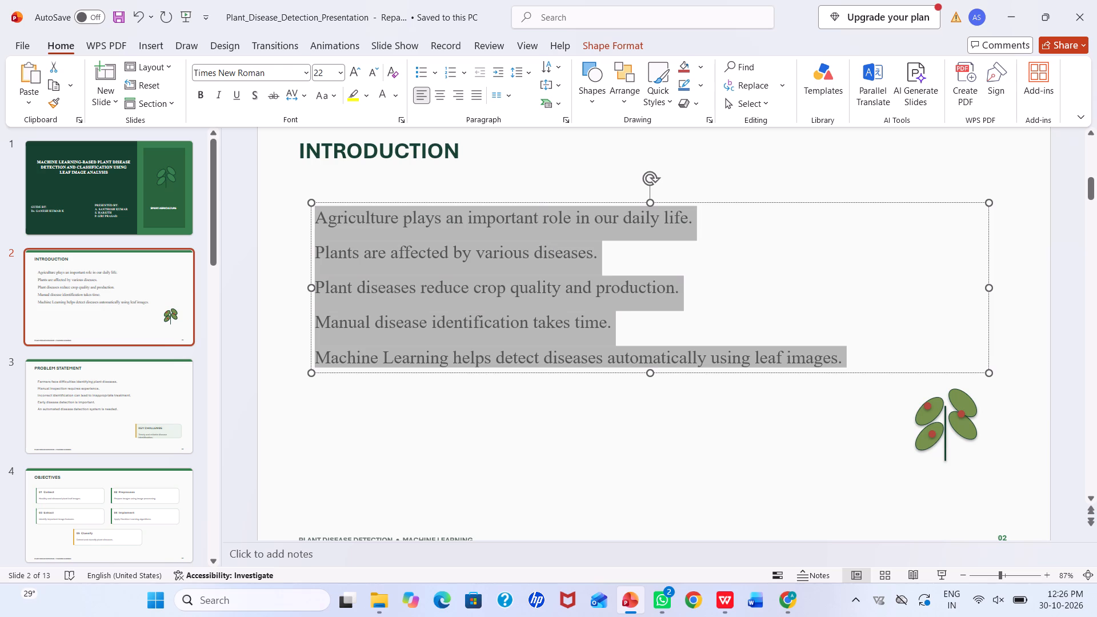
# Move the Introduction slide's body text box lower, leaving more space beneath the heading.
pyautogui.moveTo(550, 200); pyautogui.dragTo(543, 246)
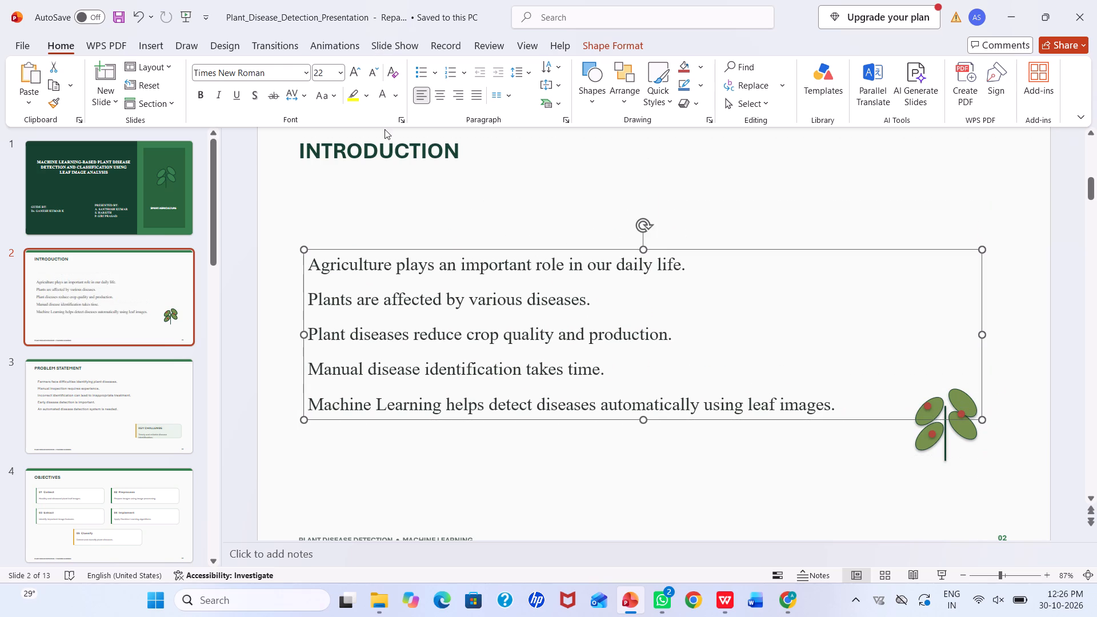
# Centre-align the INTRODUCTION heading and reposition its text box slightly lower, horizontally centred on the slide.
pyautogui.click(387, 142)
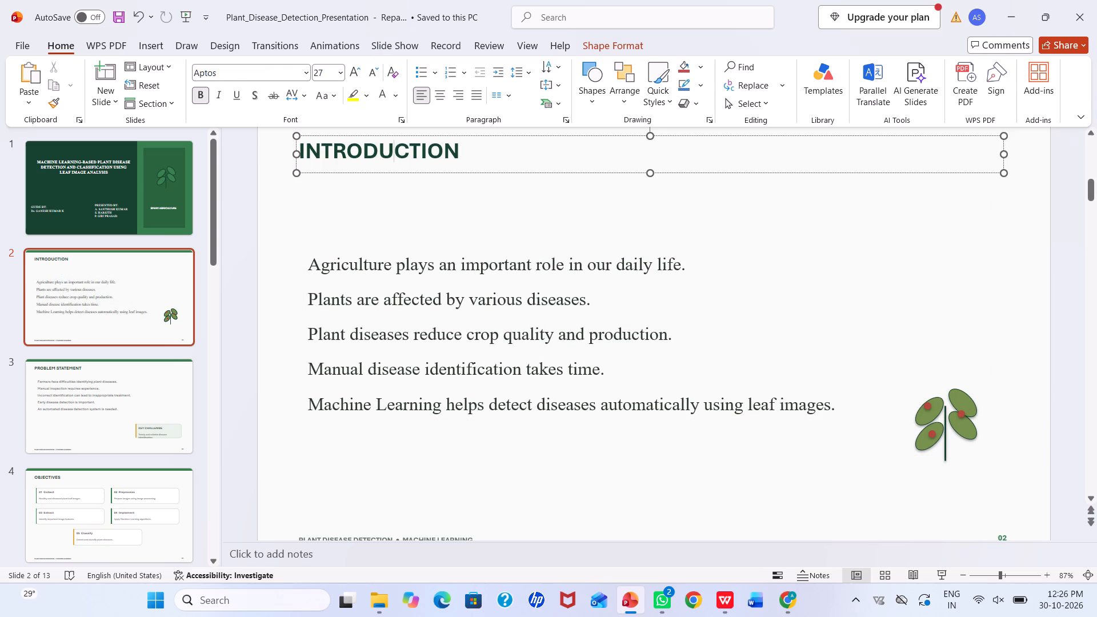
pyautogui.moveTo(620, 135); pyautogui.dragTo(820, 146)
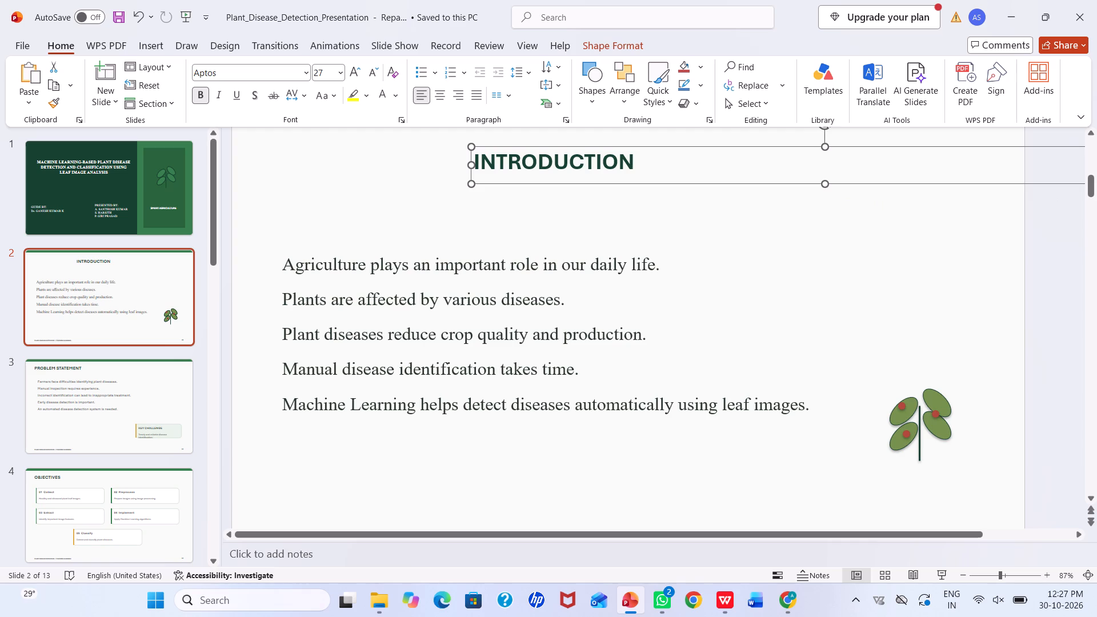
pyautogui.click(635, 161)
pyautogui.moveTo(476, 159); pyautogui.dragTo(667, 159)
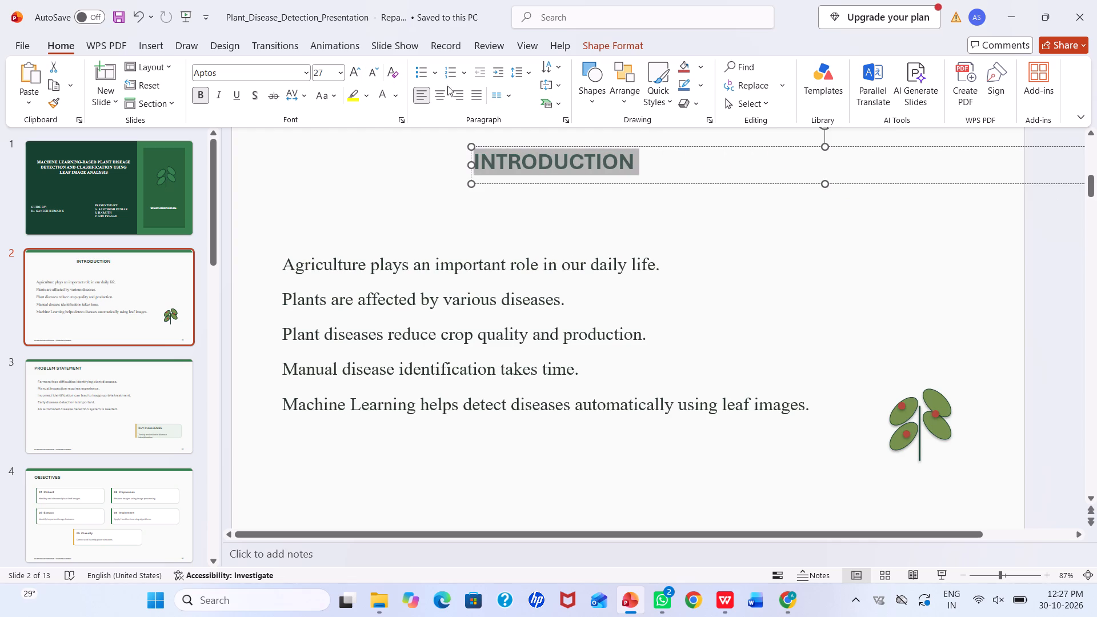
pyautogui.click(442, 91)
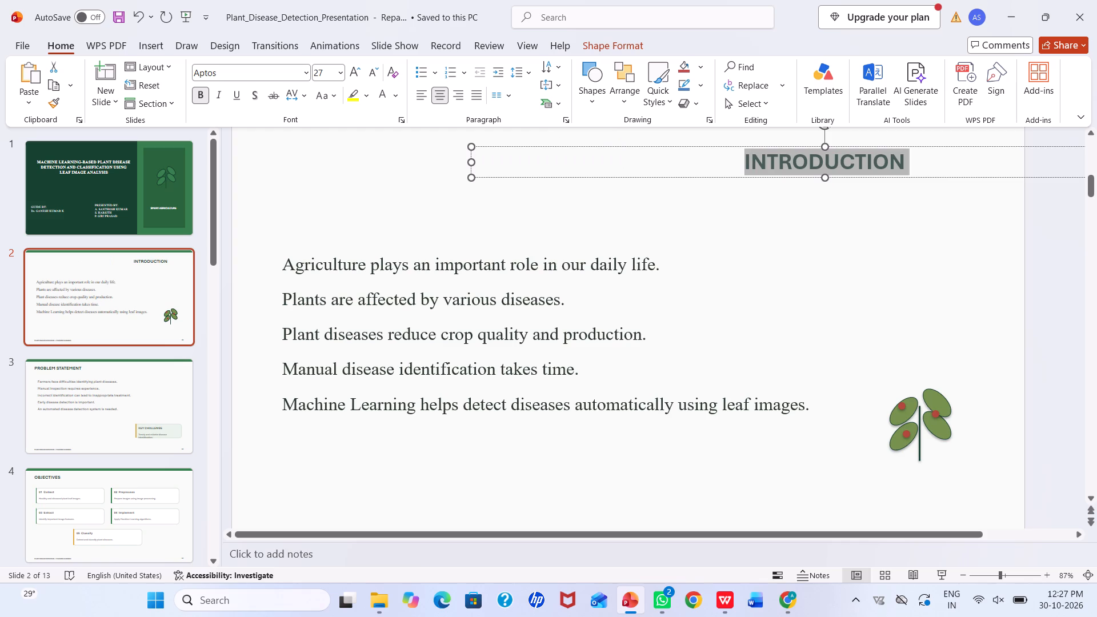
pyautogui.moveTo(627, 146); pyautogui.dragTo(377, 158)
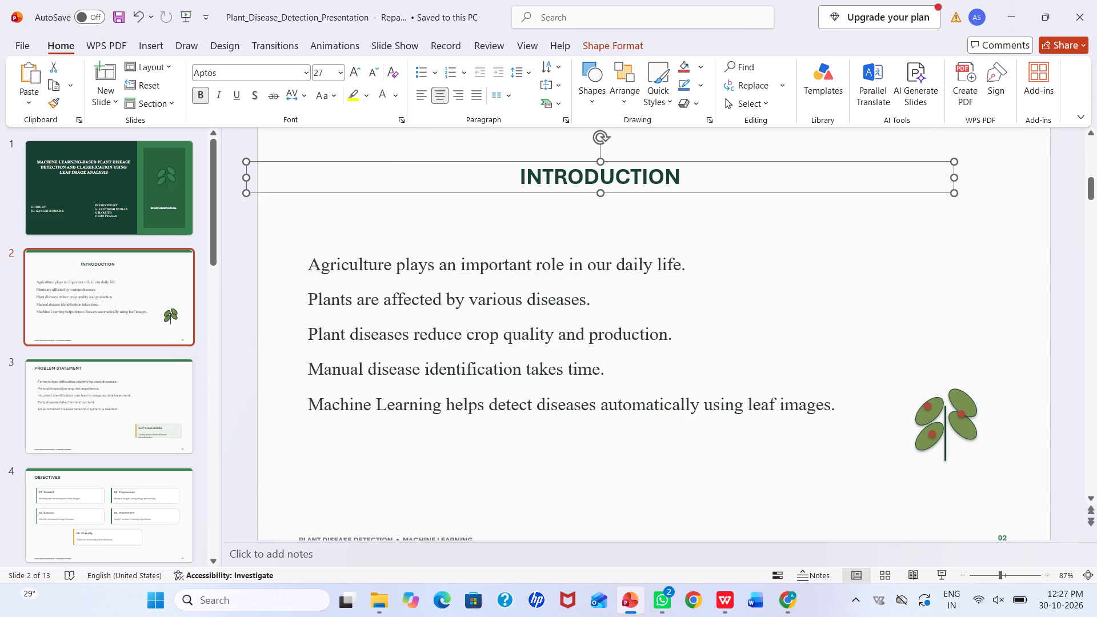
pyautogui.click(519, 173)
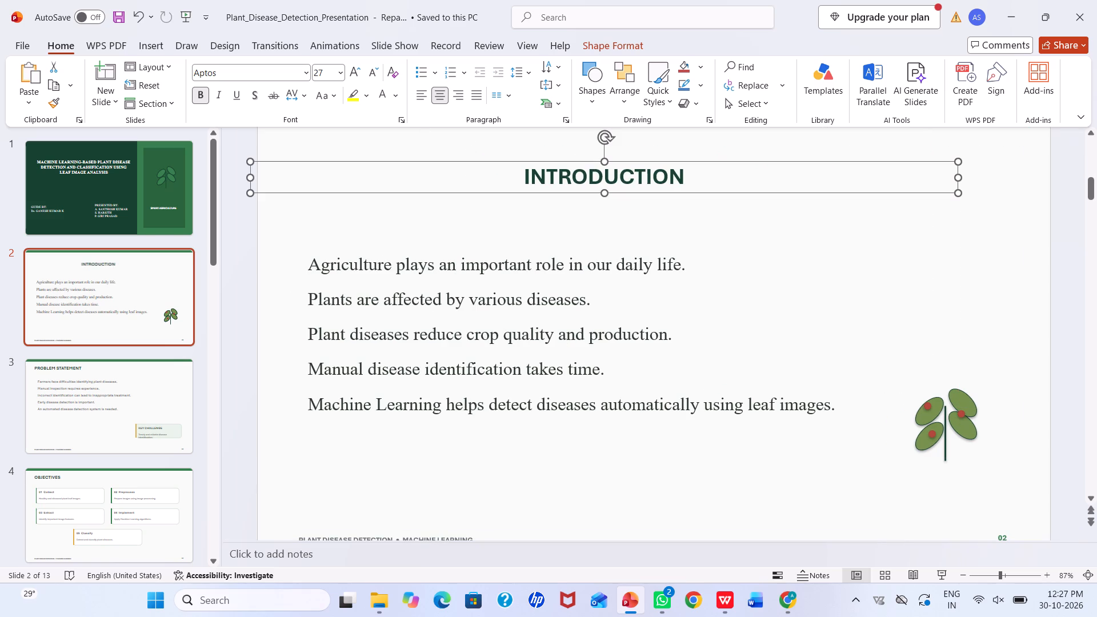
pyautogui.moveTo(525, 173); pyautogui.dragTo(721, 174)
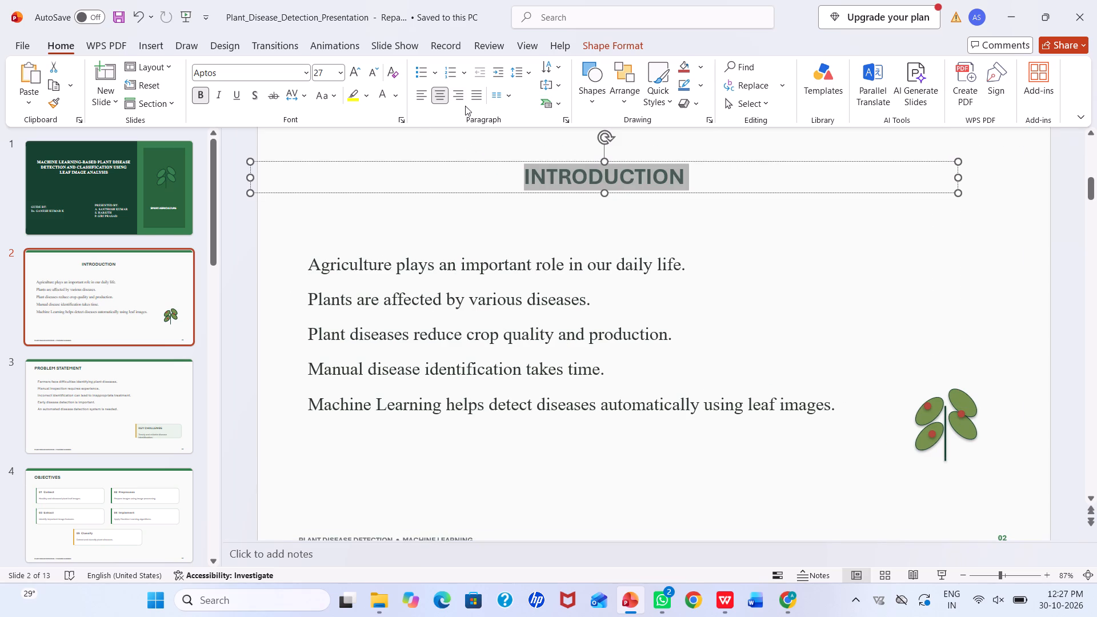
pyautogui.click(446, 98)
pyautogui.click(546, 162)
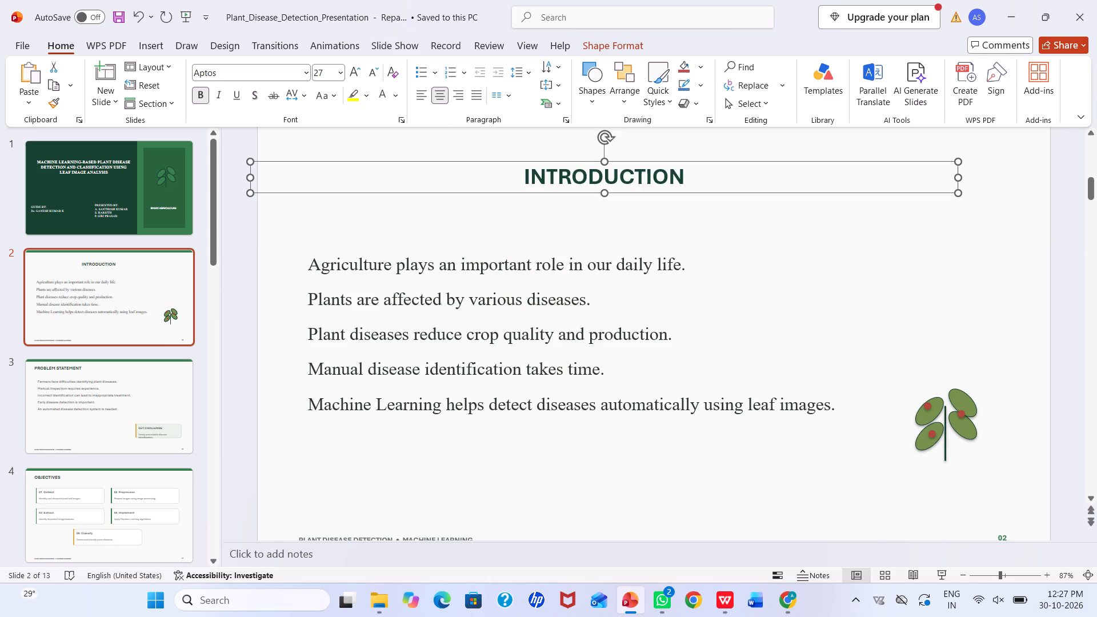
pyautogui.click(579, 165)
pyautogui.click(580, 161)
pyautogui.moveTo(580, 161); pyautogui.dragTo(609, 159)
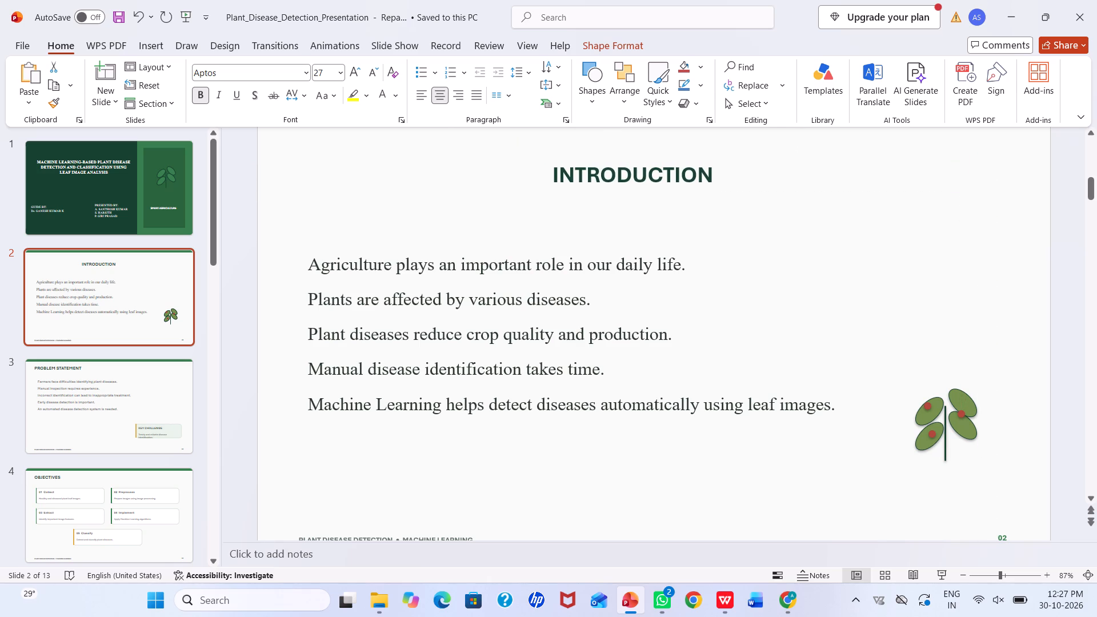
pyautogui.moveTo(609, 159); pyautogui.dragTo(626, 159)
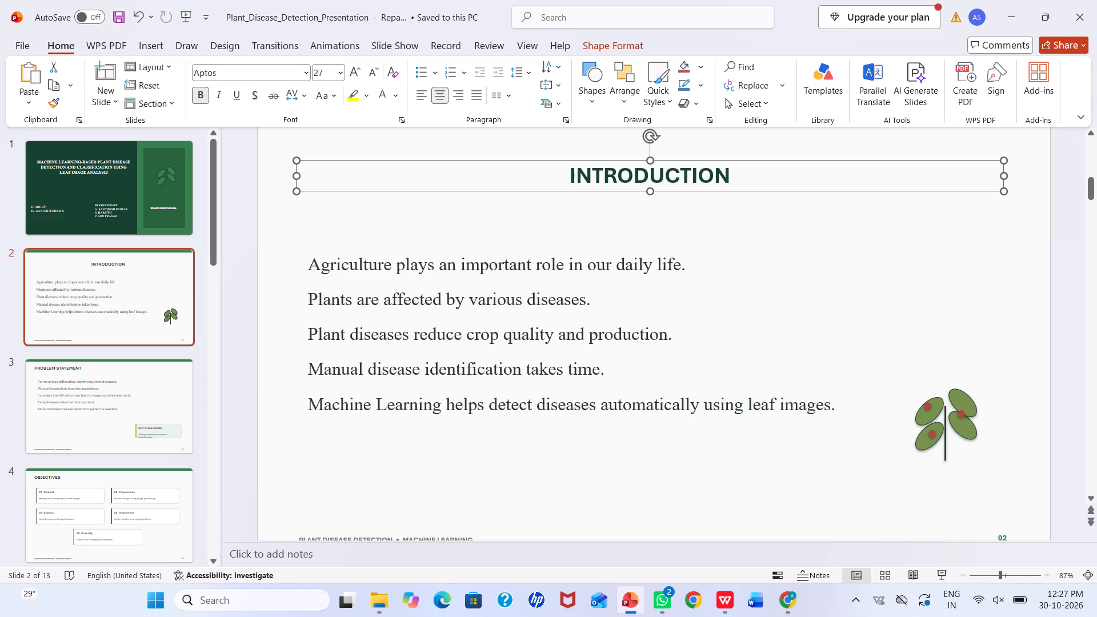
# Set the INTRODUCTION heading in Times New Roman at size 28.
pyautogui.moveTo(728, 175); pyautogui.dragTo(562, 182)
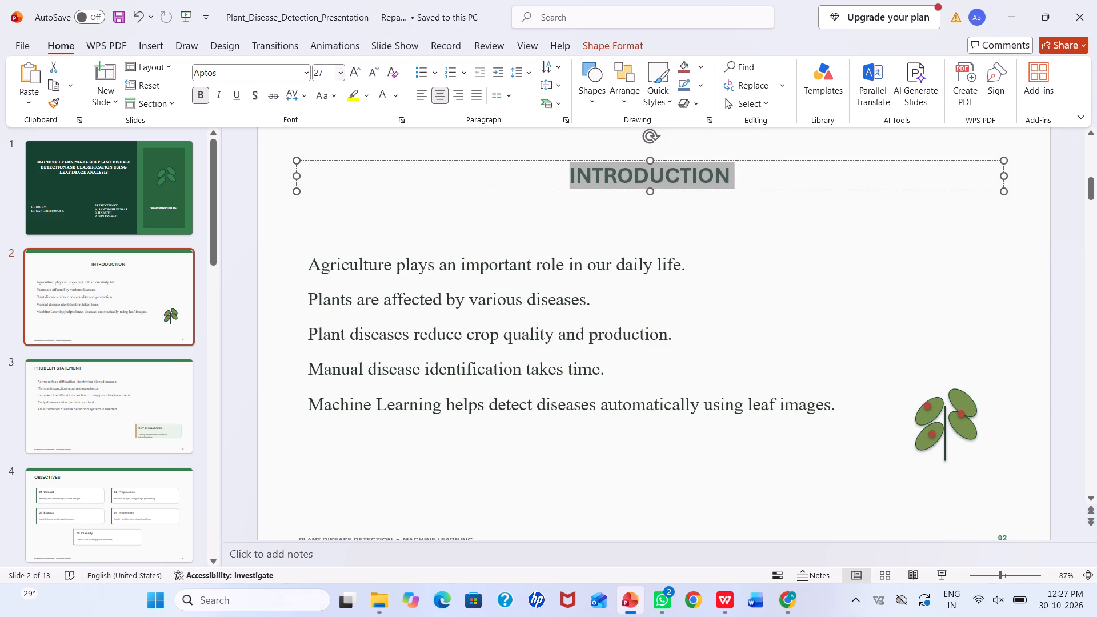
pyautogui.click(306, 72)
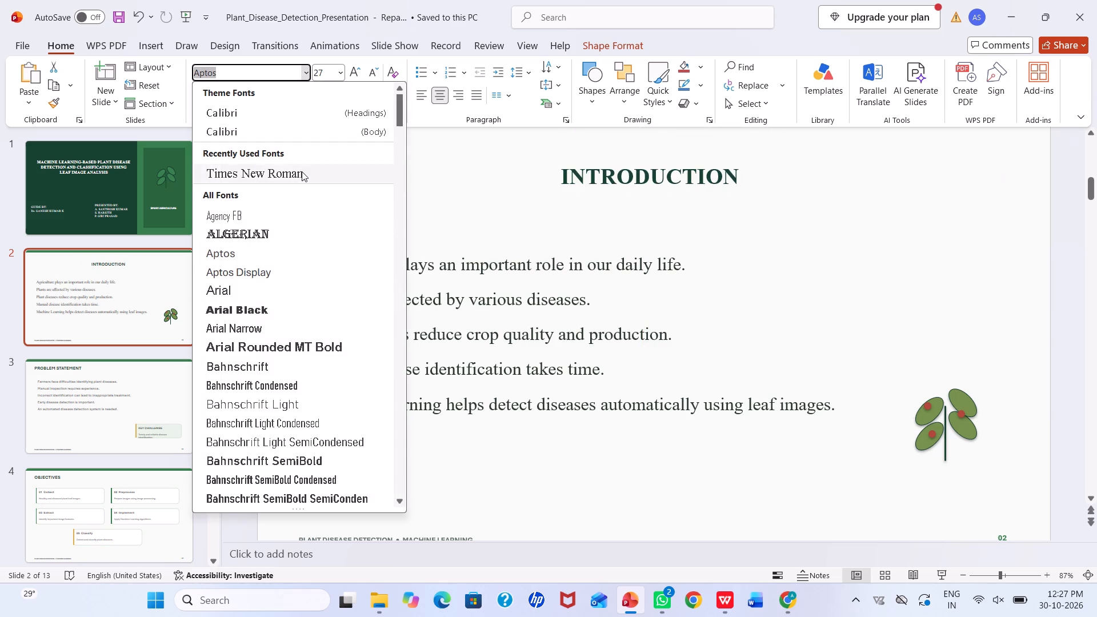
pyautogui.click(302, 171)
pyautogui.click(354, 71)
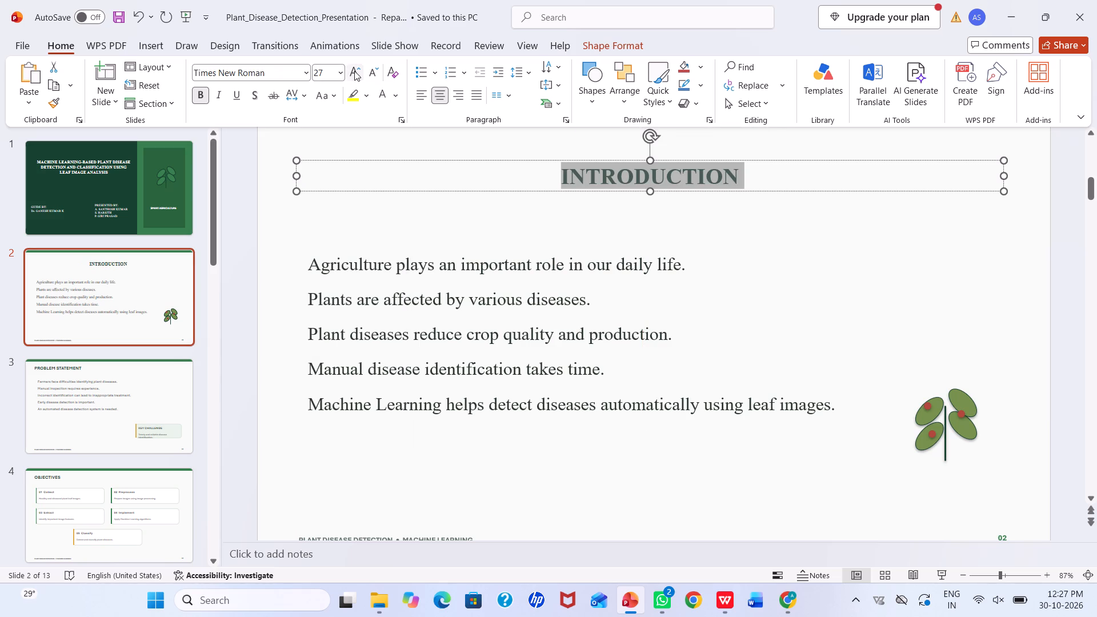
# Change all five body lines on the Problem Statement slide to the Times New Roman font.
pyautogui.click(123, 401)
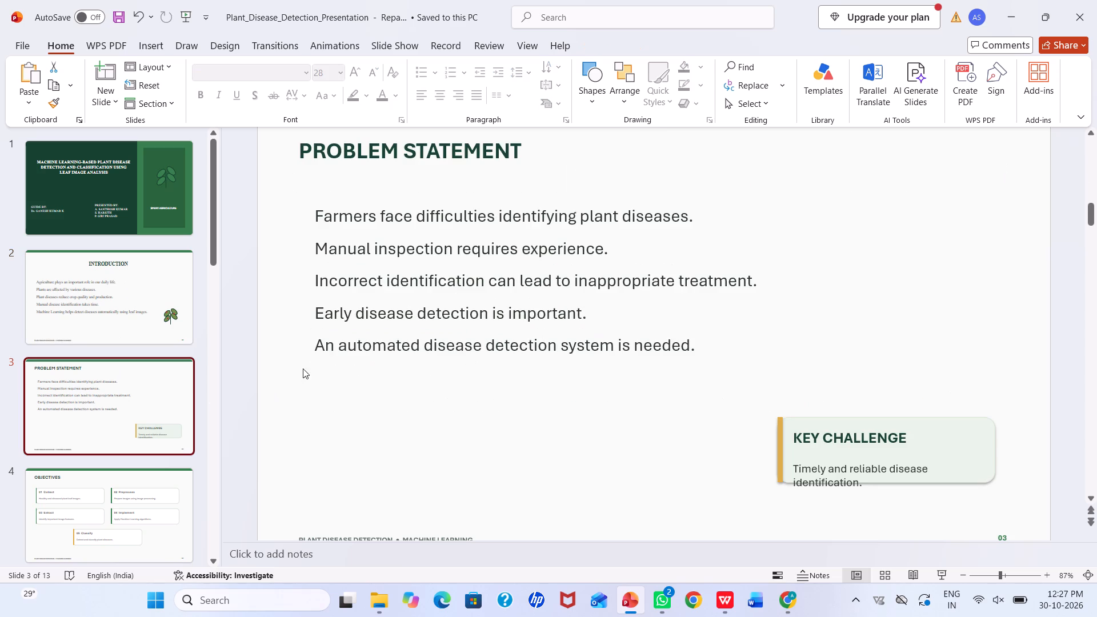
pyautogui.moveTo(316, 214); pyautogui.dragTo(703, 372)
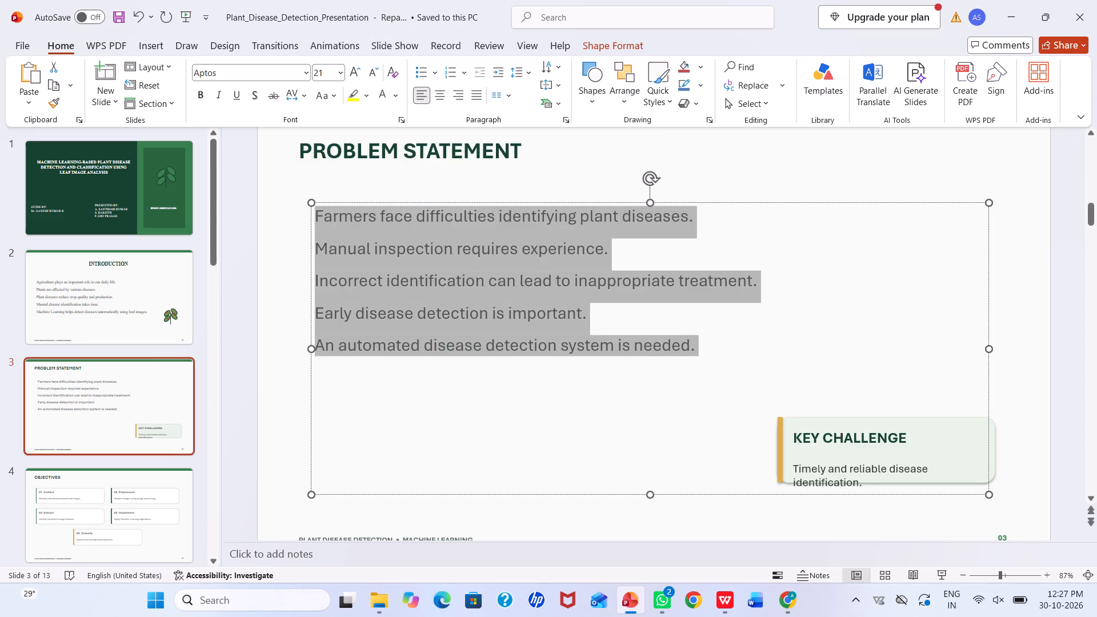
pyautogui.click(306, 74)
pyautogui.click(291, 173)
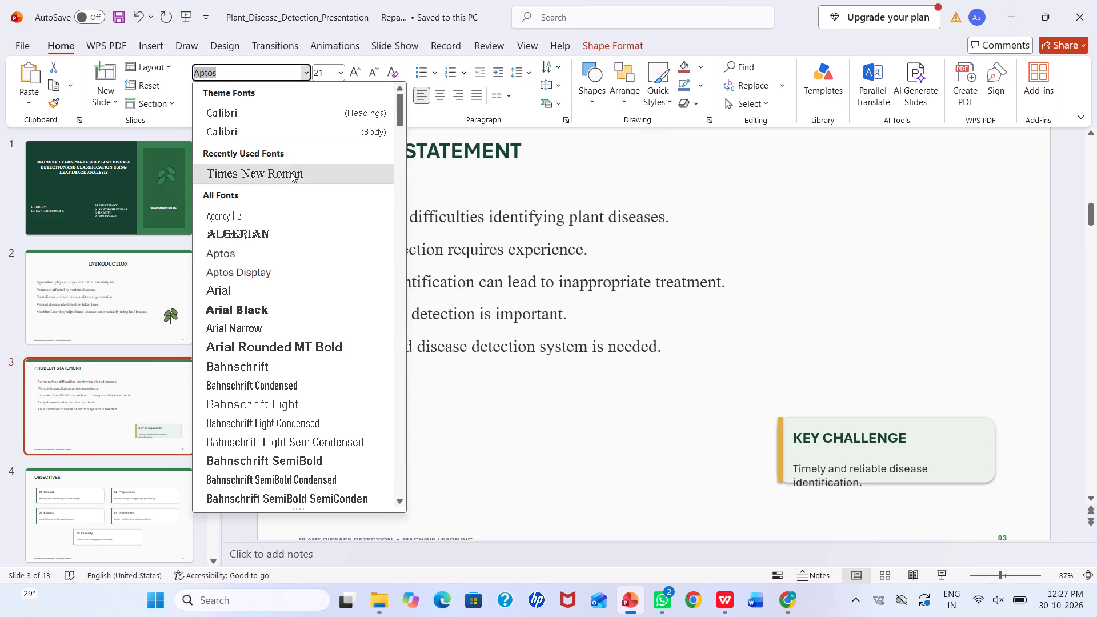
# Format the PROBLEM STATEMENT heading in Times New Roman at size 28 and centre-align it.
pyautogui.moveTo(301, 149); pyautogui.dragTo(555, 138)
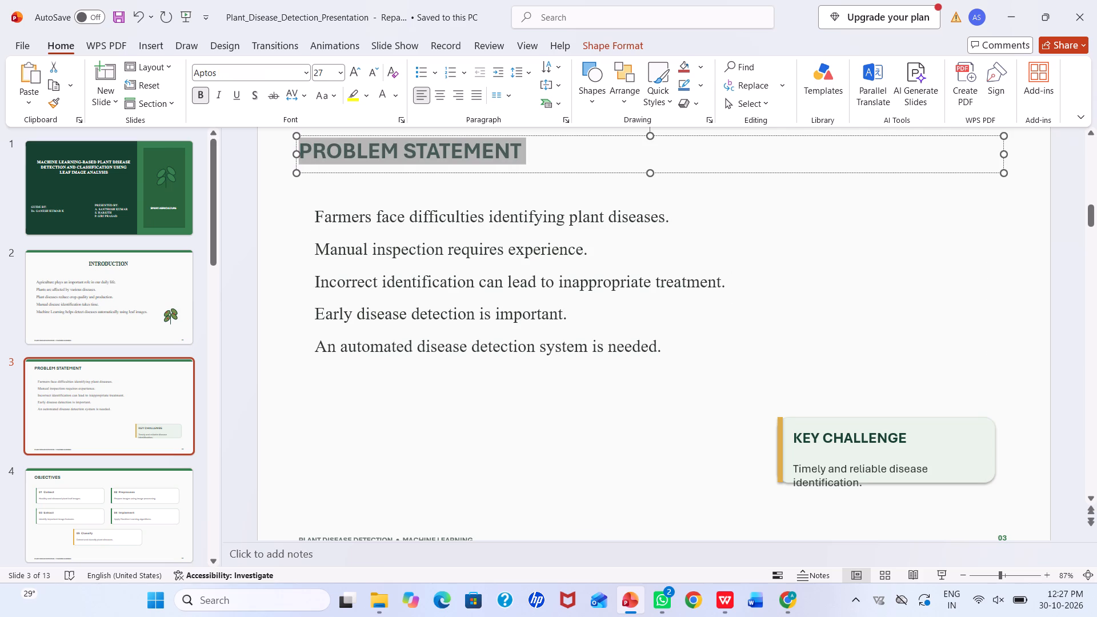
pyautogui.click(360, 66)
pyautogui.moveTo(303, 76); pyautogui.dragTo(259, 175)
pyautogui.click(259, 175)
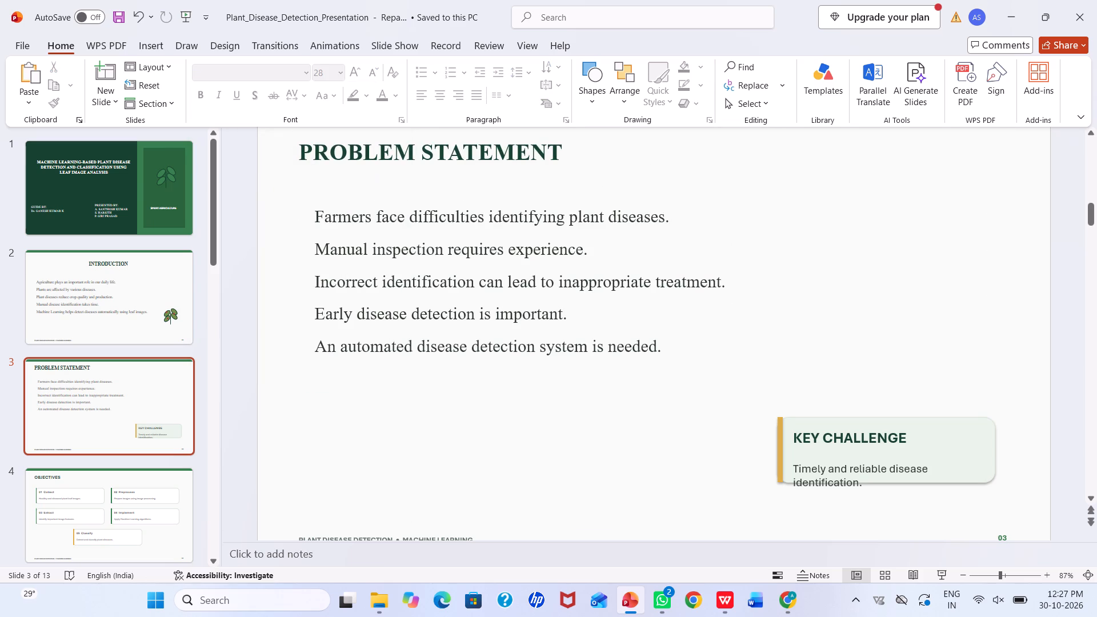
pyautogui.click(349, 157)
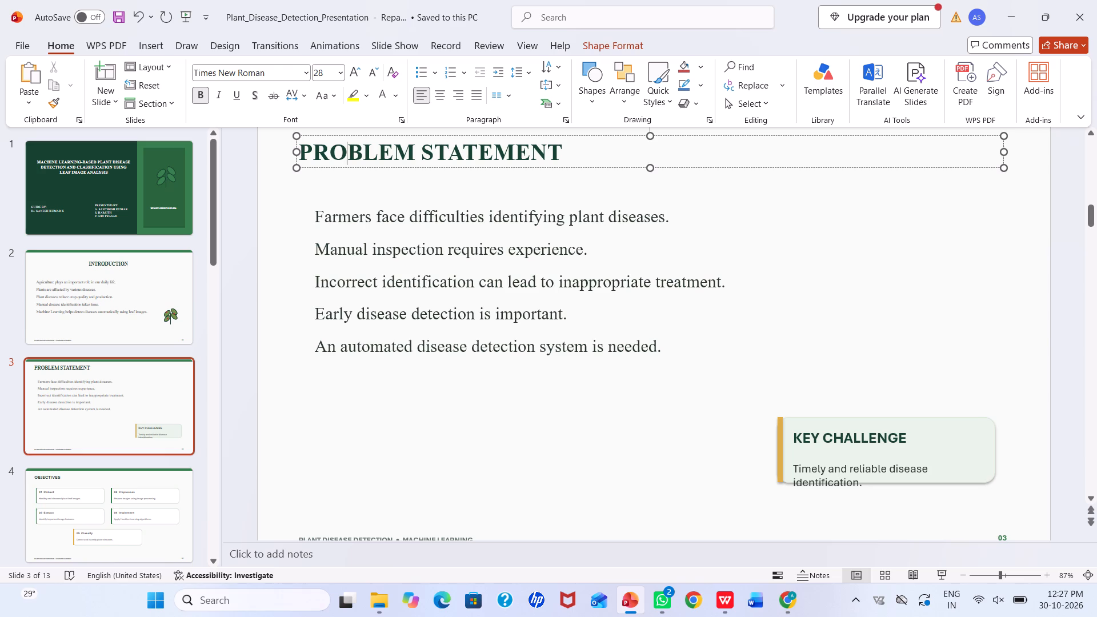
pyautogui.moveTo(303, 151); pyautogui.dragTo(537, 151)
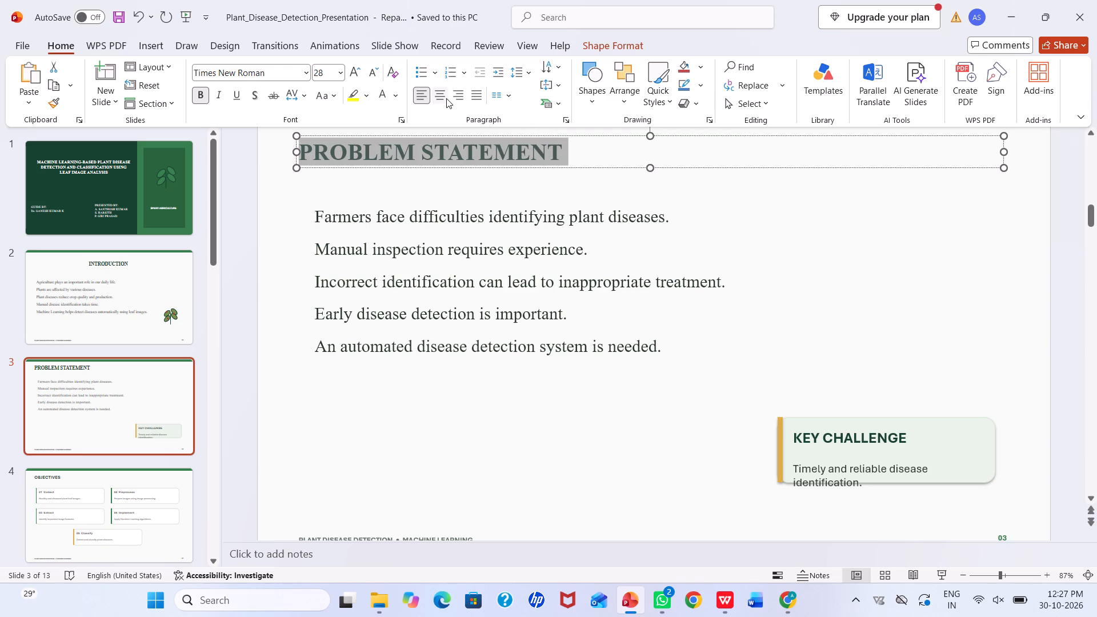
pyautogui.click(445, 98)
# Delete the whole Key Challenge callout from the Problem Statement slide, including its heading, description, background box and orange accent bar.
pyautogui.click(870, 452)
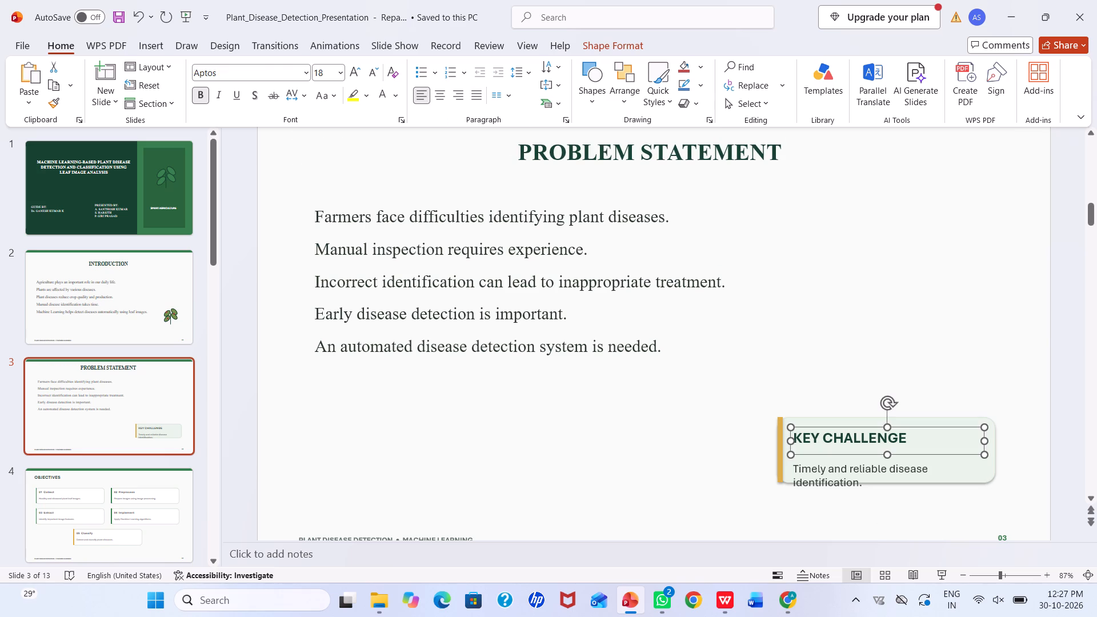
pyautogui.click(922, 427)
pyautogui.press('BackSpace')
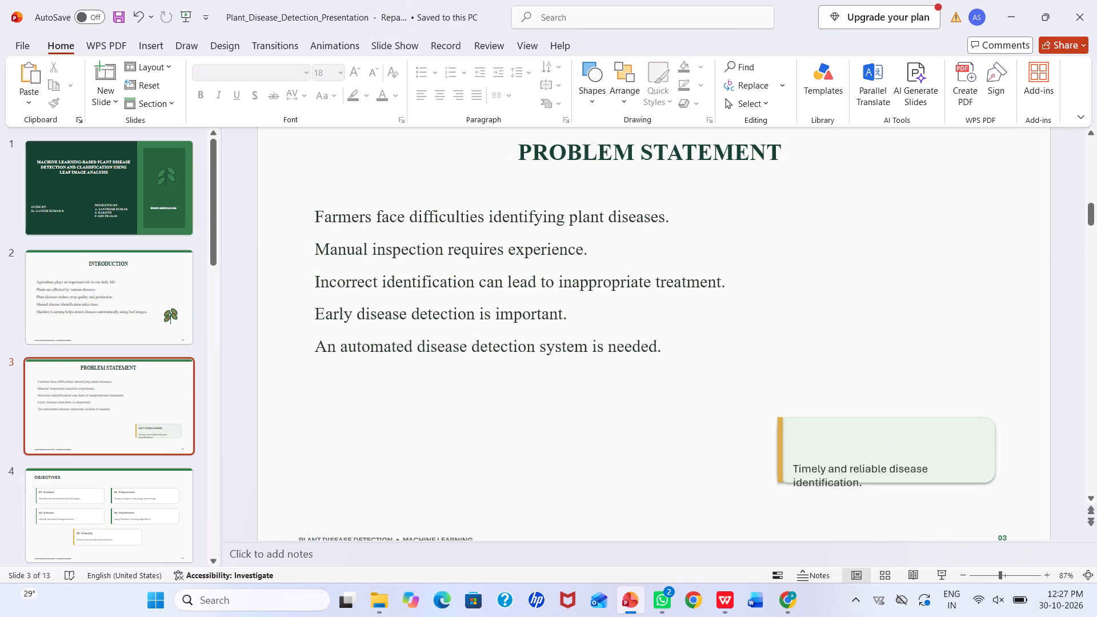
pyautogui.click(884, 461)
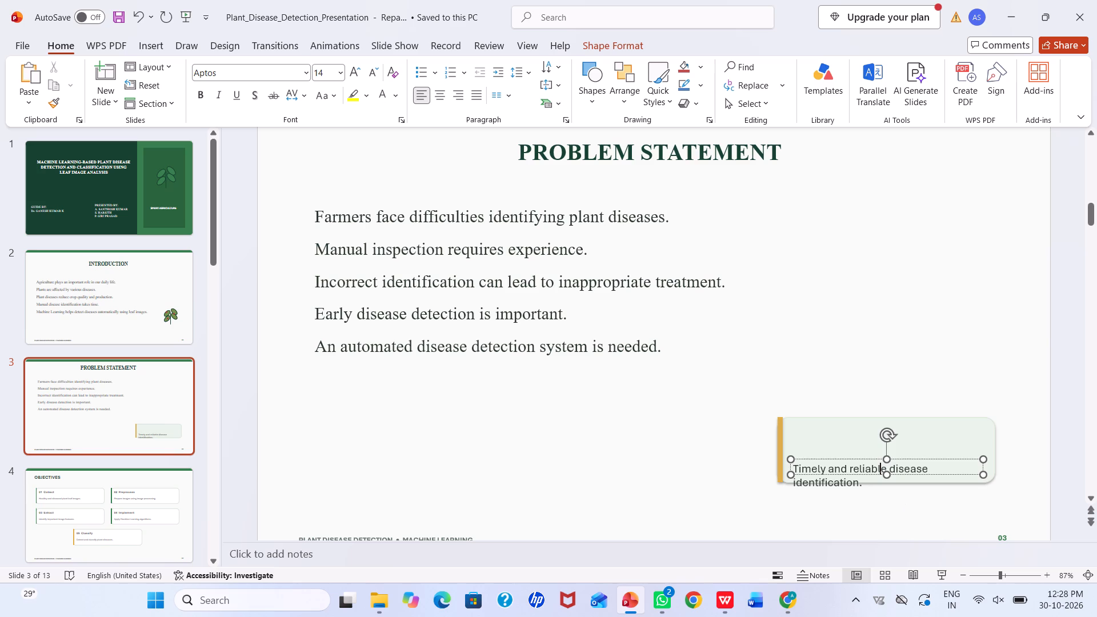
pyautogui.click(874, 463)
pyautogui.click(872, 459)
pyautogui.press('BackSpace')
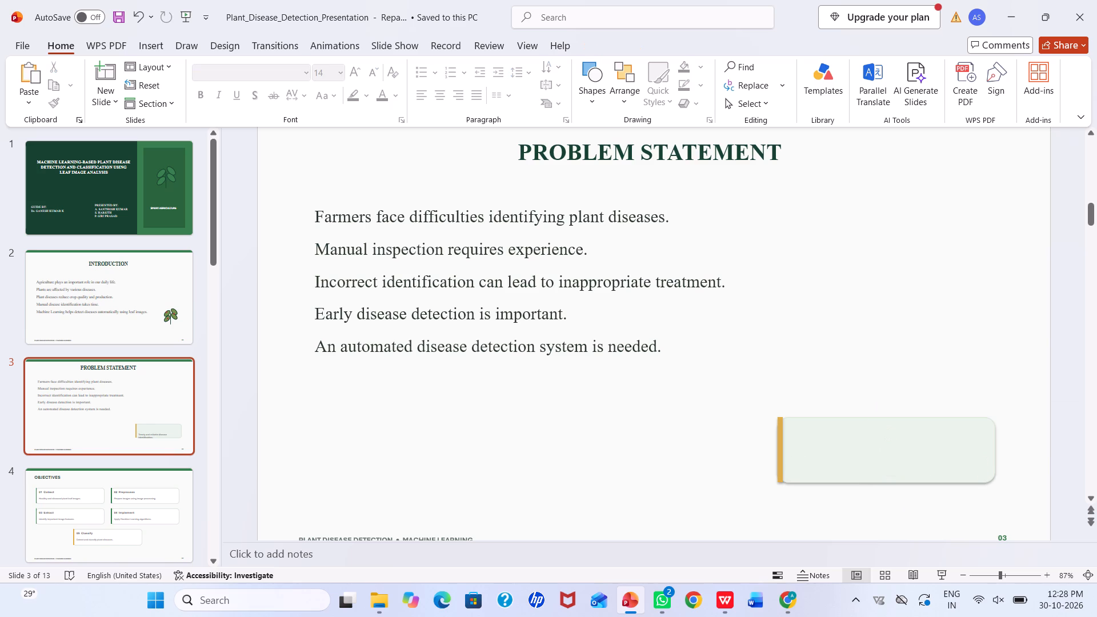
pyautogui.click(869, 416)
pyautogui.click(869, 416)
pyautogui.press('BackSpace')
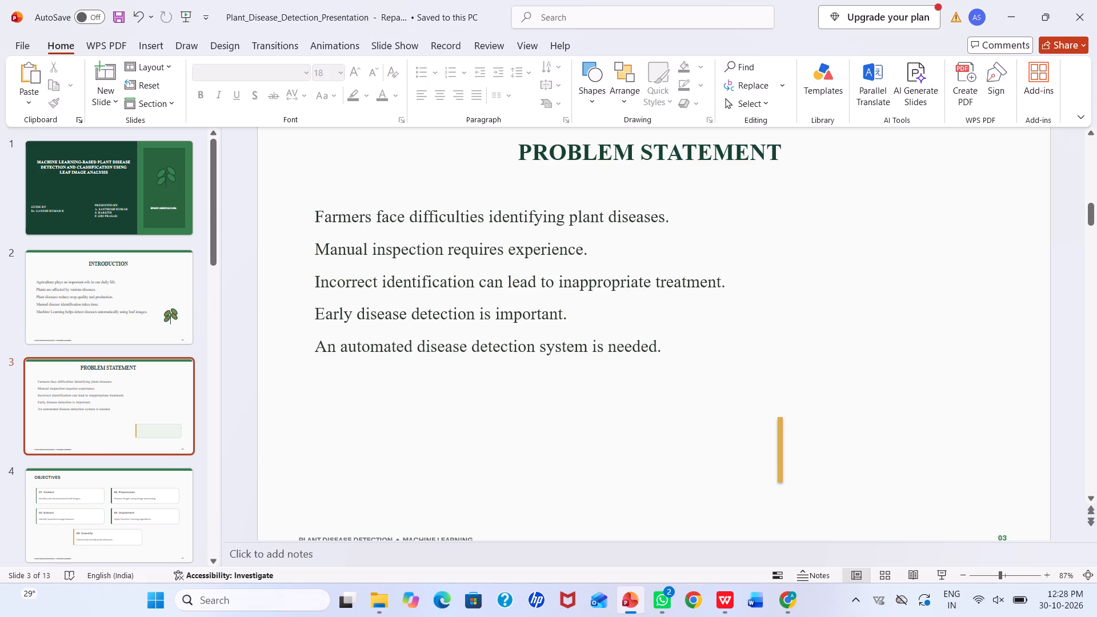
pyautogui.click(780, 437)
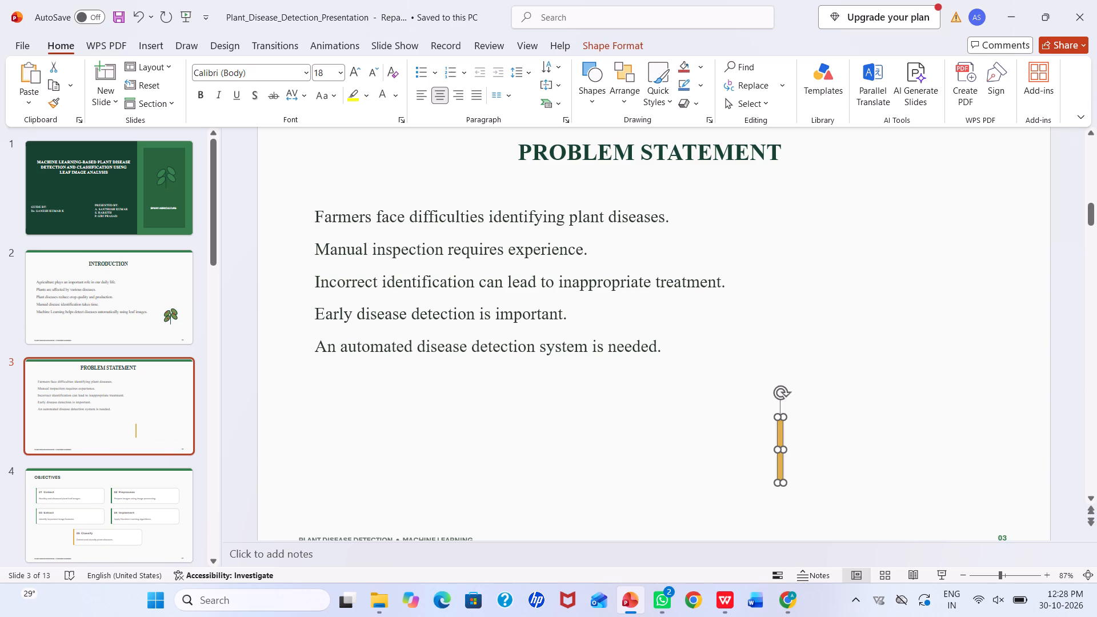
pyautogui.press('BackSpace')
pyautogui.scroll(-1, 91, 430)
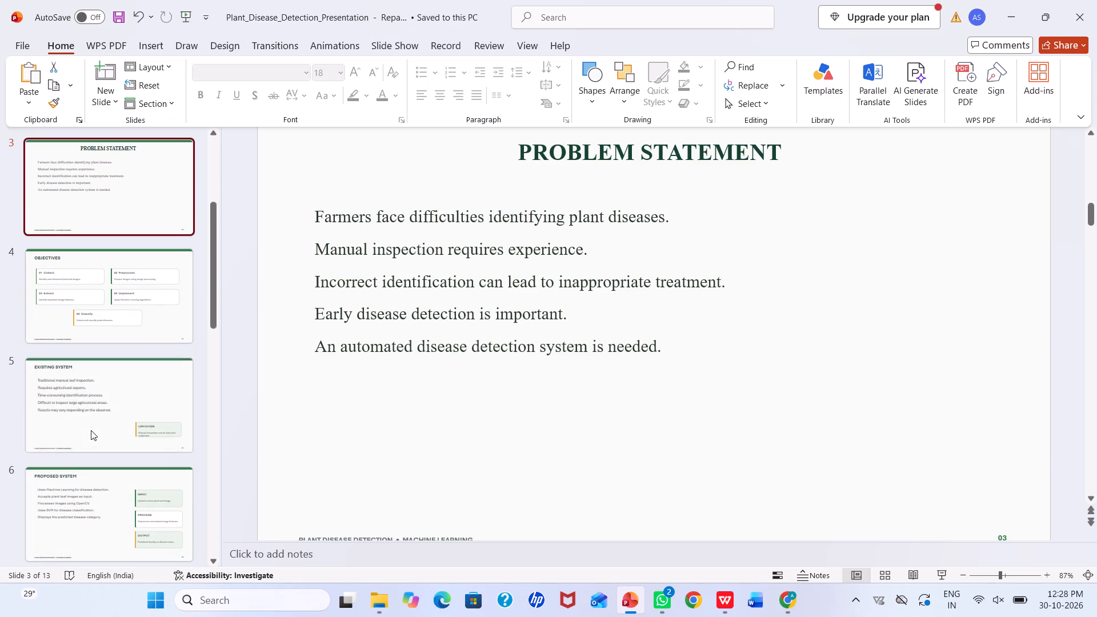
# Change the description under 01 Collect on the Objectives slide to Times New Roman.
pyautogui.click(94, 351)
pyautogui.click(102, 307)
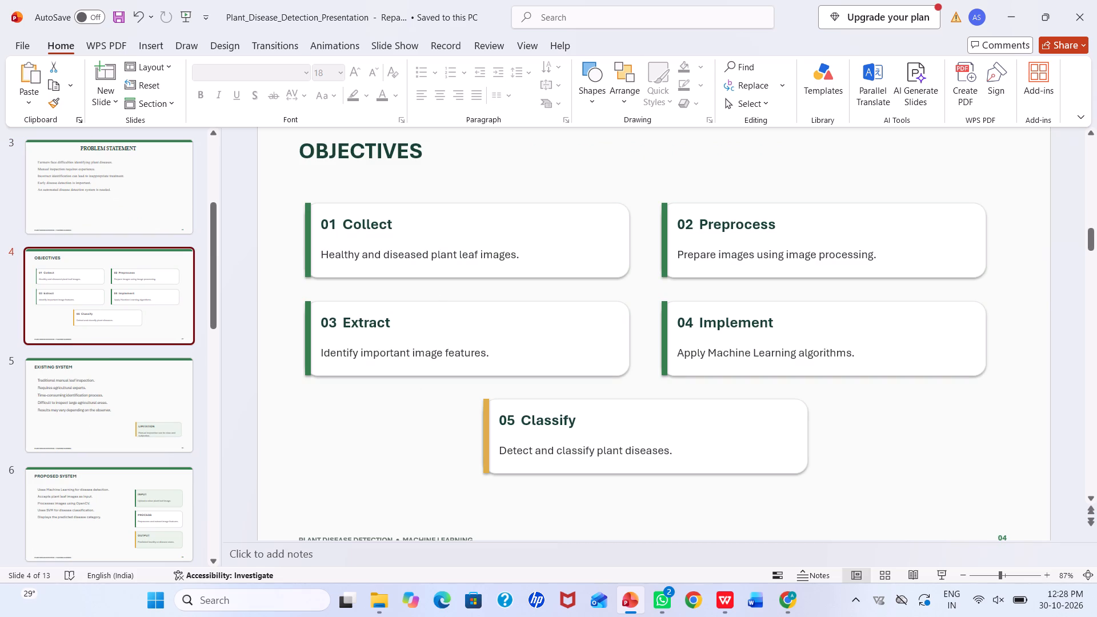
pyautogui.moveTo(323, 253); pyautogui.dragTo(385, 266)
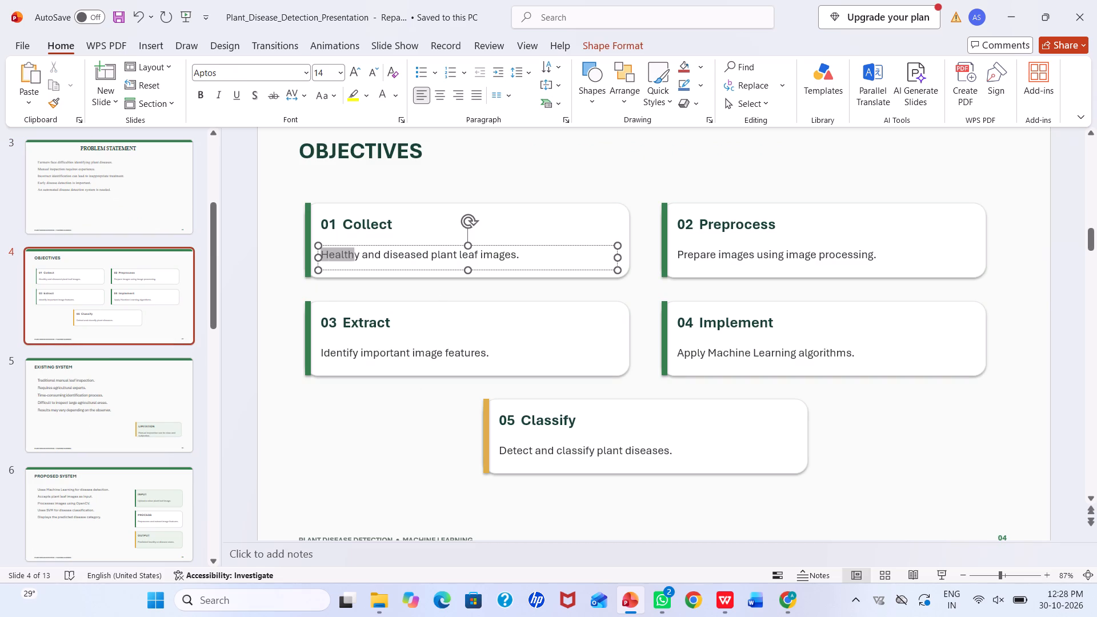
pyautogui.moveTo(385, 266); pyautogui.dragTo(540, 262)
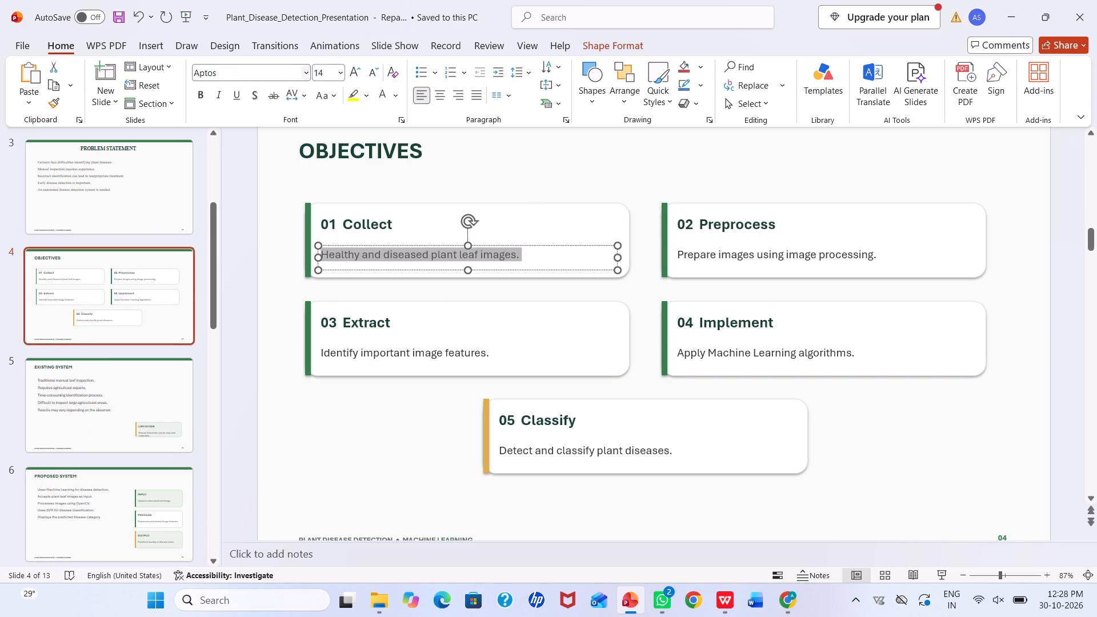
pyautogui.click(305, 72)
pyautogui.click(281, 169)
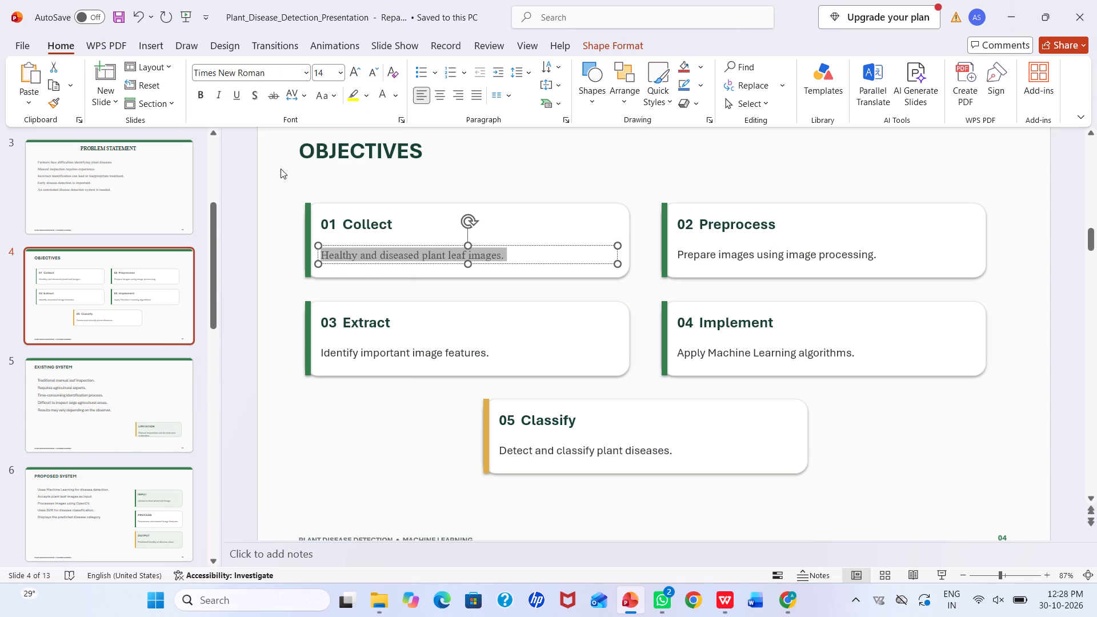
# Change the OBJECTIVES heading to the Times New Roman font.
pyautogui.moveTo(301, 147); pyautogui.dragTo(434, 151)
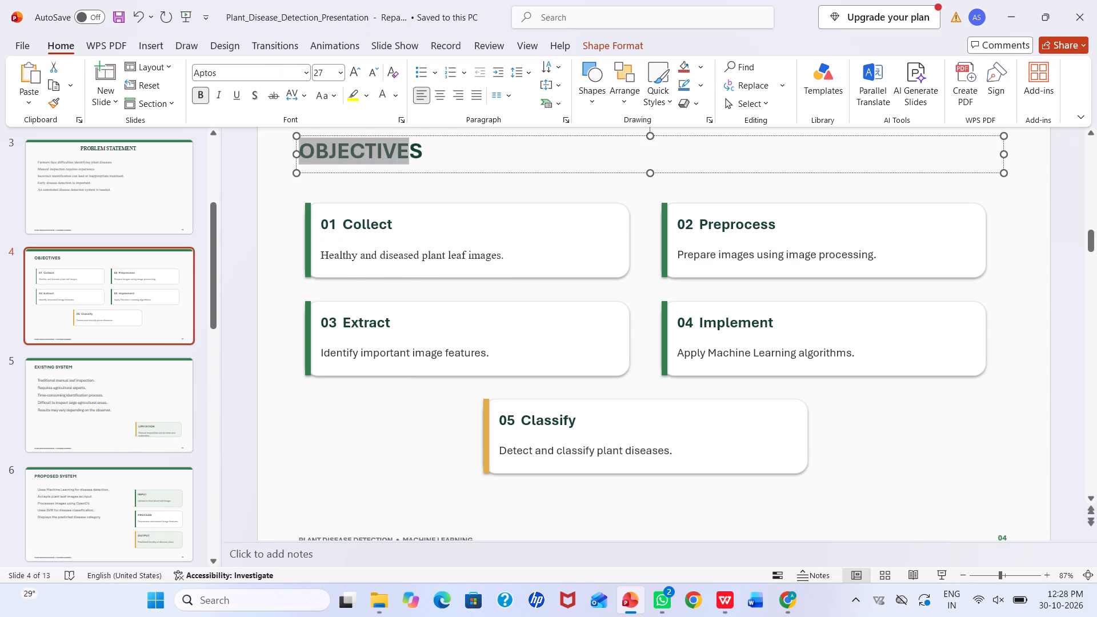
pyautogui.moveTo(434, 151); pyautogui.dragTo(473, 158)
pyautogui.click(304, 71)
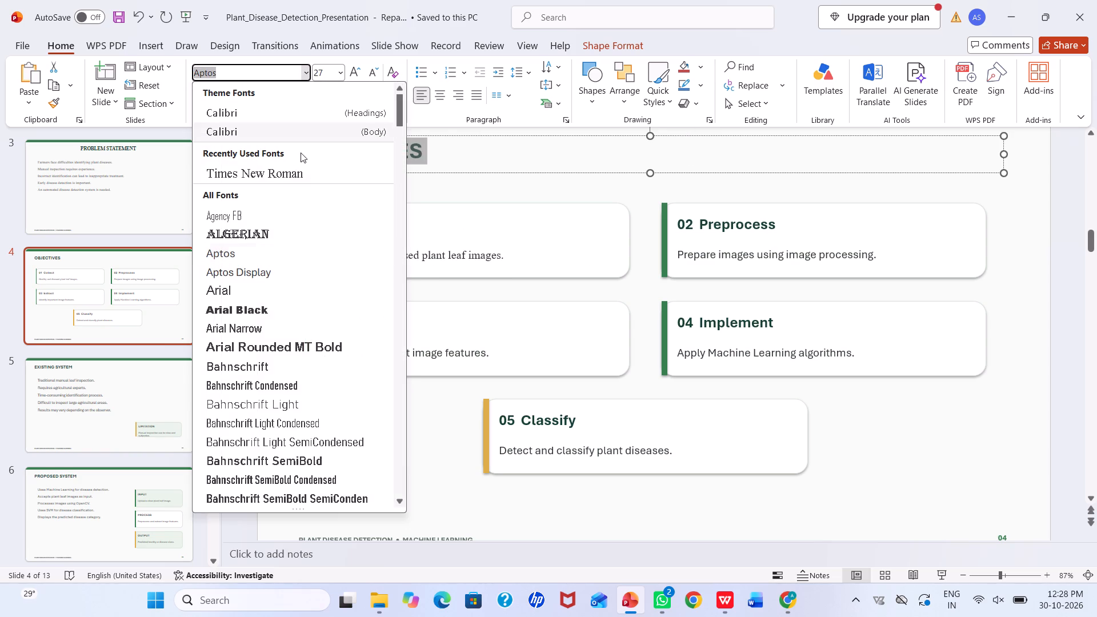
pyautogui.click(297, 175)
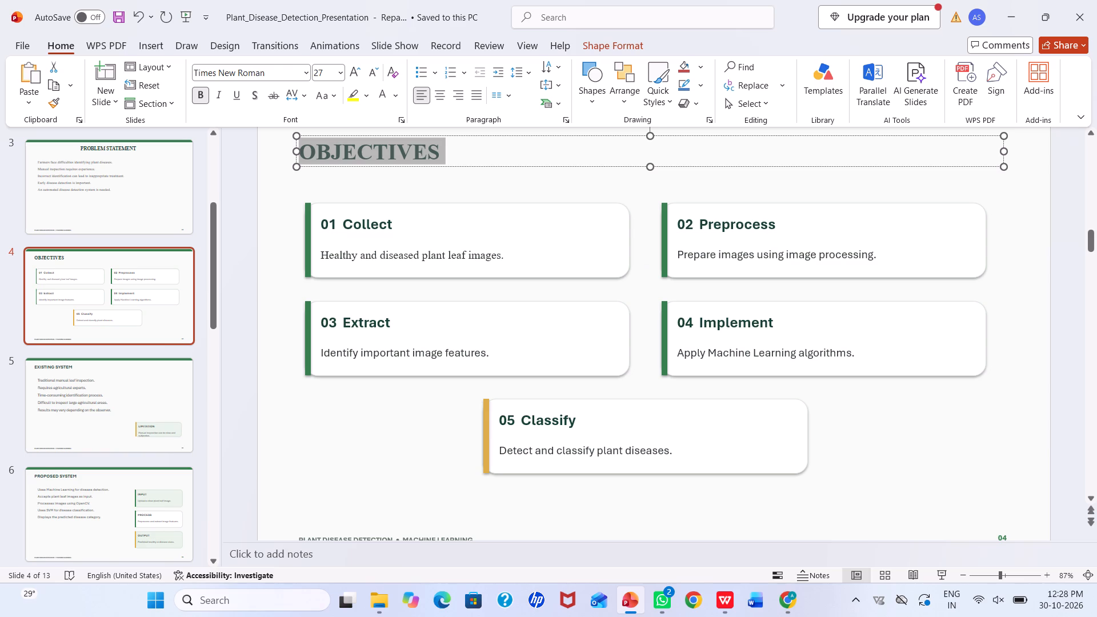
# Change the descriptions under Preprocess, Extract, Implement and Classify on the Objectives slide to Times New Roman.
pyautogui.moveTo(680, 254); pyautogui.dragTo(888, 243)
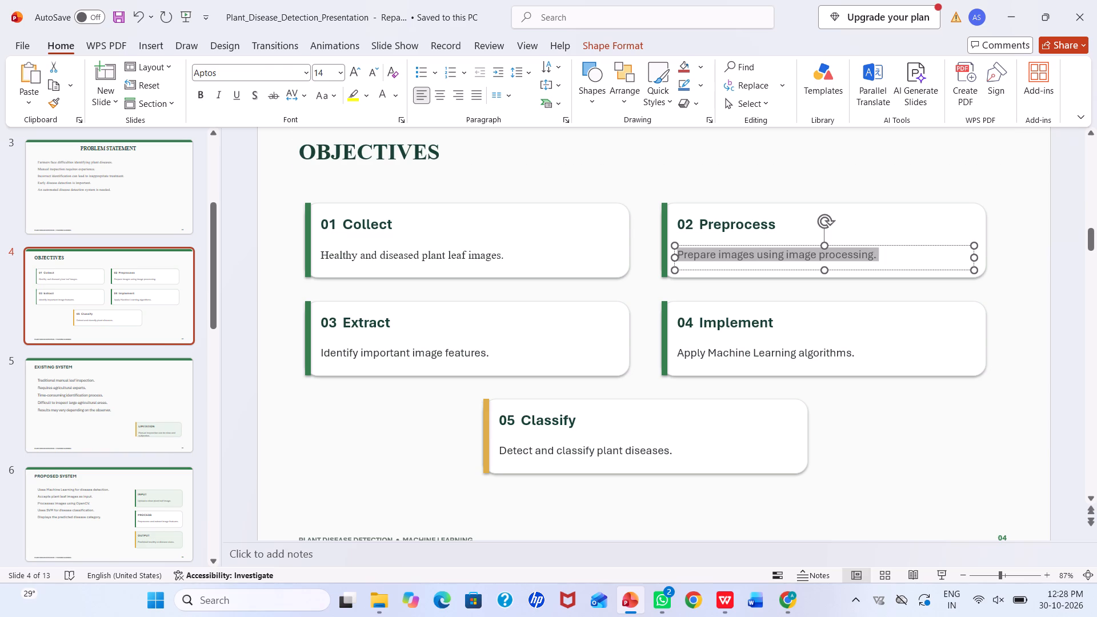
pyautogui.click(307, 74)
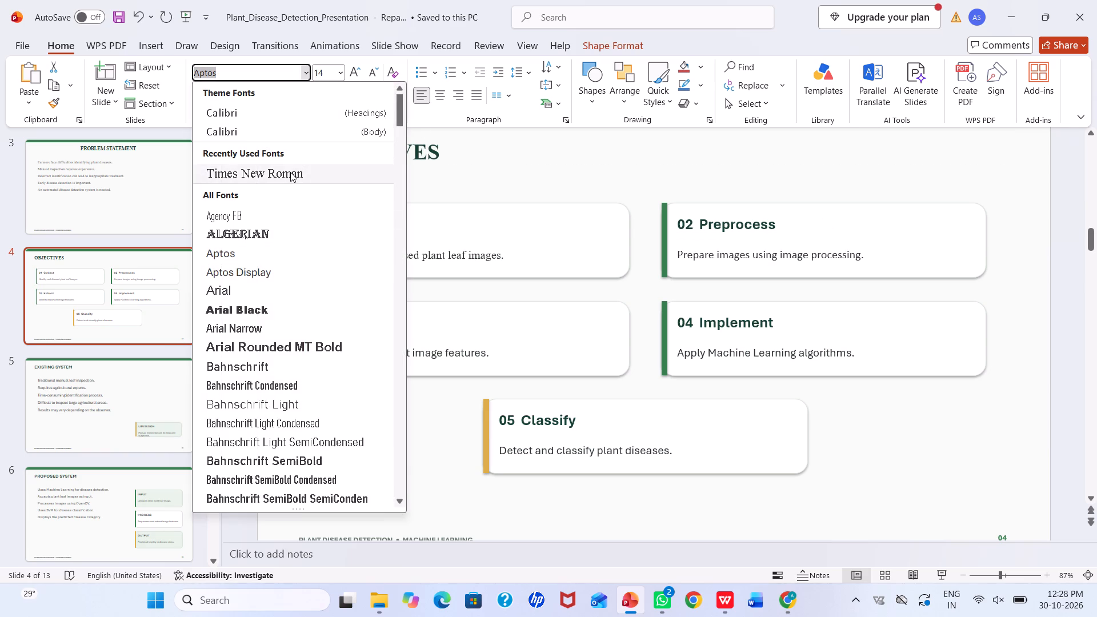
pyautogui.click(290, 172)
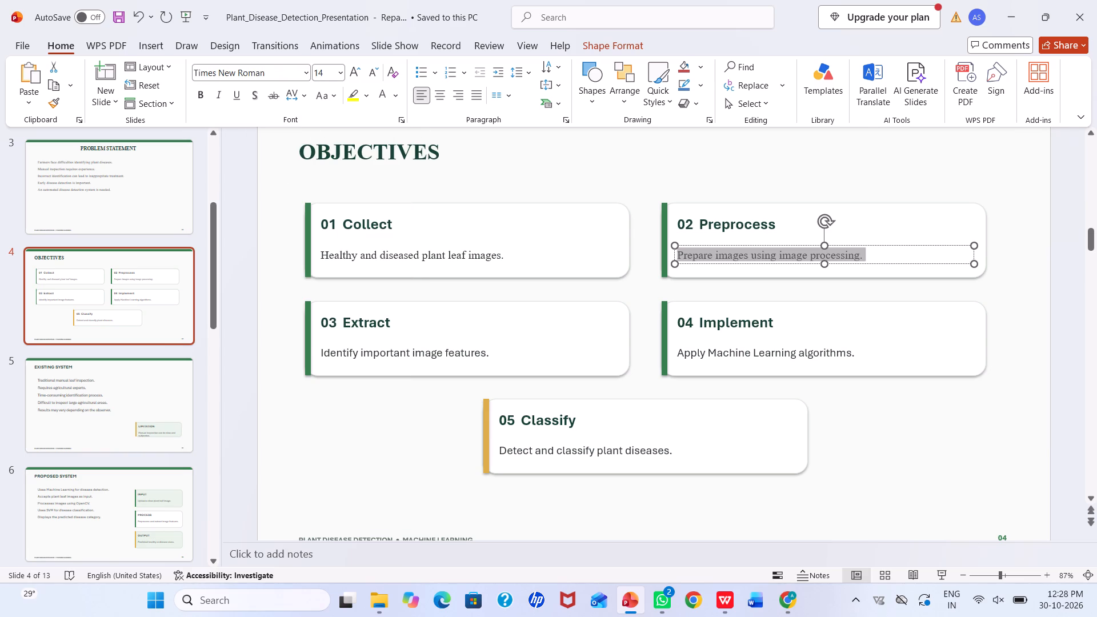
pyautogui.moveTo(321, 352); pyautogui.dragTo(524, 340)
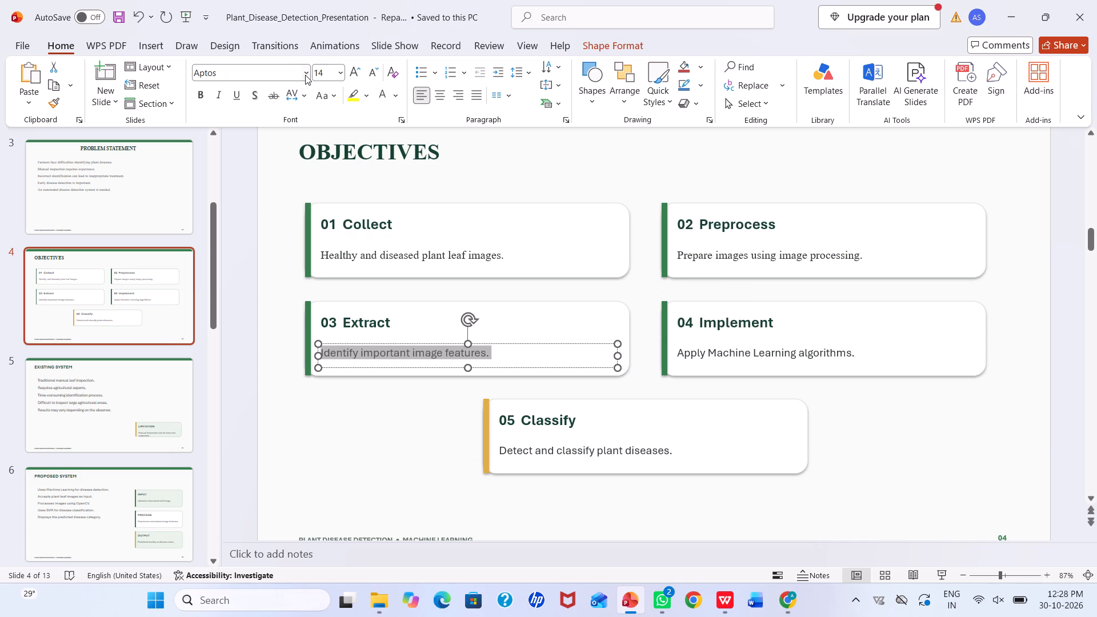
pyautogui.click(305, 74)
pyautogui.click(297, 168)
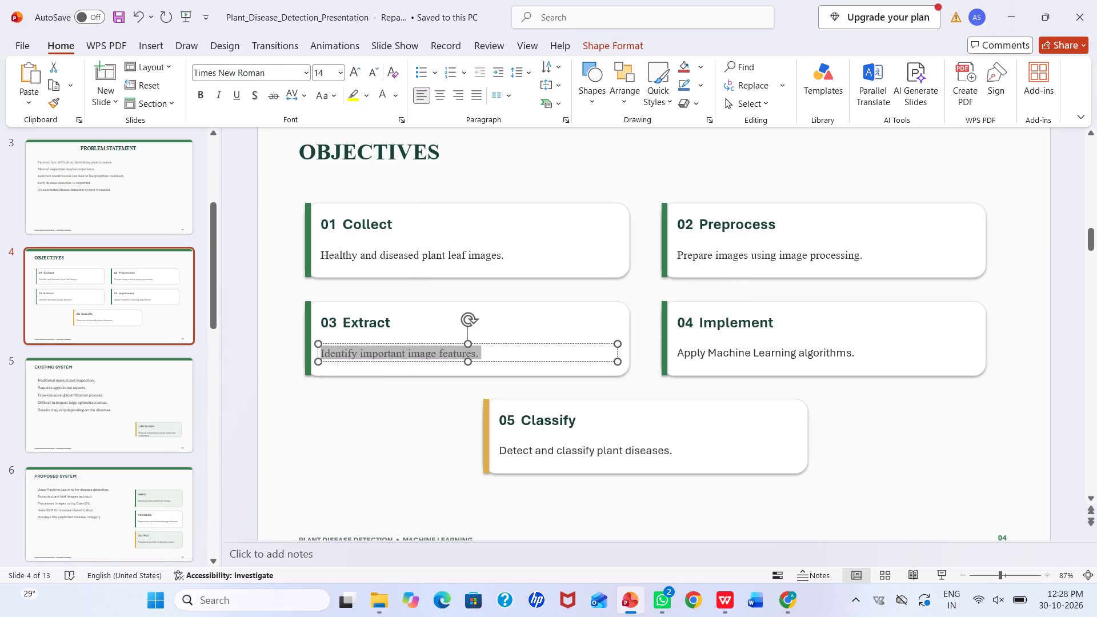
pyautogui.moveTo(679, 352); pyautogui.dragTo(943, 371)
pyautogui.click(305, 70)
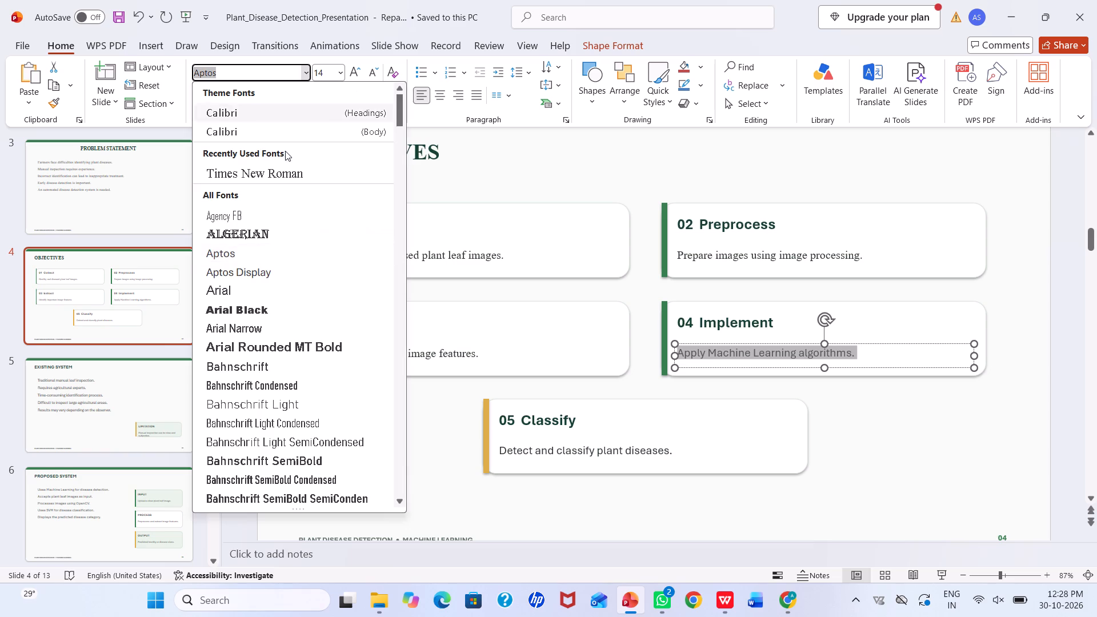
pyautogui.click(287, 170)
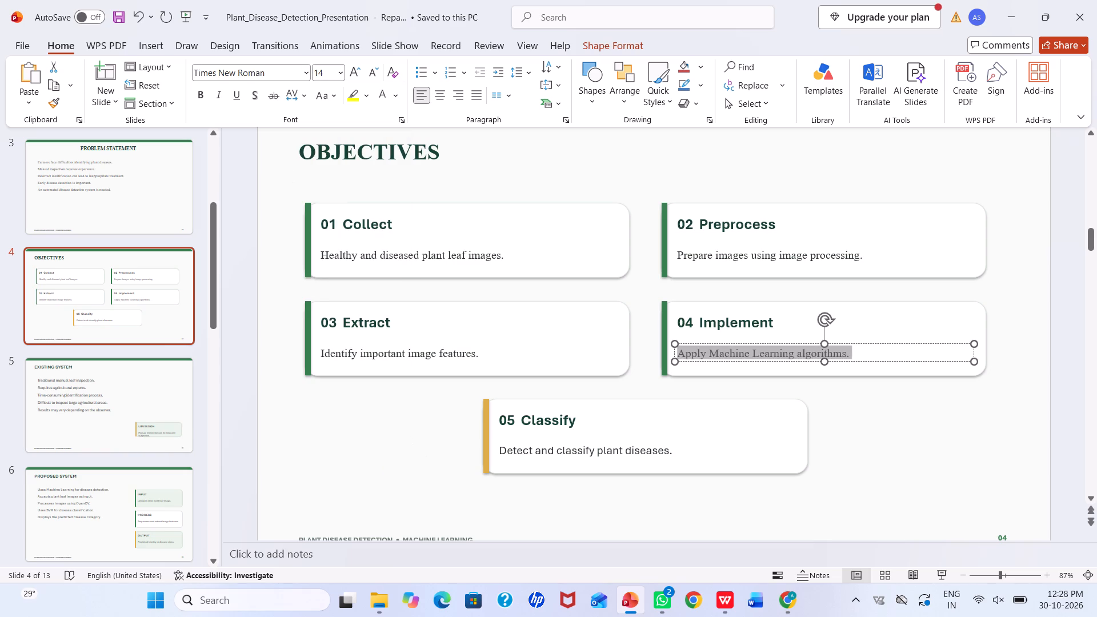
pyautogui.moveTo(502, 449); pyautogui.dragTo(675, 431)
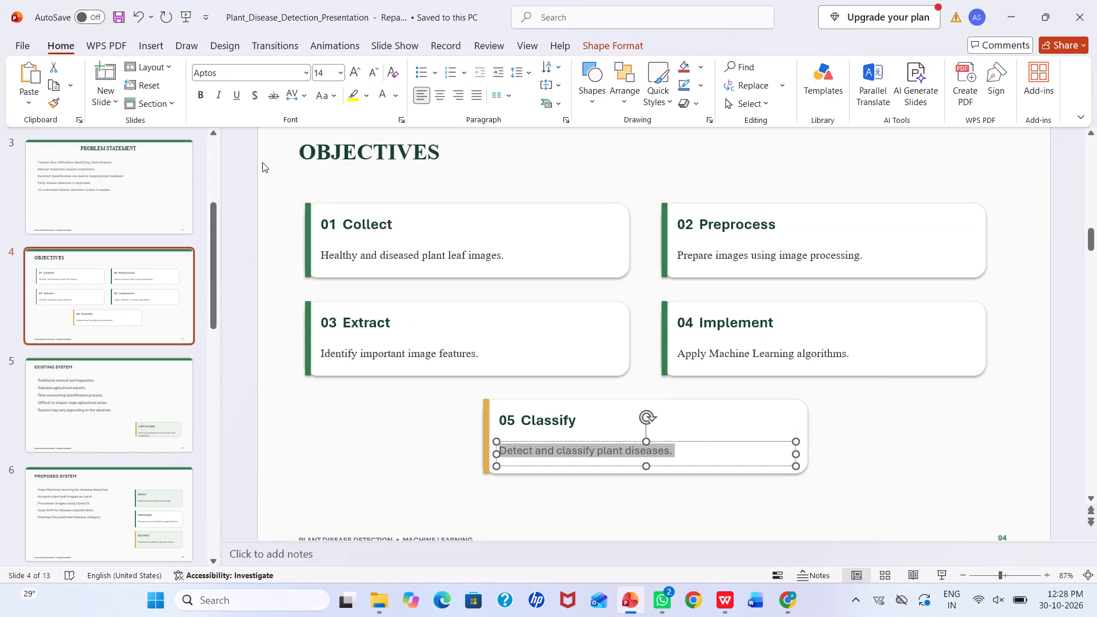
pyautogui.click(305, 75)
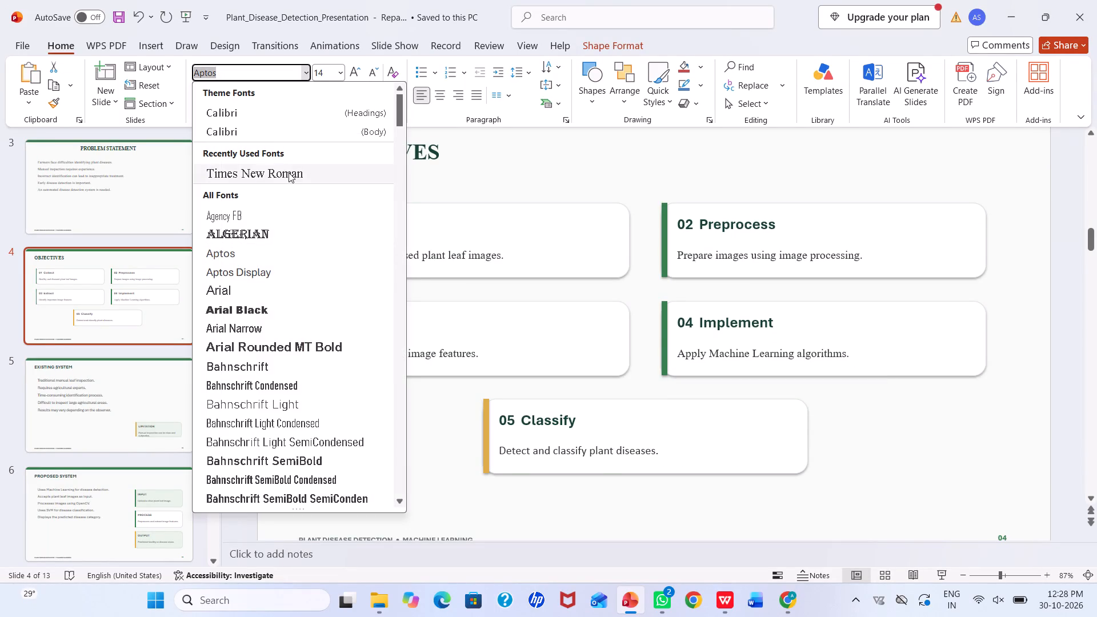
pyautogui.click(289, 173)
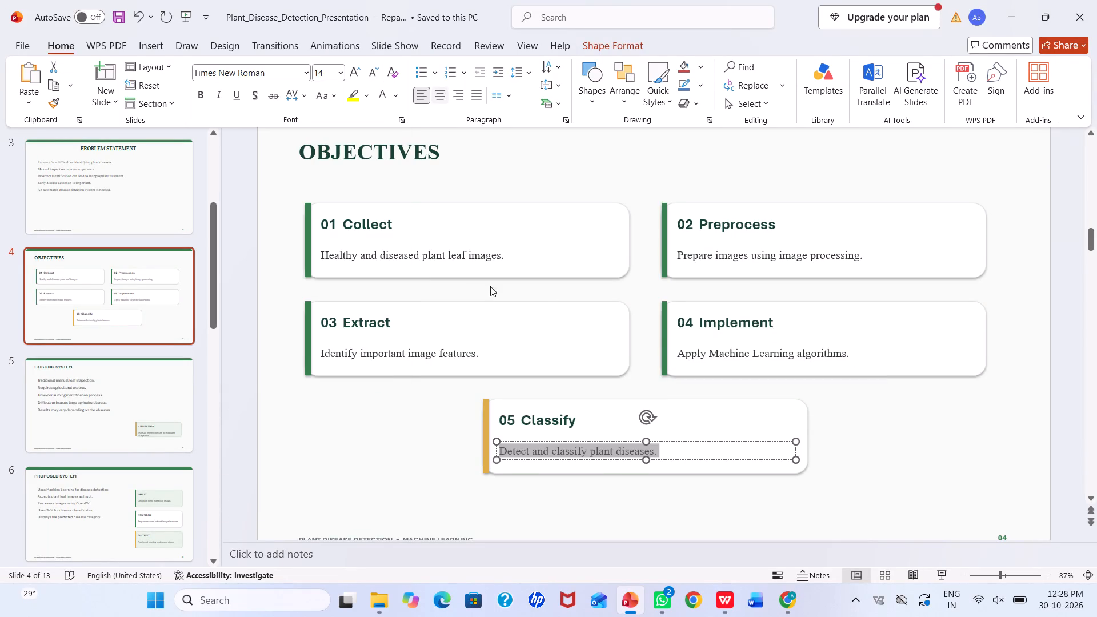
# Centre-align the OBJECTIVES heading.
pyautogui.moveTo(299, 148); pyautogui.dragTo(490, 157)
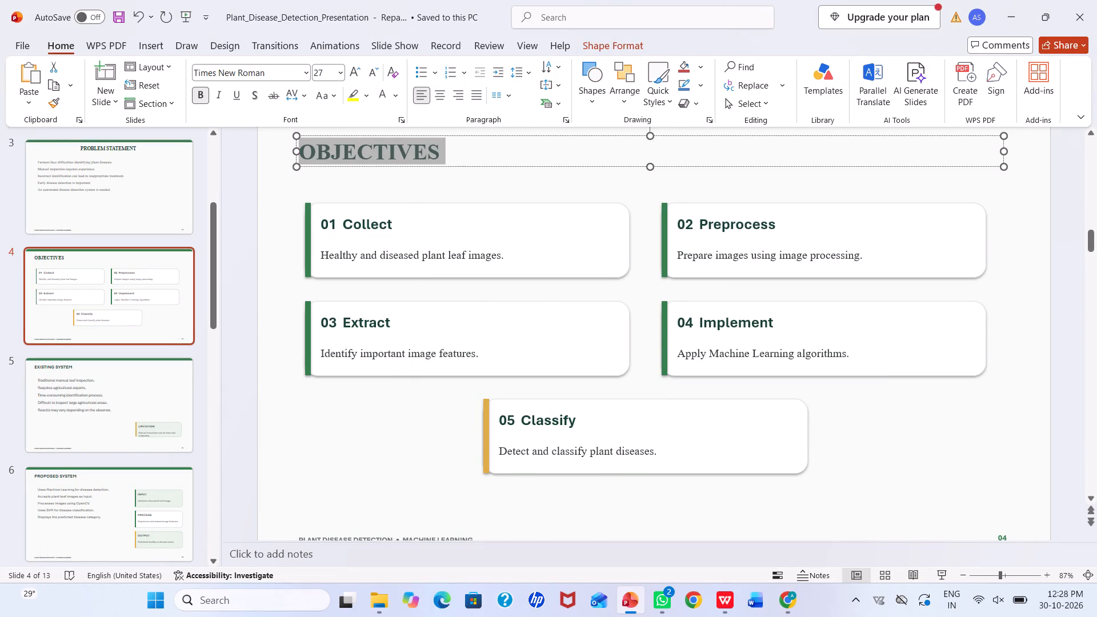
pyautogui.click(441, 92)
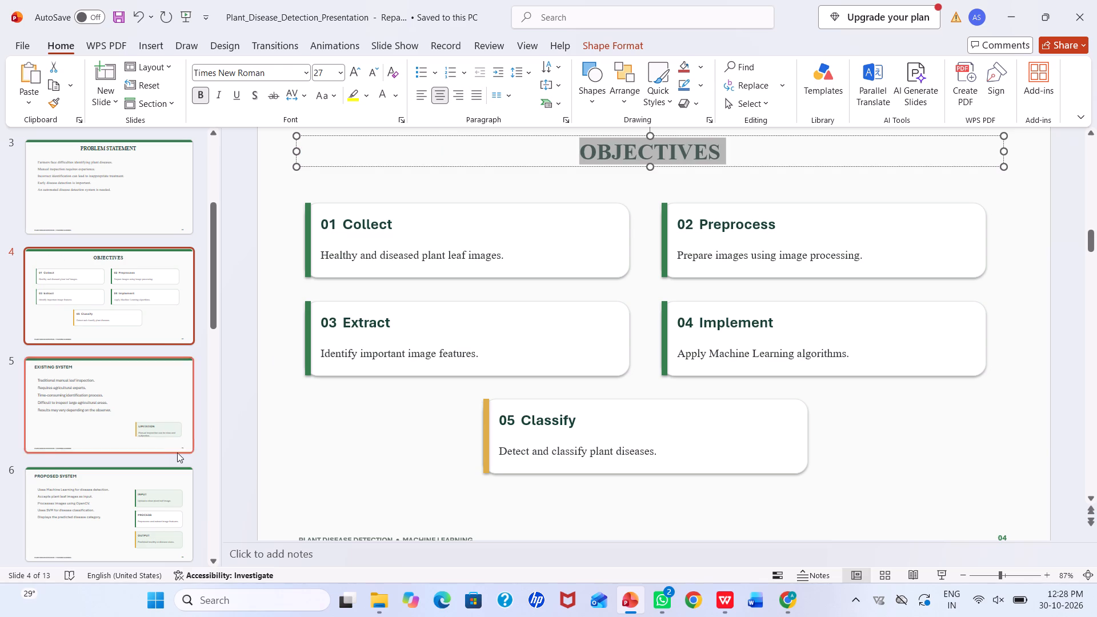
# Change all five body lines on the Existing System slide to the Times New Roman font.
pyautogui.click(145, 427)
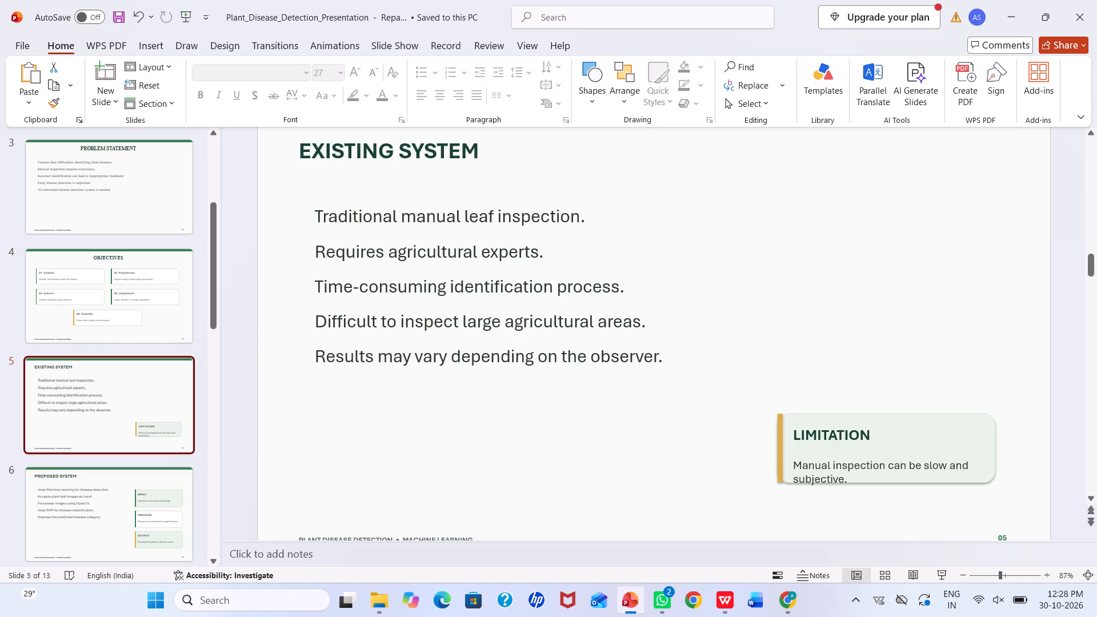
pyautogui.moveTo(317, 215); pyautogui.dragTo(661, 357)
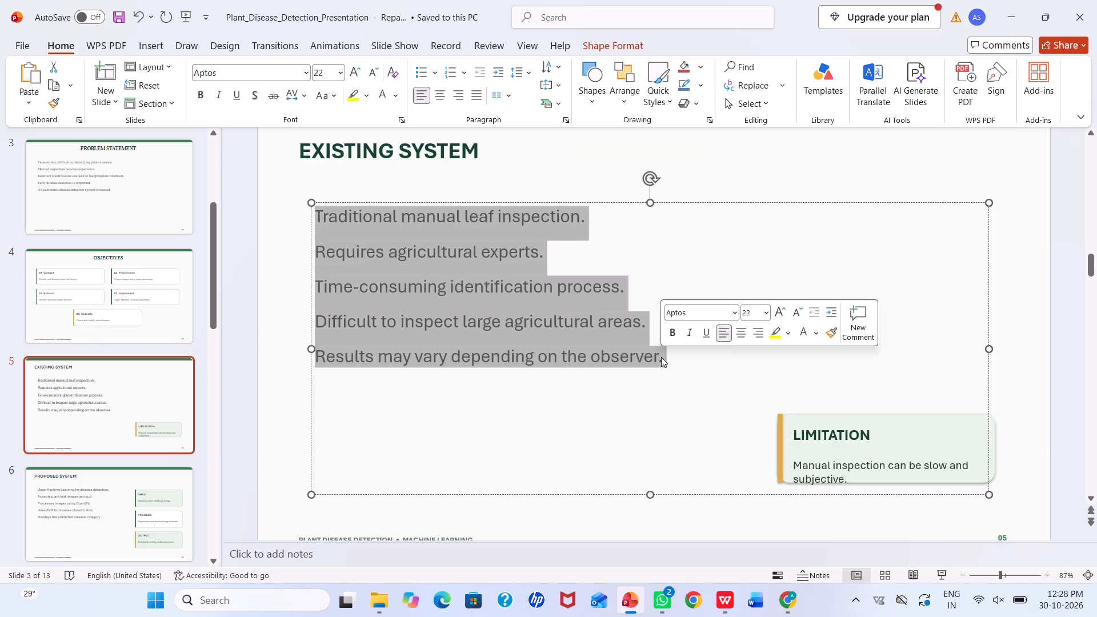
pyautogui.click(308, 69)
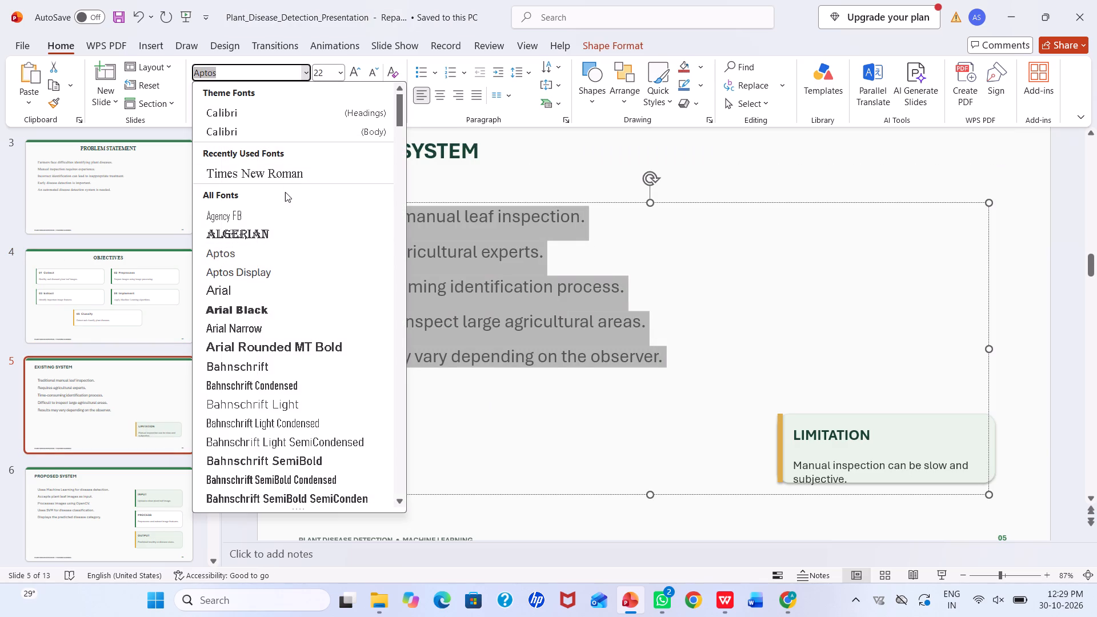
pyautogui.click(281, 175)
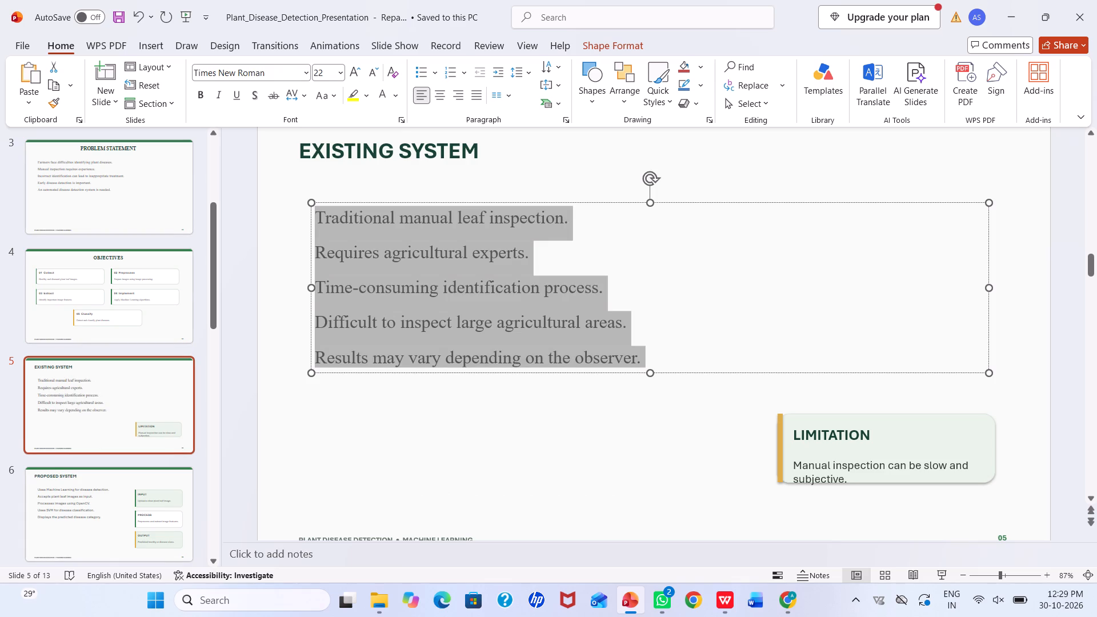
# Centre-align the EXISTING SYSTEM heading.
pyautogui.moveTo(302, 149); pyautogui.dragTo(511, 155)
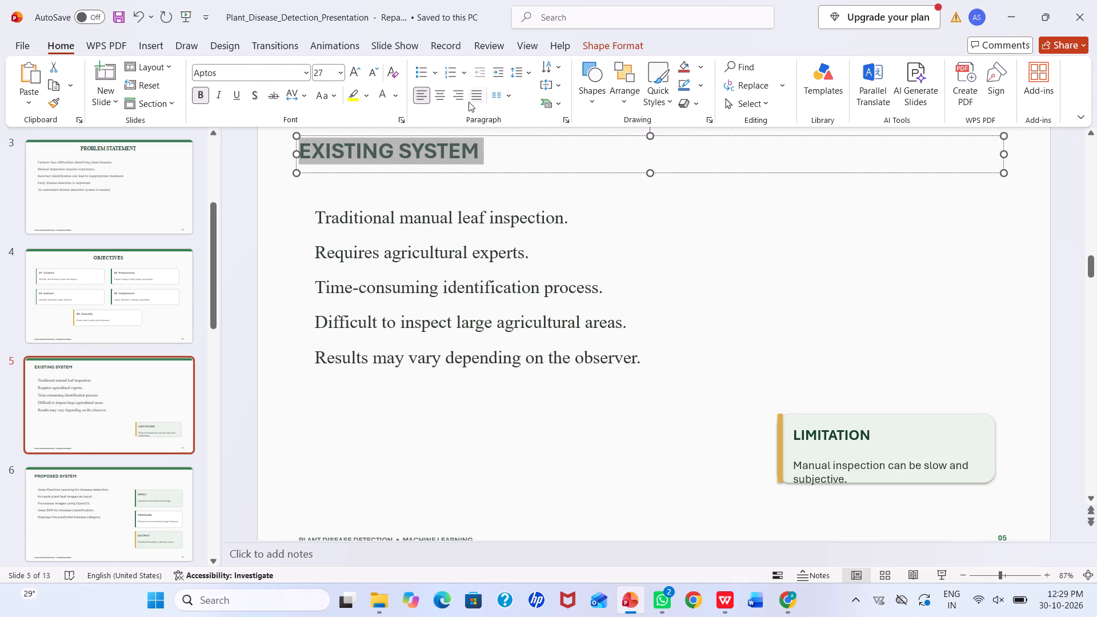
pyautogui.click(446, 97)
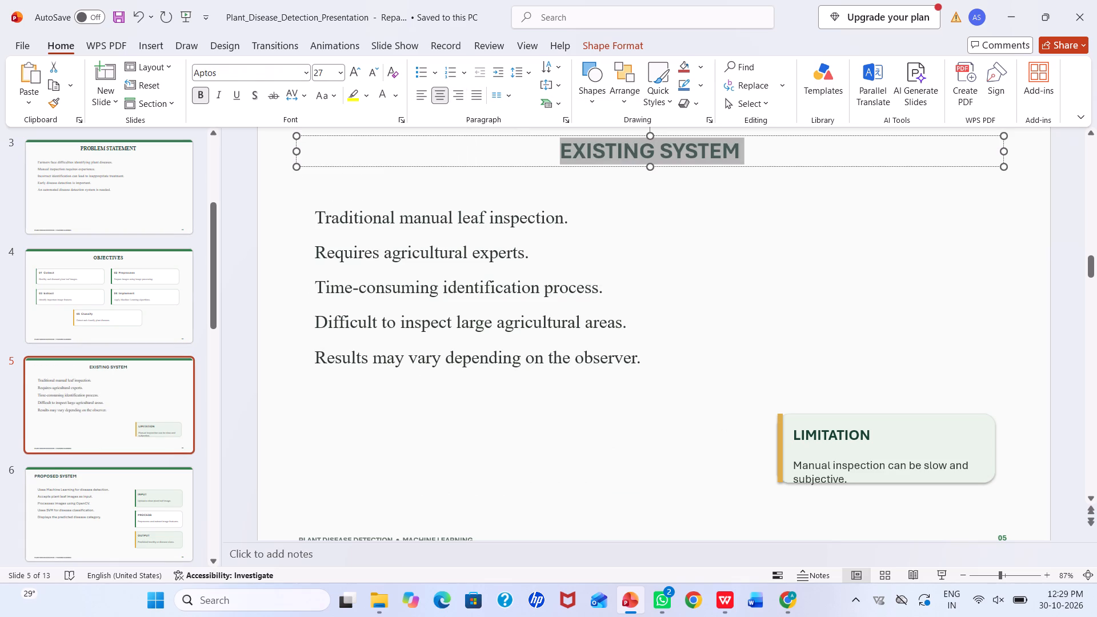
# Delete the whole Limitation callout from the Existing System slide, including its heading, background box, description and orange accent bar.
pyautogui.click(795, 427)
pyautogui.click(813, 428)
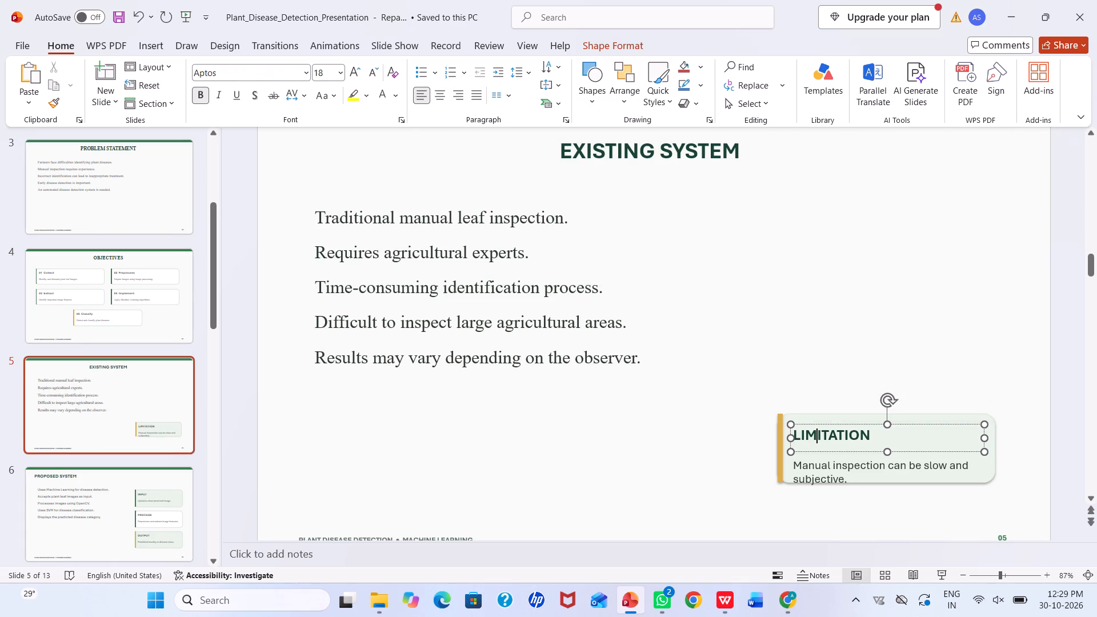
pyautogui.click(815, 424)
pyautogui.press('BackSpace')
pyautogui.click(822, 416)
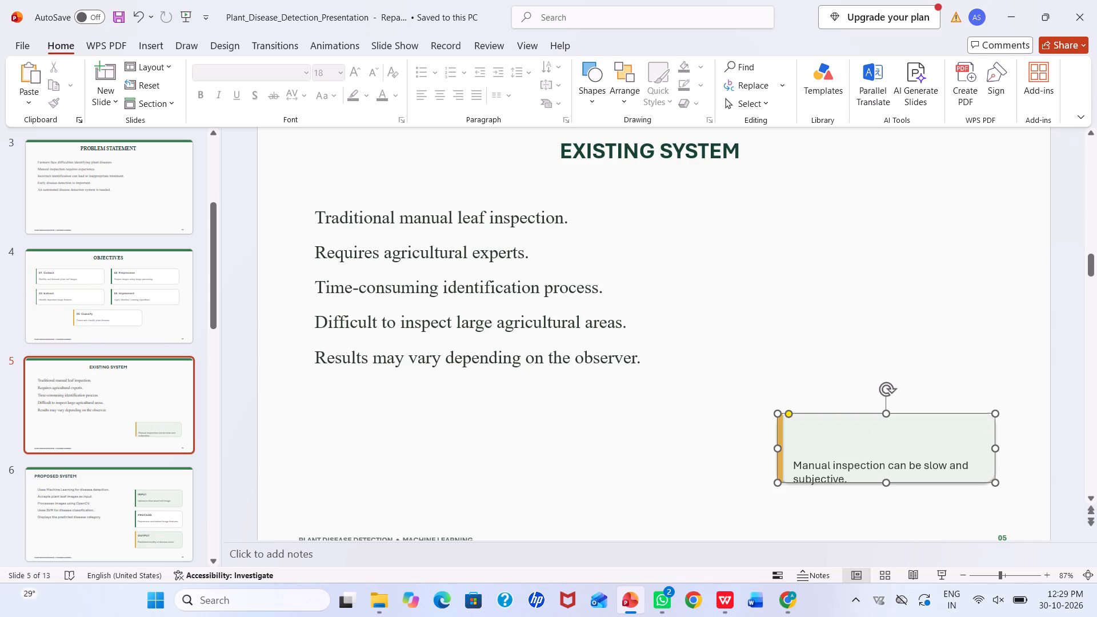
pyautogui.press('BackSpace')
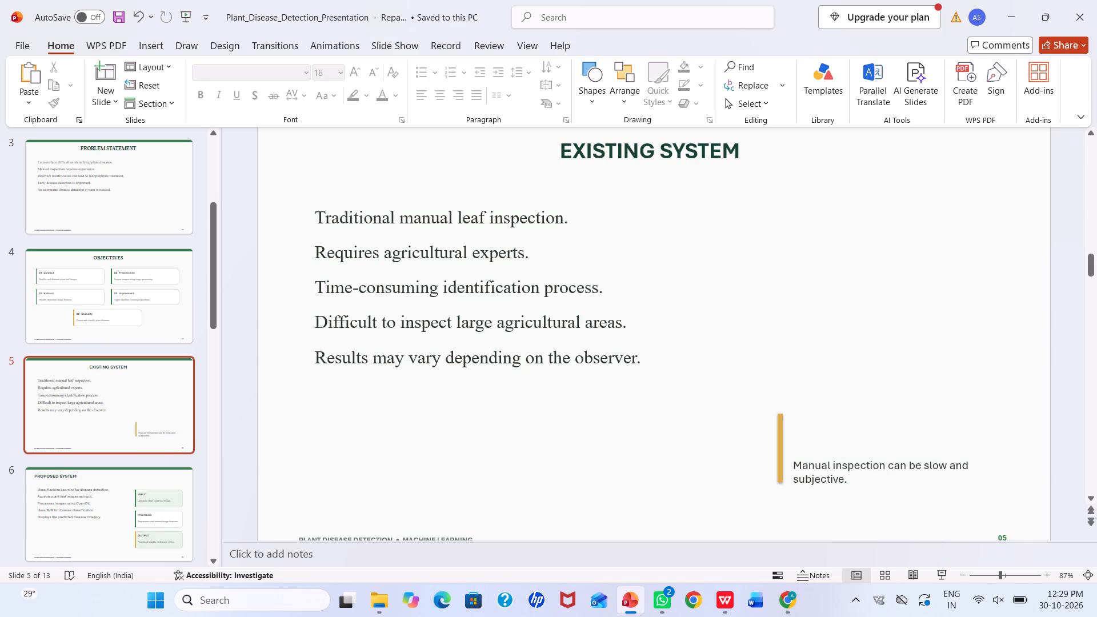
pyautogui.click(819, 464)
pyautogui.click(823, 458)
pyautogui.press('BackSpace')
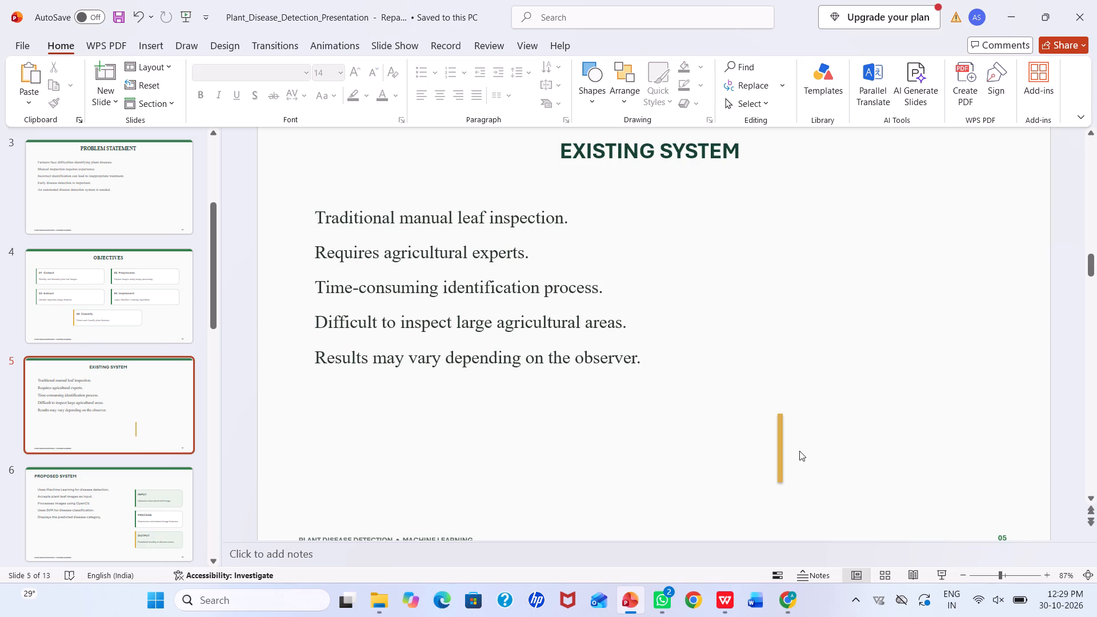
pyautogui.click(782, 443)
pyautogui.click(784, 426)
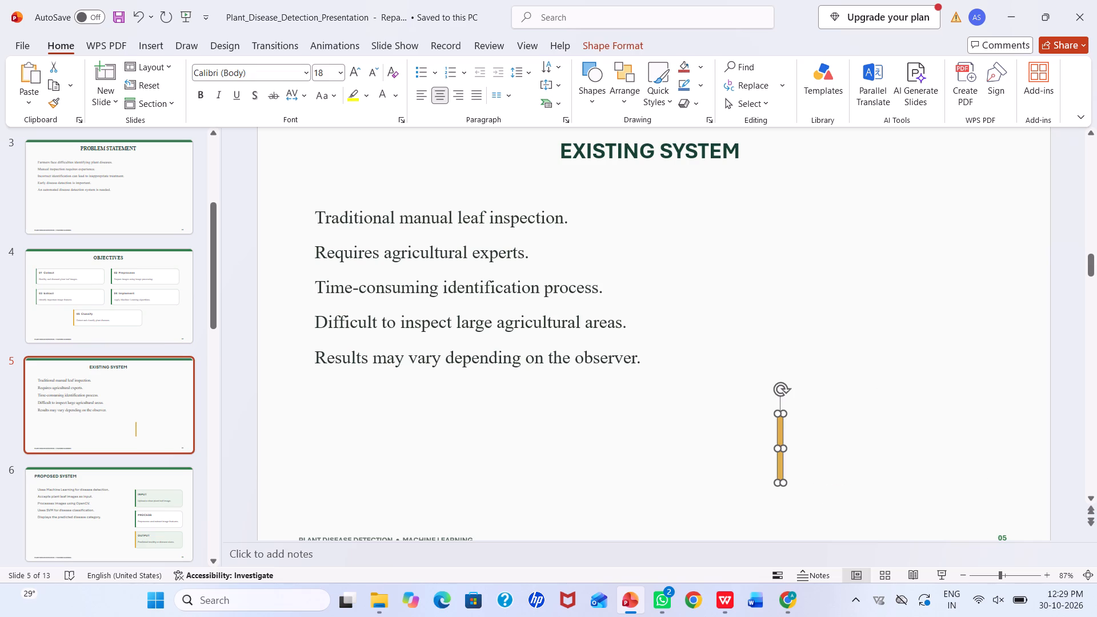
pyautogui.press('BackSpace')
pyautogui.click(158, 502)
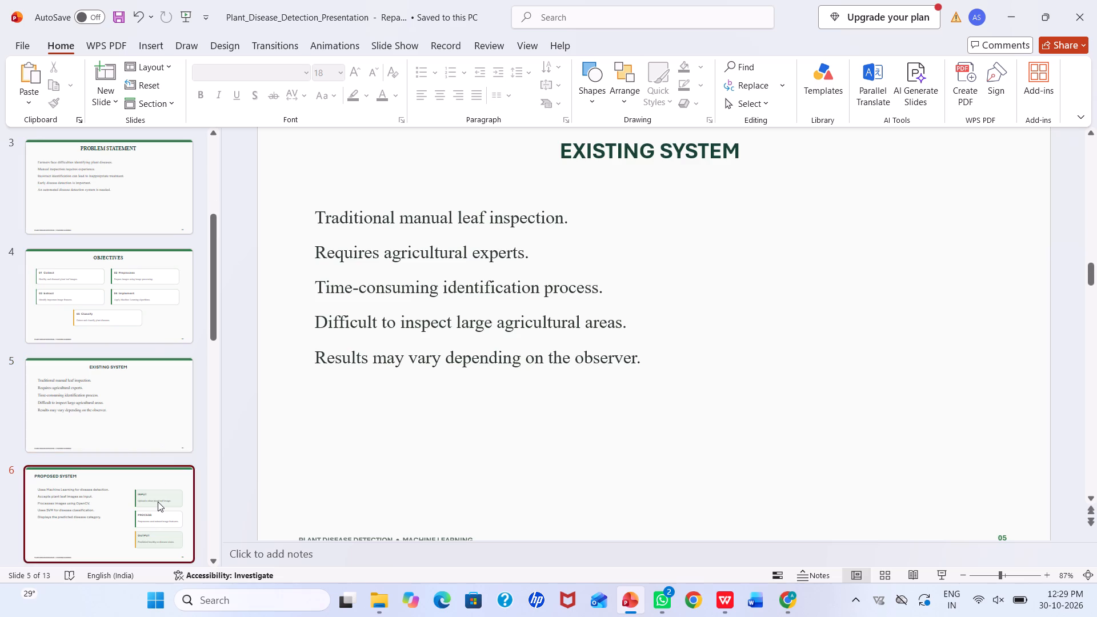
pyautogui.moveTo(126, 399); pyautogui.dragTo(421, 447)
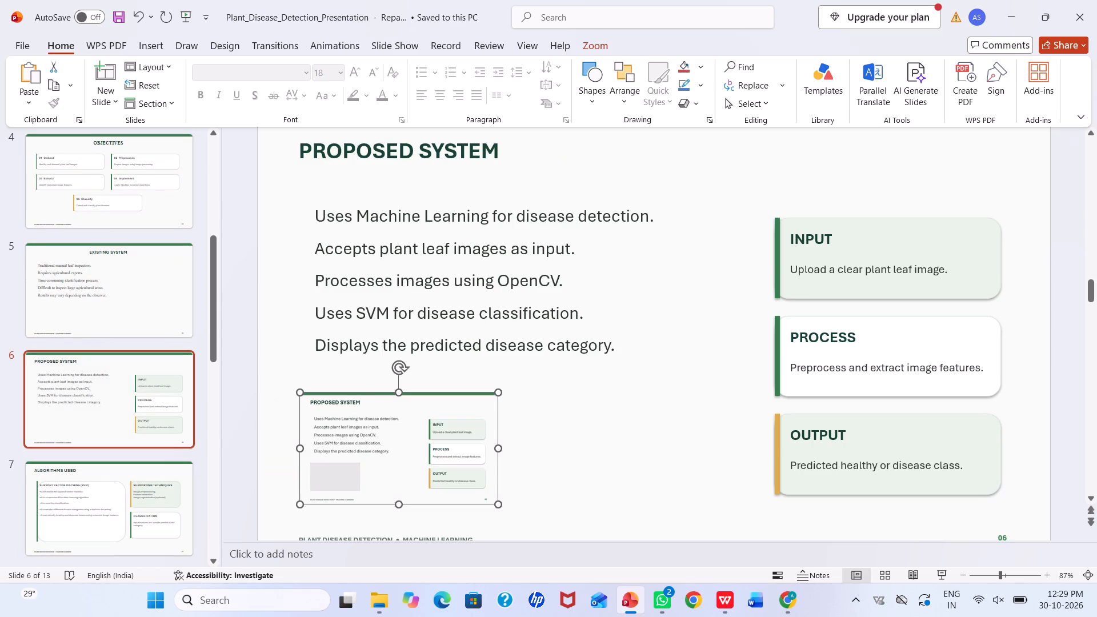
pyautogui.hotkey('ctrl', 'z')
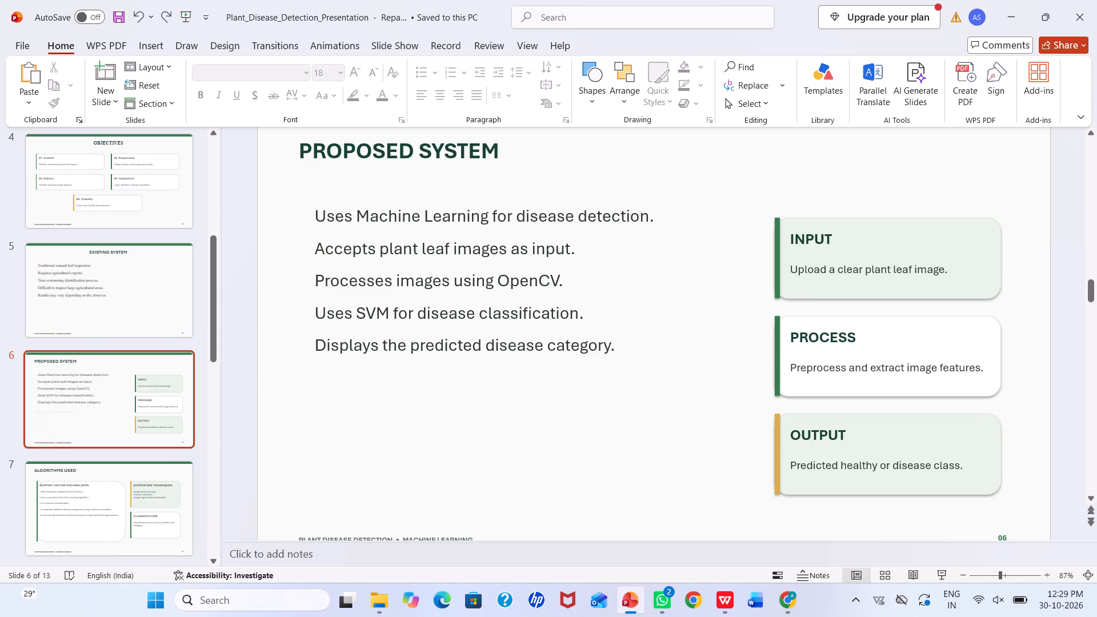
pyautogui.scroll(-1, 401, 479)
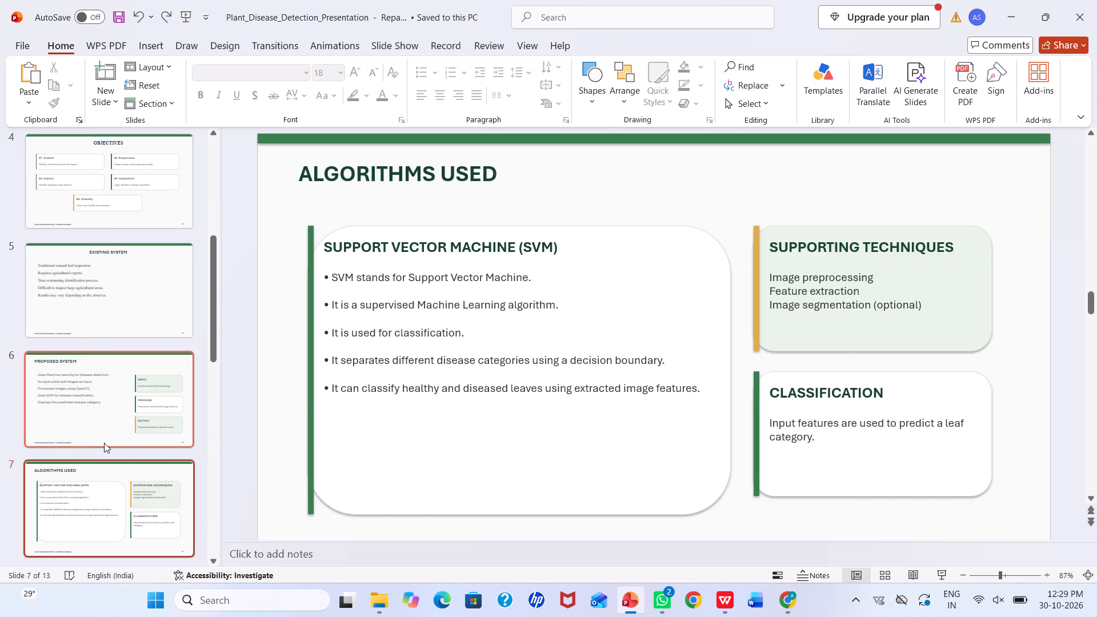
# Delete the "PLANT DISEASE DETECTION • MACHINE LEARNING" footer text box from the Proposed System slide.
pyautogui.click(104, 443)
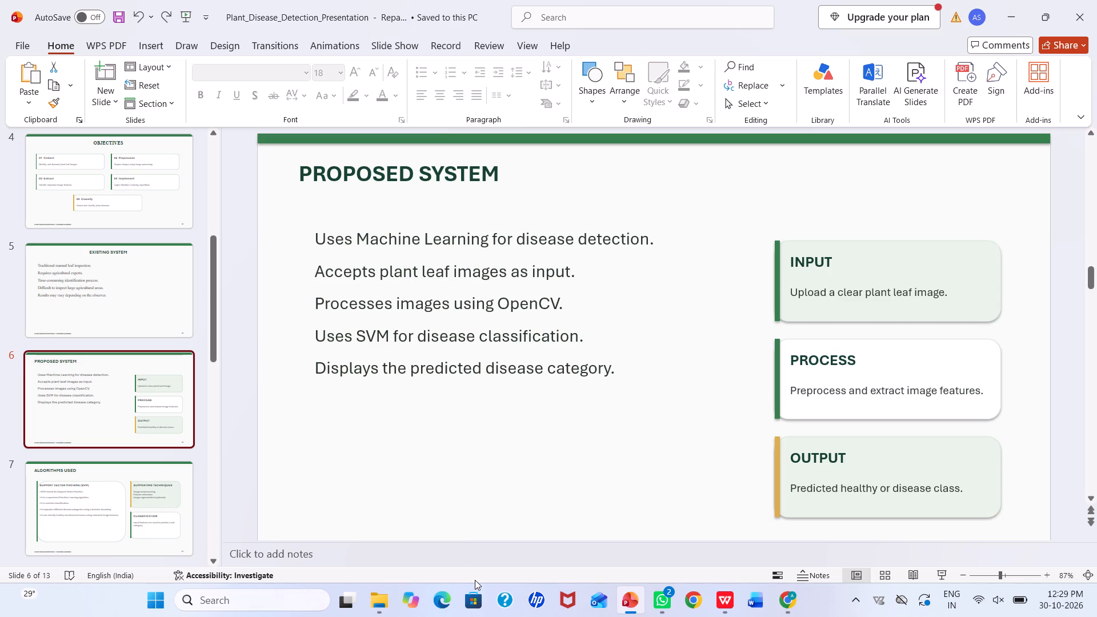
pyautogui.scroll(-1, 458, 514)
pyautogui.click(191, 339)
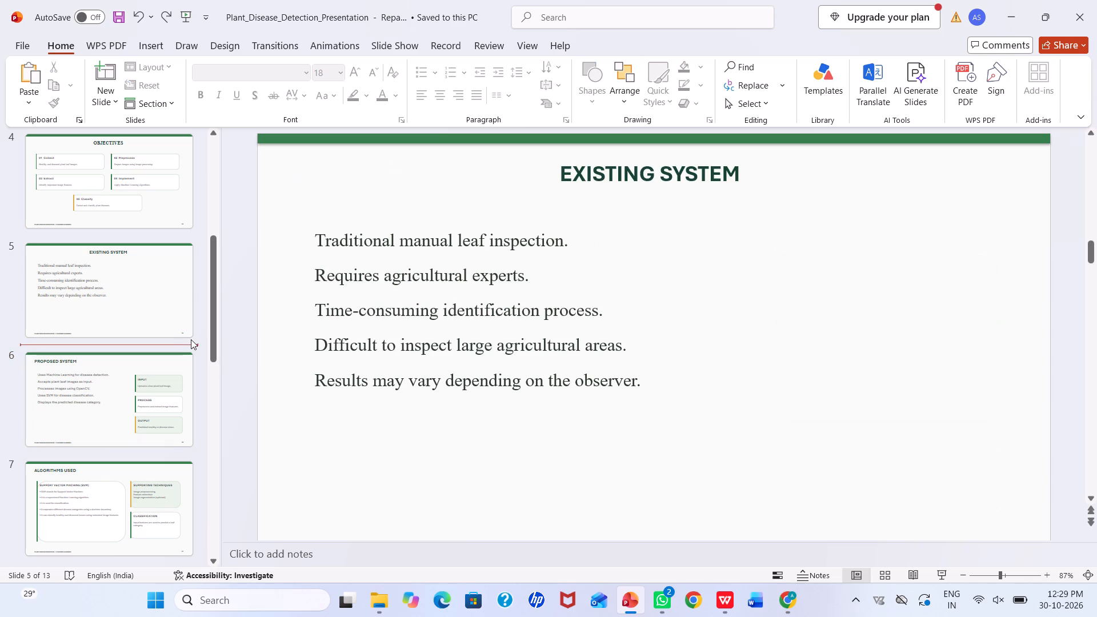
pyautogui.click(178, 326)
pyautogui.hscroll(-1, 641, 472)
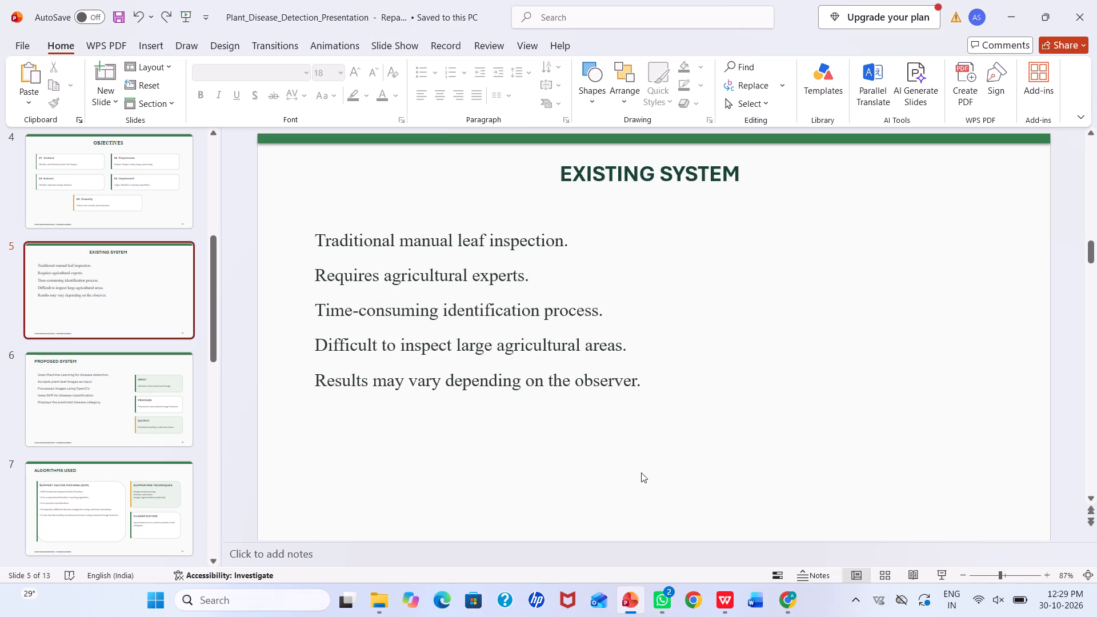
pyautogui.hscroll(-1, 641, 472)
pyautogui.scroll(-1, 570, 444)
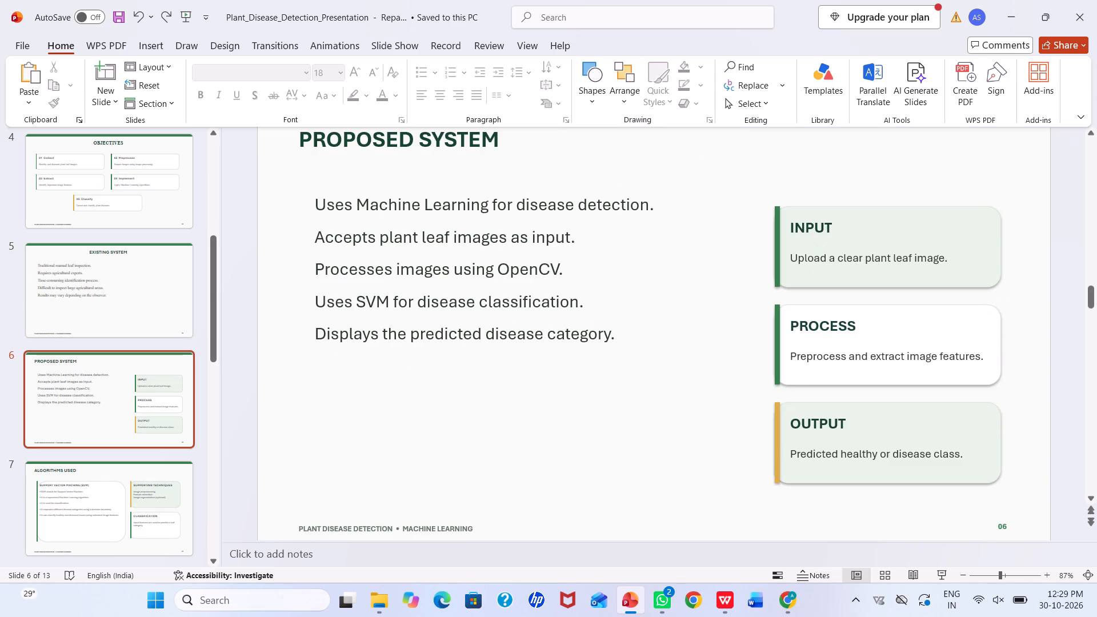
pyautogui.click(442, 524)
pyautogui.click(447, 524)
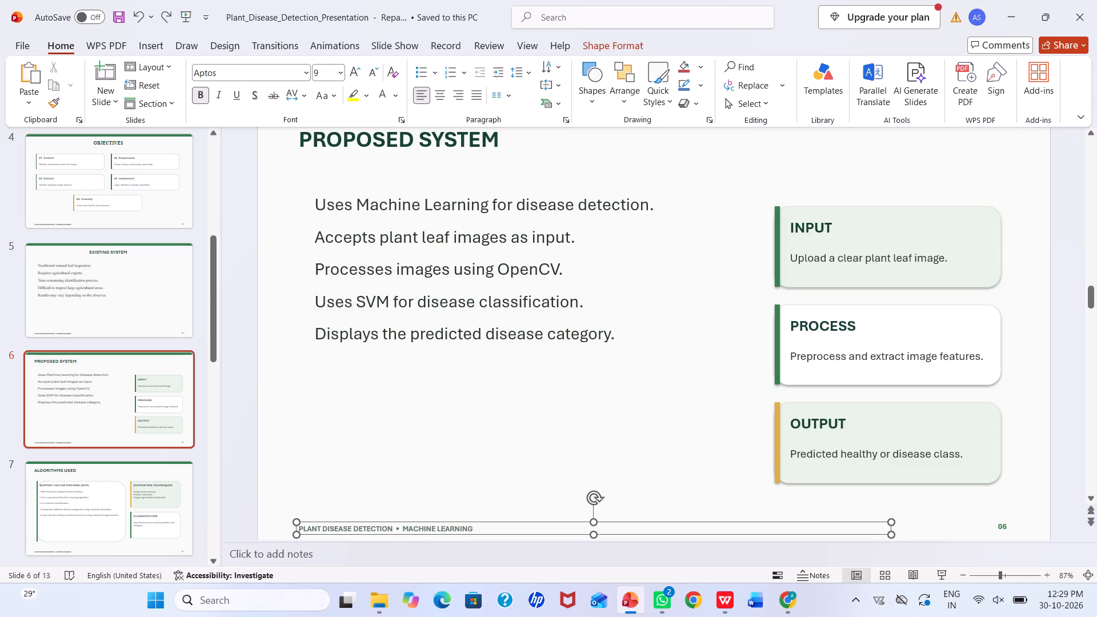
pyautogui.click(449, 522)
pyautogui.press('BackSpace')
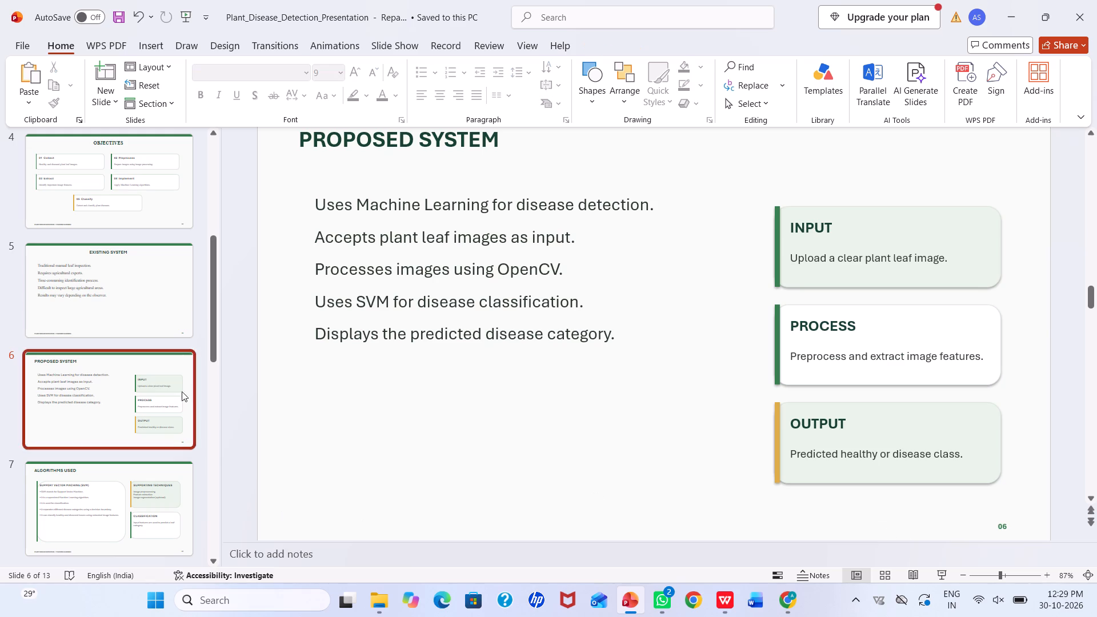
# Delete the "PLANT DISEASE DETECTION • MACHINE LEARNING" footer text box from the Existing System slide.
pyautogui.click(142, 285)
pyautogui.click(464, 526)
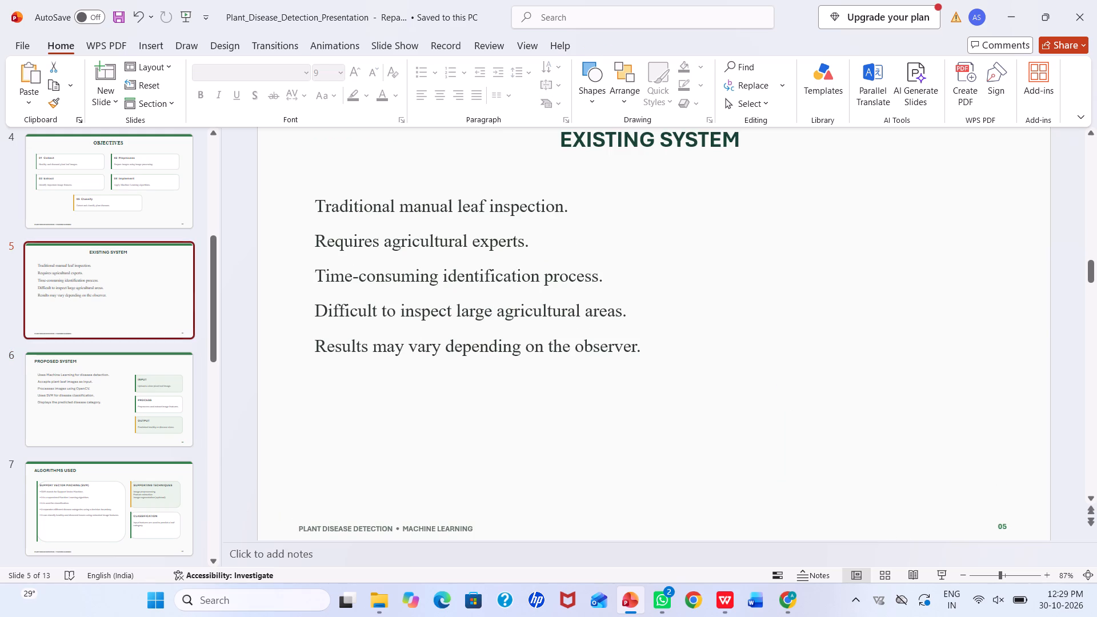
pyautogui.click(467, 522)
pyautogui.press('BackSpace')
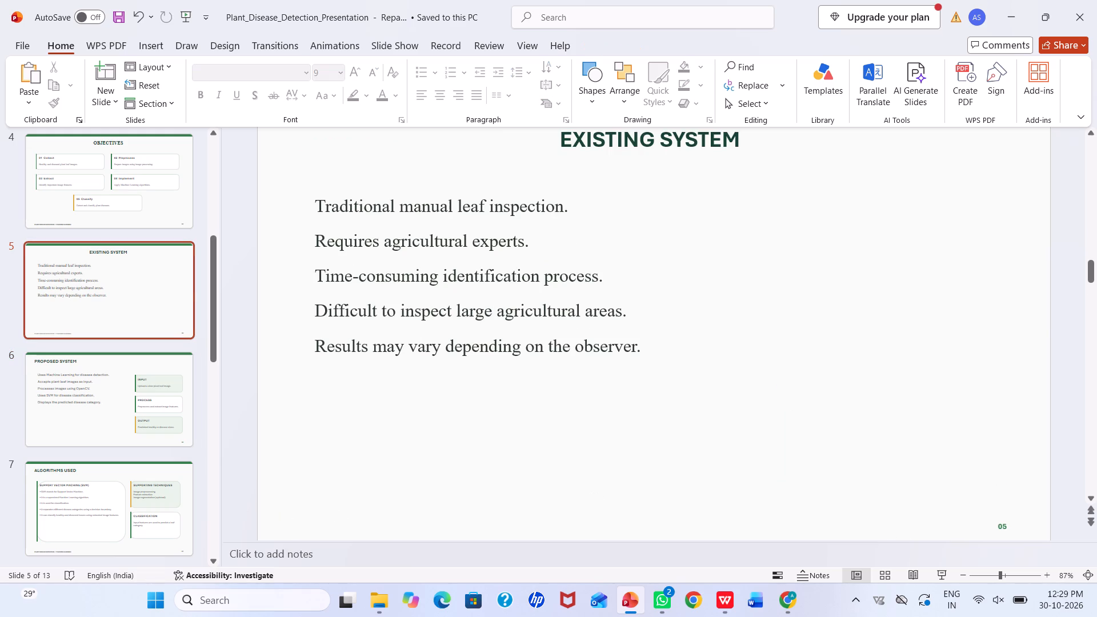
# Delete the "PLANT DISEASE DETECTION • MACHINE LEARNING" footer text box from the Objectives slide.
pyautogui.click(122, 203)
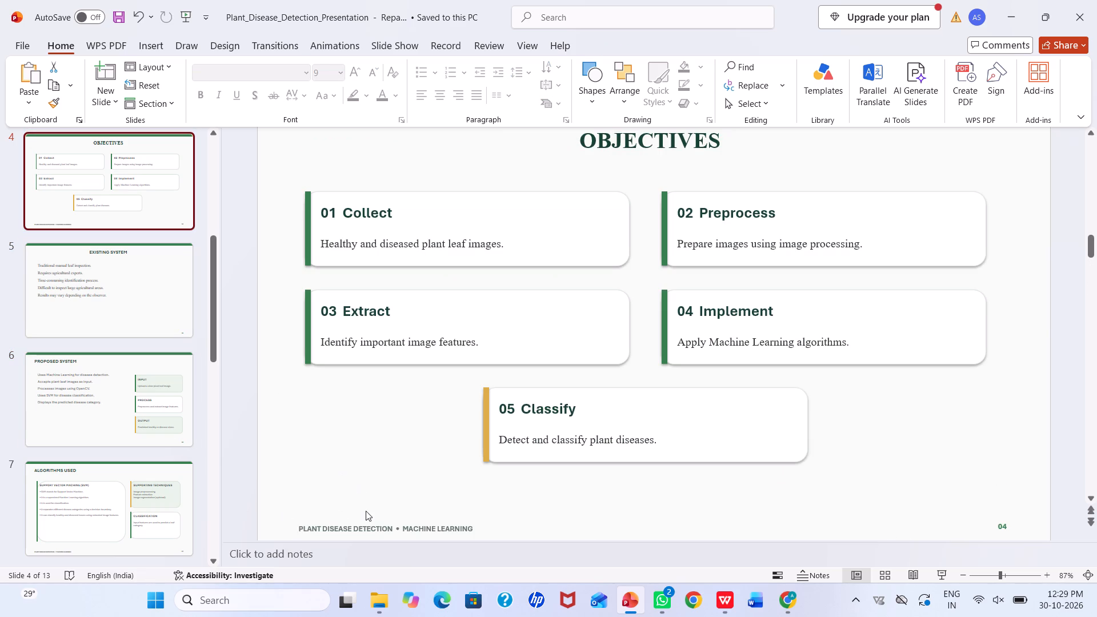
pyautogui.click(373, 526)
pyautogui.click(376, 522)
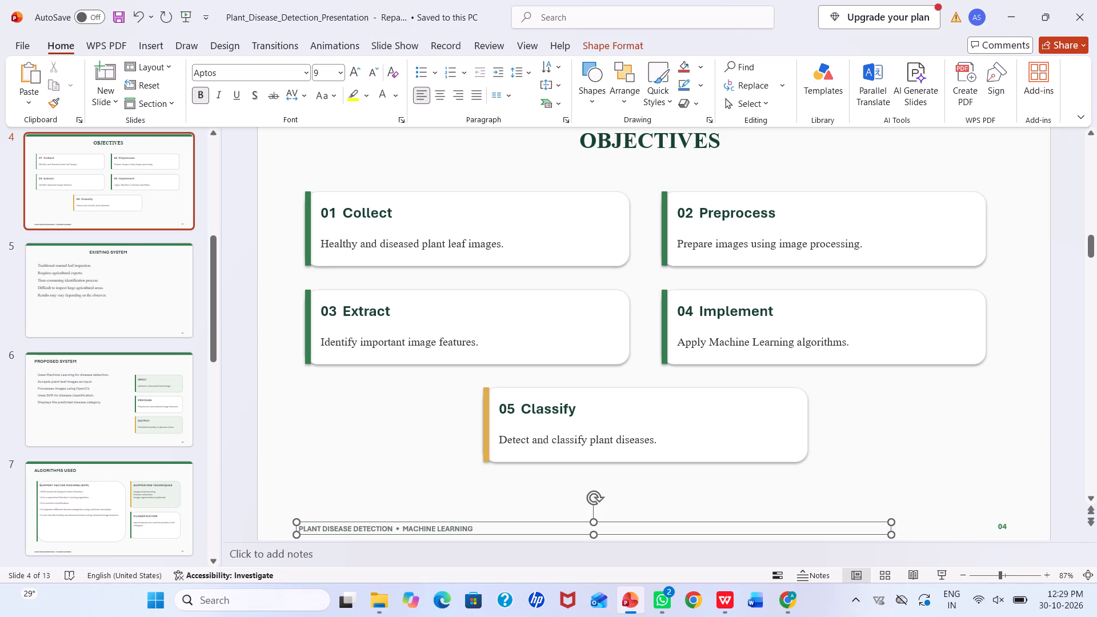
pyautogui.press('BackSpace')
# Delete the "PLANT DISEASE DETECTION • MACHINE LEARNING" footer text box from the Introduction slide.
pyautogui.scroll(2, 185, 271)
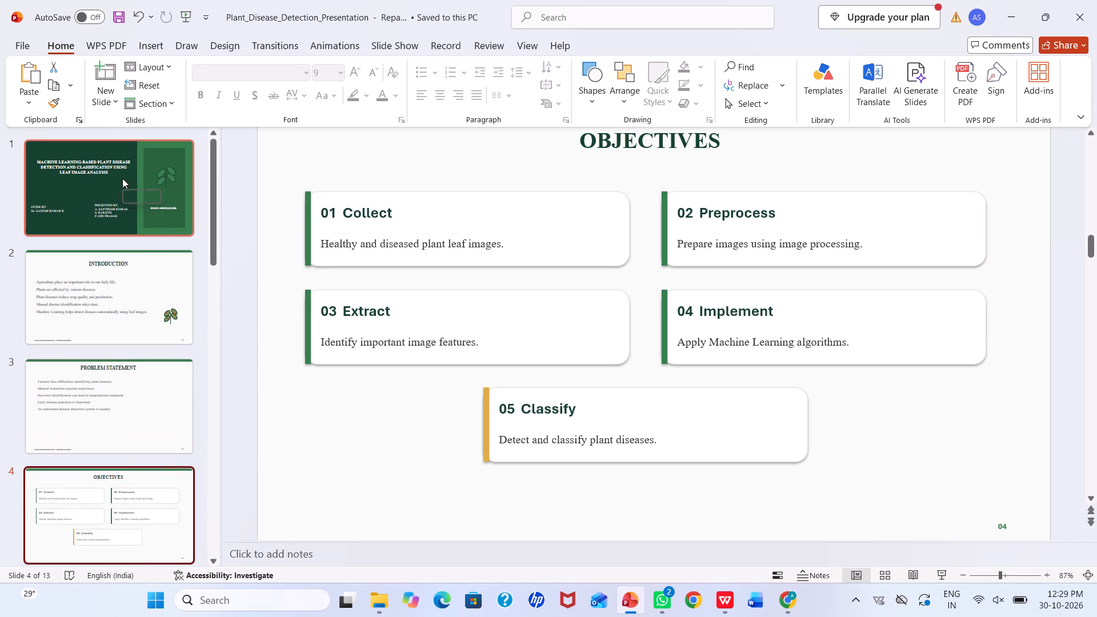
pyautogui.click(122, 178)
pyautogui.scroll(-1, 454, 466)
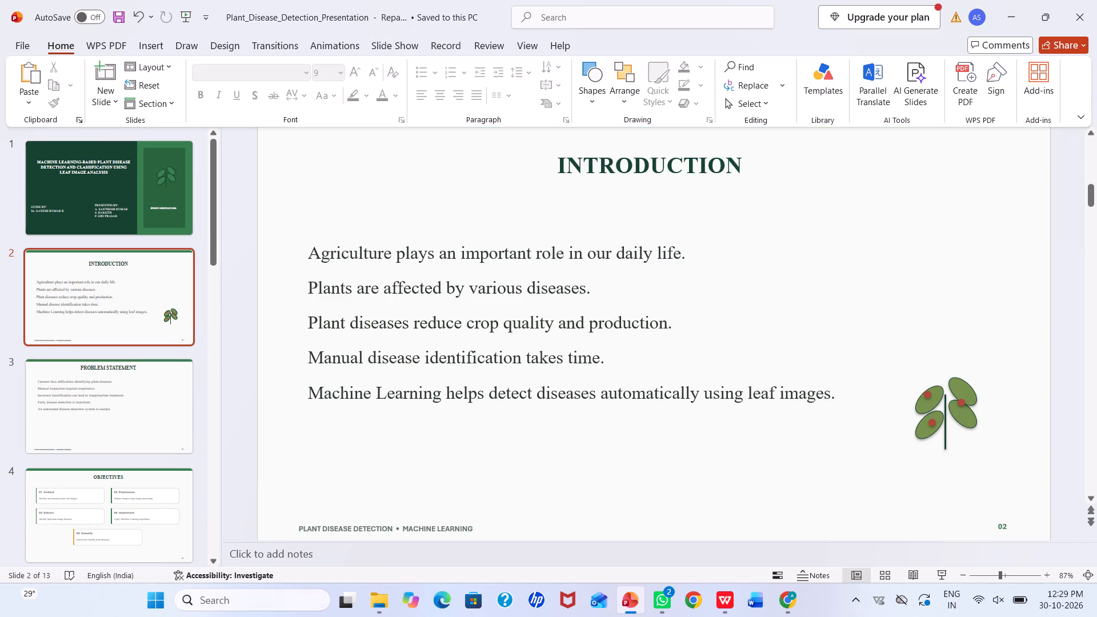
pyautogui.click(422, 527)
pyautogui.click(427, 522)
pyautogui.press('BackSpace')
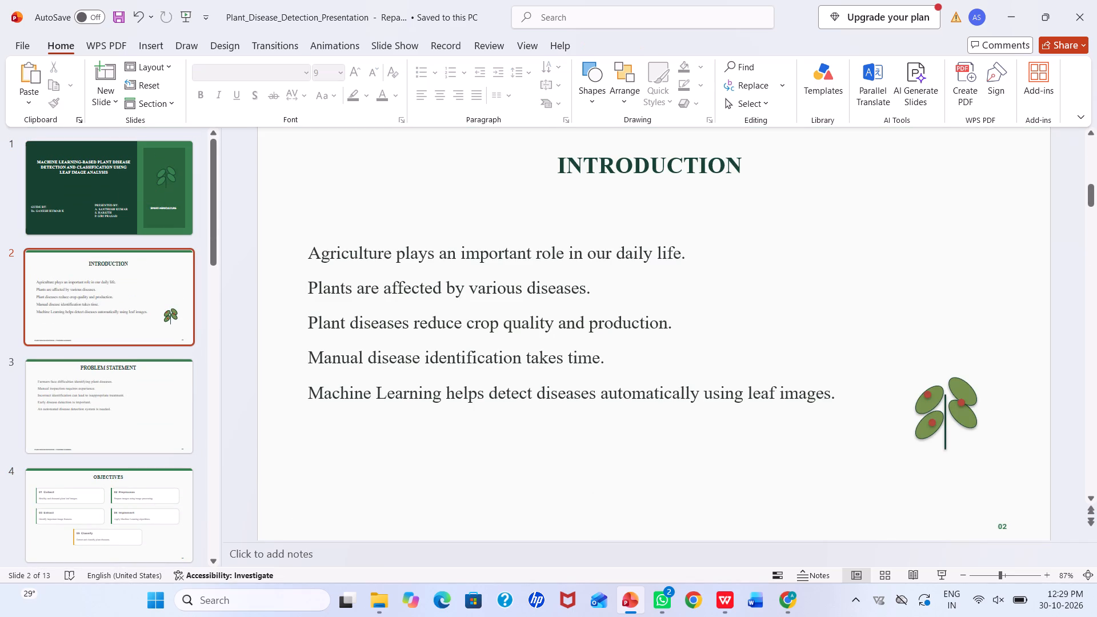
# Delete the "PLANT DISEASE DETECTION • MACHINE LEARNING" footer text box from the Problem Statement slide.
pyautogui.click(137, 170)
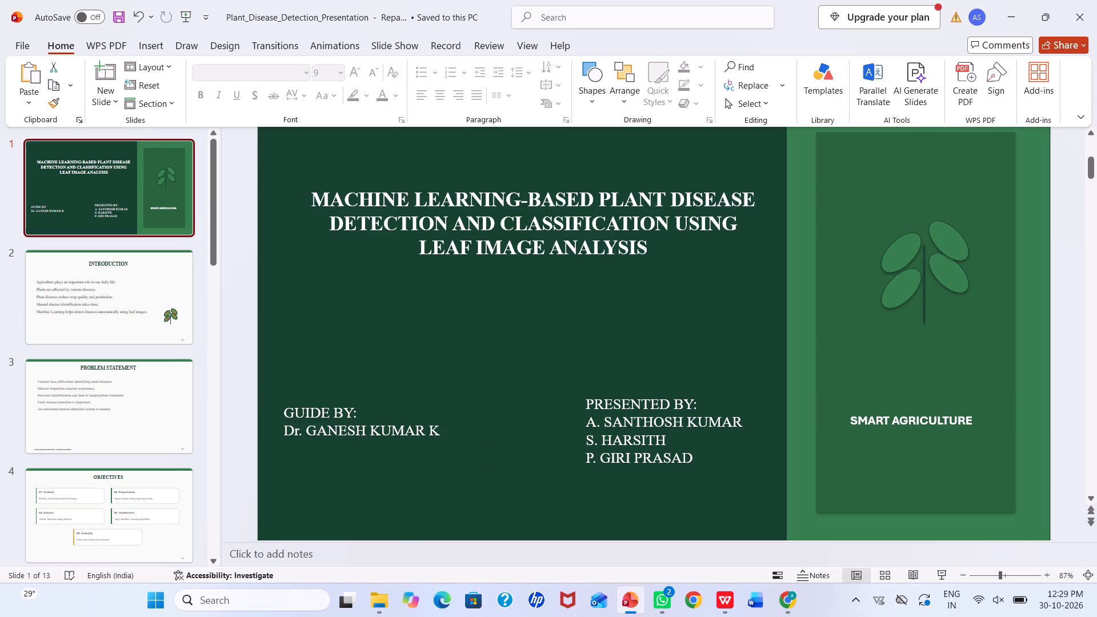
pyautogui.click(152, 434)
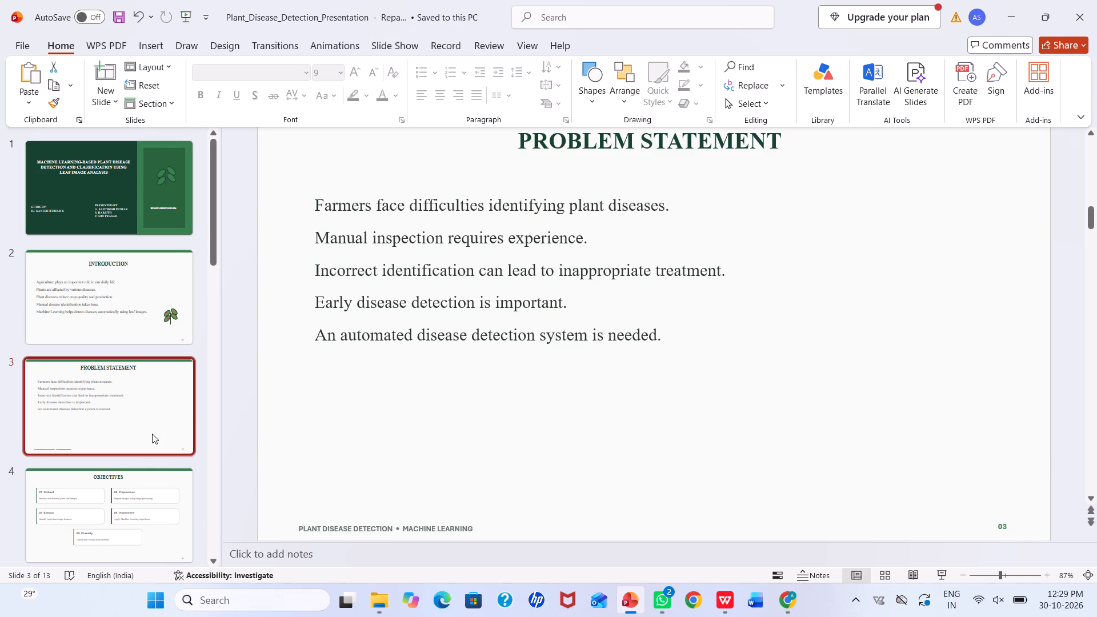
pyautogui.click(363, 525)
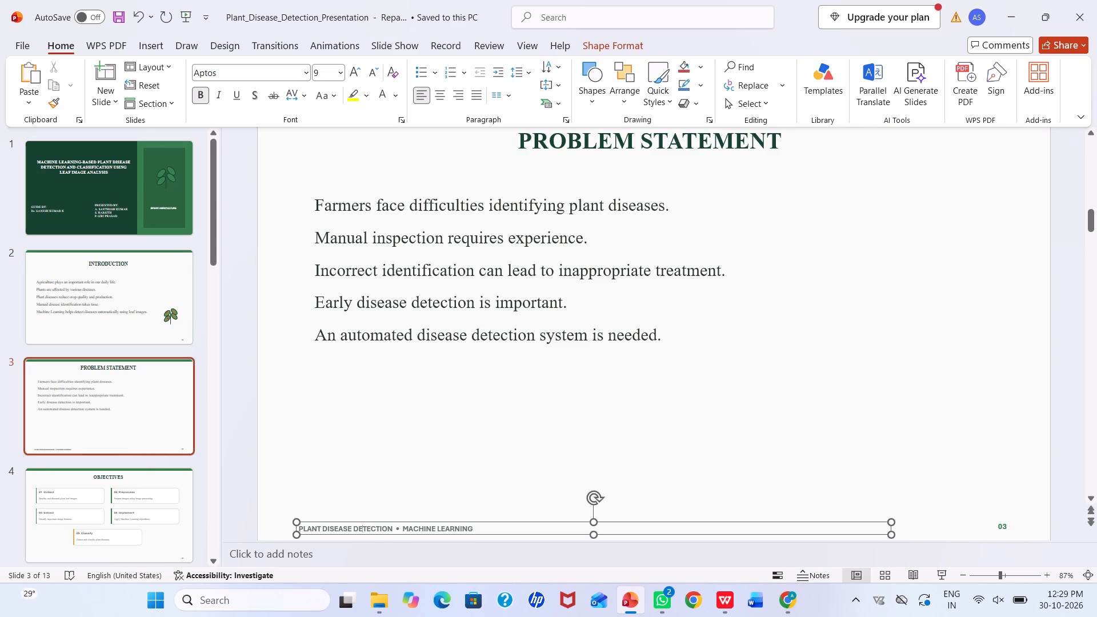
pyautogui.click(365, 522)
pyautogui.press('BackSpace')
# Delete the "PLANT DISEASE DETECTION • MACHINE LEARNING" footer text box from the Algorithms Used slide.
pyautogui.scroll(-1, 144, 453)
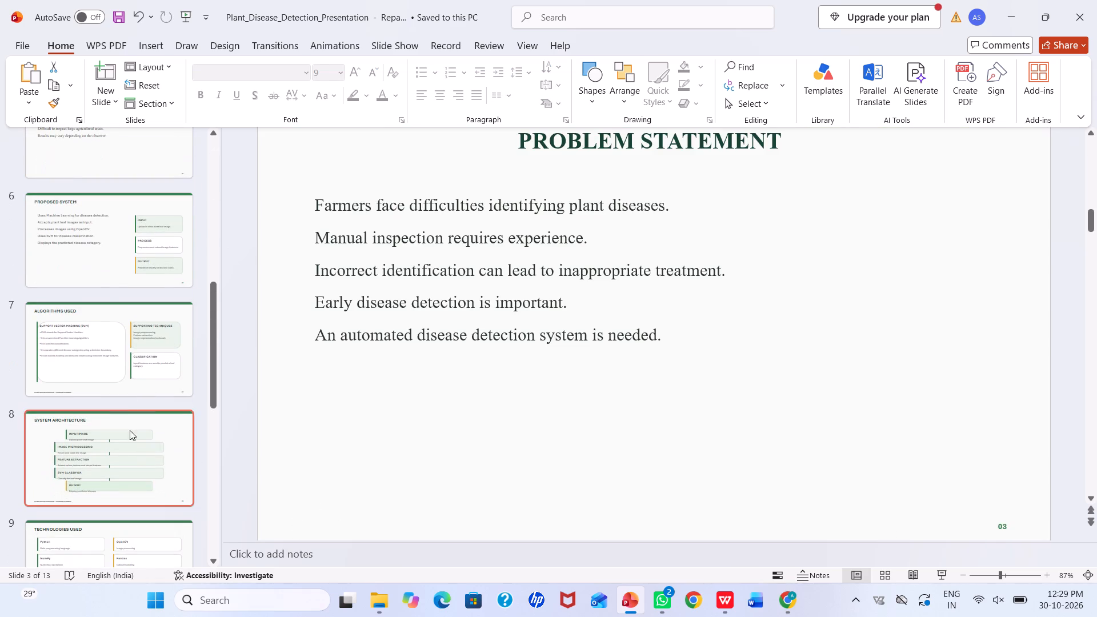
pyautogui.scroll(1, 141, 434)
pyautogui.scroll(-1, 137, 399)
pyautogui.click(143, 376)
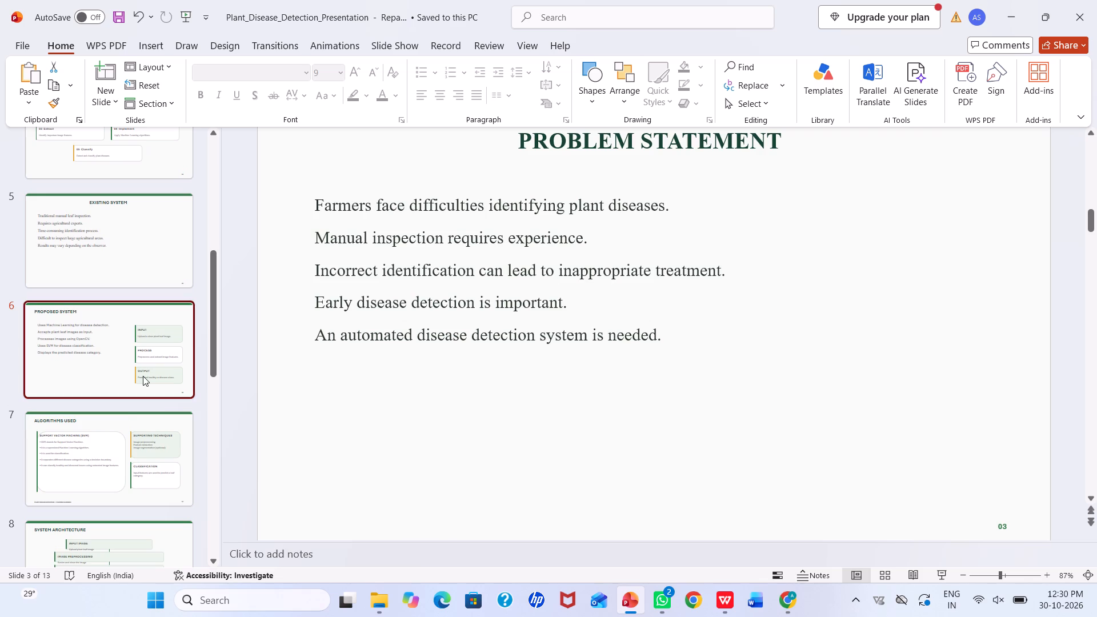
pyautogui.click(120, 451)
pyautogui.click(374, 529)
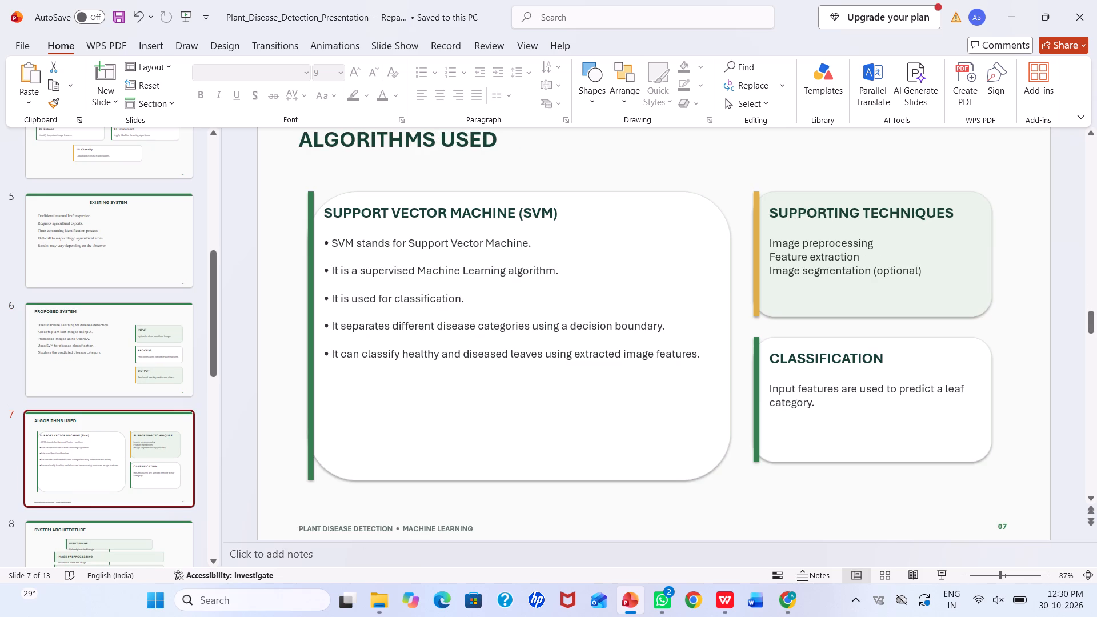
pyautogui.click(381, 523)
pyautogui.press('BackSpace')
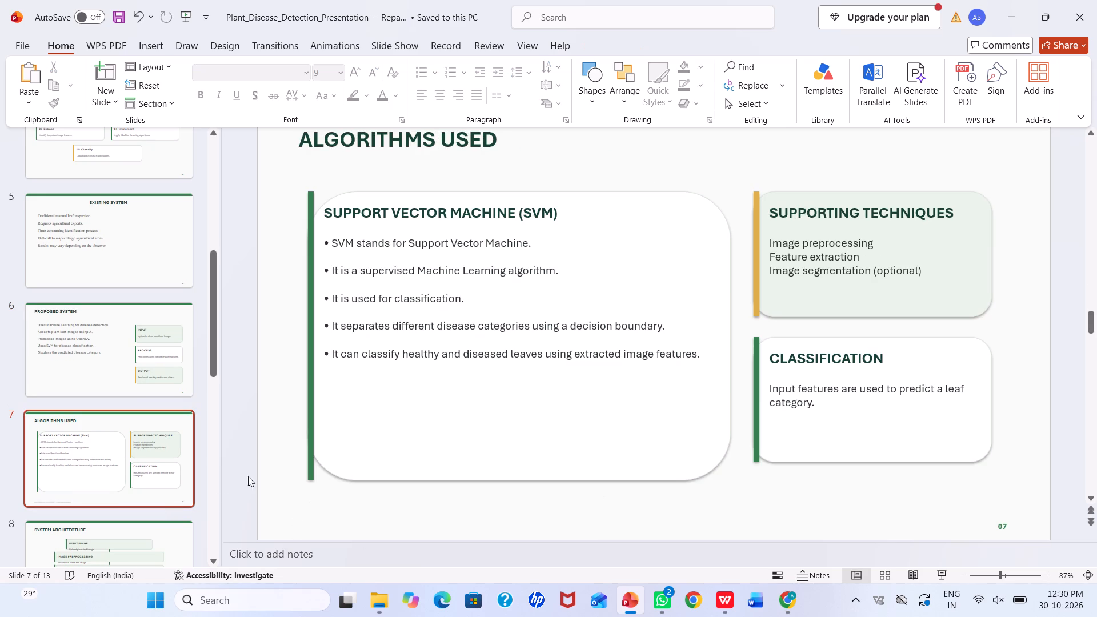
# Delete the "PLANT DISEASE DETECTION • MACHINE LEARNING" footer text box from the Technologies Used slide.
pyautogui.scroll(-1, 227, 459)
pyautogui.scroll(-1, 146, 427)
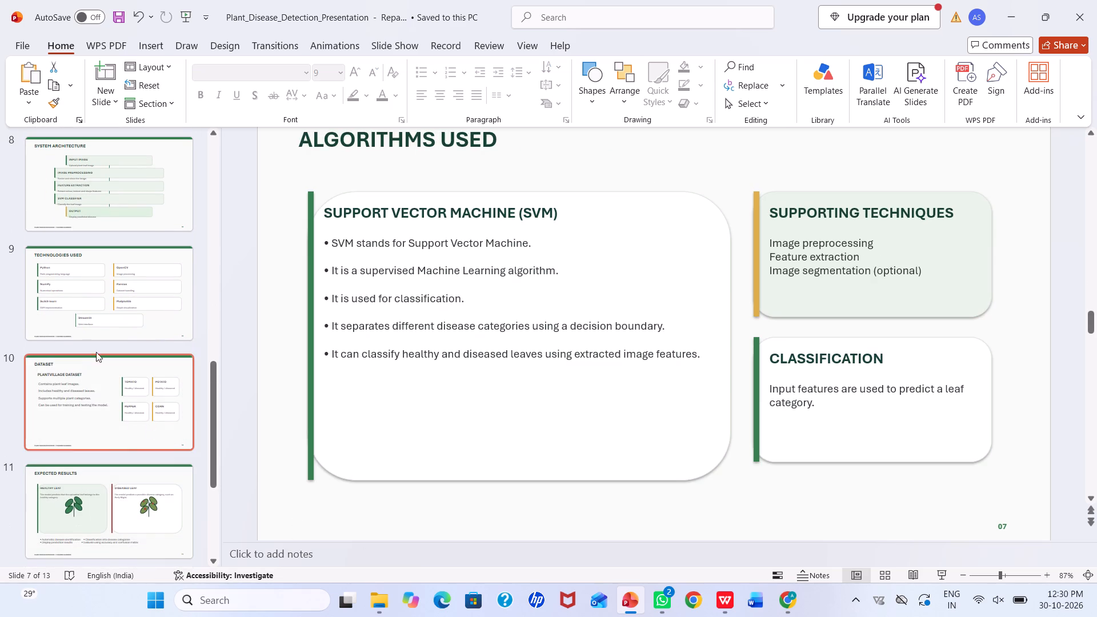
pyautogui.click(103, 319)
pyautogui.click(340, 528)
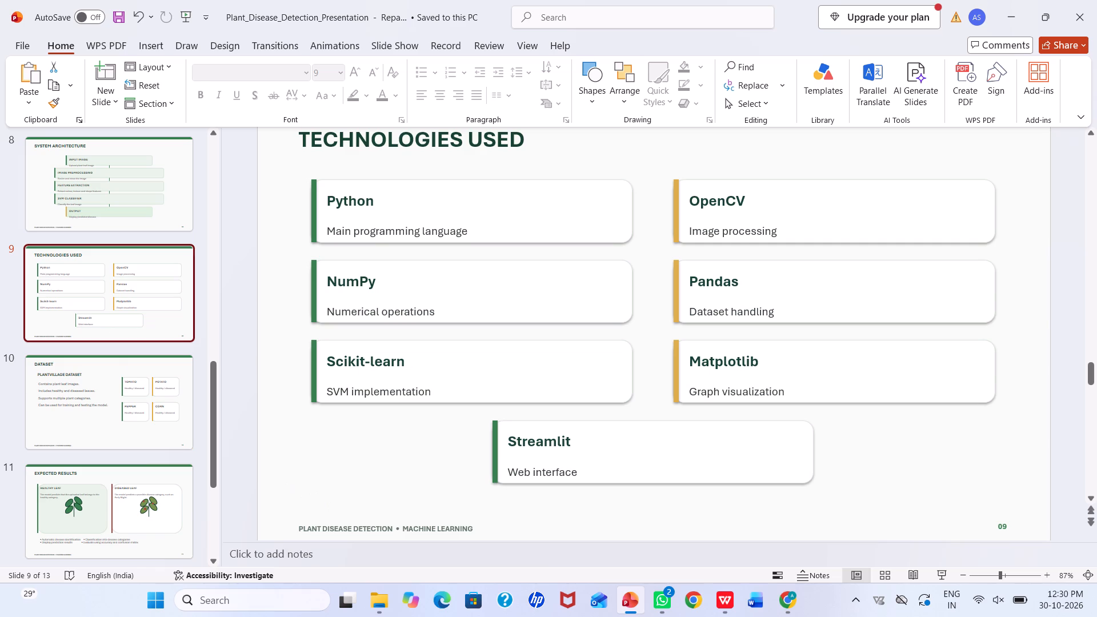
pyautogui.click(351, 523)
pyautogui.press('BackSpace')
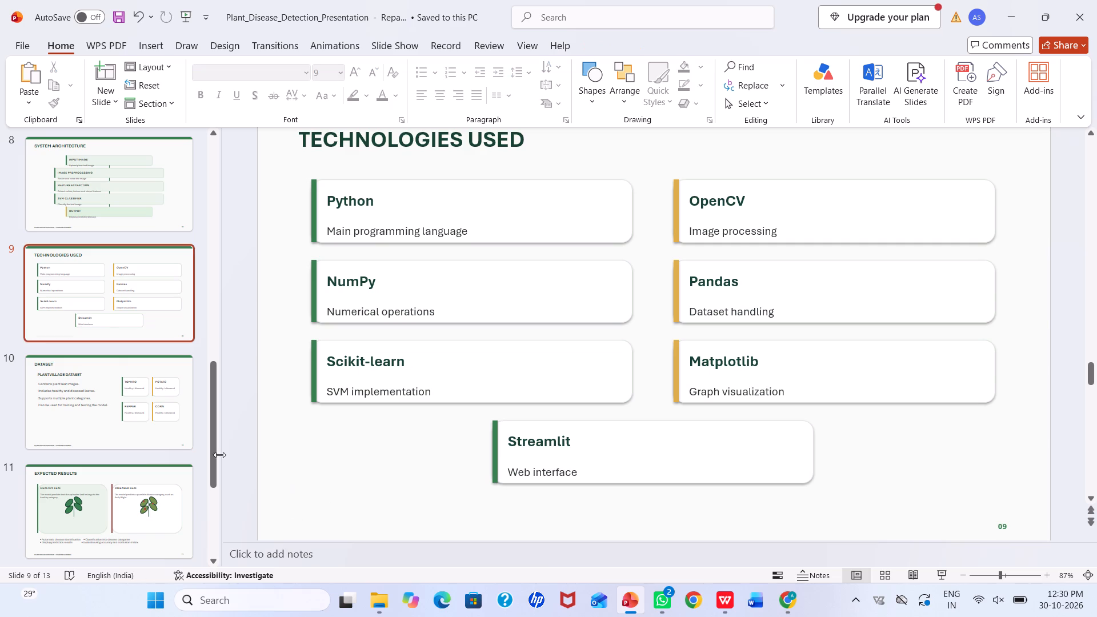
# Delete the "PLANT DISEASE DETECTION • MACHINE LEARNING" footer text box from the Dataset slide.
pyautogui.click(140, 321)
pyautogui.click(131, 407)
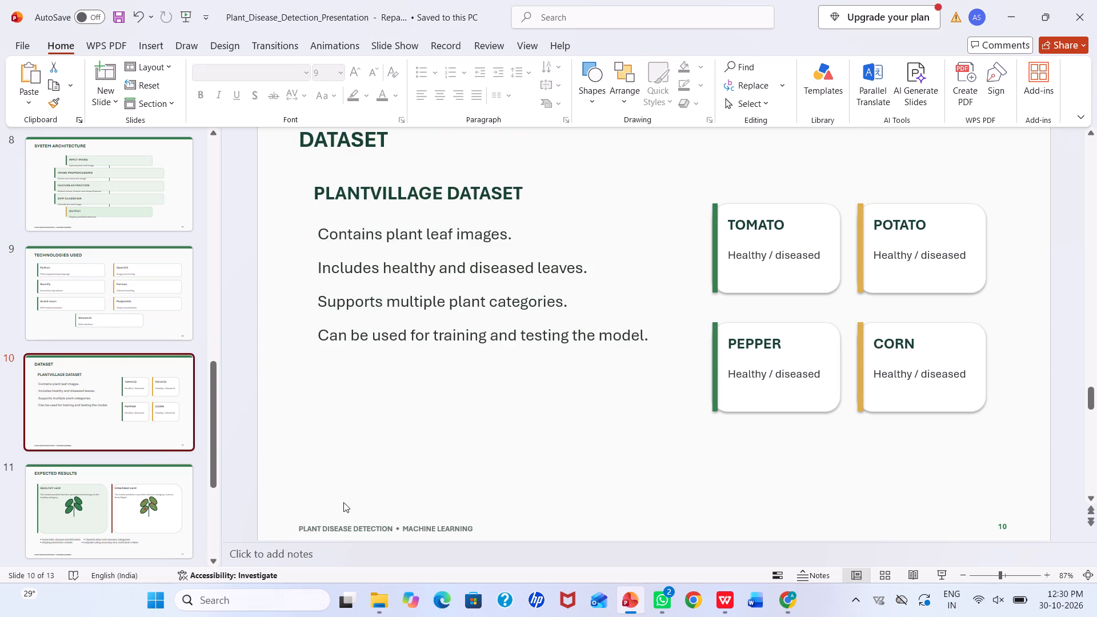
pyautogui.click(379, 523)
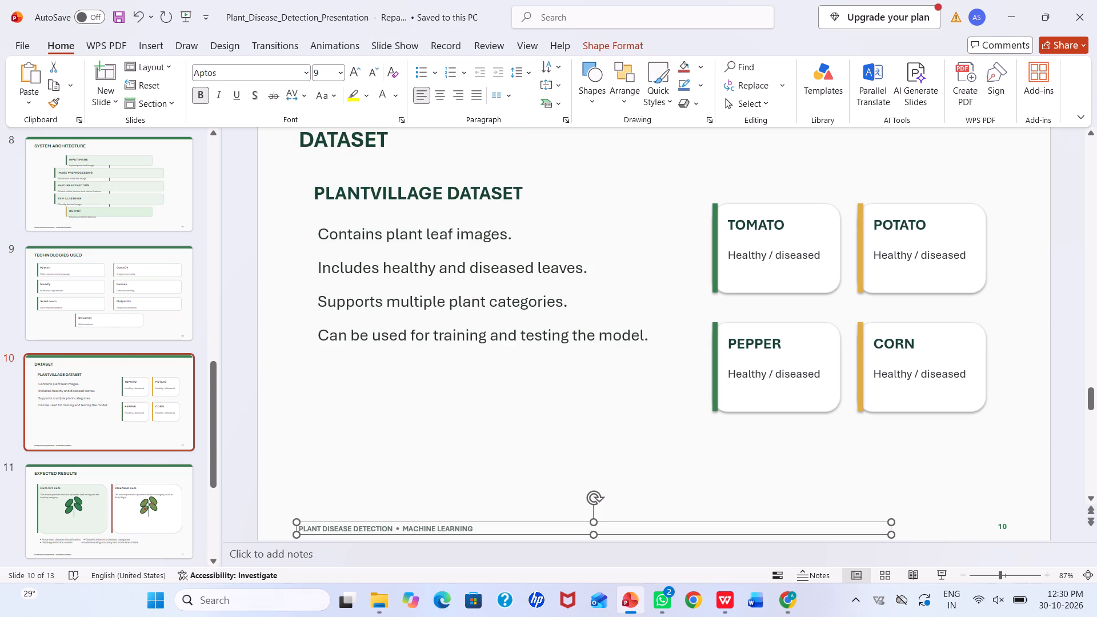
pyautogui.click(381, 519)
pyautogui.press('BackSpace')
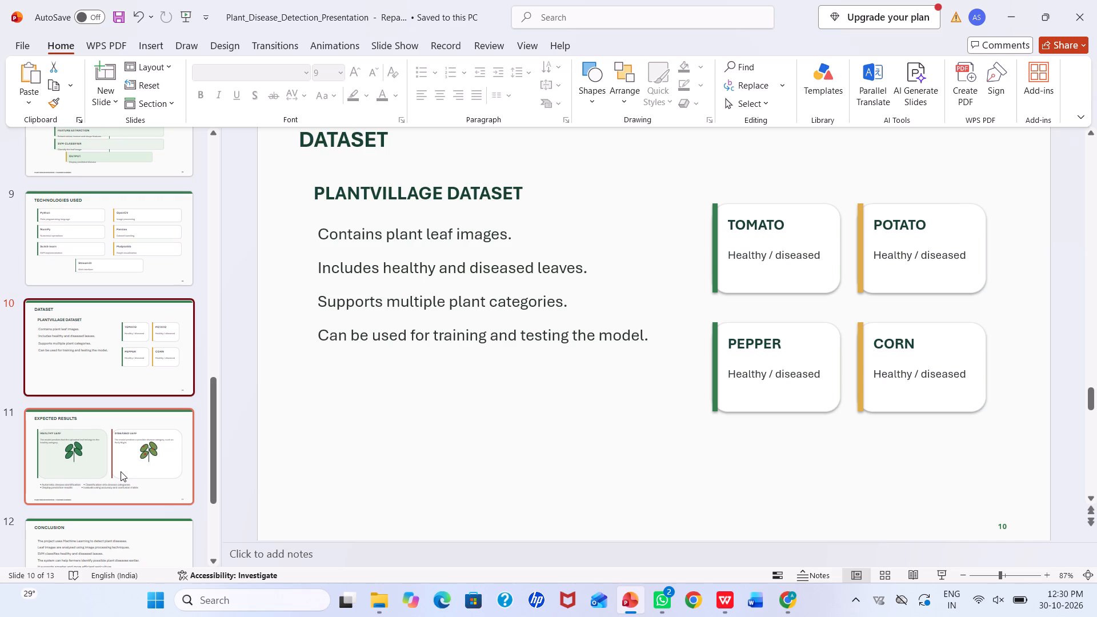
# Delete the "PLANT DISEASE DETECTION • MACHINE LEARNING" footer text box from the Expected Results slide.
pyautogui.click(121, 471)
pyautogui.click(383, 523)
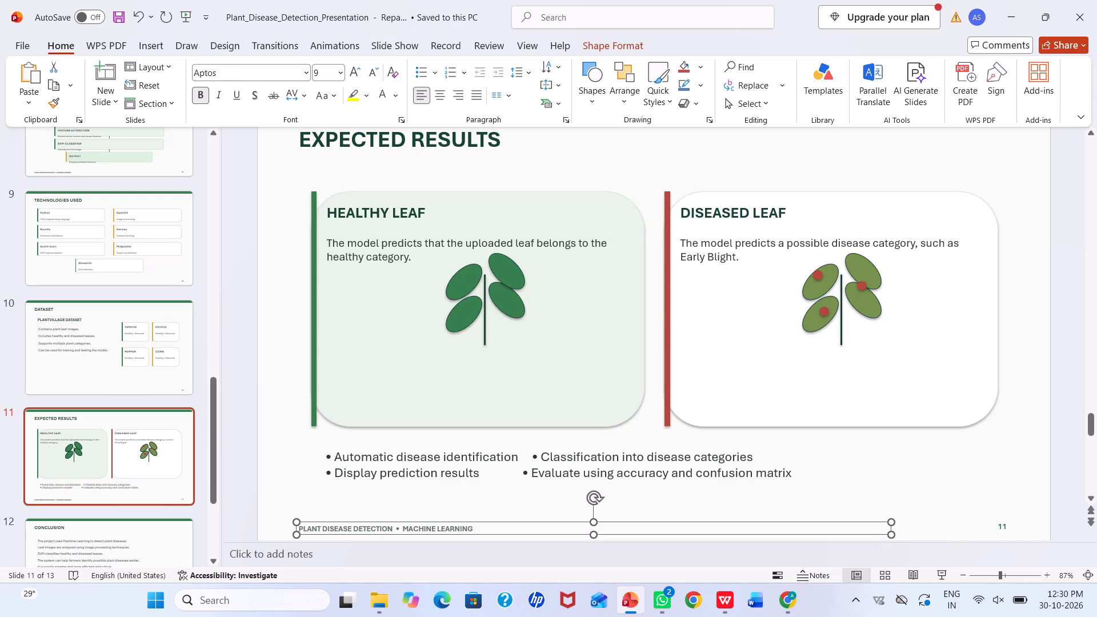
pyautogui.click(386, 520)
pyautogui.press('BackSpace')
# Delete the "PLANT DISEASE DETECTION • MACHINE LEARNING" footer text box from the Conclusion slide.
pyautogui.scroll(-1, 205, 437)
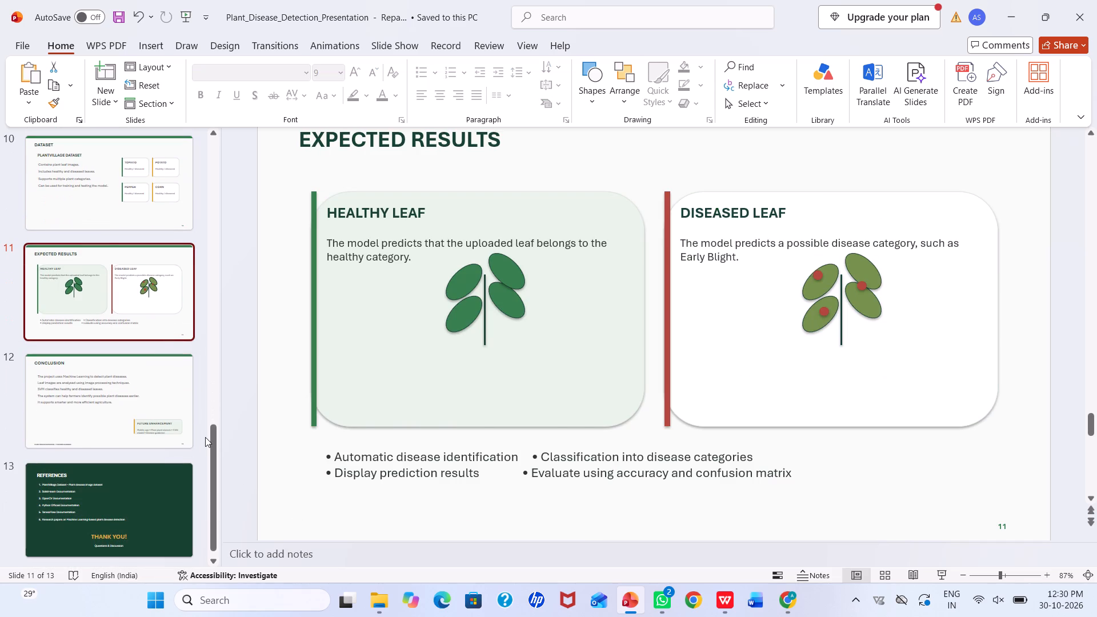
pyautogui.click(111, 399)
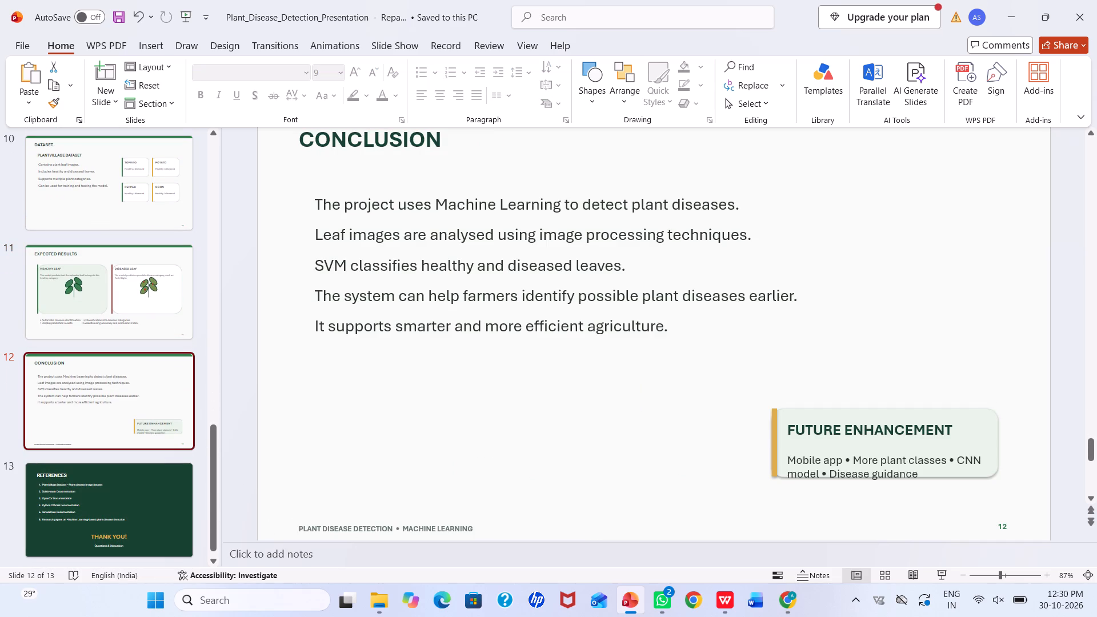
pyautogui.click(374, 531)
pyautogui.click(383, 524)
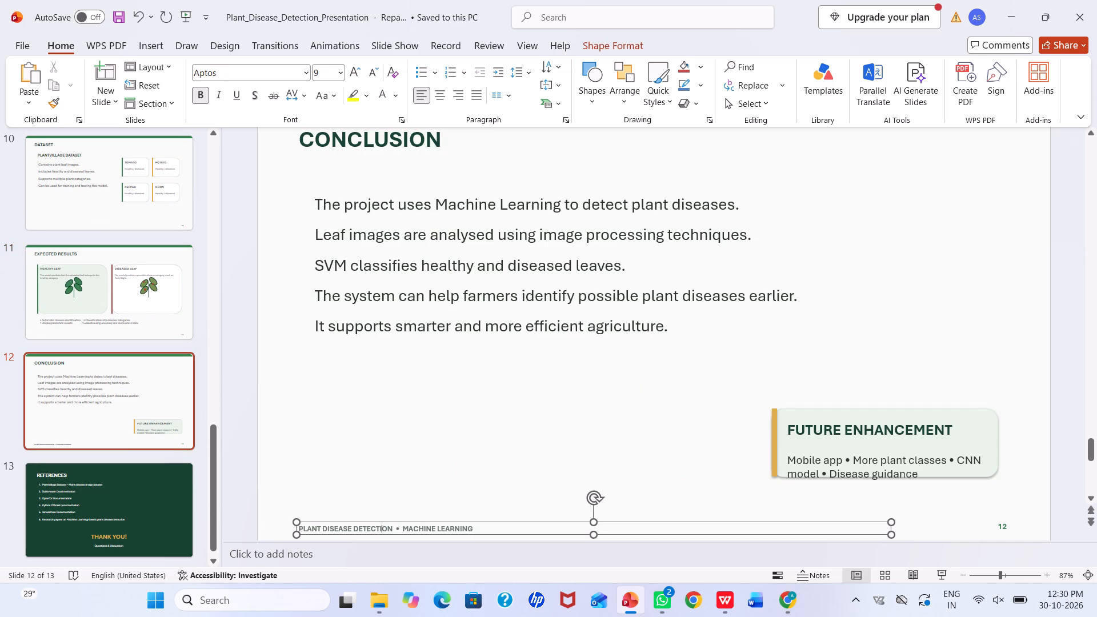
pyautogui.click(385, 522)
pyautogui.press('BackSpace')
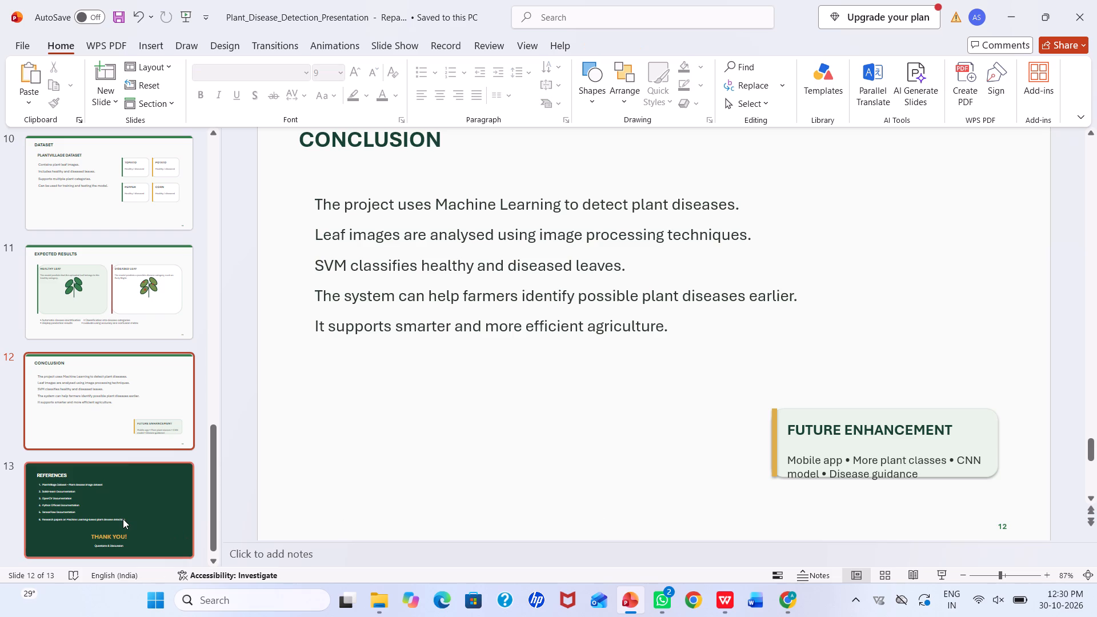
# Delete the "Questions & Discussion" text box below THANK YOU! on the References slide.
pyautogui.click(123, 519)
pyautogui.click(637, 496)
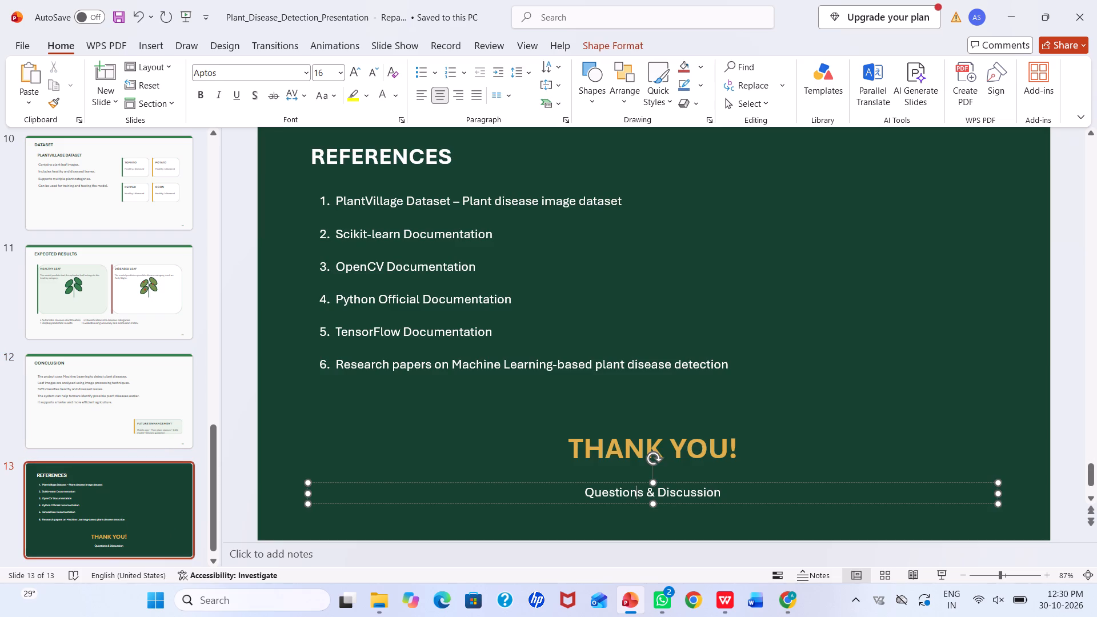
pyautogui.click(632, 483)
pyautogui.press('BackSpace')
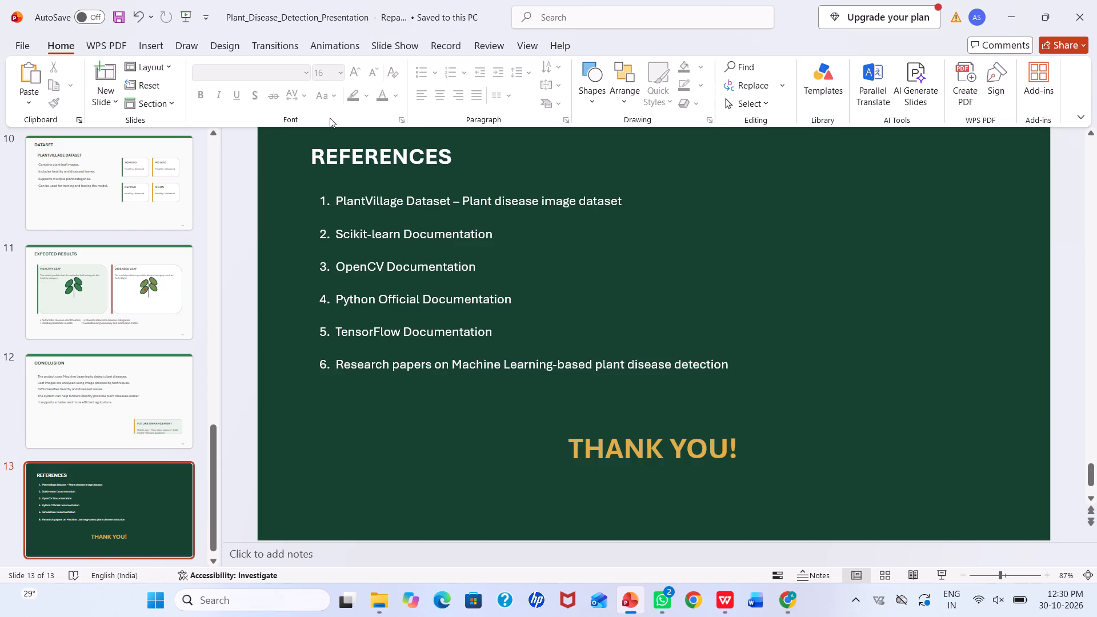
# Set the REFERENCES heading on slide 13 in Times New Roman and centre it.
pyautogui.moveTo(312, 150); pyautogui.dragTo(488, 163)
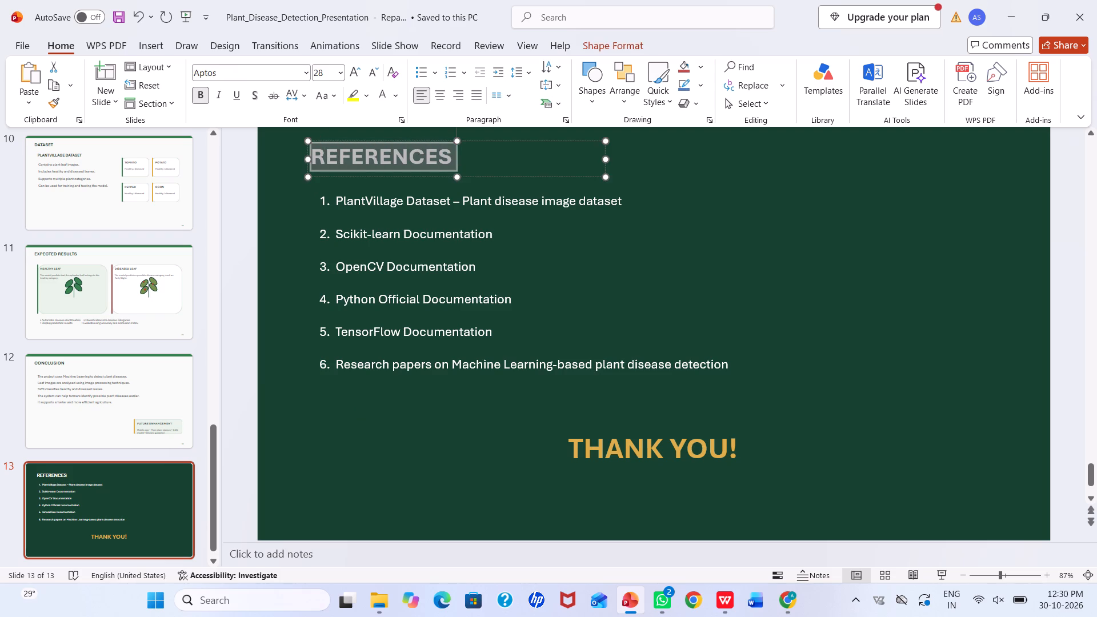
pyautogui.moveTo(488, 163); pyautogui.dragTo(489, 163)
pyautogui.click(305, 69)
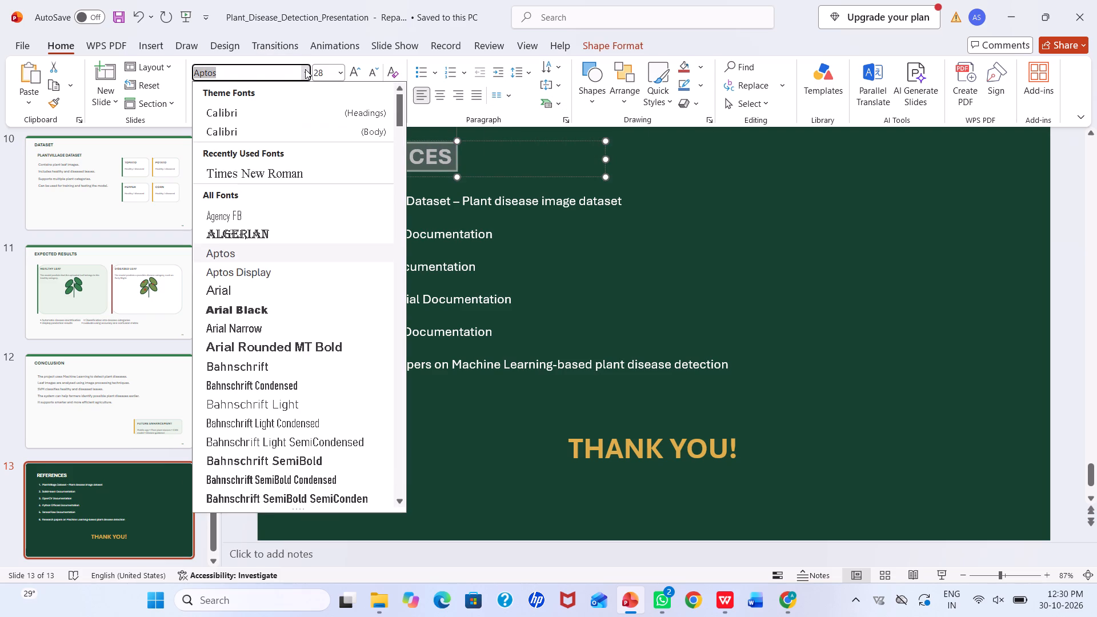
pyautogui.click(292, 175)
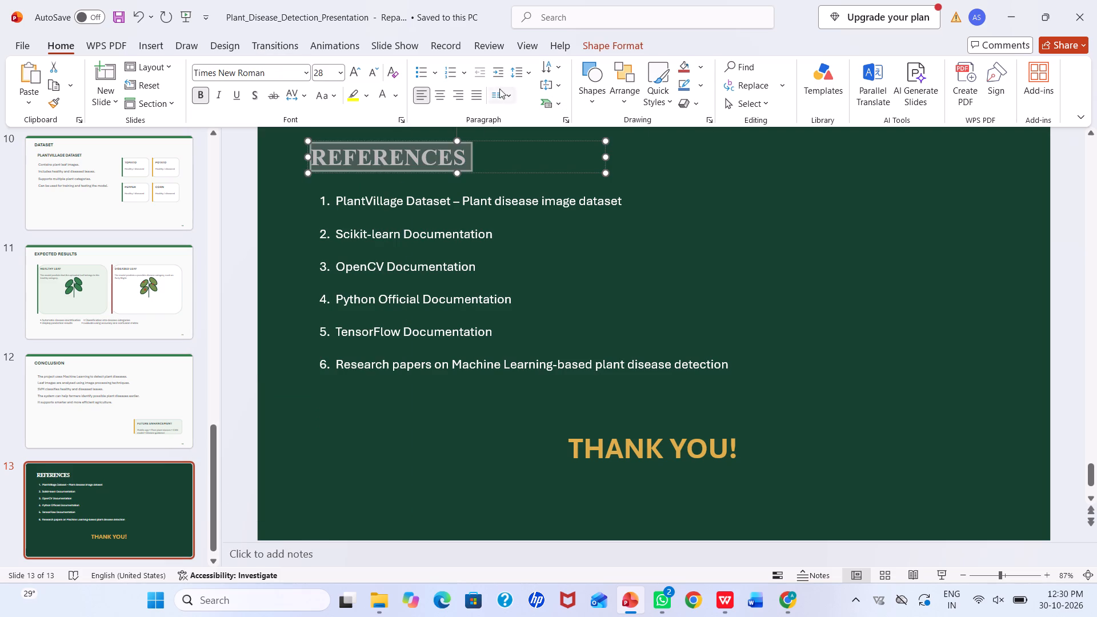
pyautogui.click(442, 93)
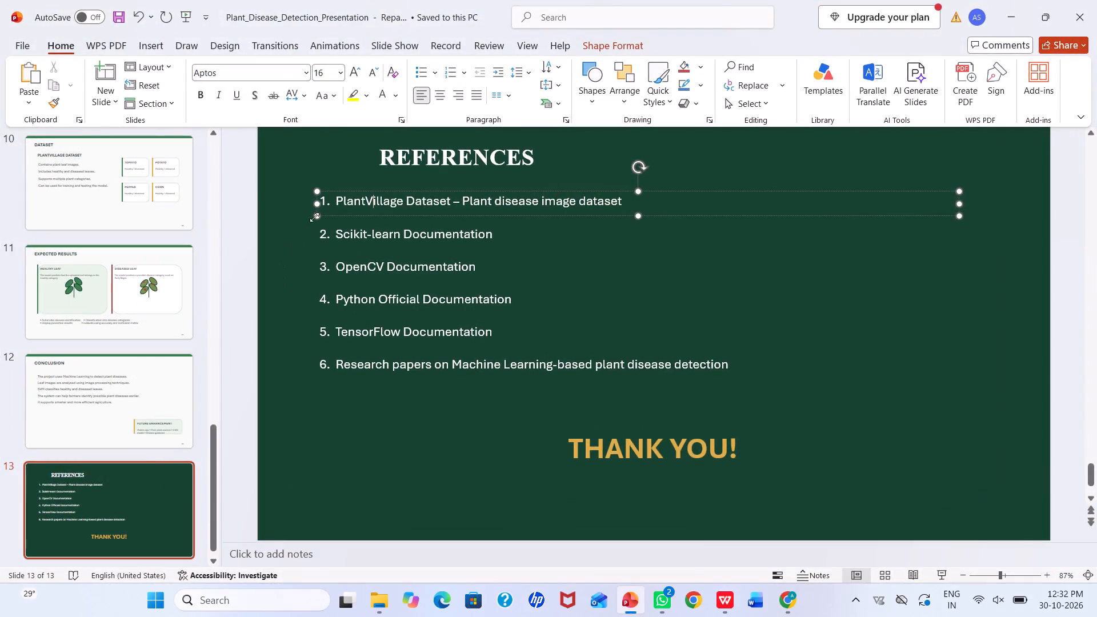
pyautogui.moveTo(329, 202); pyautogui.dragTo(698, 291)
pyautogui.press('BackSpace')
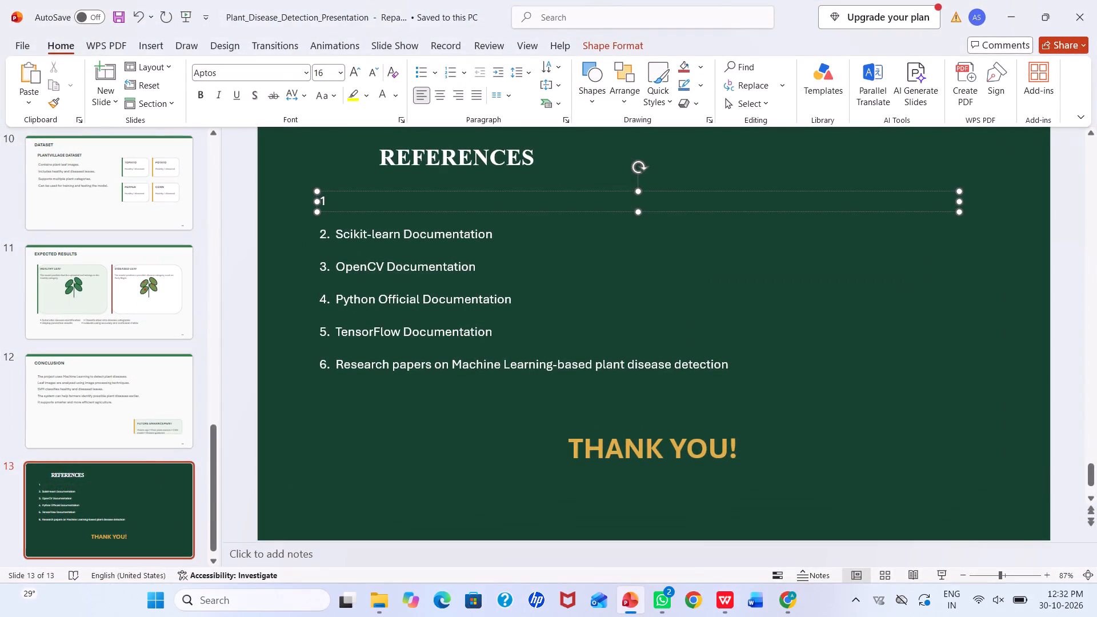
pyautogui.click(621, 190)
pyautogui.press('BackSpace')
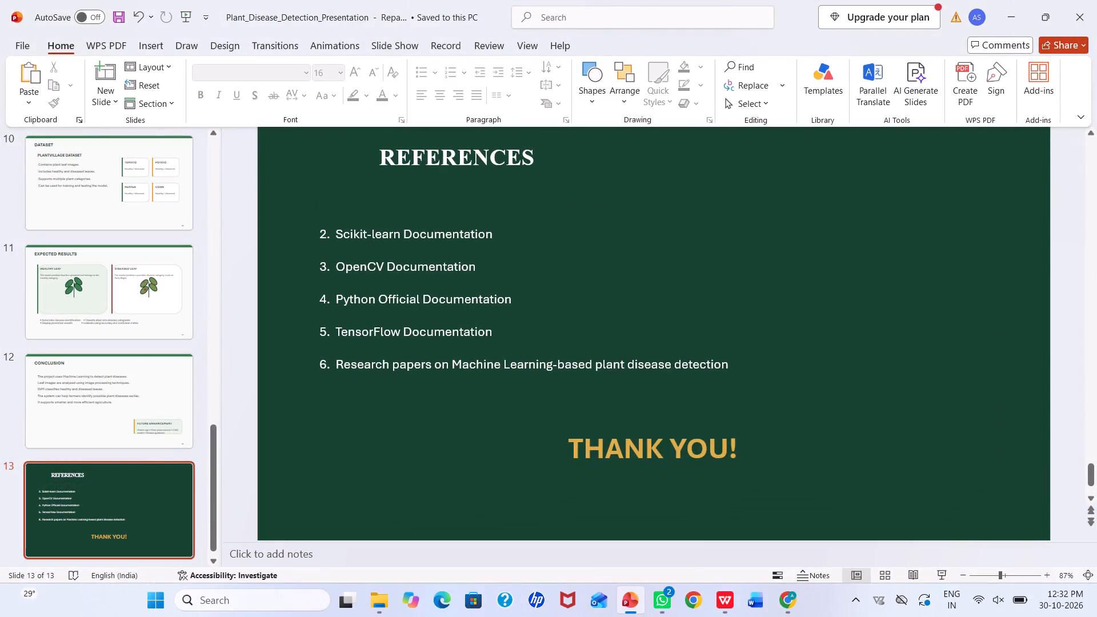
# Delete the "Scikit-learn Documentation" and "OpenCV Documentation" references with their text boxes from slide 13.
pyautogui.moveTo(340, 230); pyautogui.dragTo(466, 352)
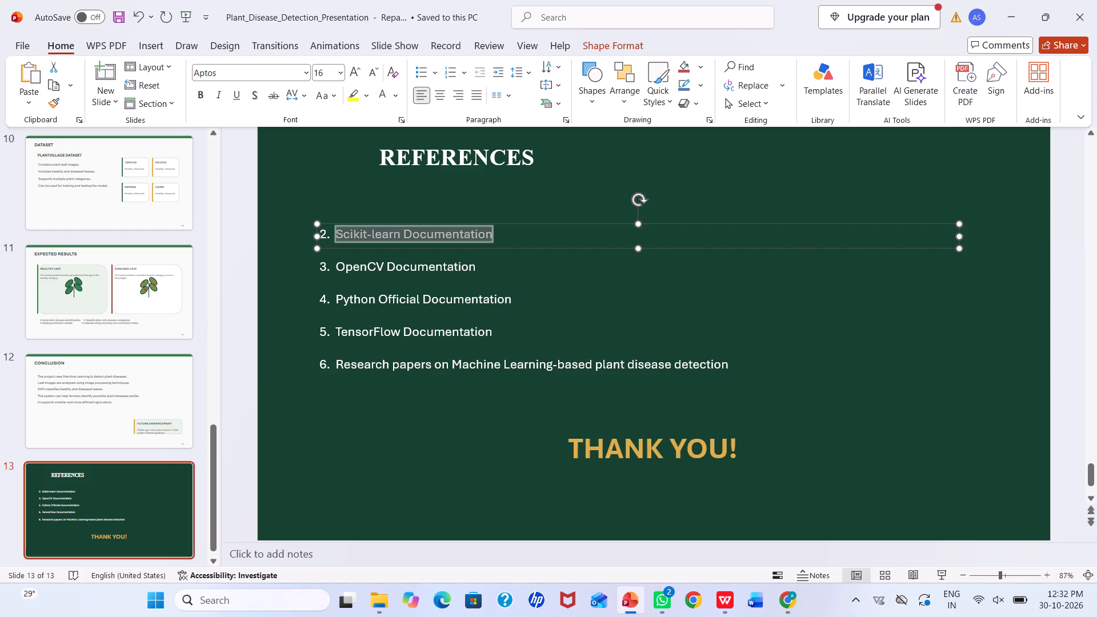
pyautogui.hotkey('ctrl', 'a')
pyautogui.press('BackSpace')
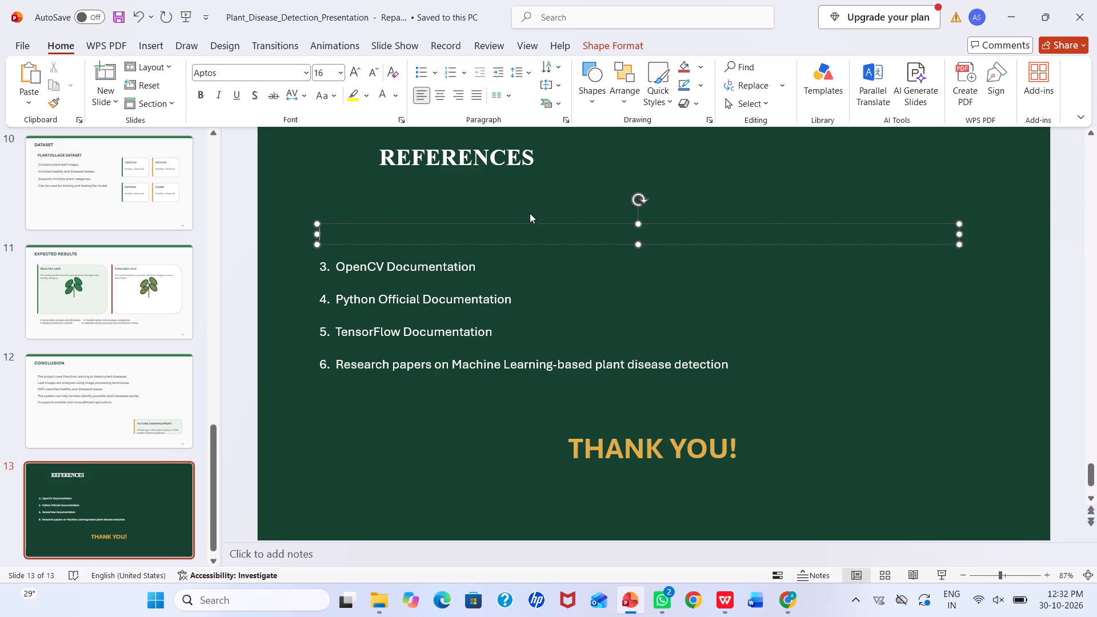
pyautogui.click(530, 221)
pyautogui.press('BackSpace')
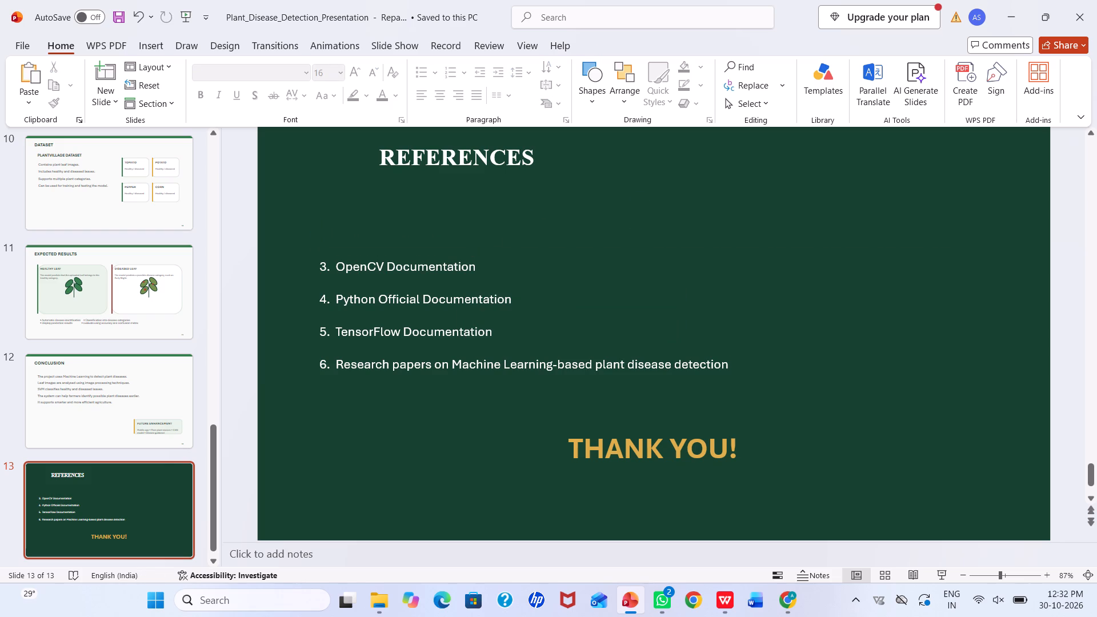
pyautogui.click(358, 267)
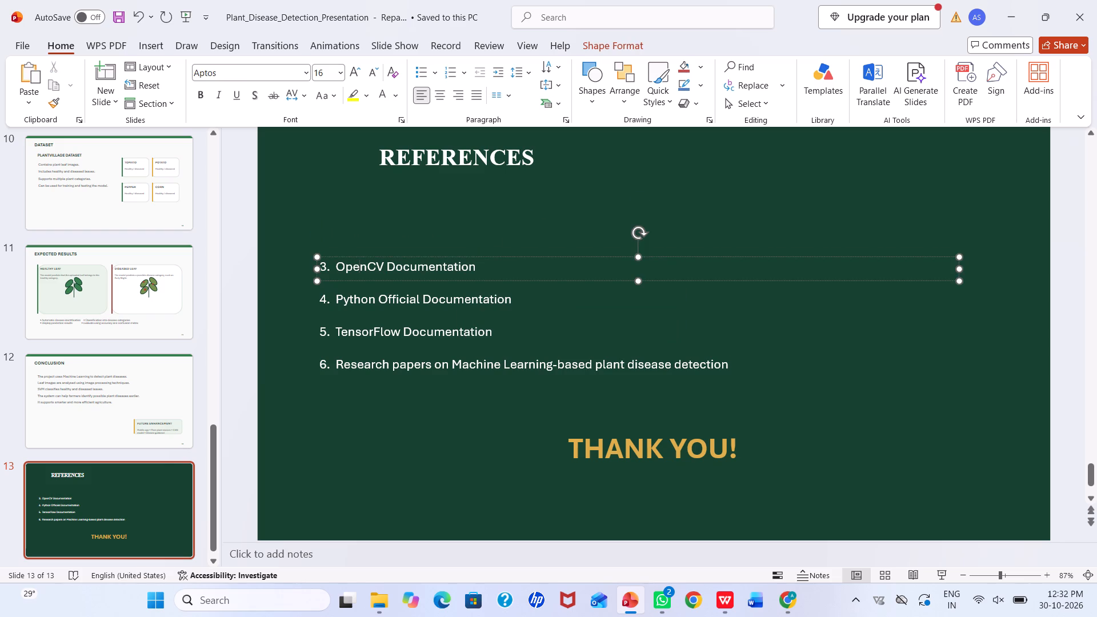
pyautogui.click(374, 255)
pyautogui.press('BackSpace')
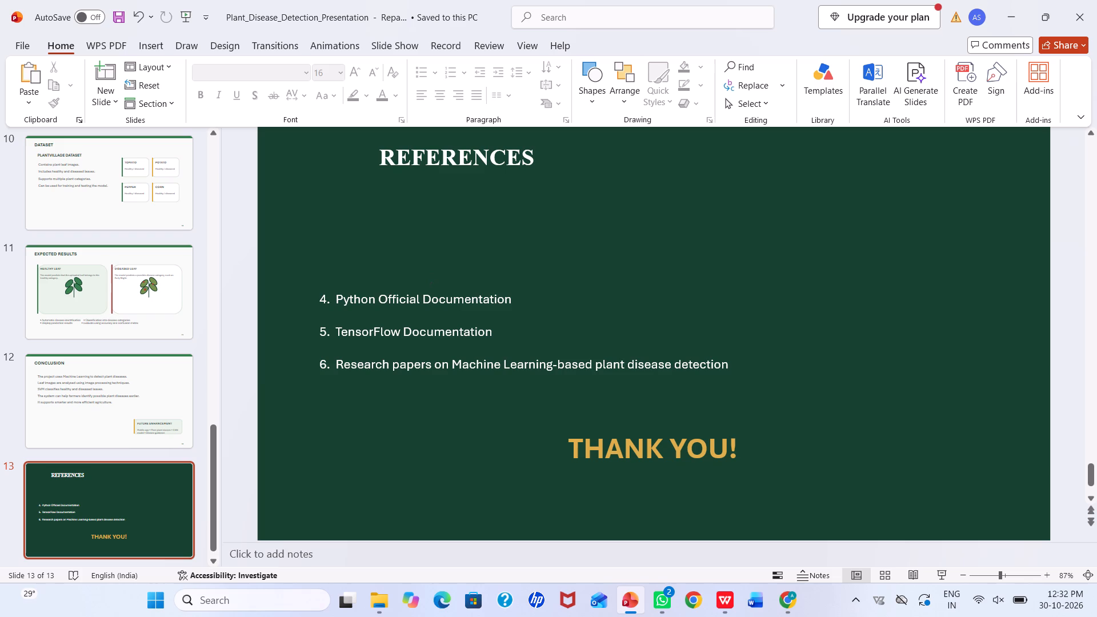
# Delete the remaining Python, TensorFlow and "Research papers on Machine Learning-based plant disease detection" references with their text boxes.
pyautogui.click(434, 294)
pyautogui.click(437, 288)
pyautogui.press('BackSpace')
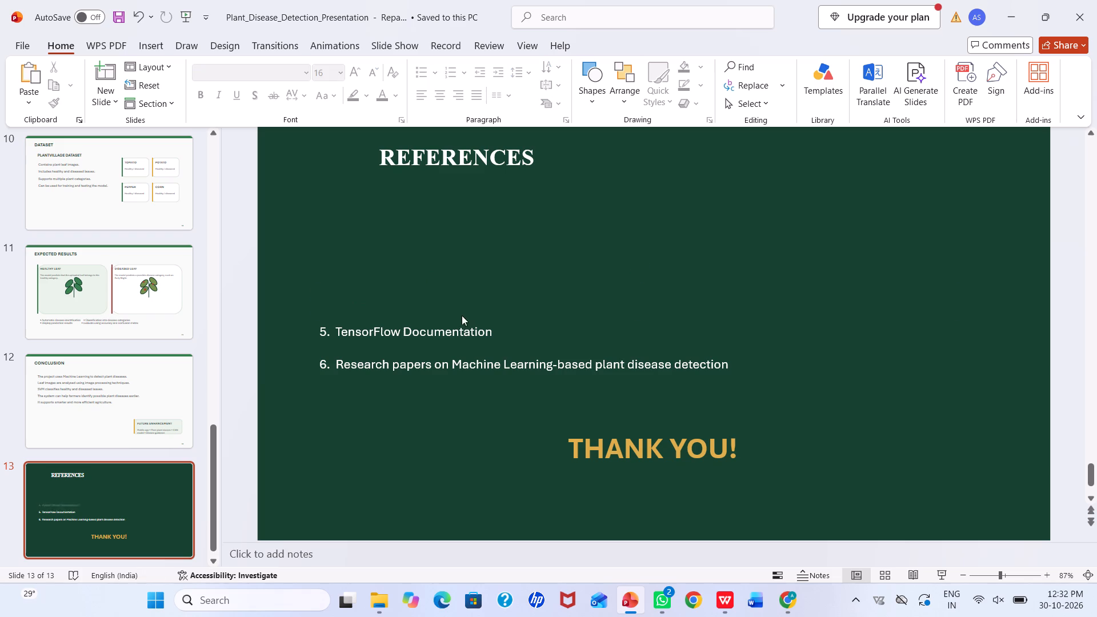
pyautogui.click(475, 332)
pyautogui.click(479, 320)
pyautogui.press('BackSpace')
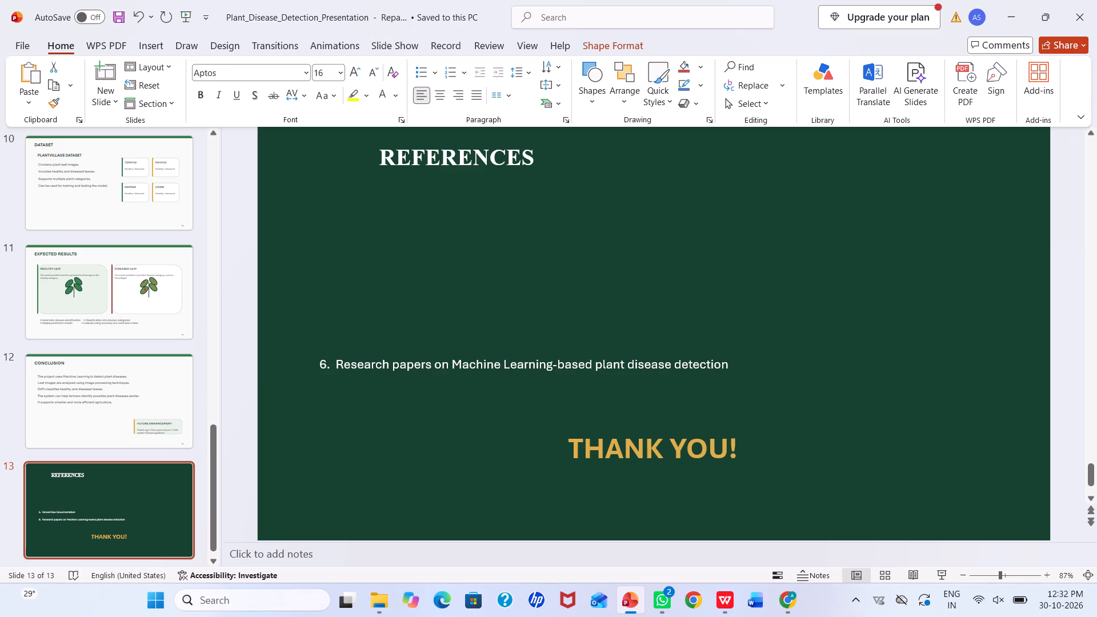
pyautogui.click(482, 363)
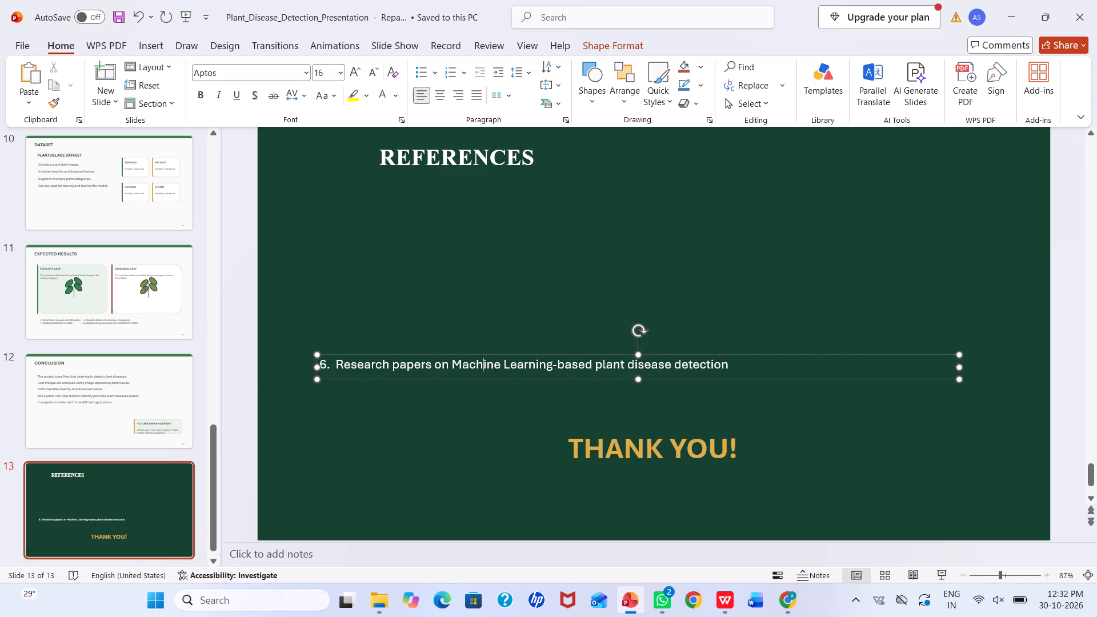
pyautogui.click(493, 354)
pyautogui.press('BackSpace')
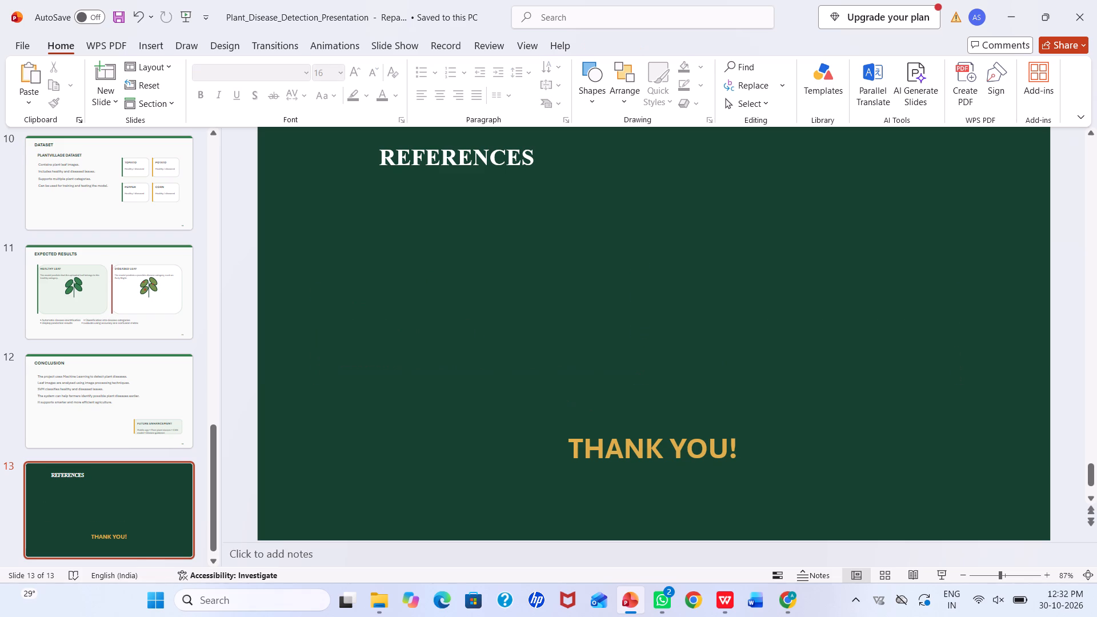
# Delete the "THANK YOU!" text box from the References slide.
pyautogui.click(624, 449)
pyautogui.click(617, 427)
pyautogui.press('BackSpace')
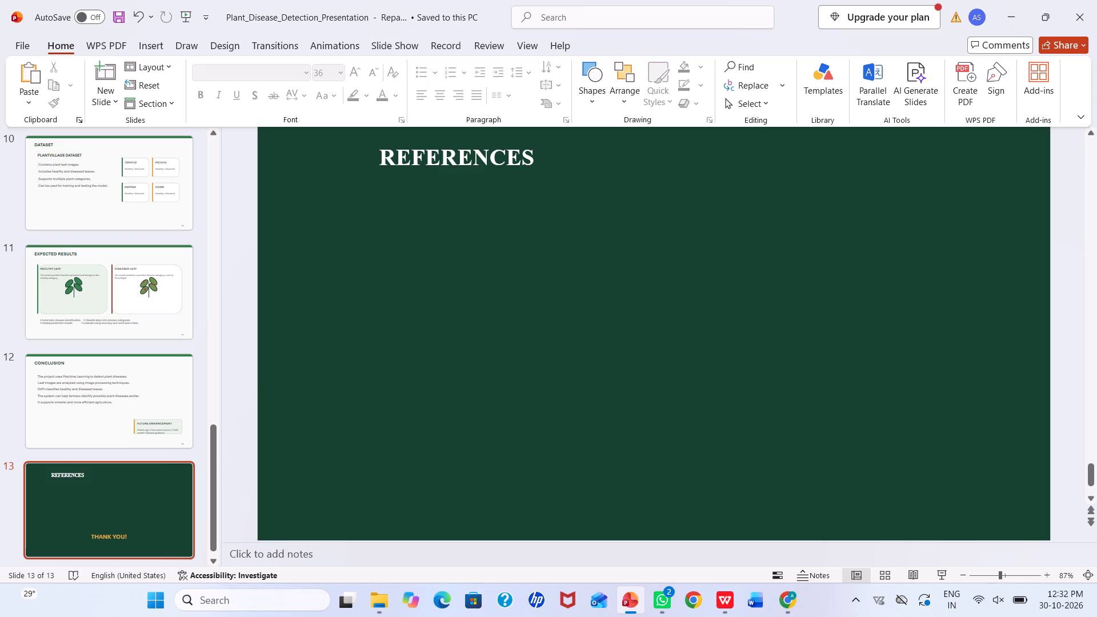
# Paste the copied references 1 to 5 onto the References slide and colour their text white.
pyautogui.hotkey('ctrl', 'v')
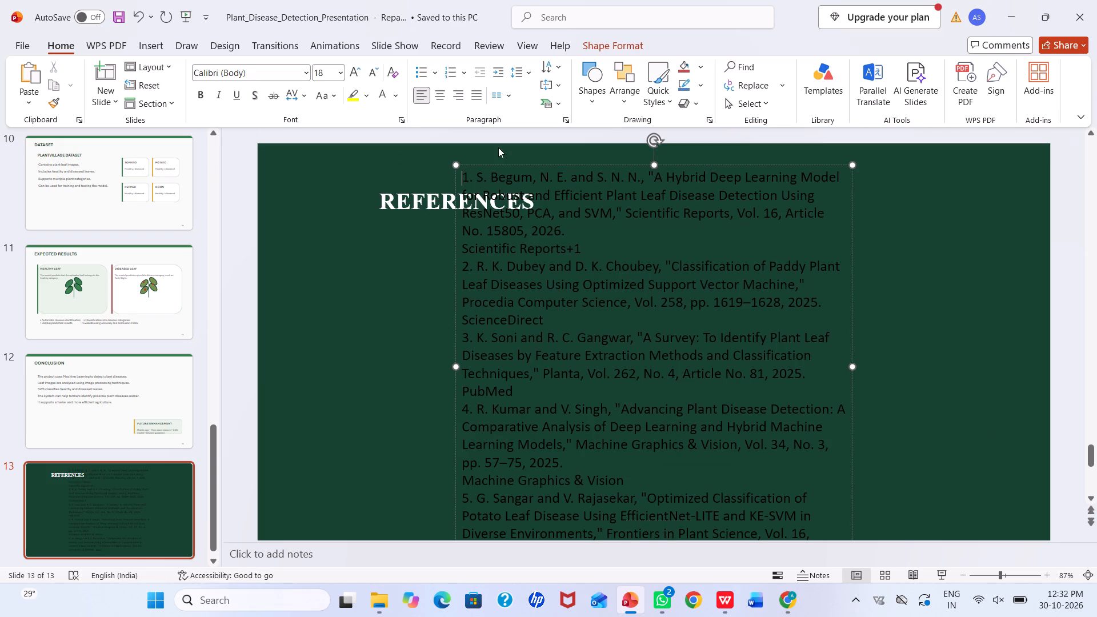
pyautogui.moveTo(463, 174); pyautogui.dragTo(517, 238)
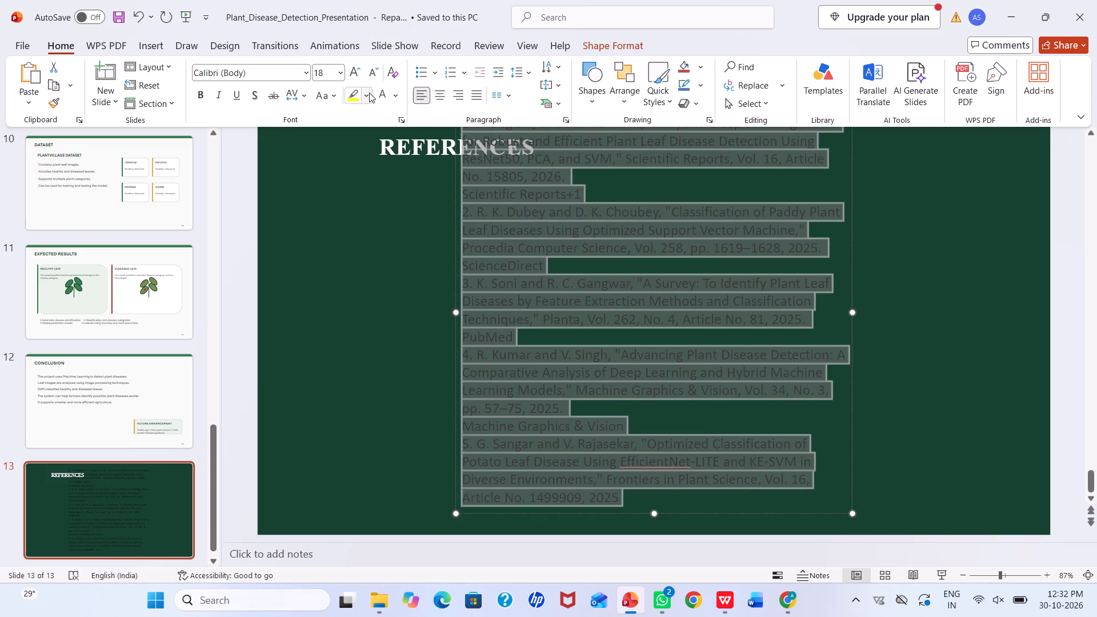
pyautogui.click(369, 93)
pyautogui.click(395, 90)
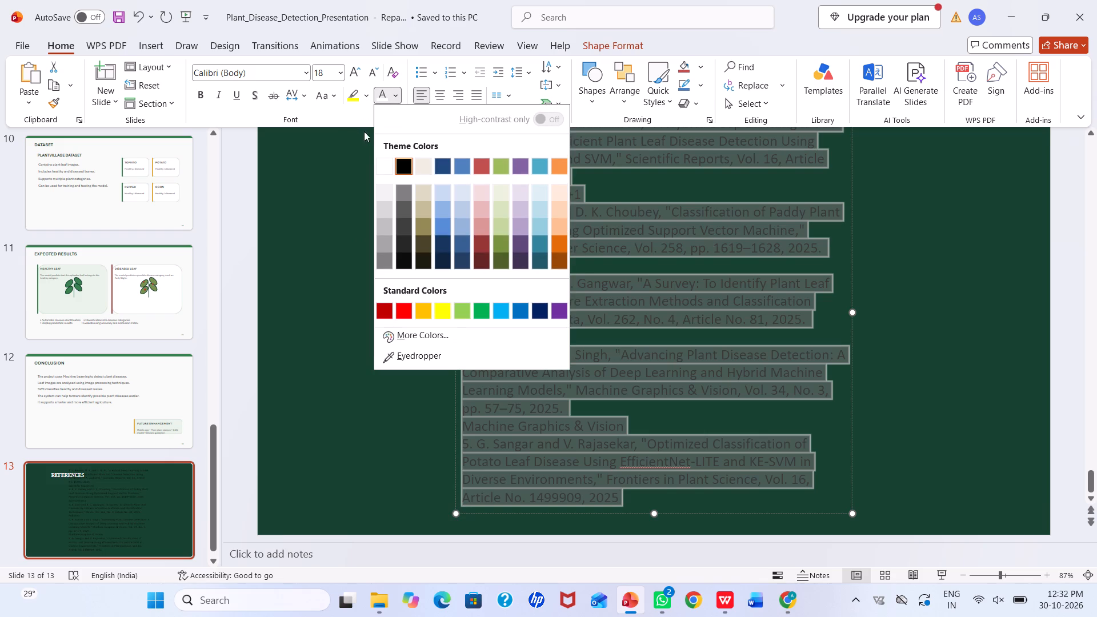
pyautogui.click(383, 159)
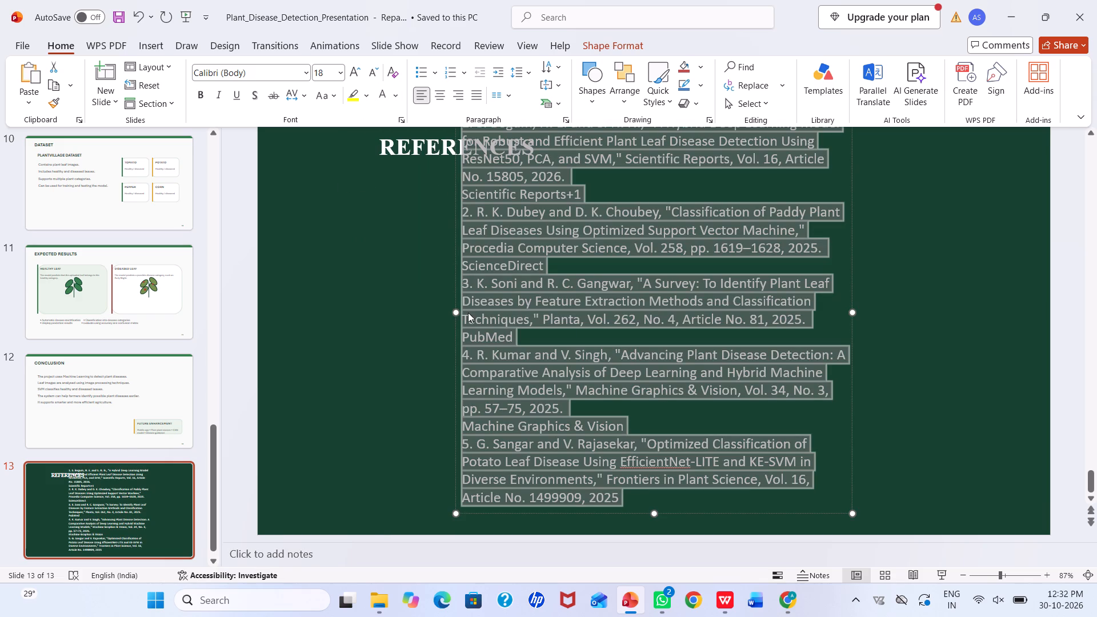
# Widen the pasted references' text box across the slide and move it below the REFERENCES heading.
pyautogui.moveTo(457, 312); pyautogui.dragTo(305, 330)
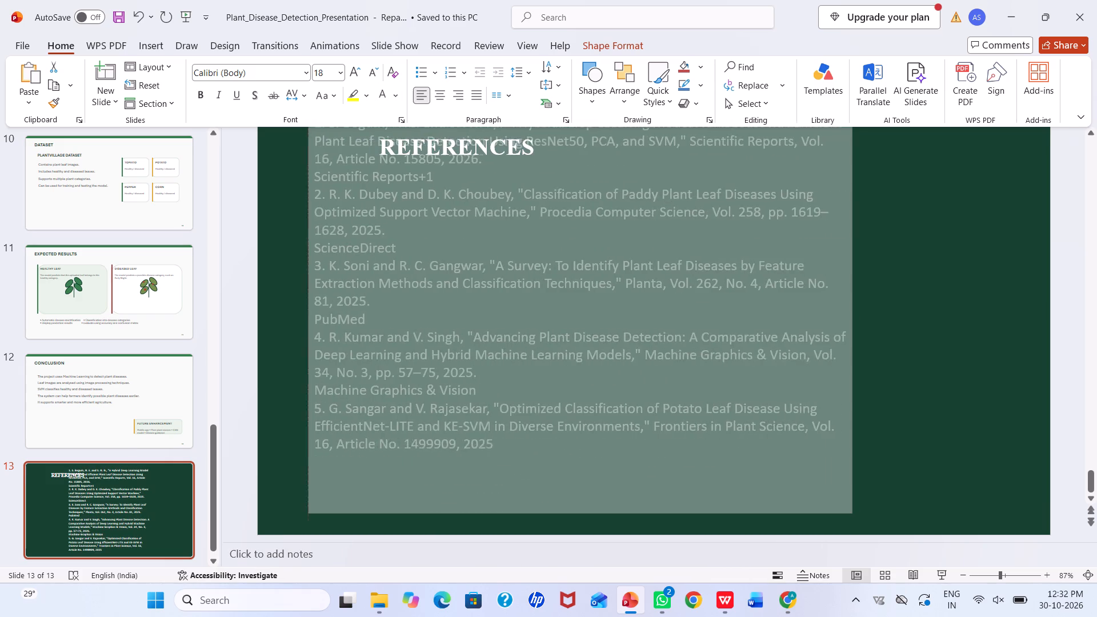
pyautogui.moveTo(305, 330); pyautogui.dragTo(268, 330)
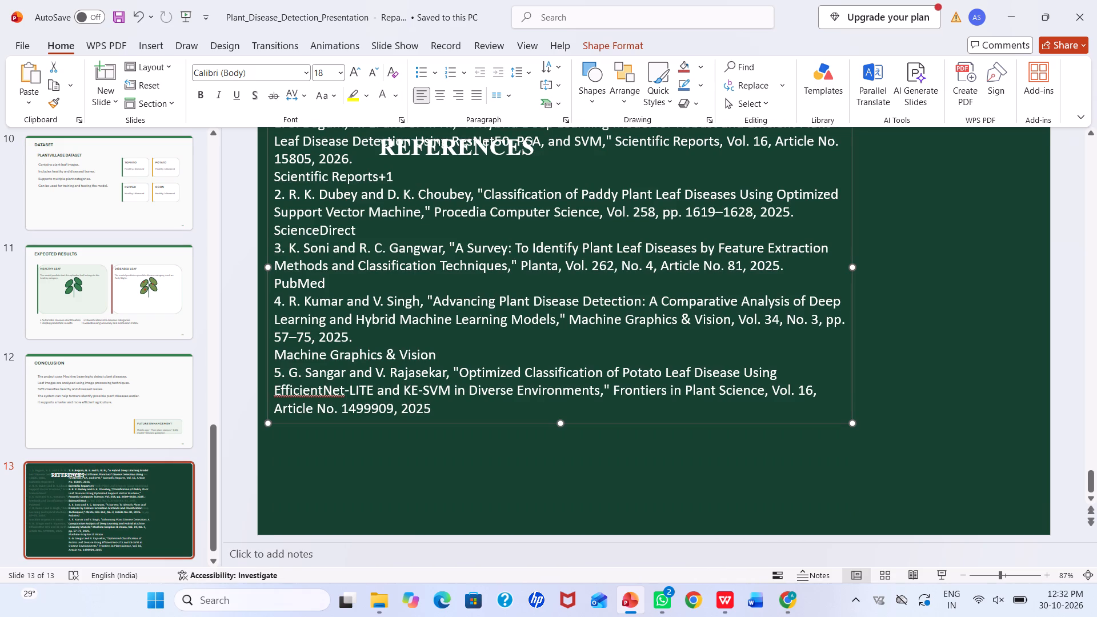
pyautogui.moveTo(851, 269); pyautogui.dragTo(978, 270)
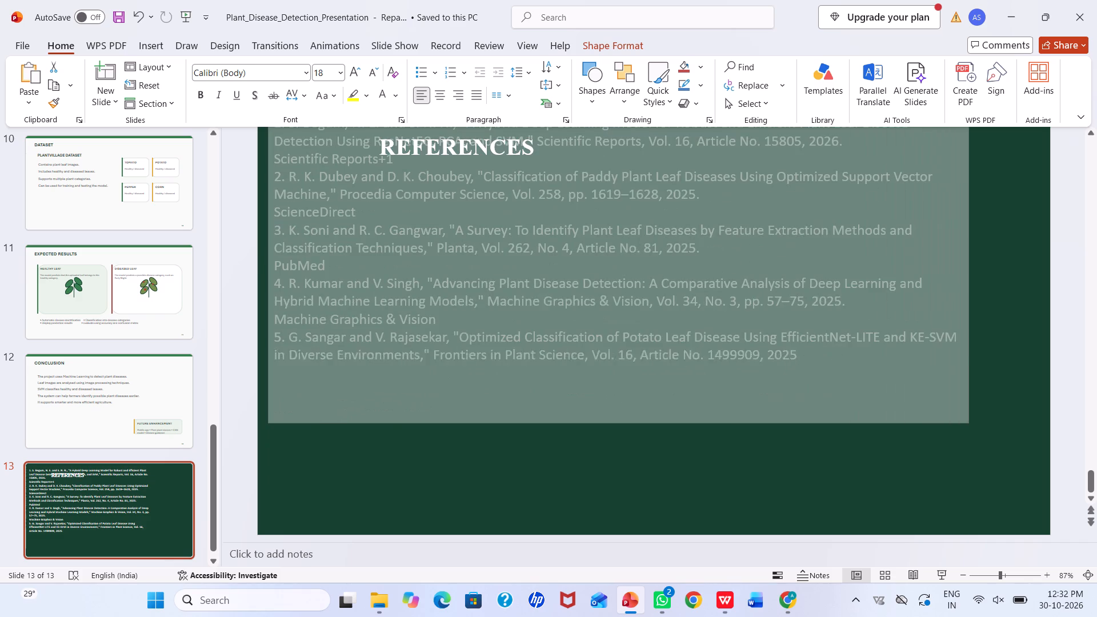
pyautogui.moveTo(978, 270); pyautogui.dragTo(1076, 275)
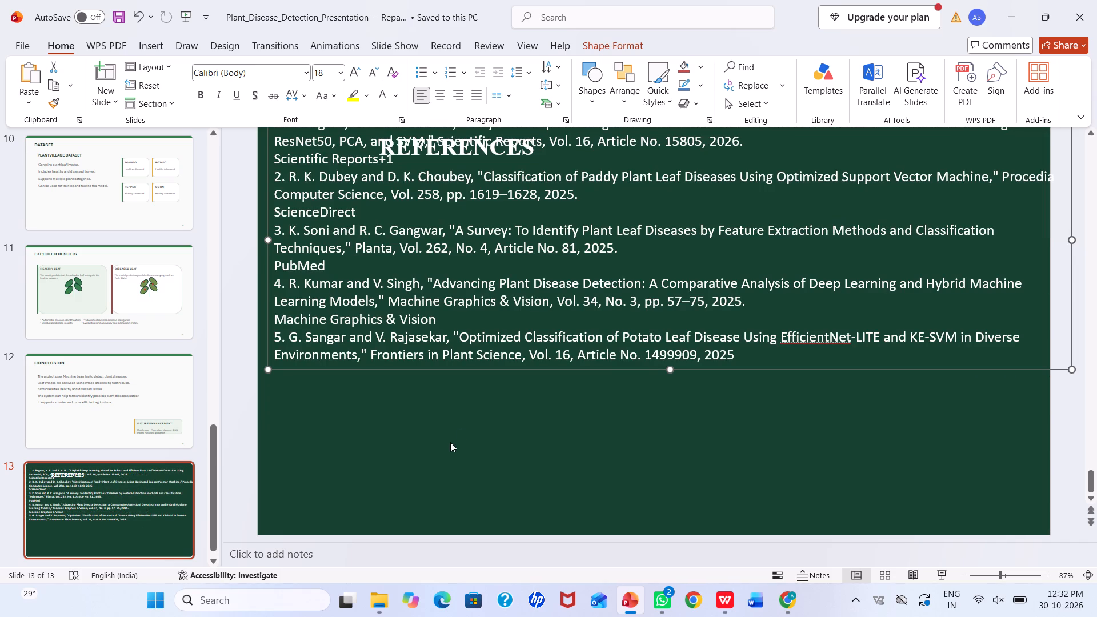
pyautogui.moveTo(491, 367); pyautogui.dragTo(504, 473)
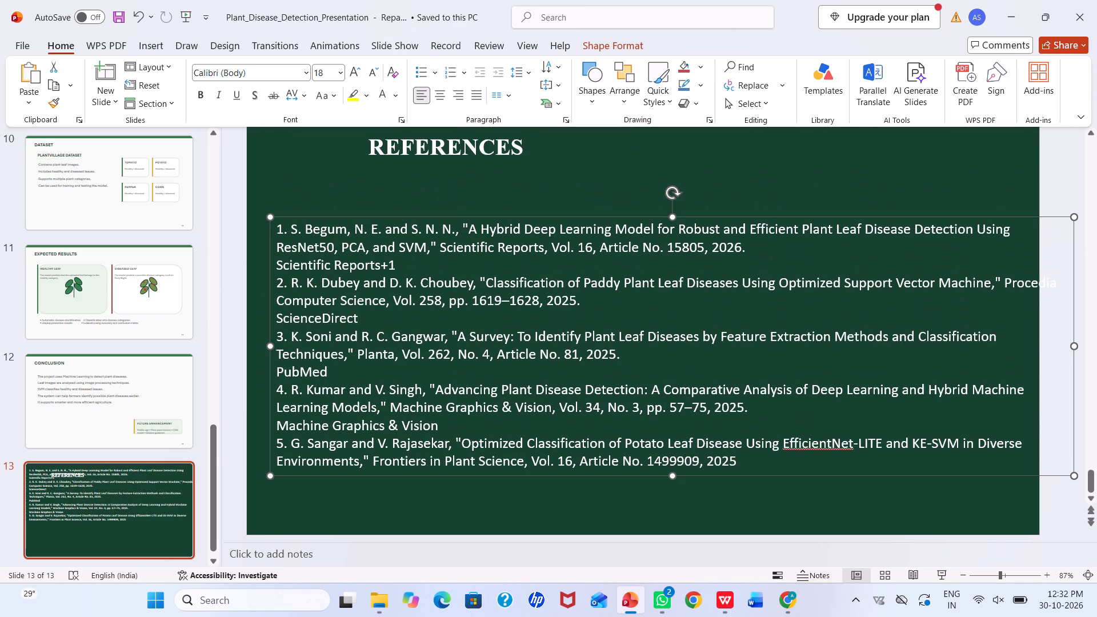
pyautogui.moveTo(275, 230); pyautogui.dragTo(274, 227)
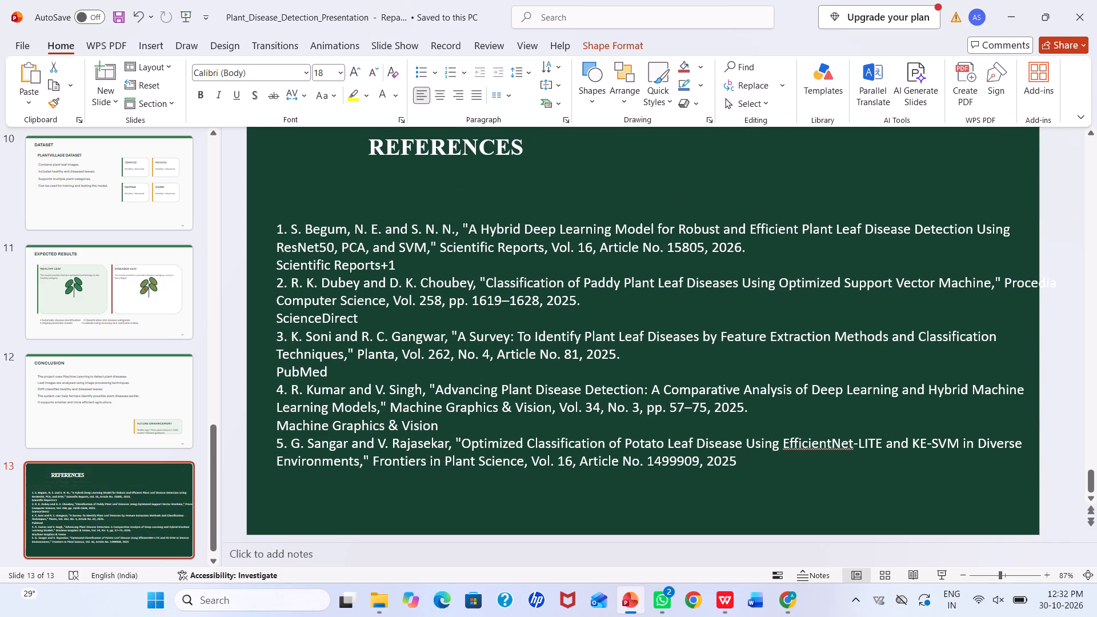
pyautogui.moveTo(274, 227); pyautogui.dragTo(260, 211)
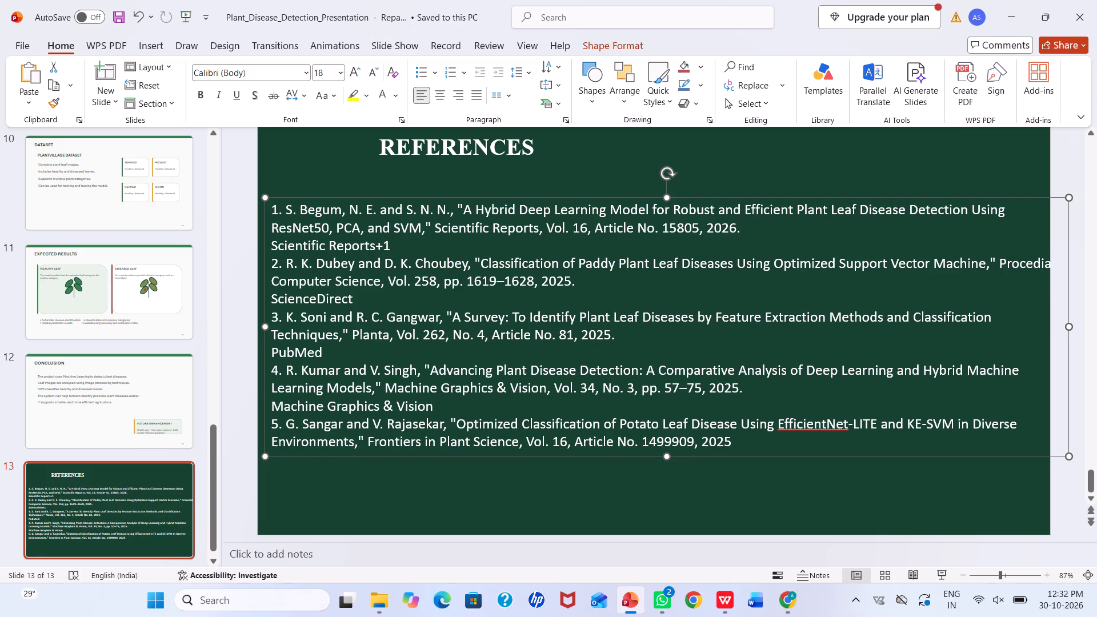
# Format all the pasted references in Times New Roman at font size 16.
pyautogui.moveTo(273, 211); pyautogui.dragTo(794, 492)
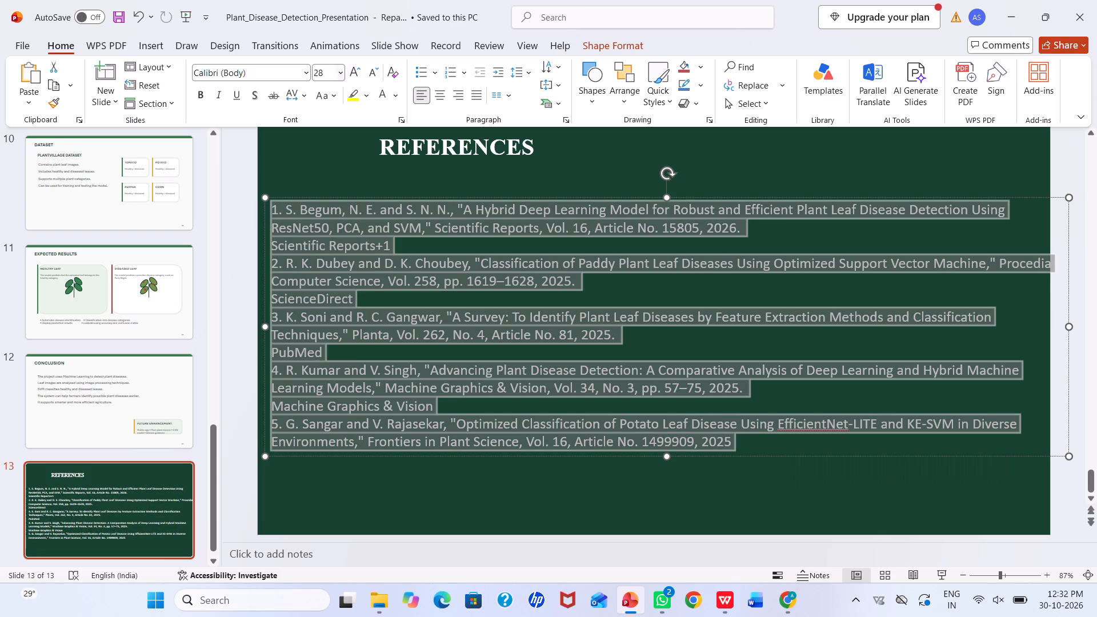
pyautogui.click(306, 67)
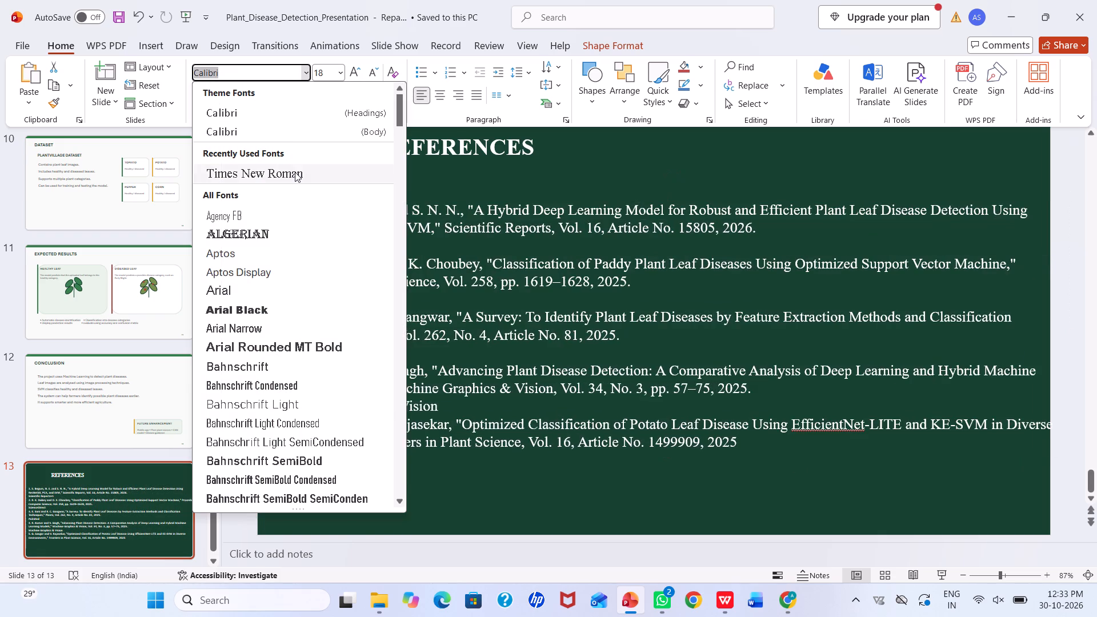
pyautogui.click(295, 172)
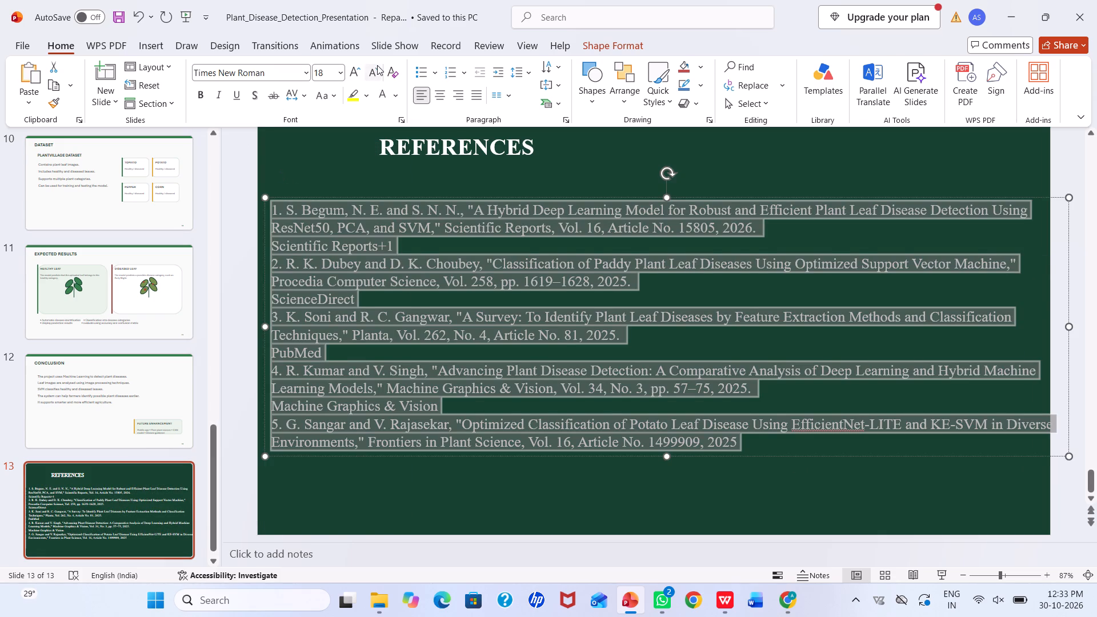
pyautogui.click(377, 65)
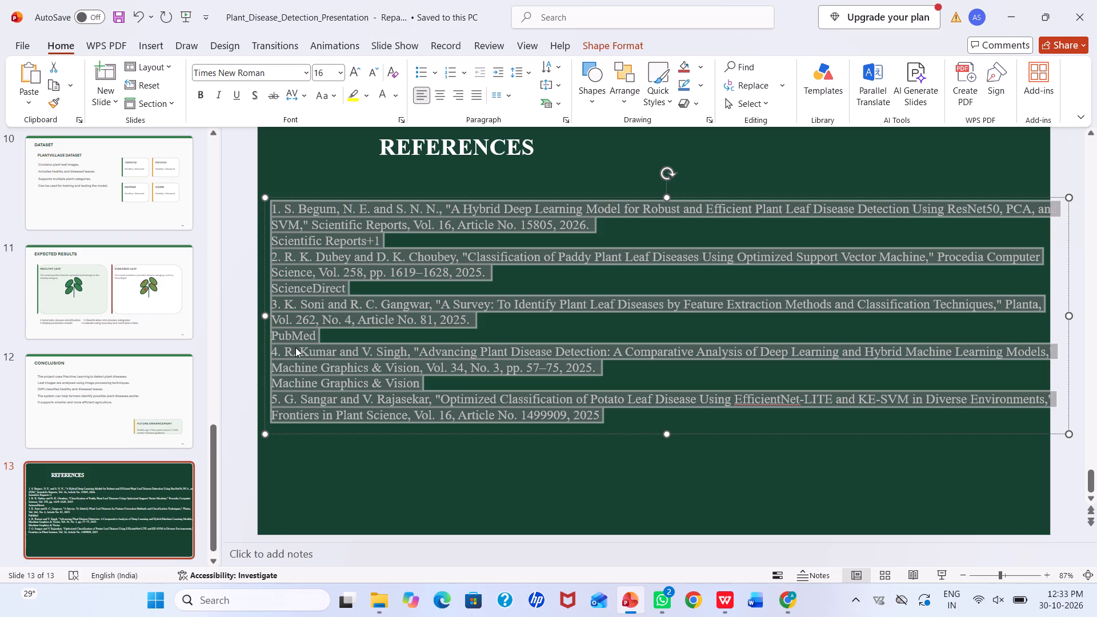
# Delete reference 5, on optimized classification of potato leaf disease, from the pasted list.
pyautogui.click(272, 394)
pyautogui.moveTo(272, 394); pyautogui.dragTo(565, 423)
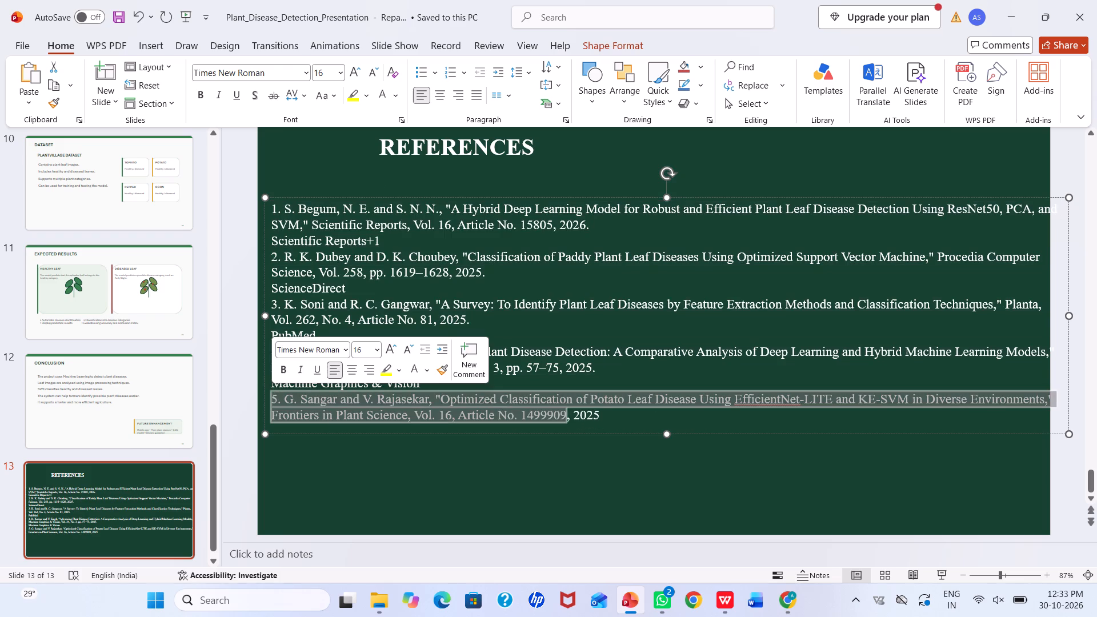
pyautogui.moveTo(565, 423); pyautogui.dragTo(613, 424)
pyautogui.press('Delete')
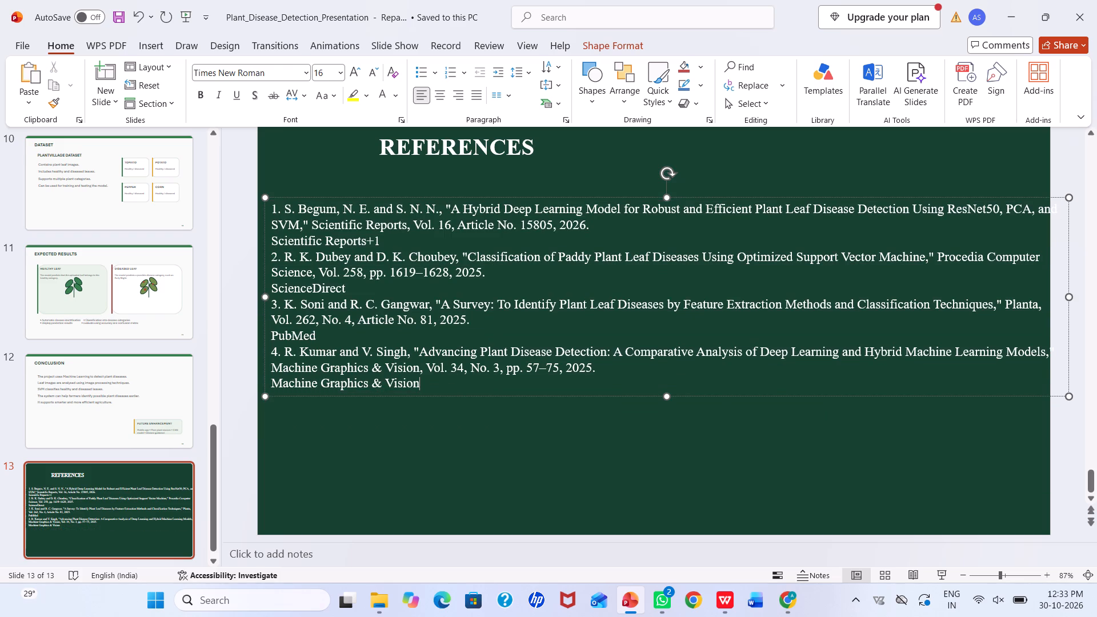
# Narrow the references text box to fit within the slide and move it slightly further below the heading.
pyautogui.moveTo(1075, 288); pyautogui.dragTo(1039, 287)
pyautogui.click(1012, 293)
pyautogui.moveTo(1068, 298); pyautogui.dragTo(990, 315)
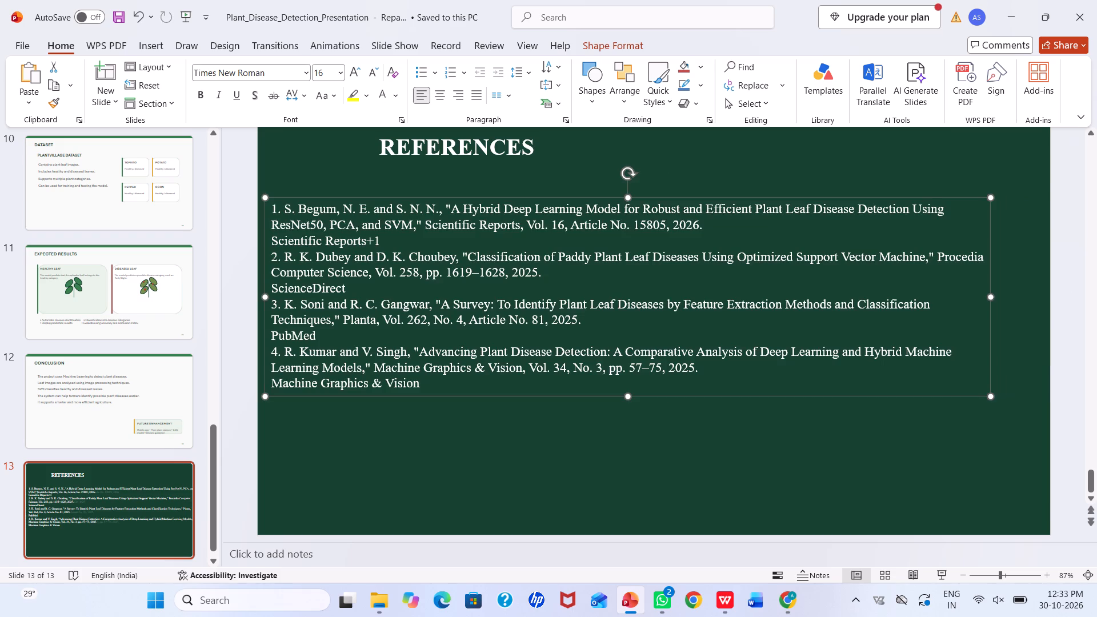
pyautogui.moveTo(923, 197); pyautogui.dragTo(957, 266)
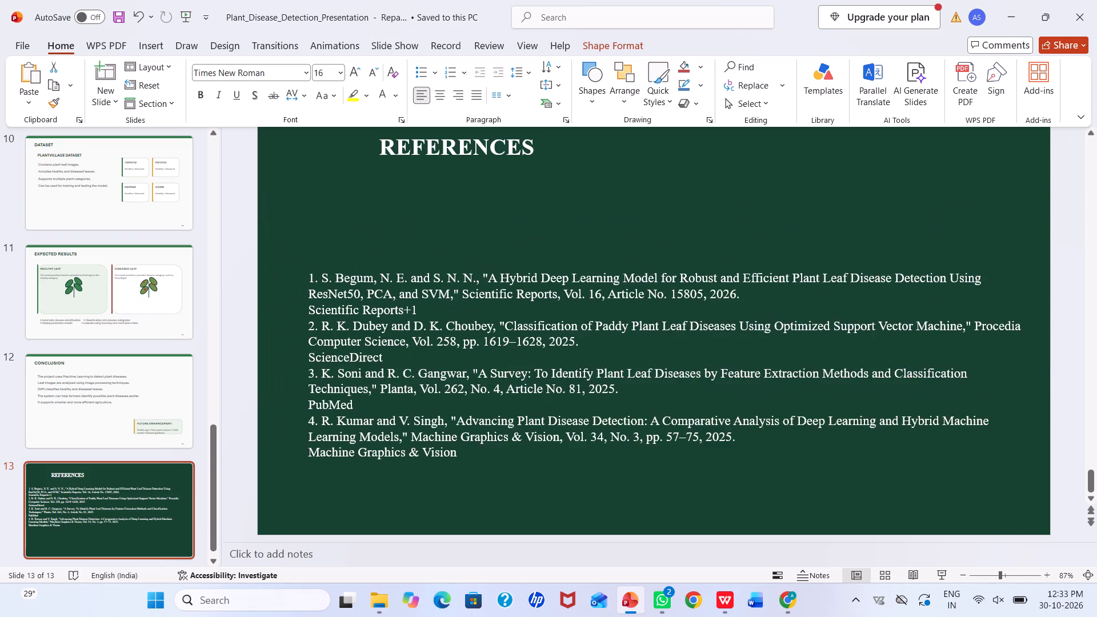
pyautogui.moveTo(957, 266); pyautogui.dragTo(926, 237)
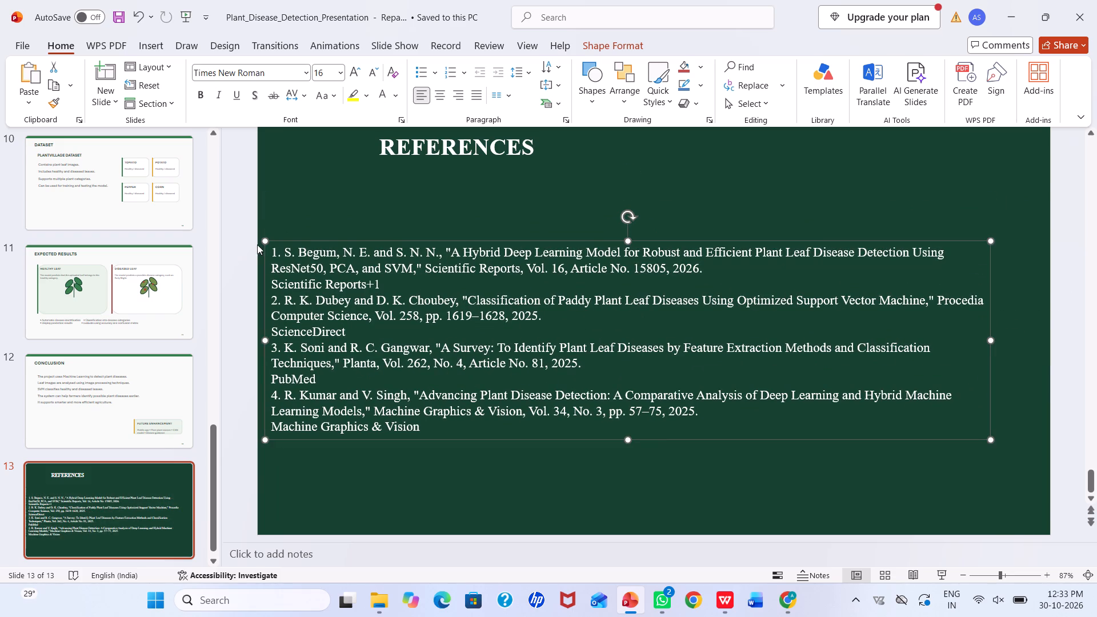
# Increase the font size of all four references to 18.
pyautogui.moveTo(275, 250); pyautogui.dragTo(353, 305)
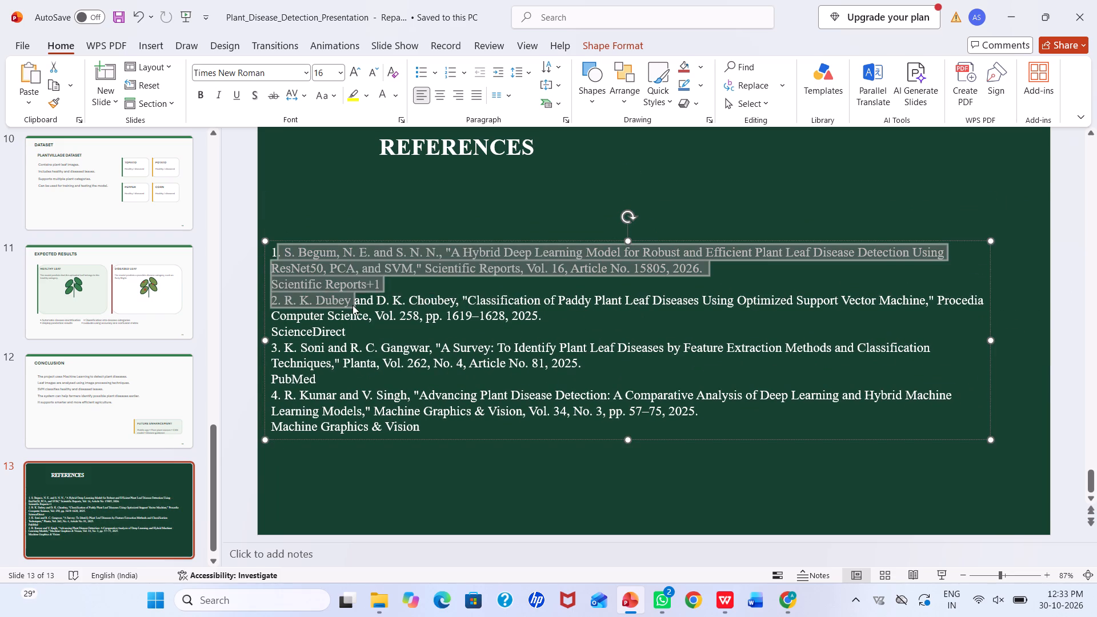
pyautogui.hotkey('ctrl', 'a')
pyautogui.click(359, 66)
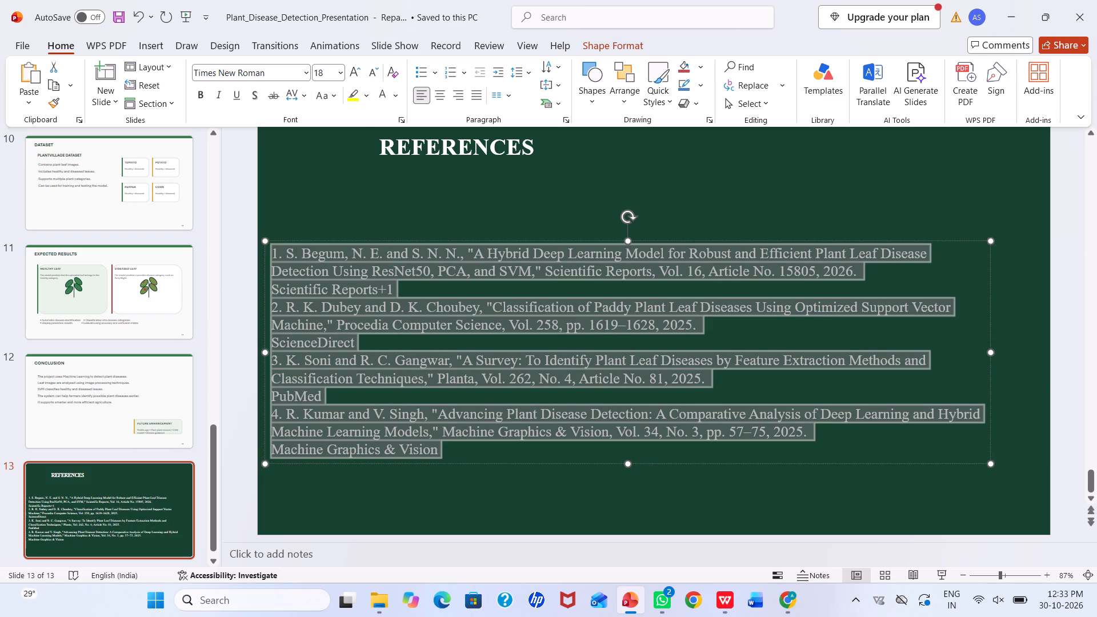
# Narrow the references text box a little more and shift it towards the slide's horizontal centre.
pyautogui.moveTo(990, 353); pyautogui.dragTo(943, 362)
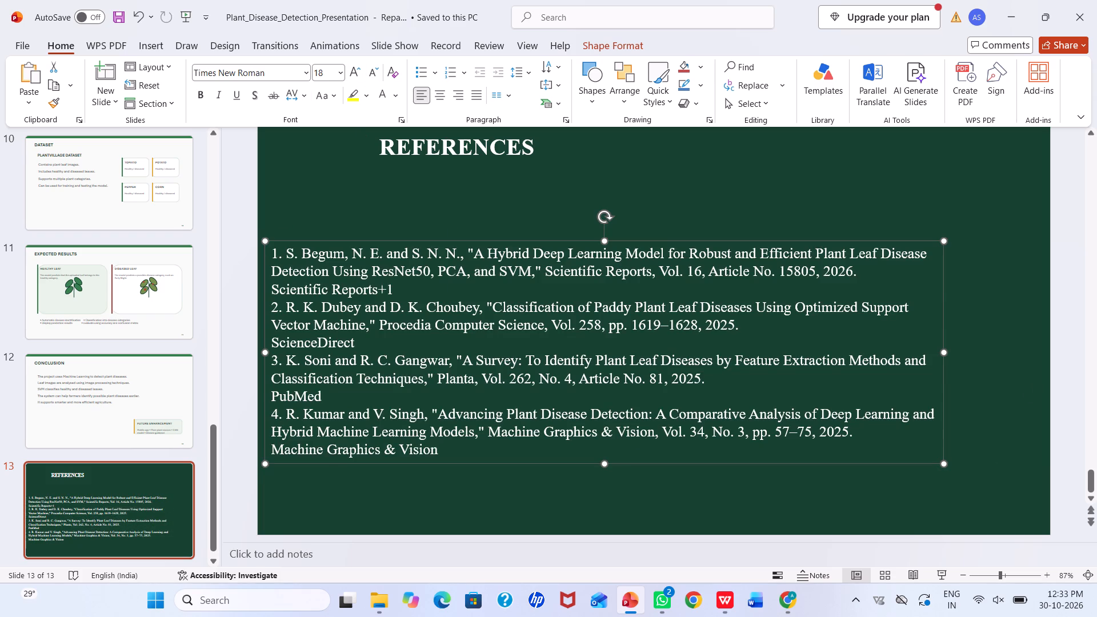
pyautogui.moveTo(815, 241); pyautogui.dragTo(842, 238)
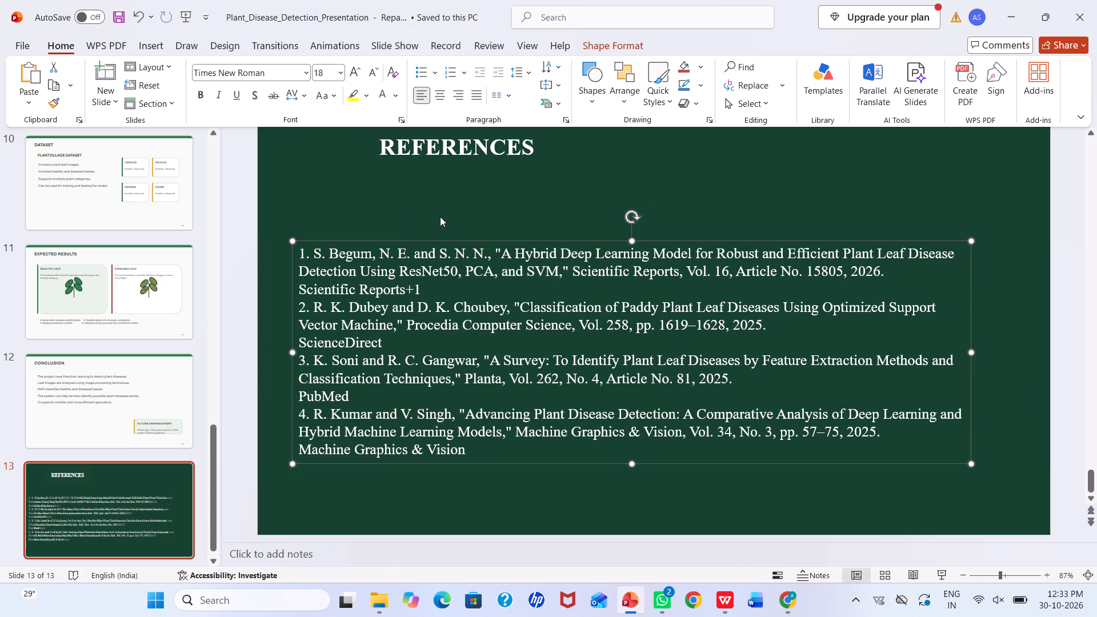
# Set the line spacing of all four references to 1.5.
pyautogui.moveTo(301, 251); pyautogui.dragTo(473, 456)
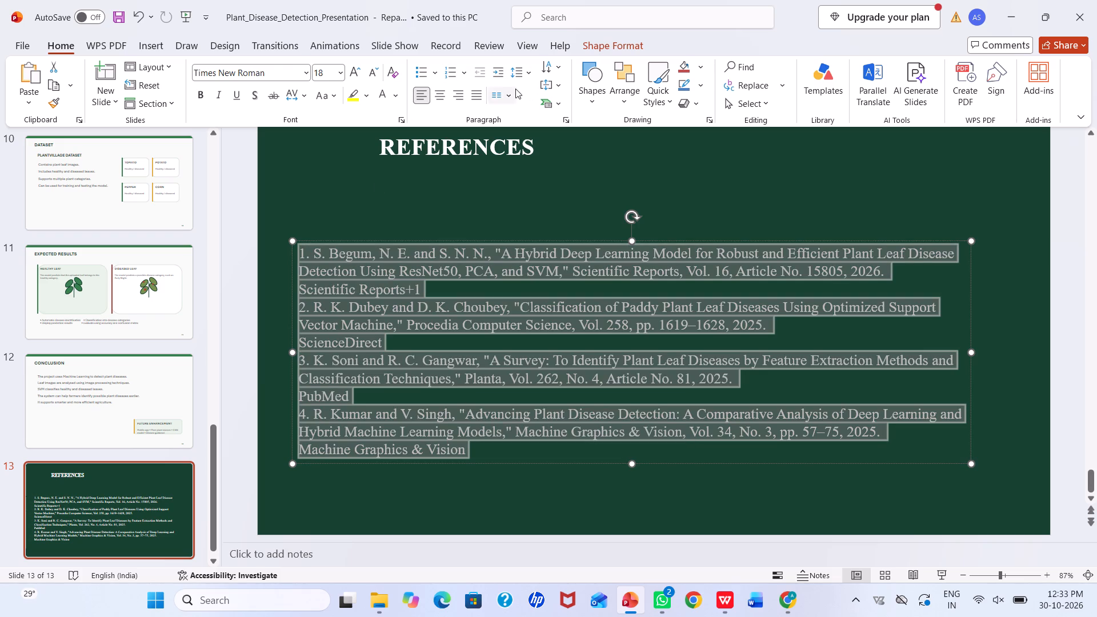
pyautogui.click(528, 75)
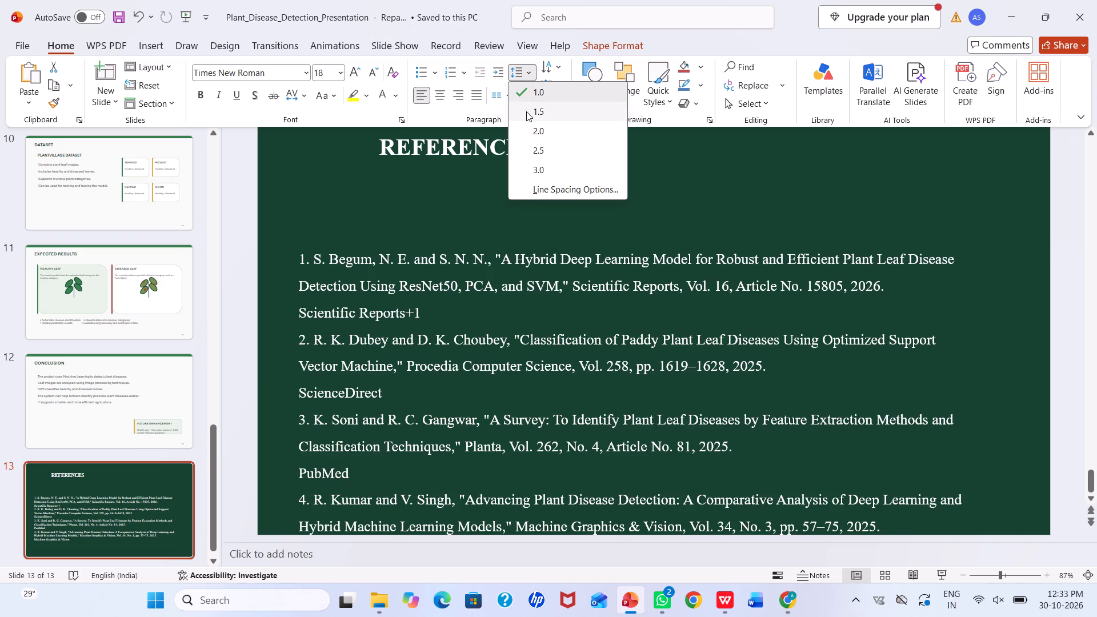
pyautogui.click(526, 111)
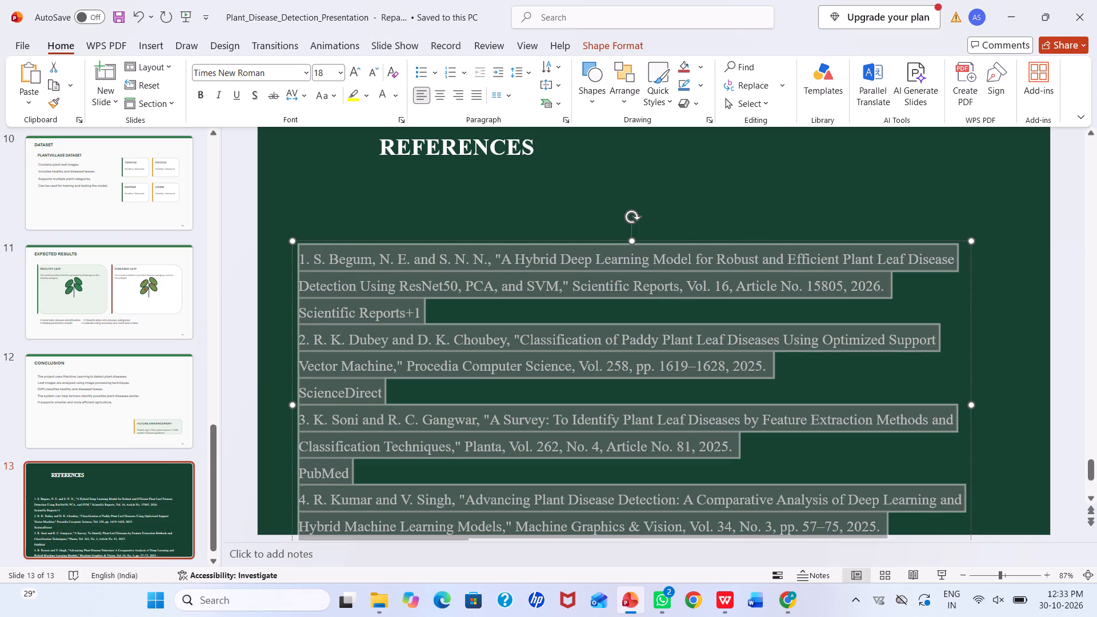
# Move the references text box up and shift the REFERENCES heading to the slide's horizontal centre.
pyautogui.moveTo(457, 242); pyautogui.dragTo(442, 187)
pyautogui.click(450, 158)
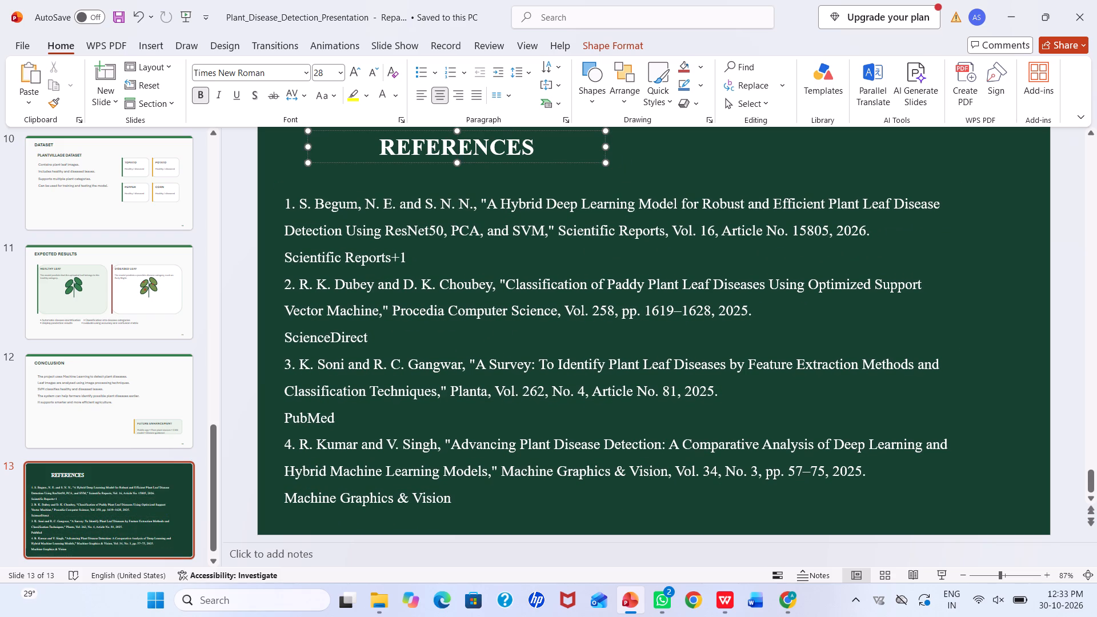
pyautogui.moveTo(511, 128); pyautogui.dragTo(656, 148)
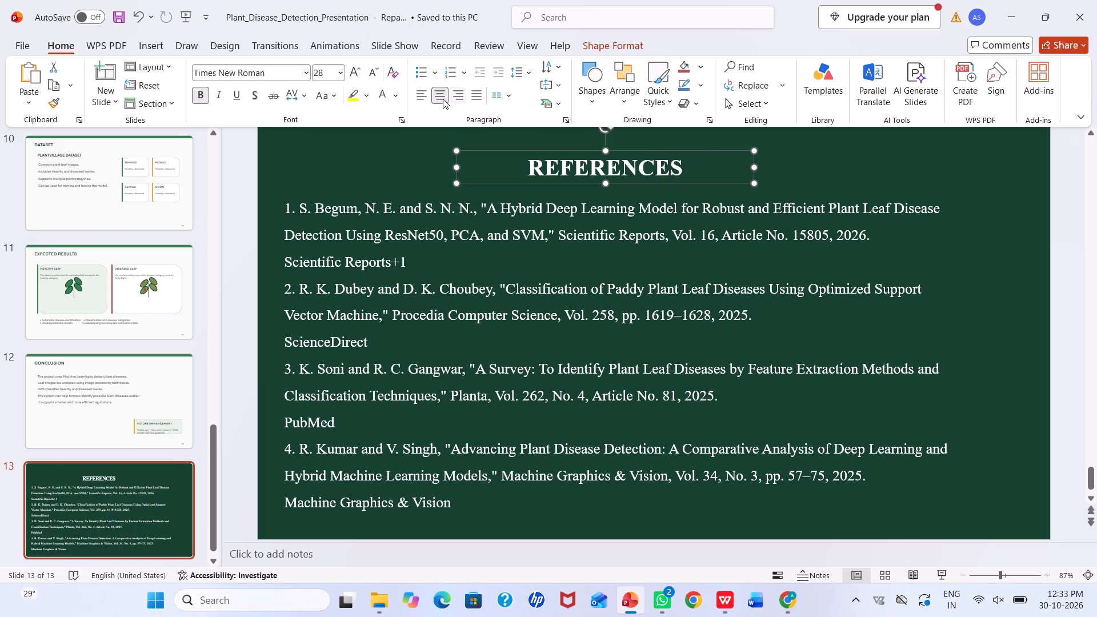
pyautogui.click(441, 95)
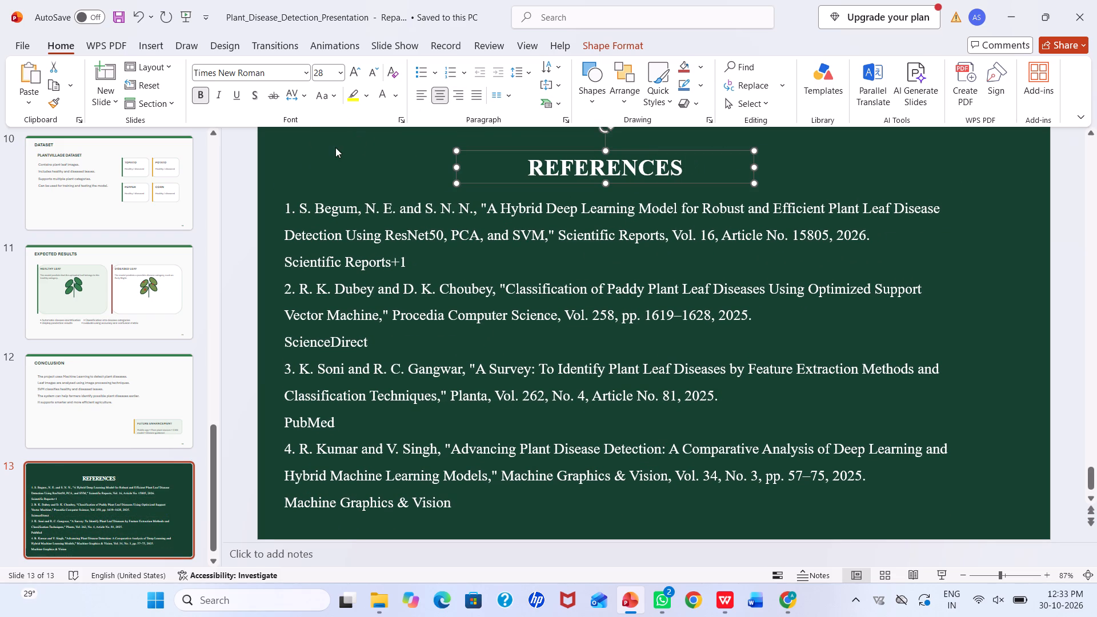
pyautogui.click(334, 147)
# Lower the references text box slightly below the heading and widen it almost to the slide's right edge.
pyautogui.moveTo(497, 267); pyautogui.dragTo(481, 193)
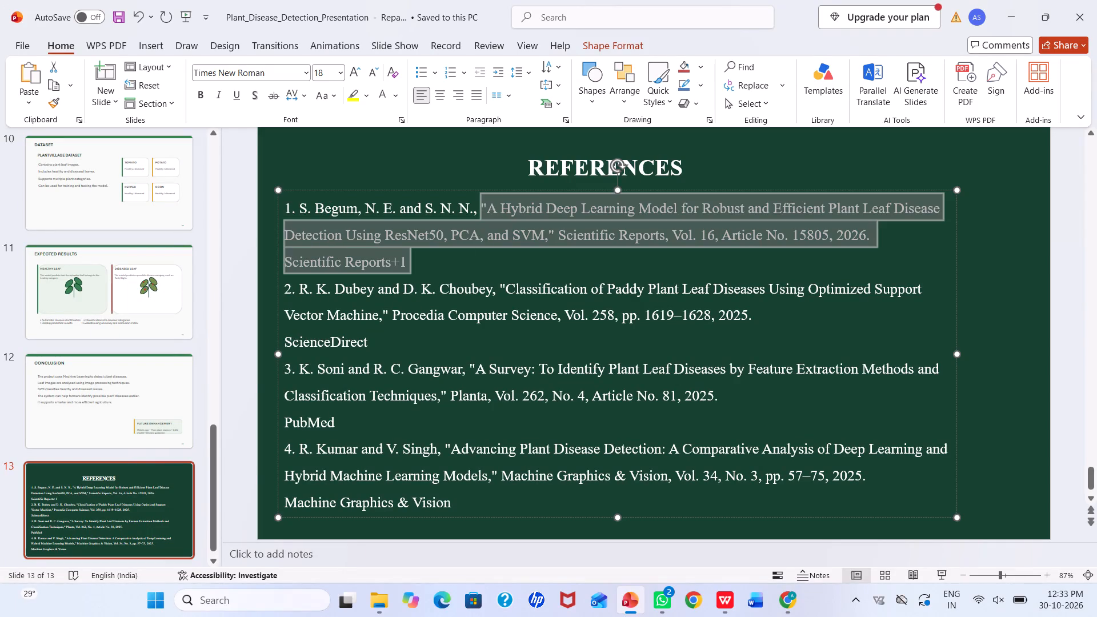
pyautogui.moveTo(481, 193); pyautogui.dragTo(481, 186)
pyautogui.moveTo(477, 188); pyautogui.dragTo(478, 206)
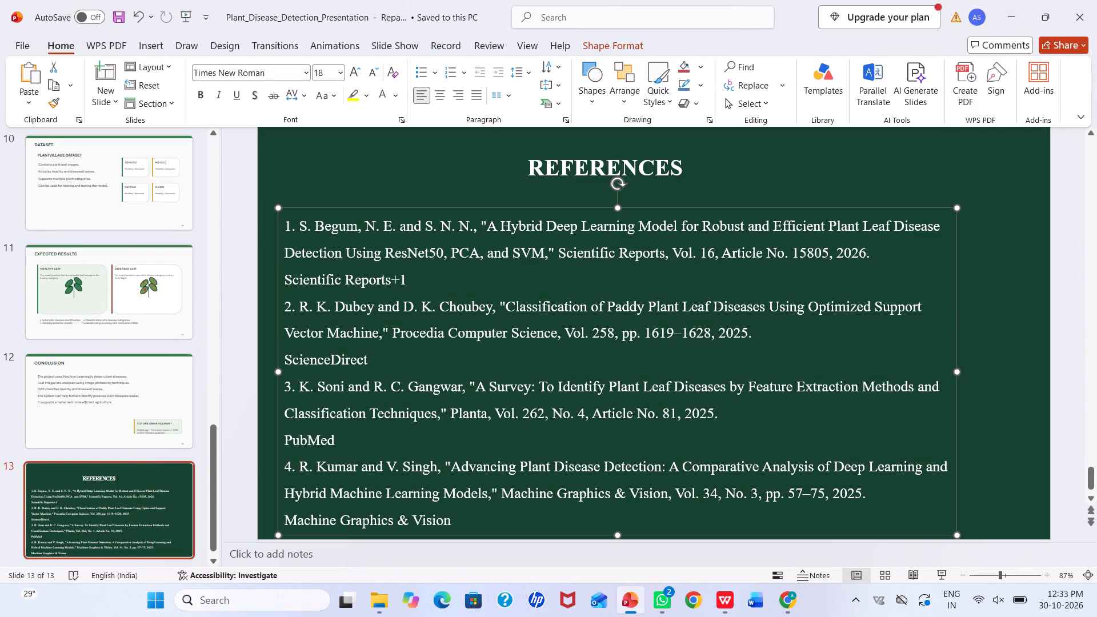
pyautogui.moveTo(956, 371); pyautogui.dragTo(979, 374)
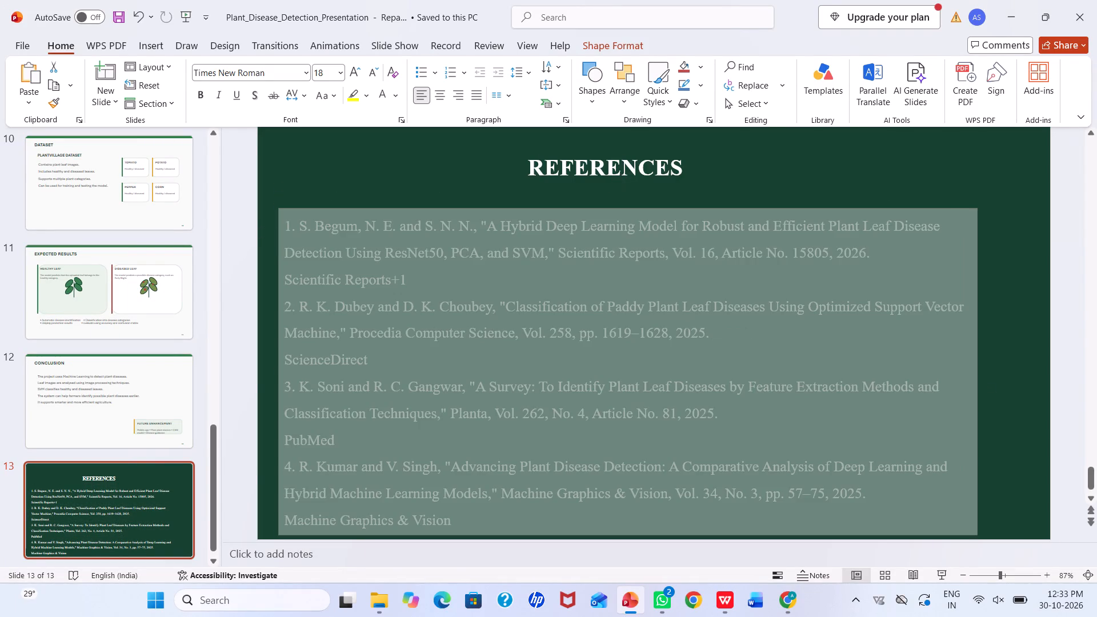
pyautogui.moveTo(979, 374); pyautogui.dragTo(1041, 391)
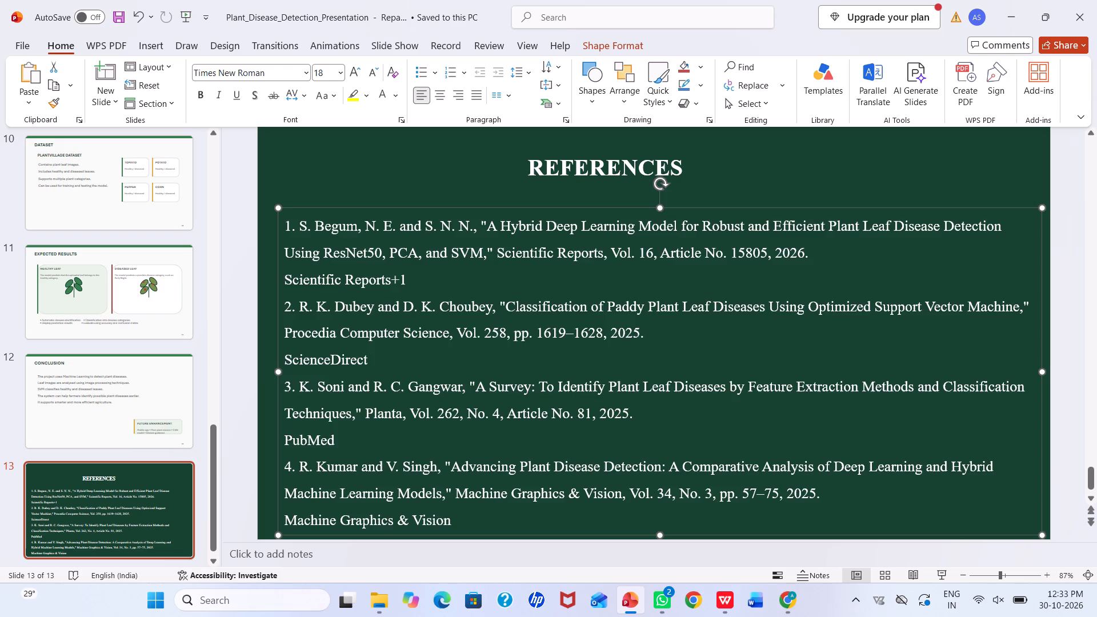
pyautogui.click(944, 149)
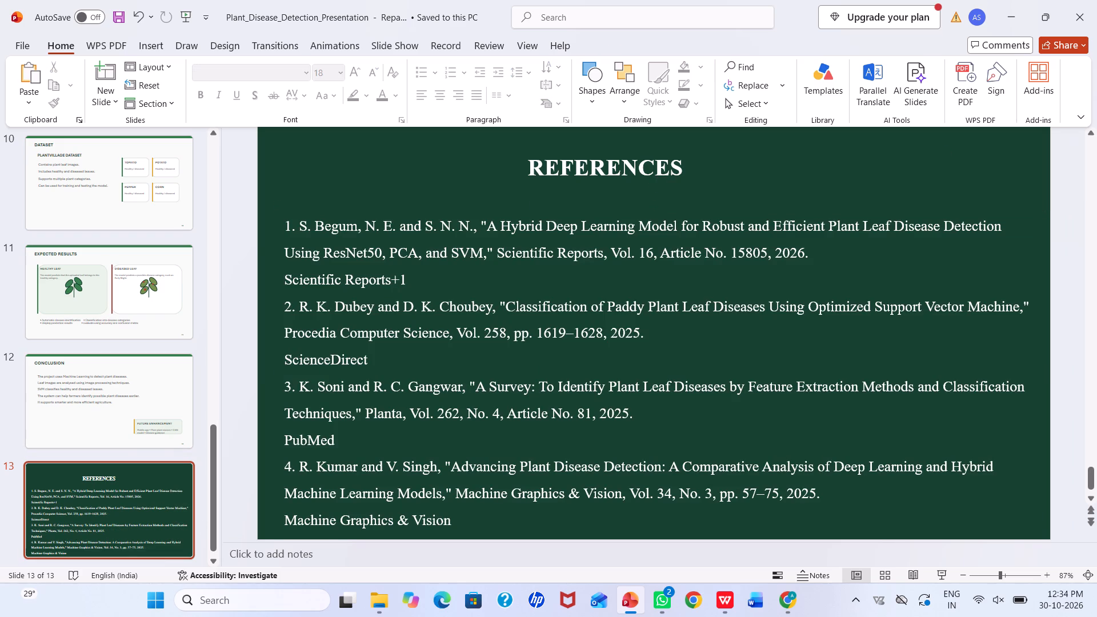
# Delete the "Machine Graphics & Vision" source line beneath reference 4.
pyautogui.moveTo(284, 516); pyautogui.dragTo(462, 532)
pyautogui.press('BackSpace')
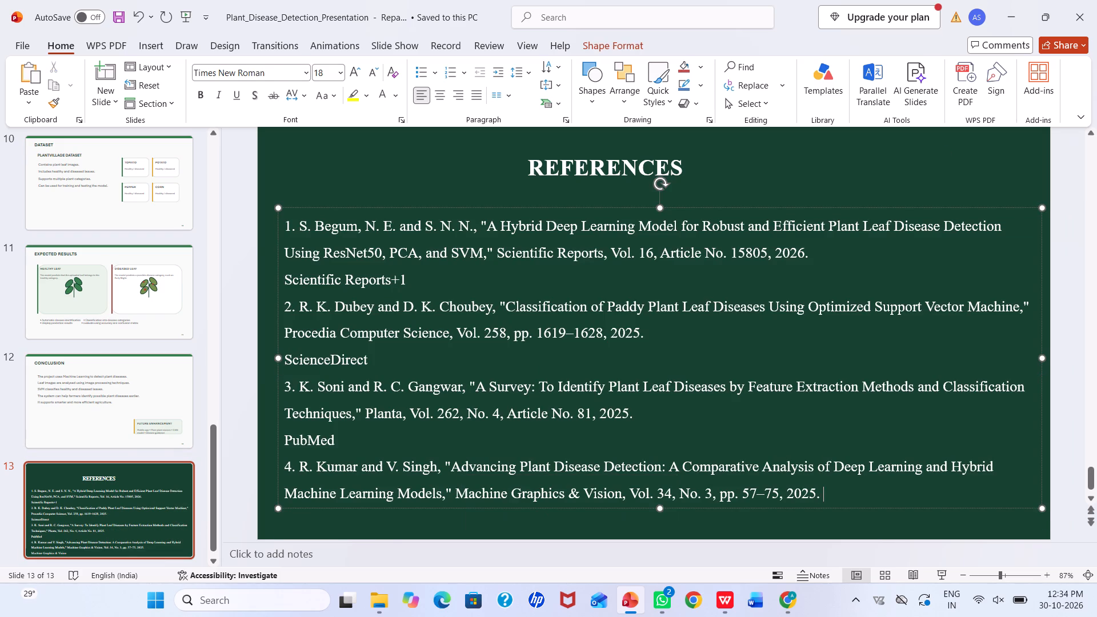
# Delete the FUTURE ENHANCEMENT card, its heading and its description text from the Conclusion slide.
pyautogui.click(95, 415)
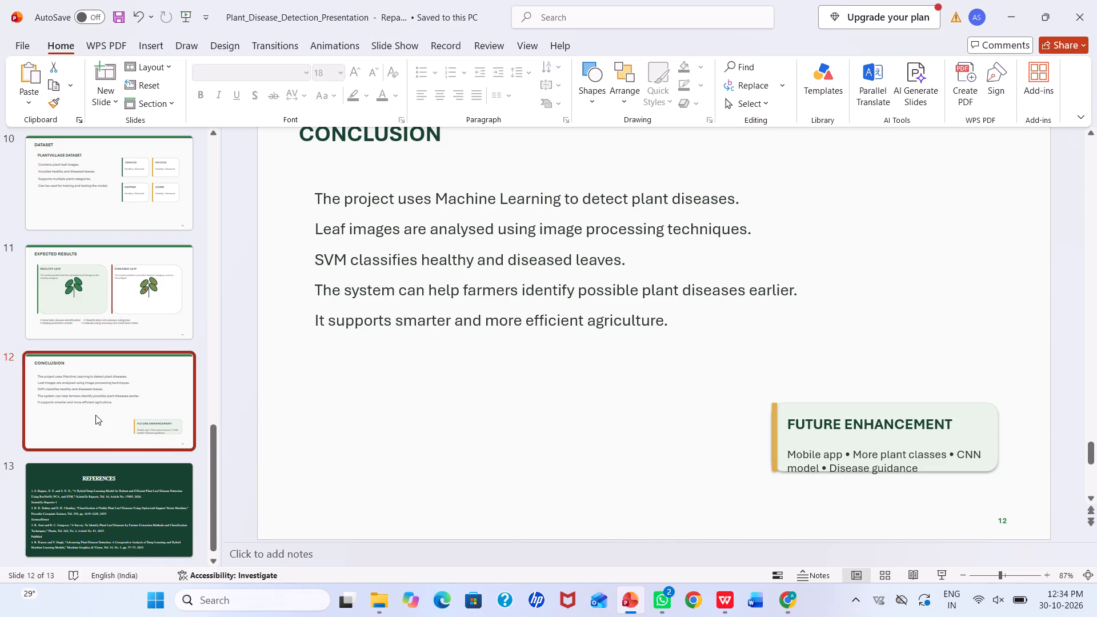
pyautogui.click(871, 403)
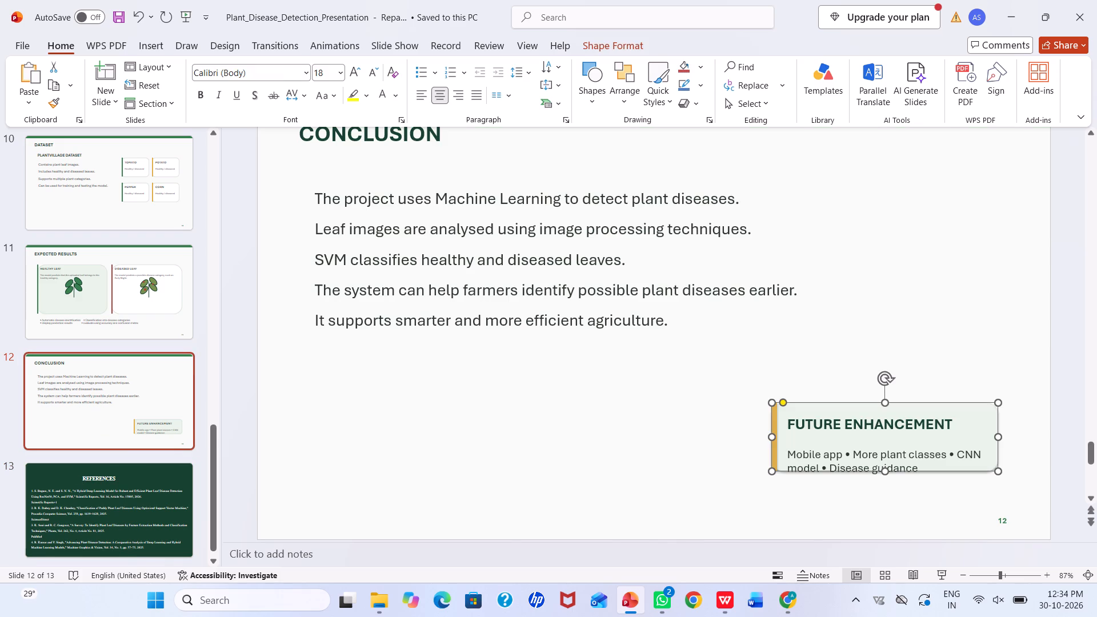
pyautogui.press('BackSpace')
pyautogui.click(871, 403)
pyautogui.click(867, 424)
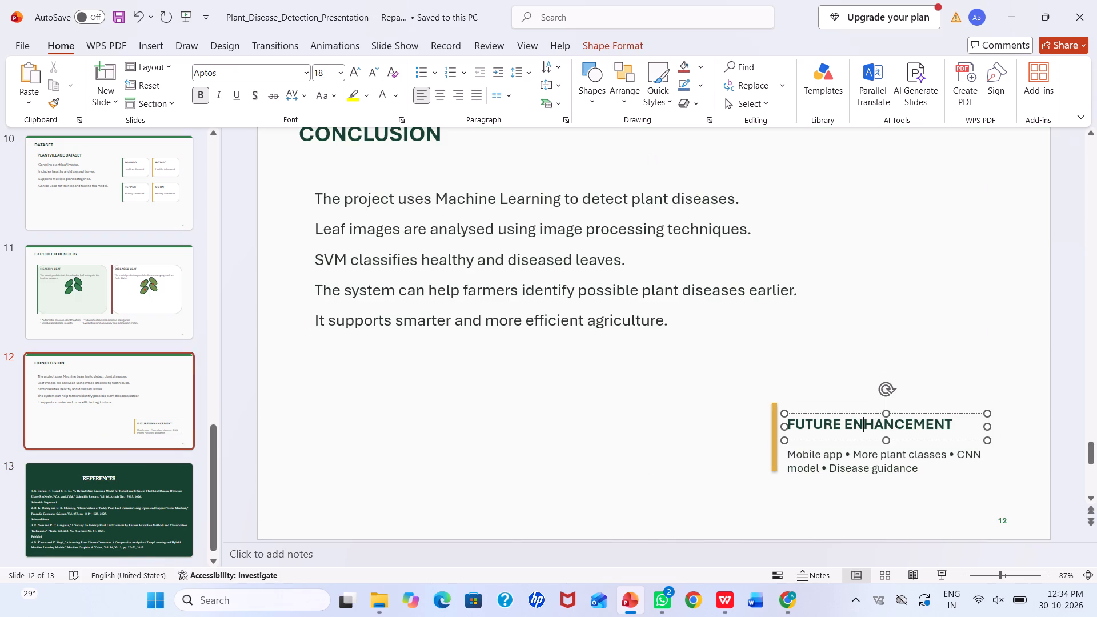
pyautogui.press('BackSpace')
pyautogui.click(870, 414)
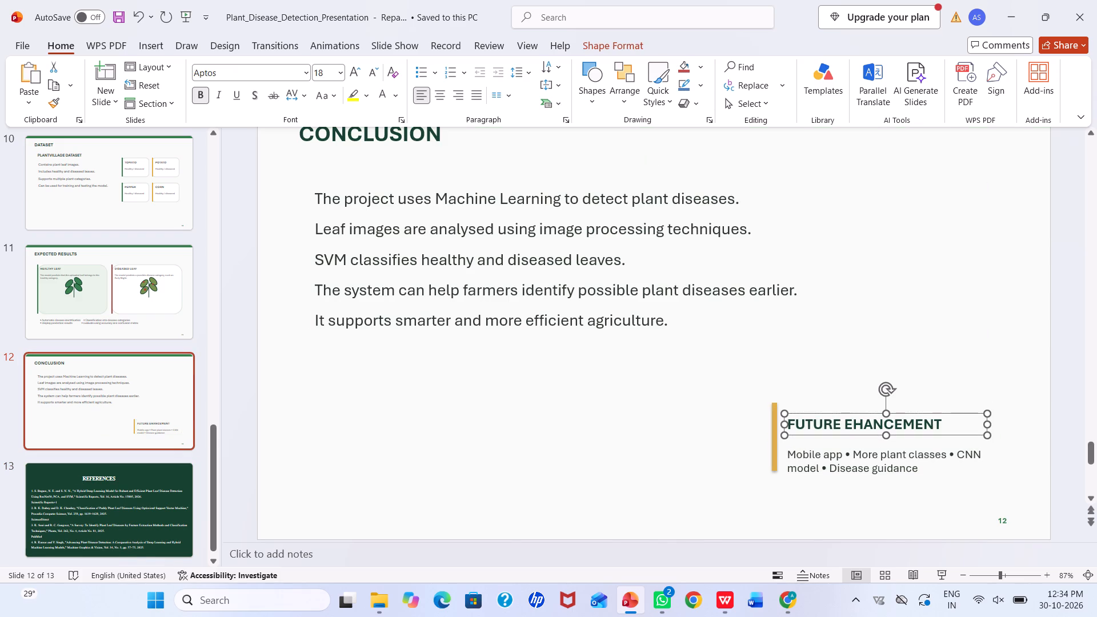
pyautogui.press('BackSpace')
pyautogui.click(860, 473)
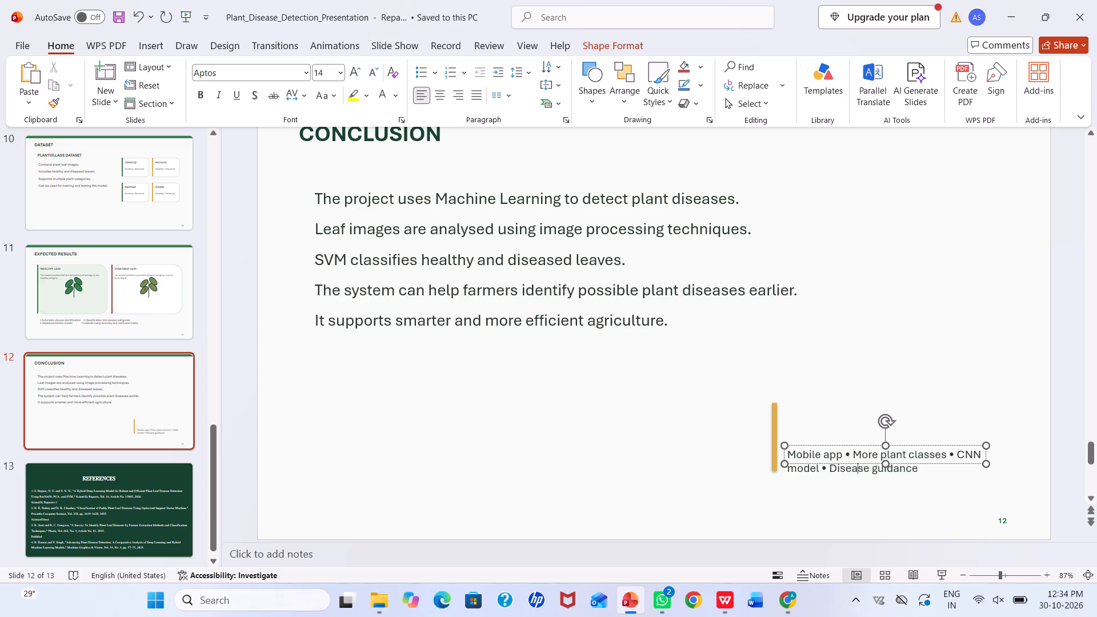
pyautogui.click(855, 446)
pyautogui.press('BackSpace')
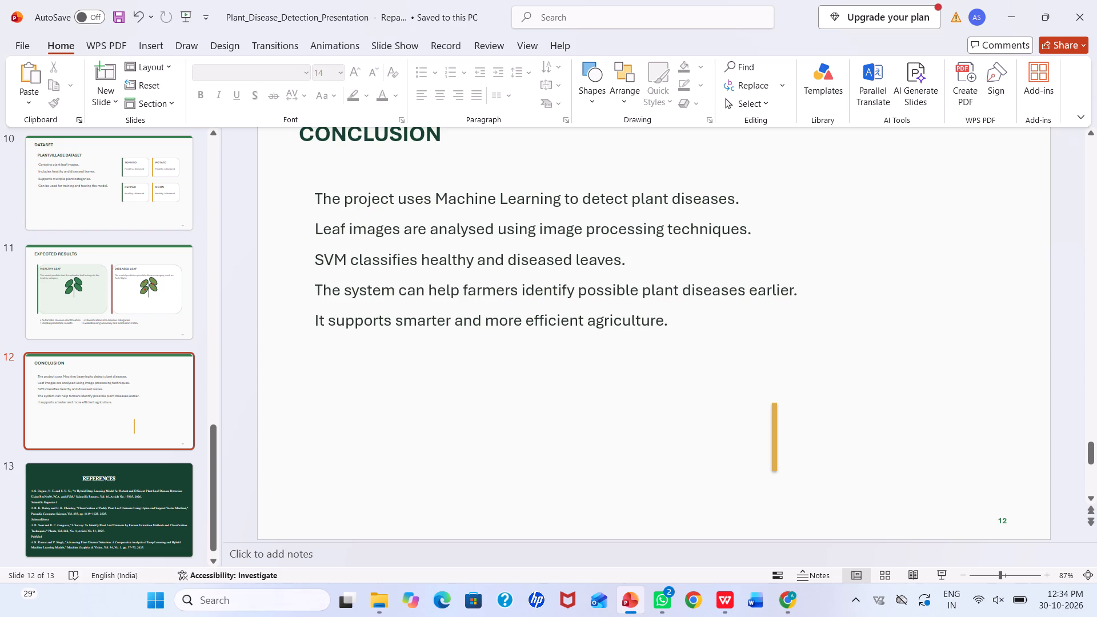
# Delete the leftover yellow accent bar from the Conclusion slide.
pyautogui.click(779, 431)
pyautogui.click(771, 434)
pyautogui.click(774, 433)
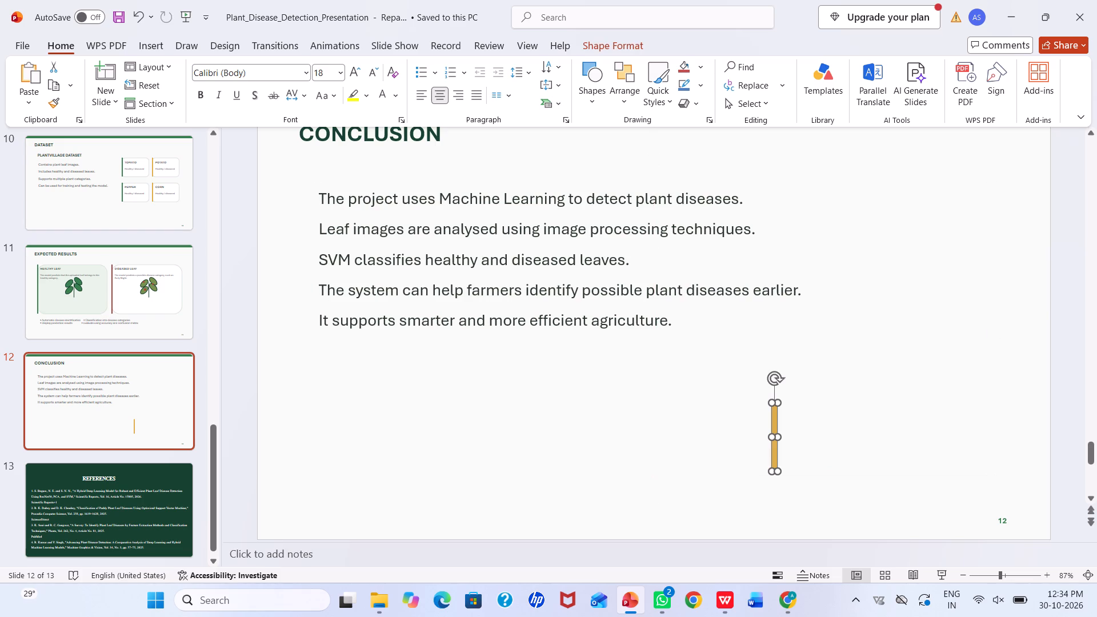
pyautogui.click(774, 433)
pyautogui.press('BackSpace')
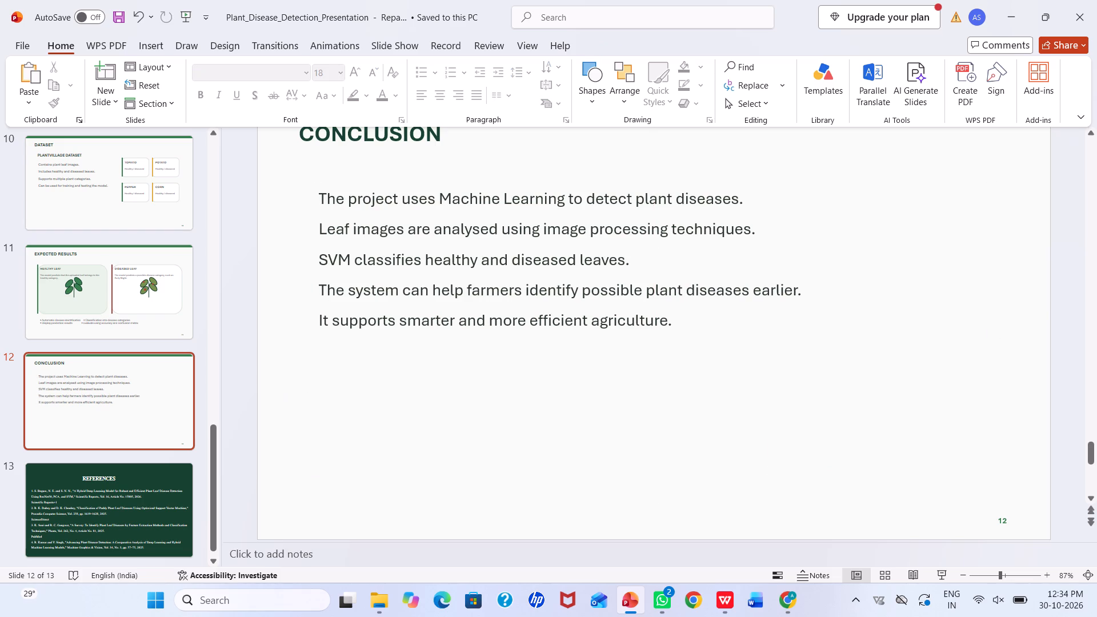
# Set the Conclusion body text to Times New Roman and move its text box down and slightly left.
pyautogui.scroll(1, 368, 399)
pyautogui.click(95, 438)
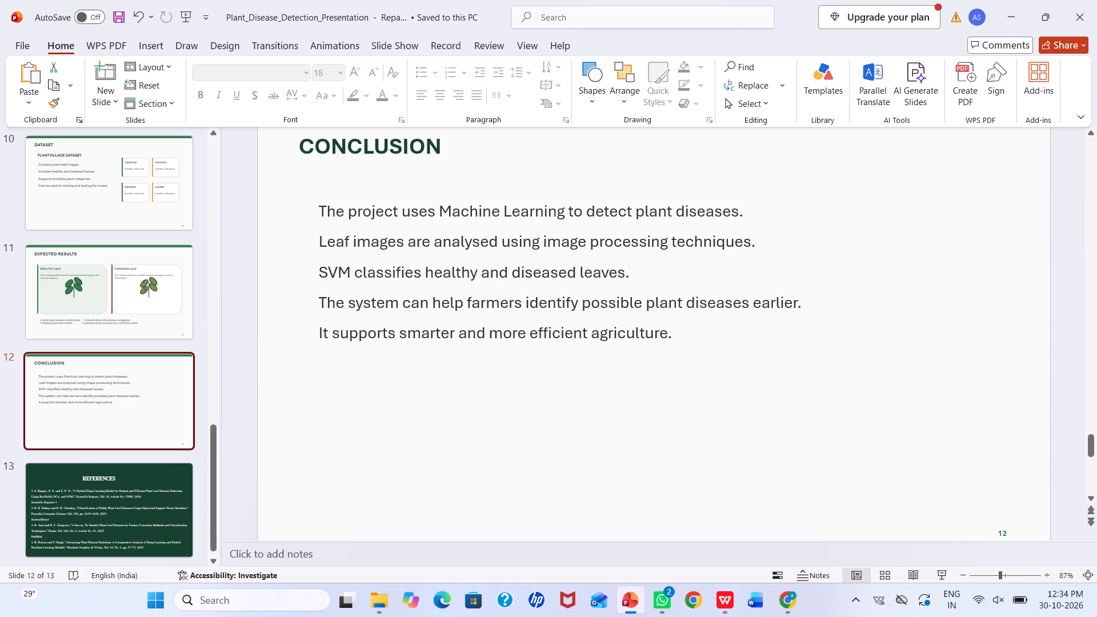
pyautogui.moveTo(322, 207); pyautogui.dragTo(704, 352)
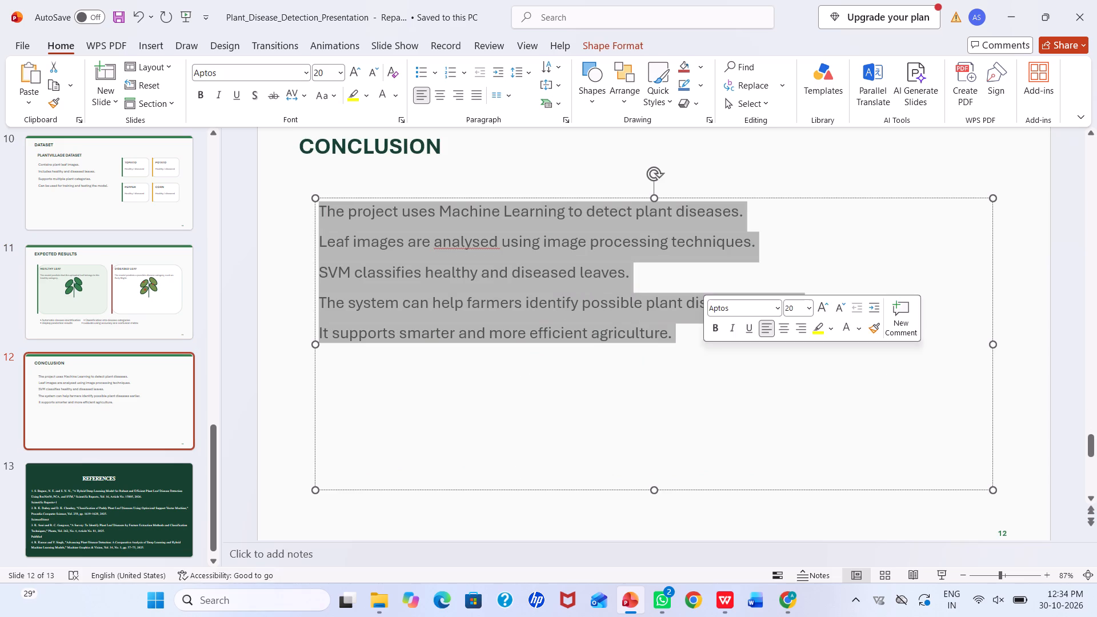
pyautogui.click(307, 70)
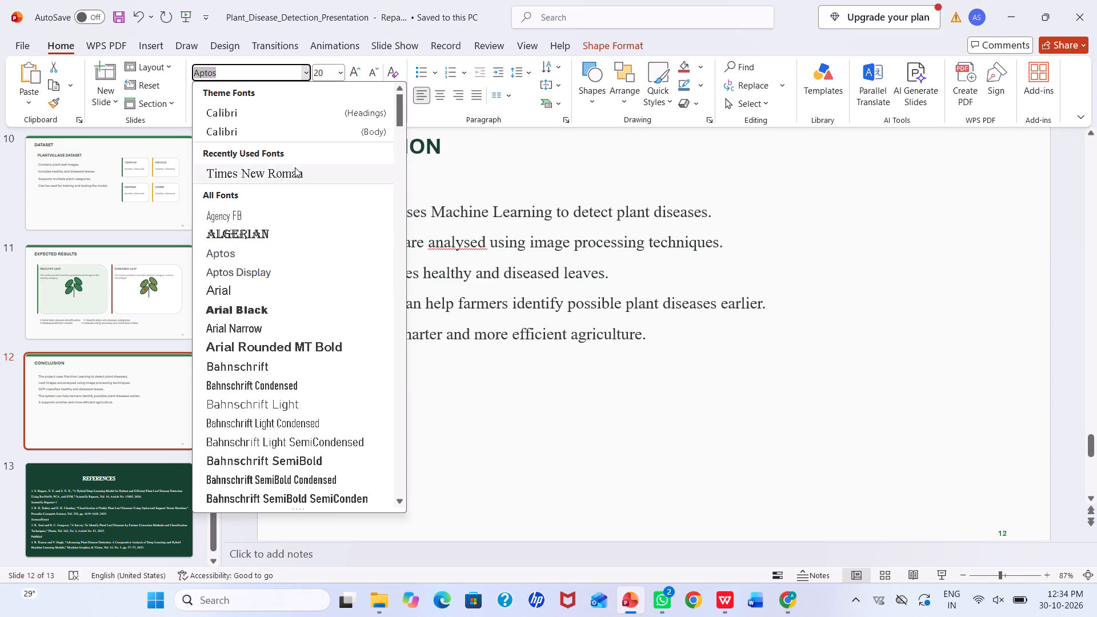
pyautogui.click(295, 167)
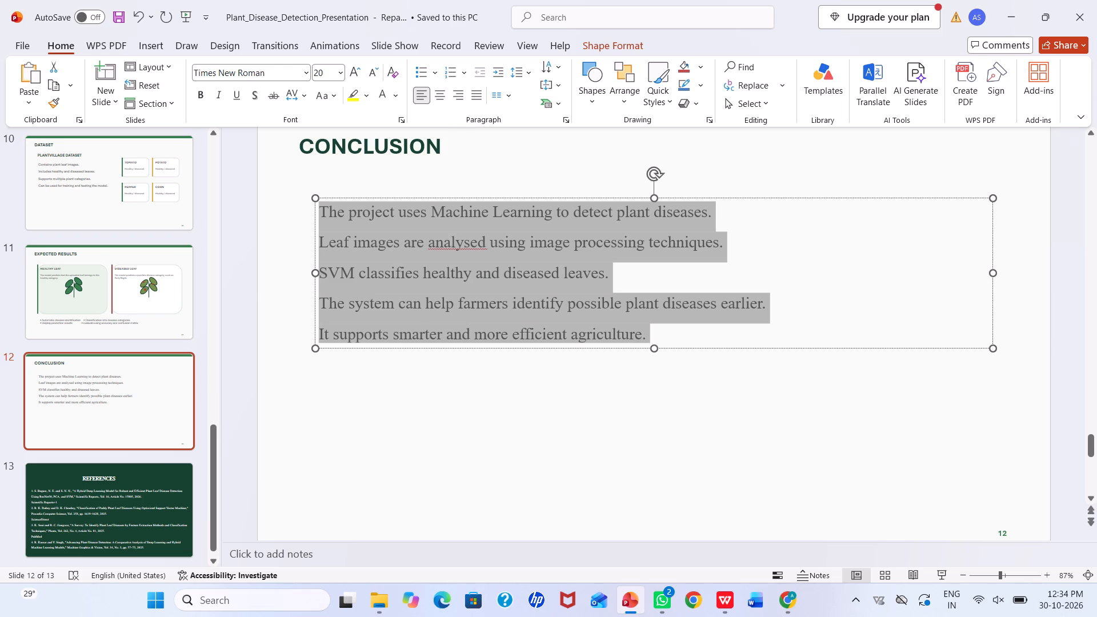
pyautogui.moveTo(439, 197); pyautogui.dragTo(415, 241)
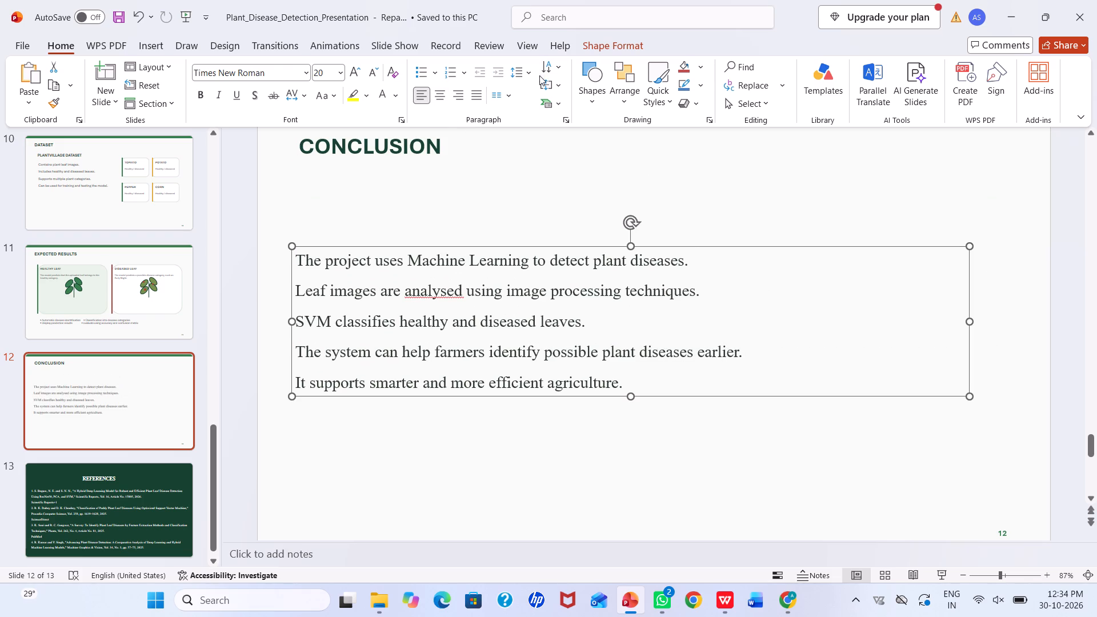
# Apply 1.5 line spacing and bullets to the five Conclusion statements.
pyautogui.moveTo(298, 262); pyautogui.dragTo(614, 395)
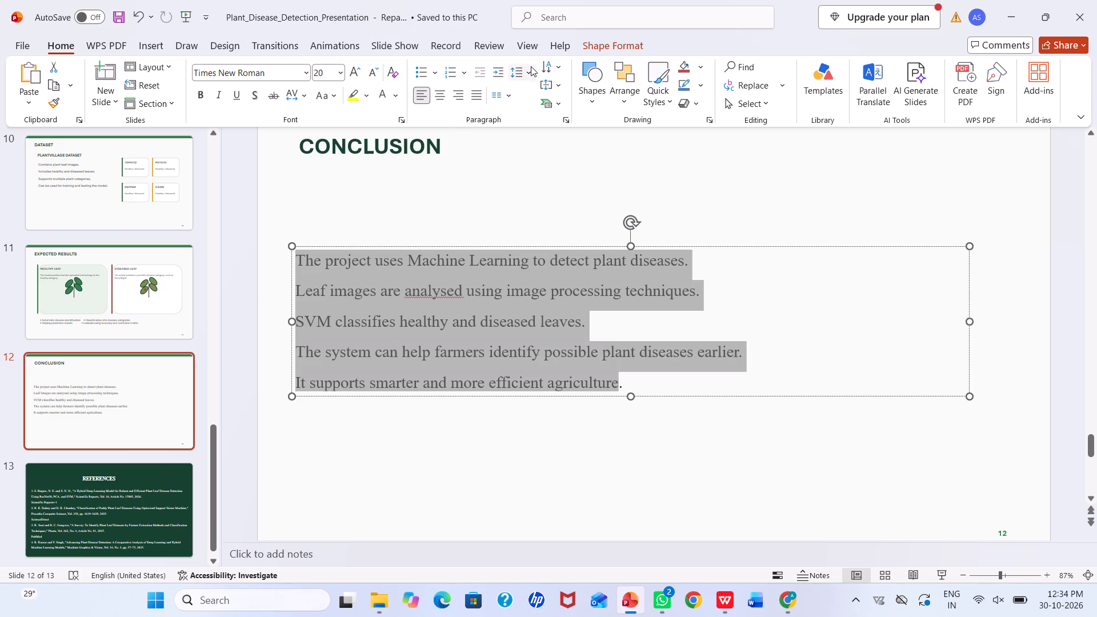
pyautogui.click(528, 65)
pyautogui.click(531, 112)
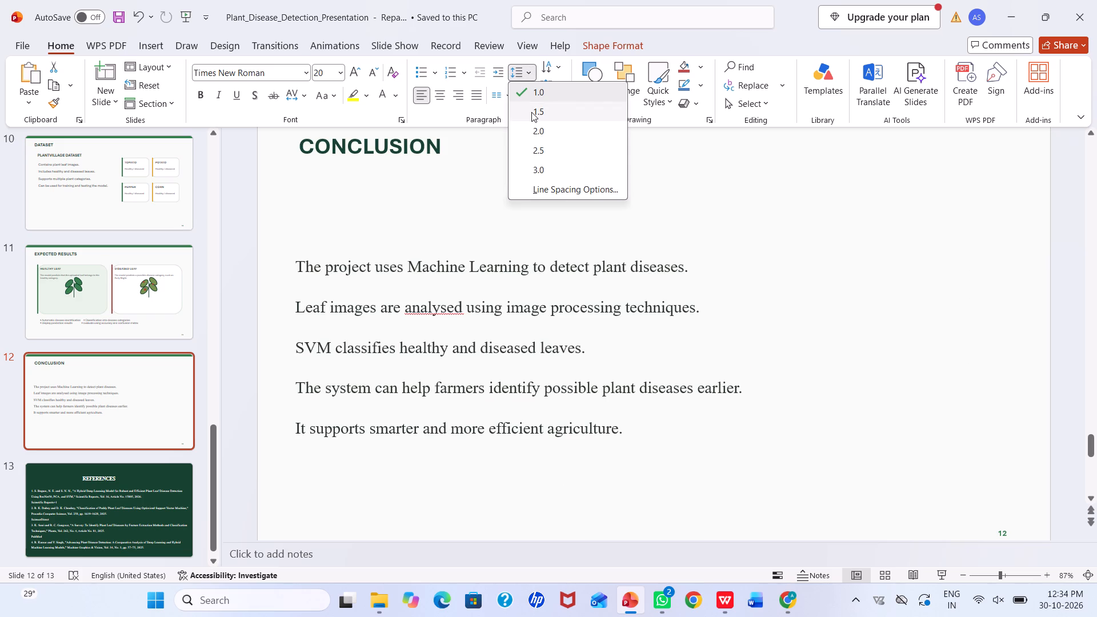
pyautogui.click(421, 67)
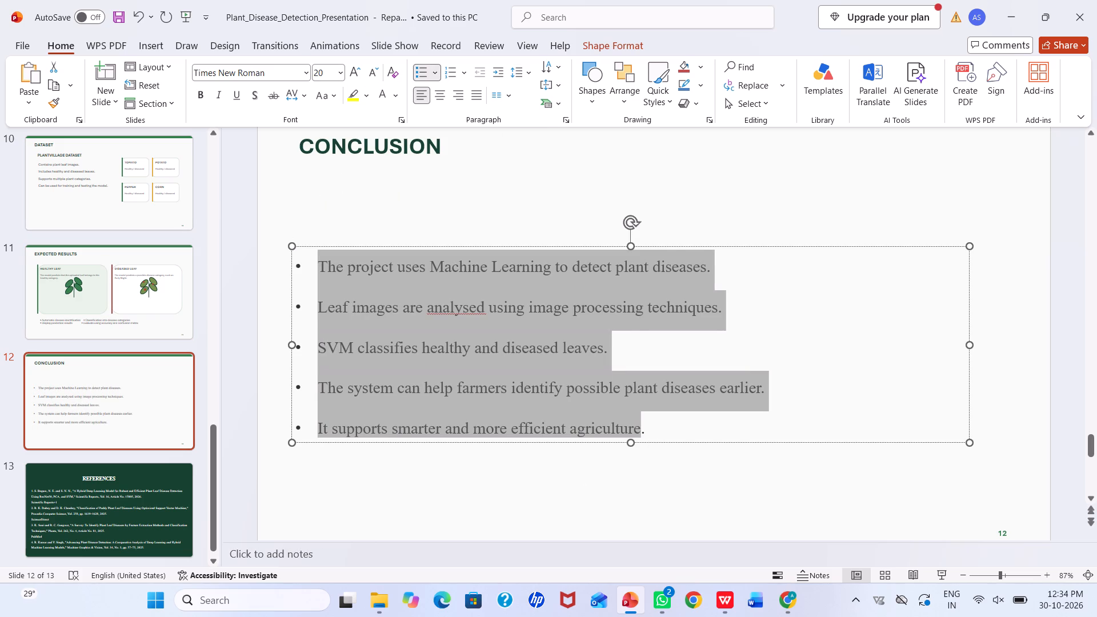
# Set the CONCLUSION heading to Times New Roman, centre it and move it slightly down.
pyautogui.moveTo(301, 146); pyautogui.dragTo(482, 181)
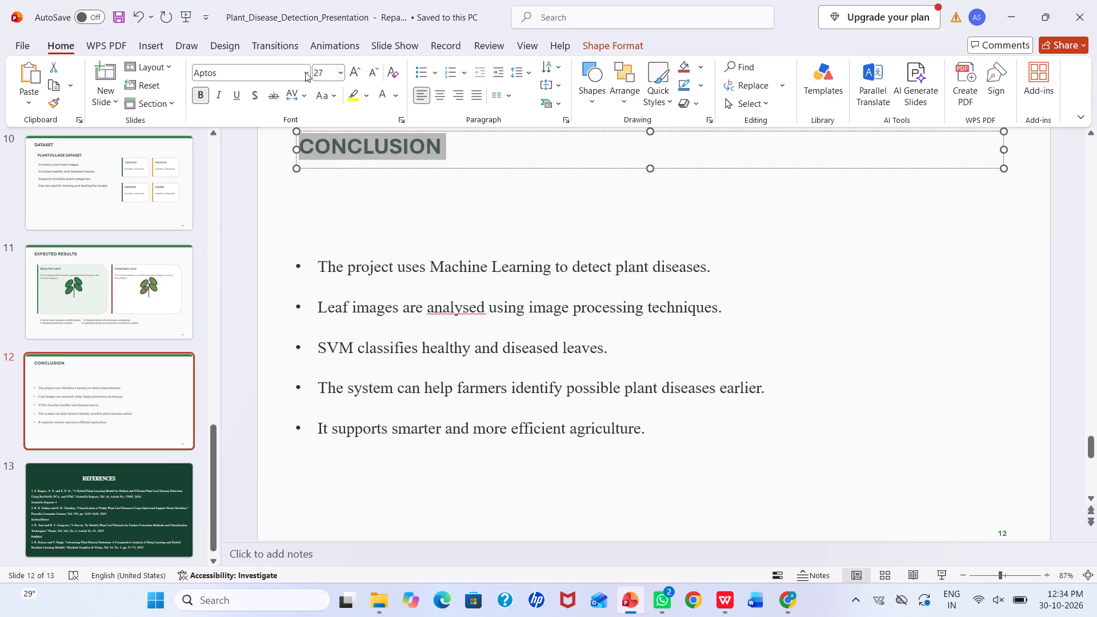
pyautogui.moveTo(307, 72); pyautogui.dragTo(295, 172)
pyautogui.click(295, 172)
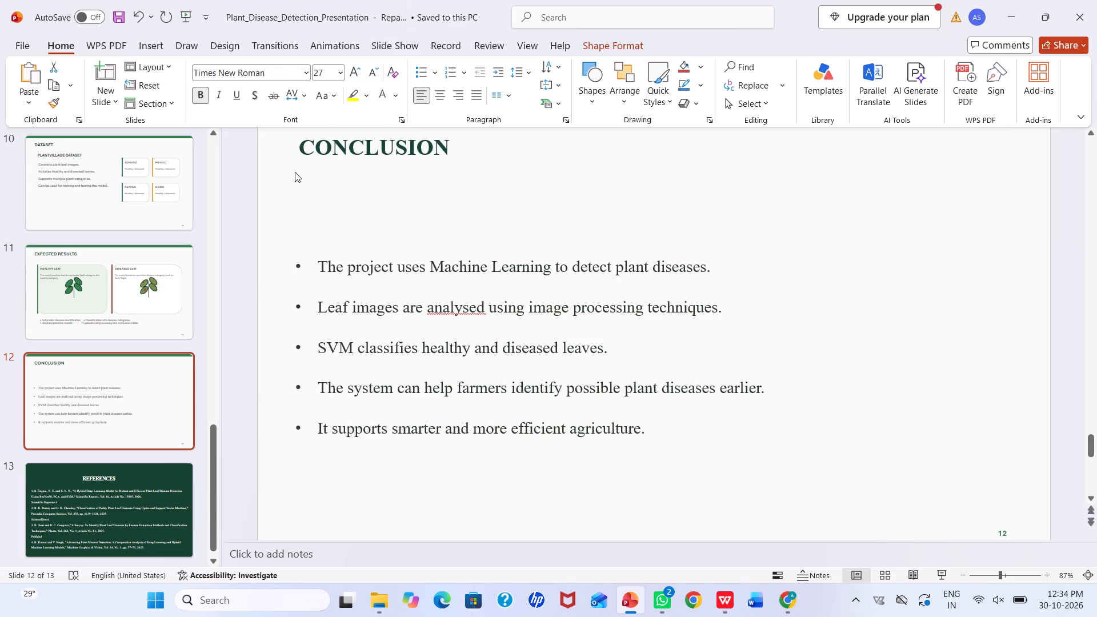
pyautogui.moveTo(300, 143); pyautogui.dragTo(467, 148)
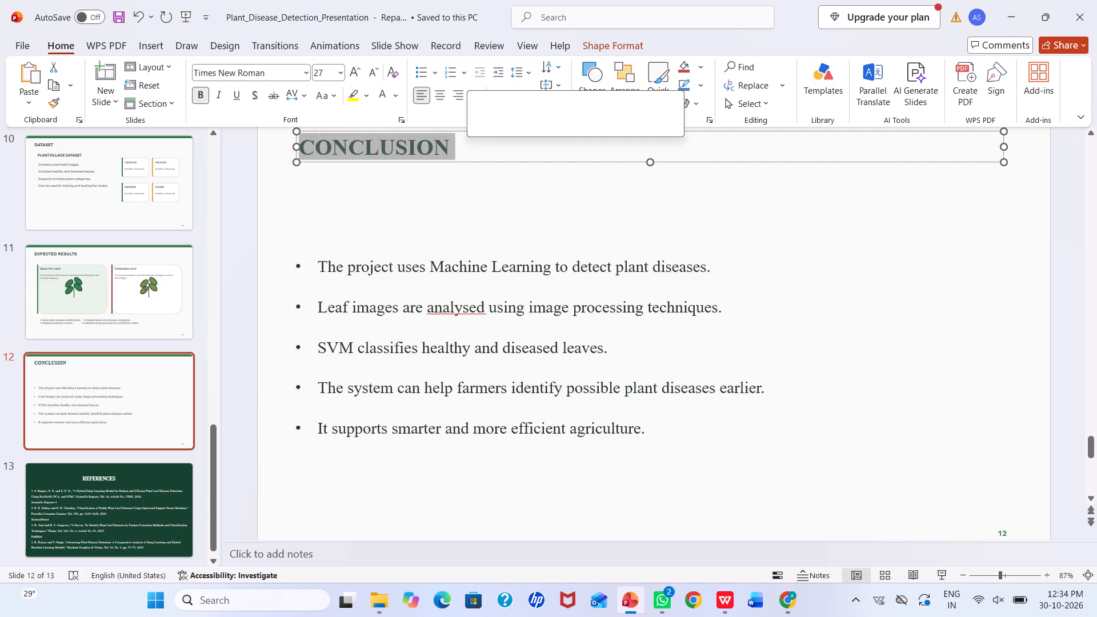
pyautogui.click(445, 97)
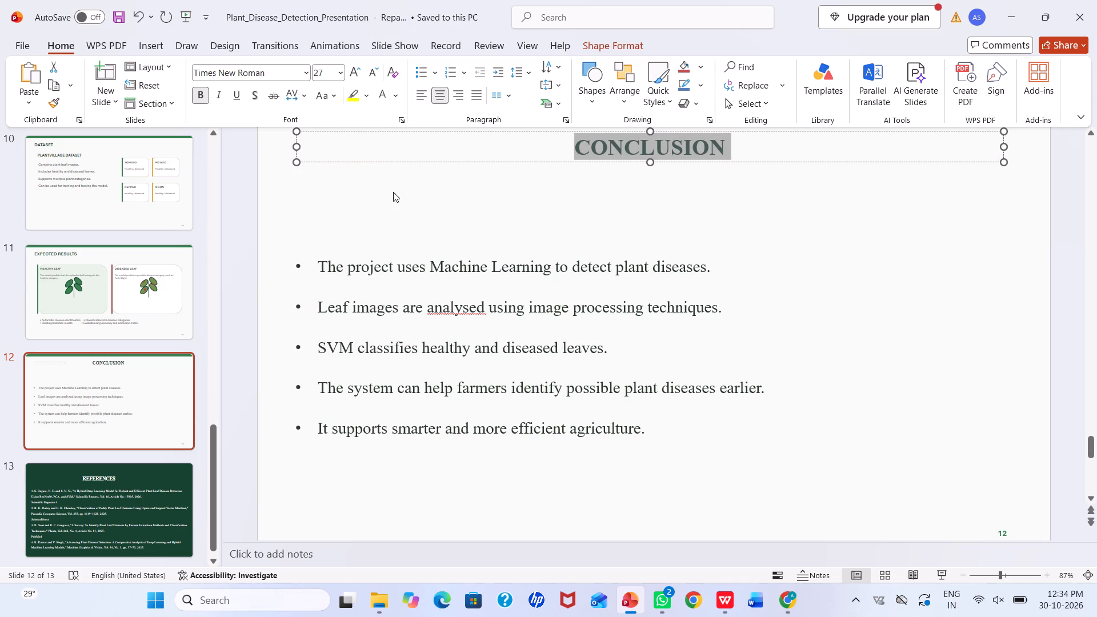
pyautogui.moveTo(521, 161); pyautogui.dragTo(521, 176)
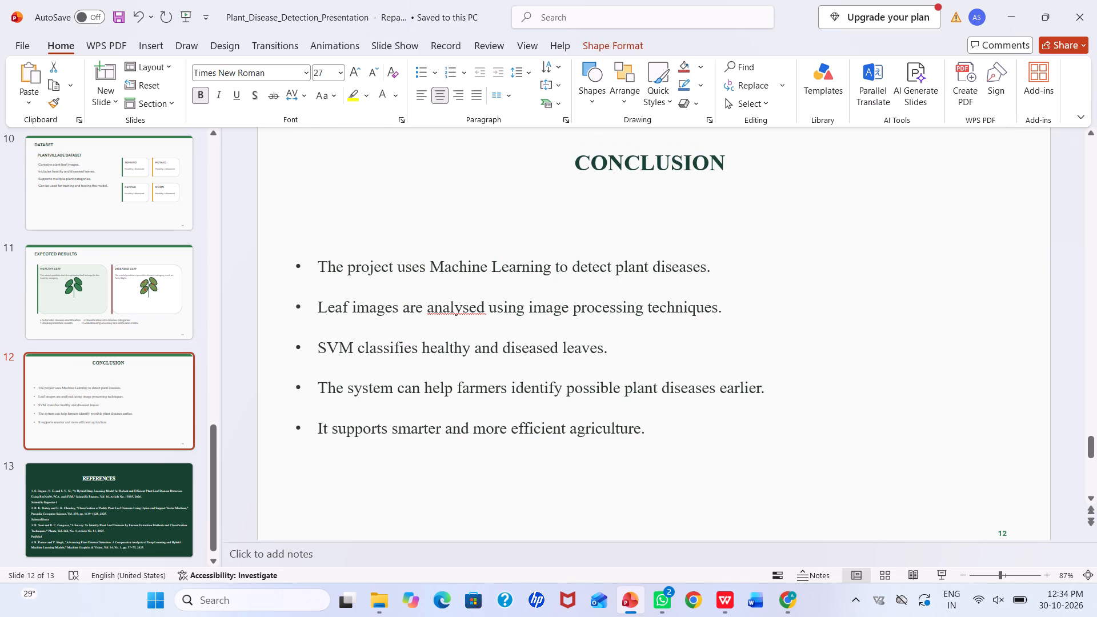
pyautogui.moveTo(521, 176); pyautogui.dragTo(521, 177)
# Delete the Expected Results slide.
pyautogui.click(149, 306)
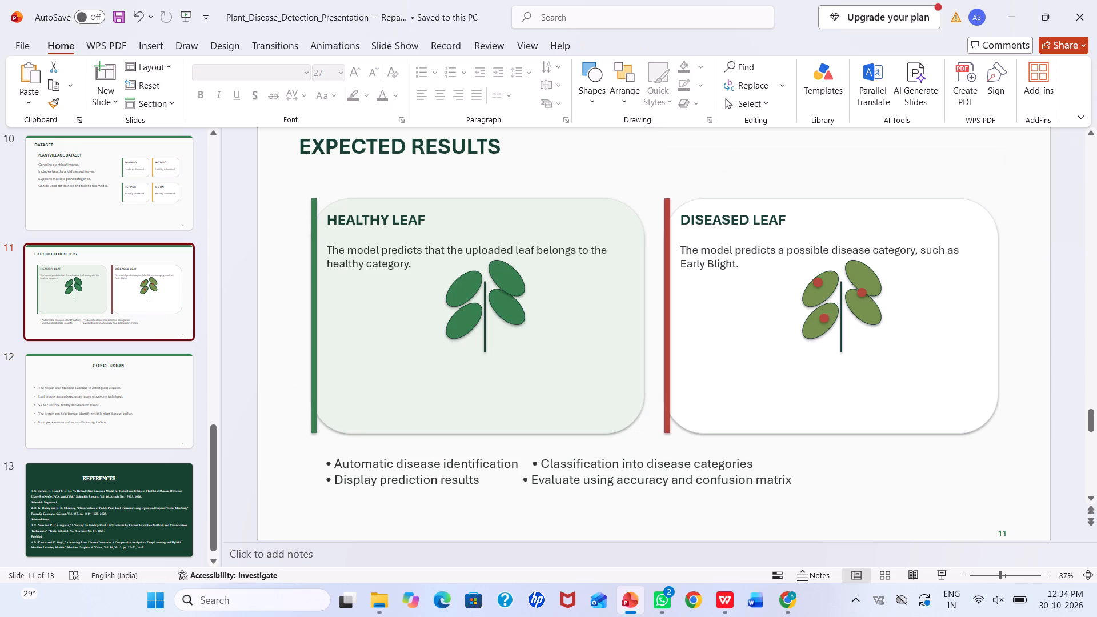
pyautogui.press('BackSpace')
# Set the four PlantVillage dataset statements on the Dataset slide to Times New Roman.
pyautogui.click(97, 243)
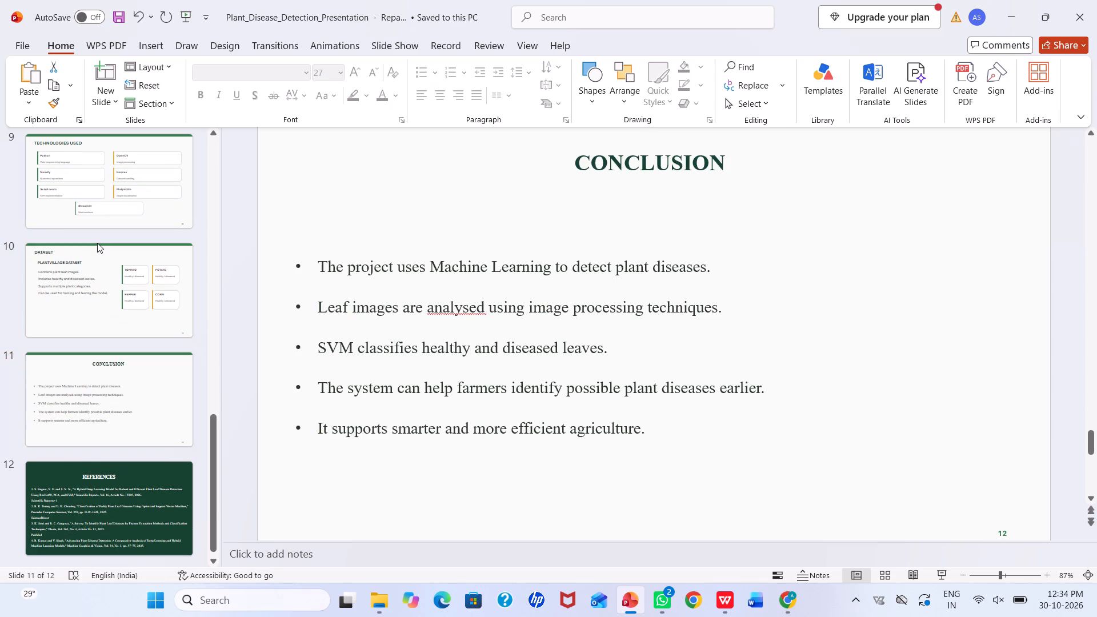
pyautogui.click(90, 302)
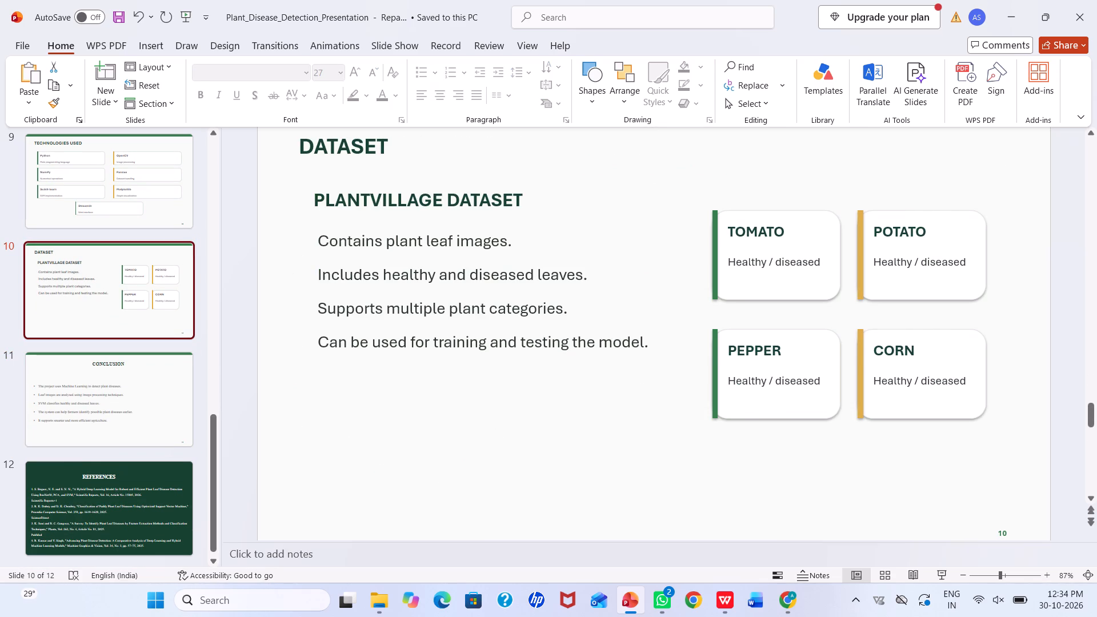
pyautogui.moveTo(319, 237); pyautogui.dragTo(708, 348)
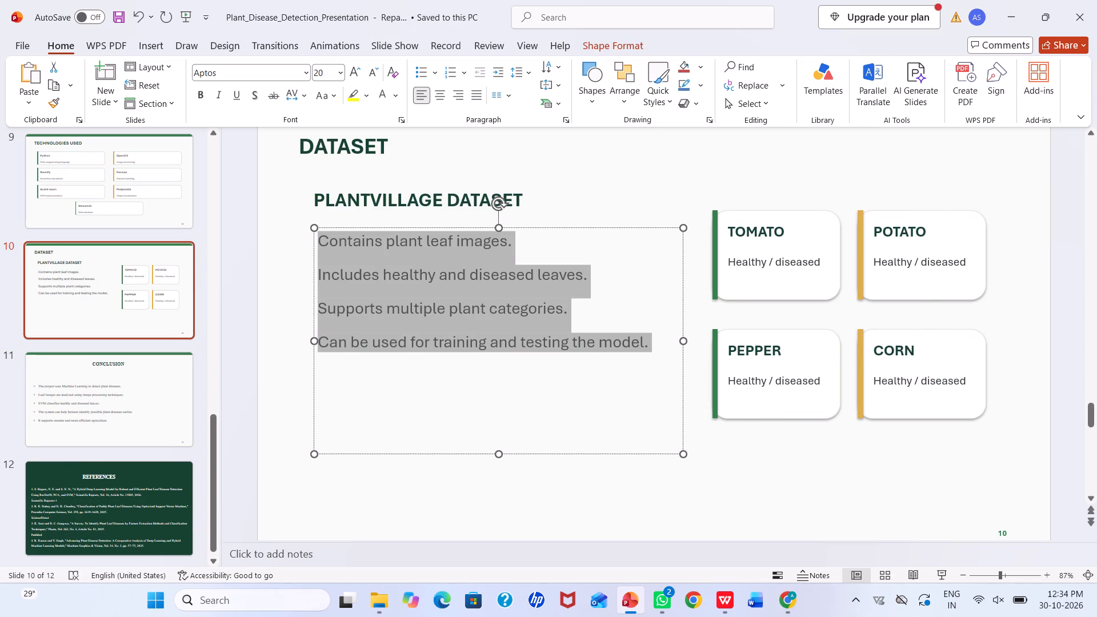
pyautogui.click(305, 68)
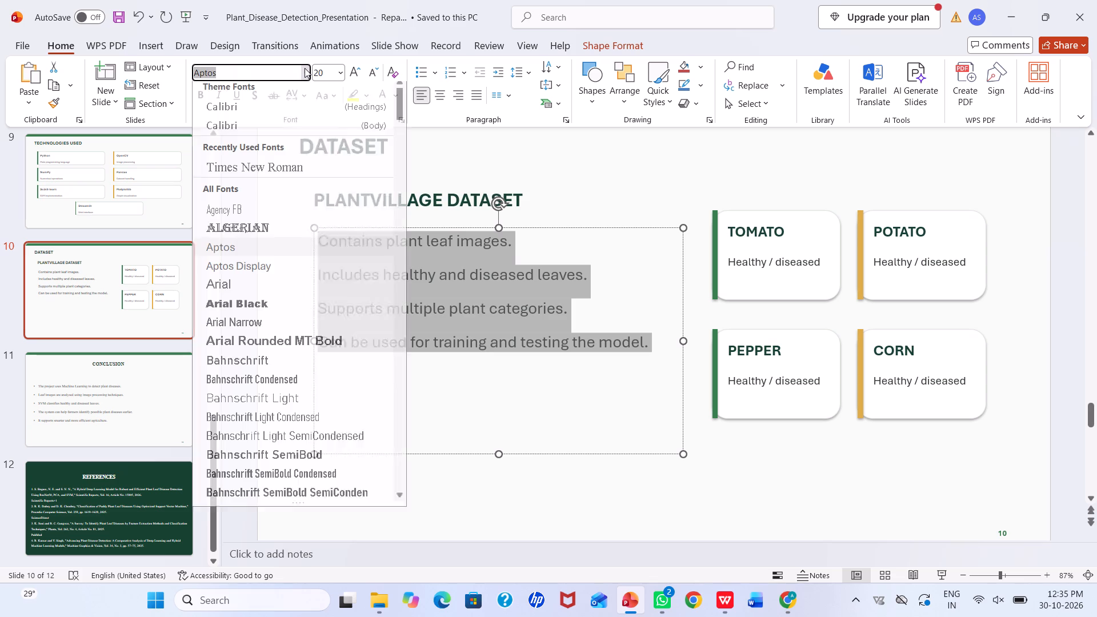
pyautogui.click(281, 167)
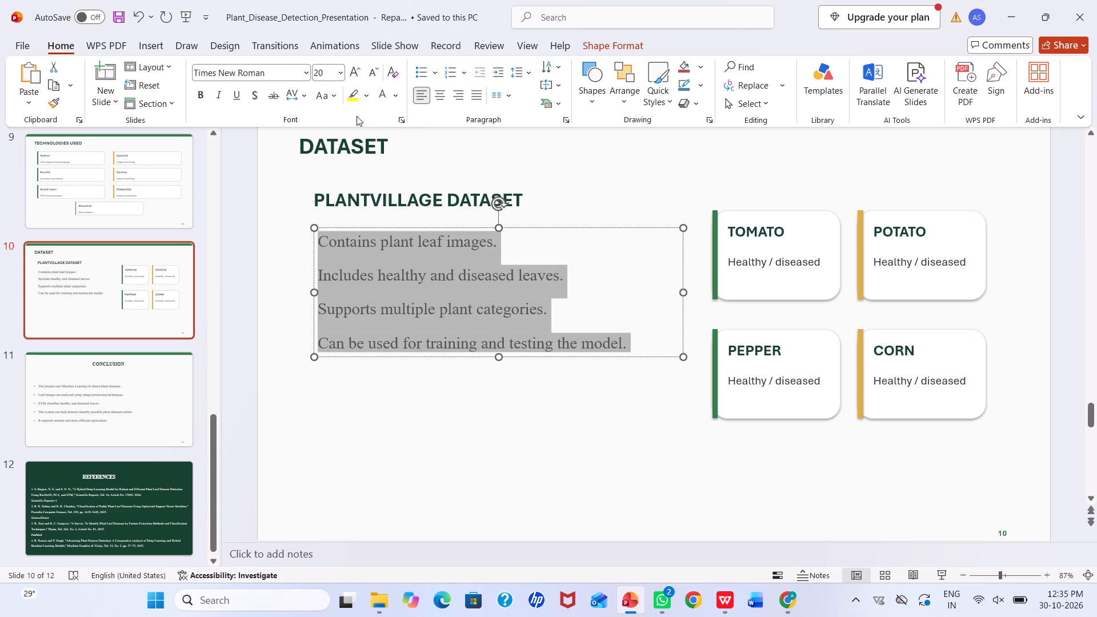
# Apply 1.5 line spacing and bullets to the four PlantVillage dataset statements.
pyautogui.click(529, 70)
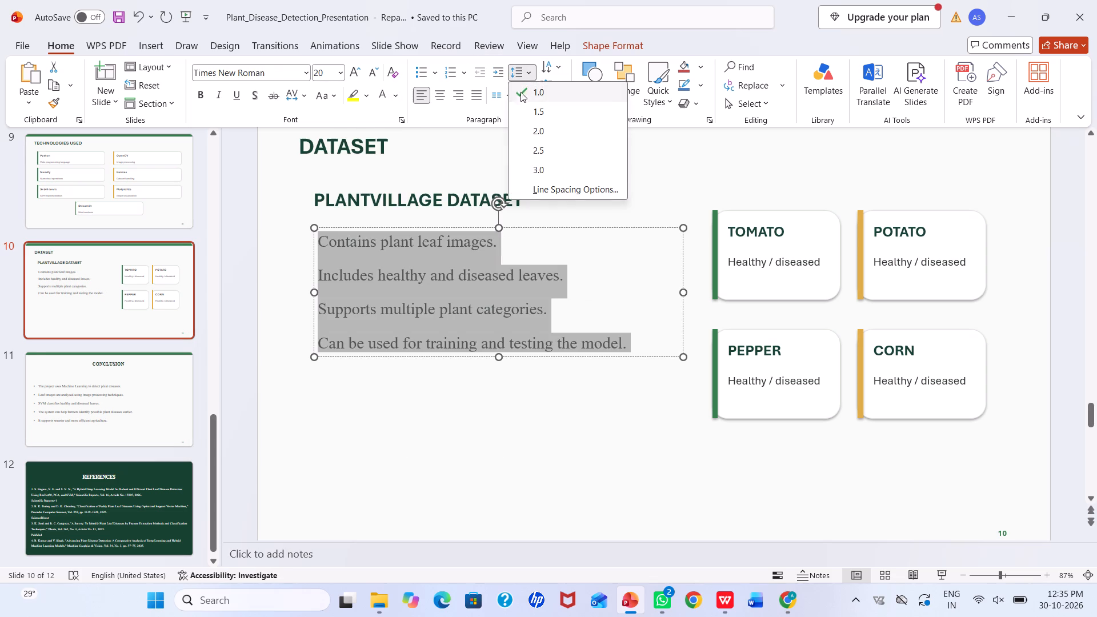
pyautogui.click(527, 113)
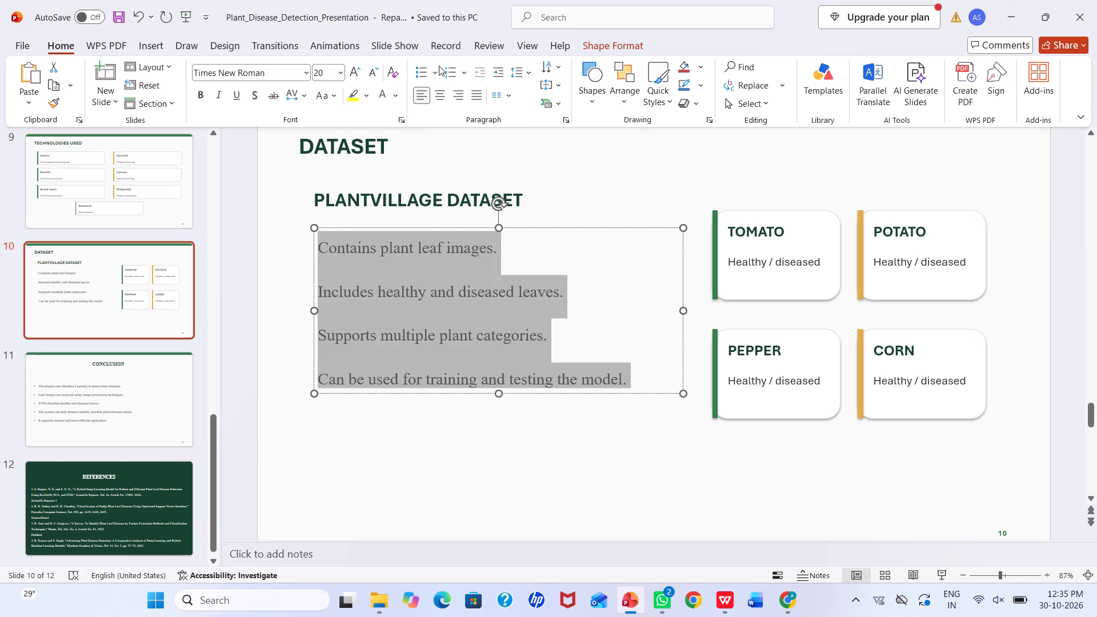
pyautogui.click(423, 63)
pyautogui.click(422, 66)
# Set the PLANTVILLAGE DATASET subheading to Times New Roman.
pyautogui.moveTo(317, 196); pyautogui.dragTo(459, 216)
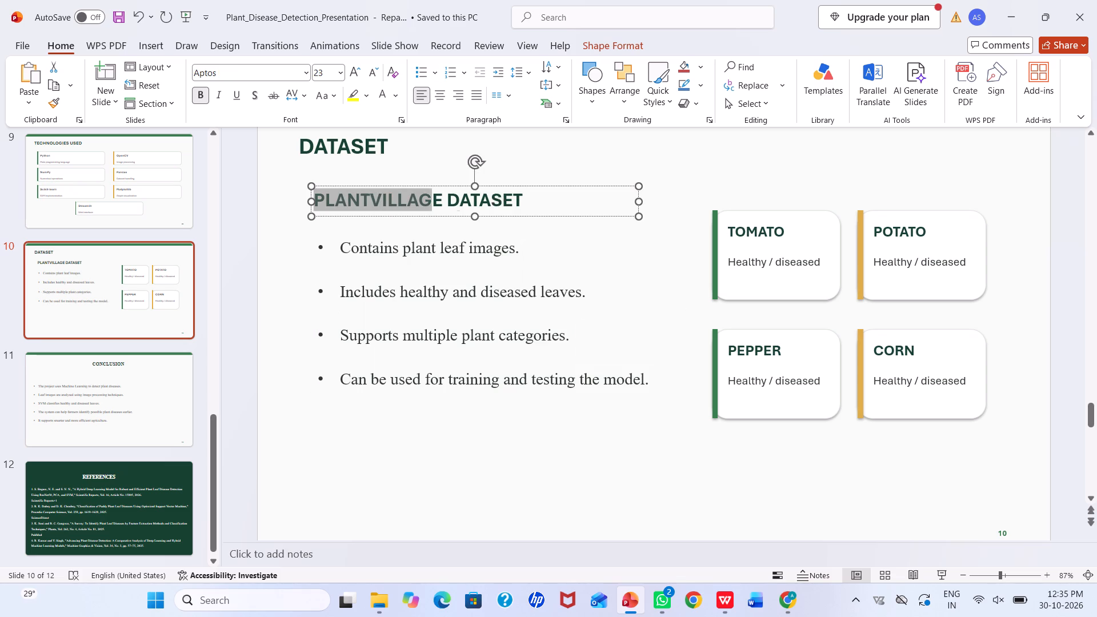
pyautogui.moveTo(459, 216); pyautogui.dragTo(536, 207)
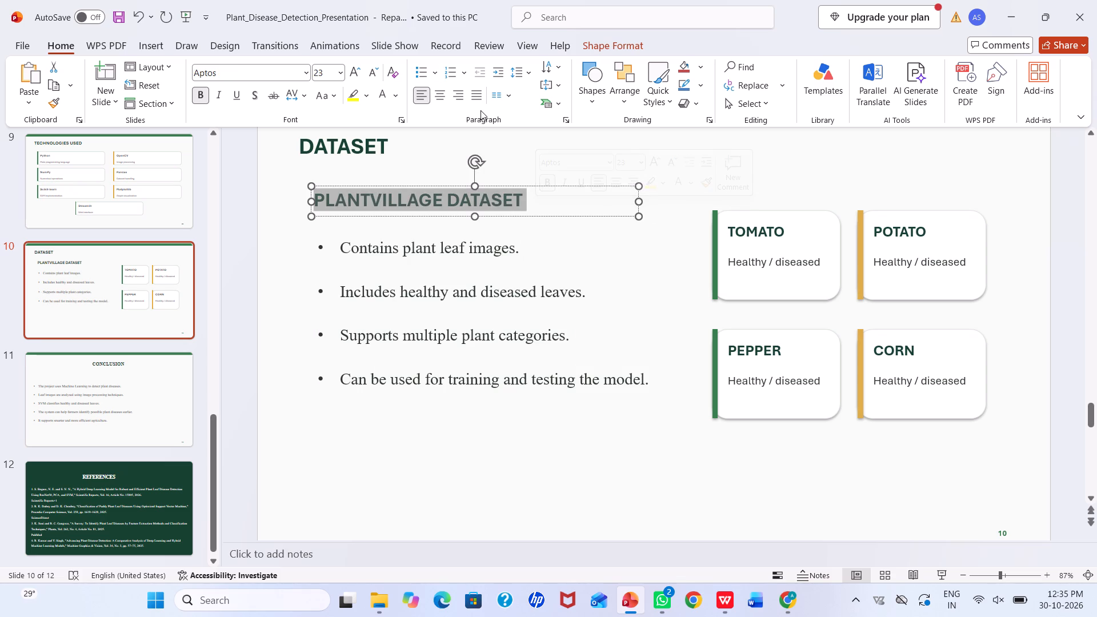
pyautogui.click(307, 74)
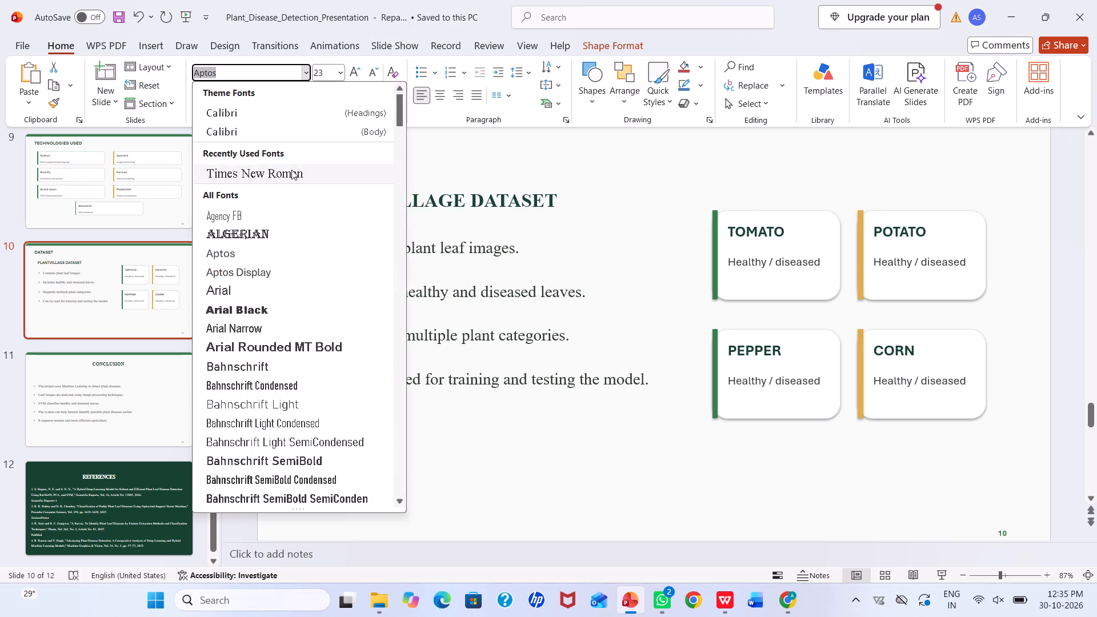
pyautogui.click(291, 170)
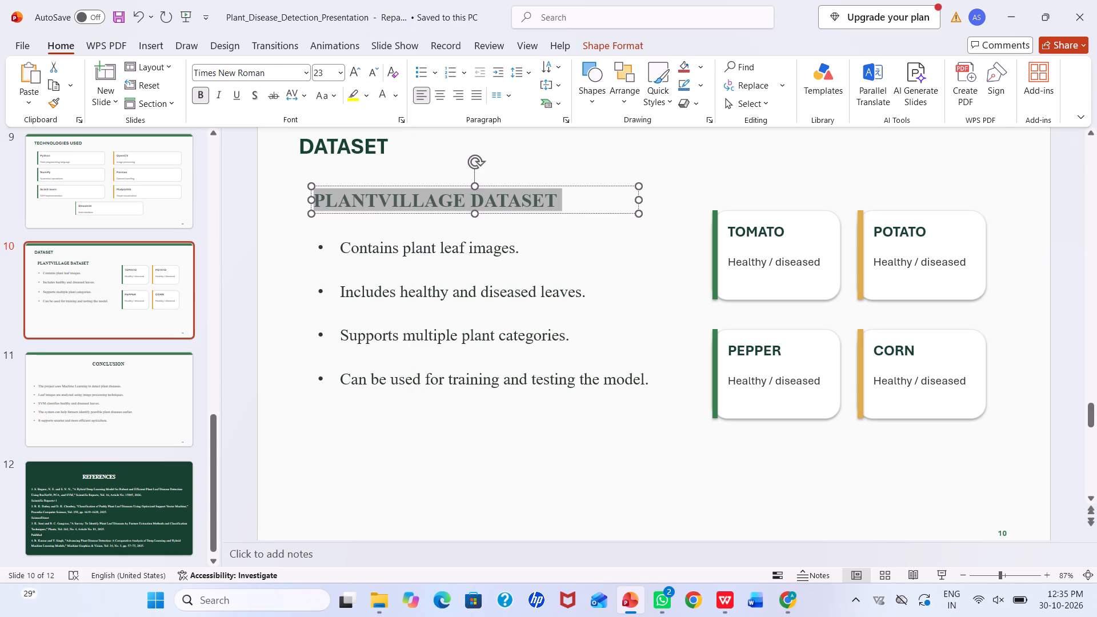
# Centre the DATASET heading and set it to Times New Roman.
pyautogui.moveTo(302, 143); pyautogui.dragTo(400, 162)
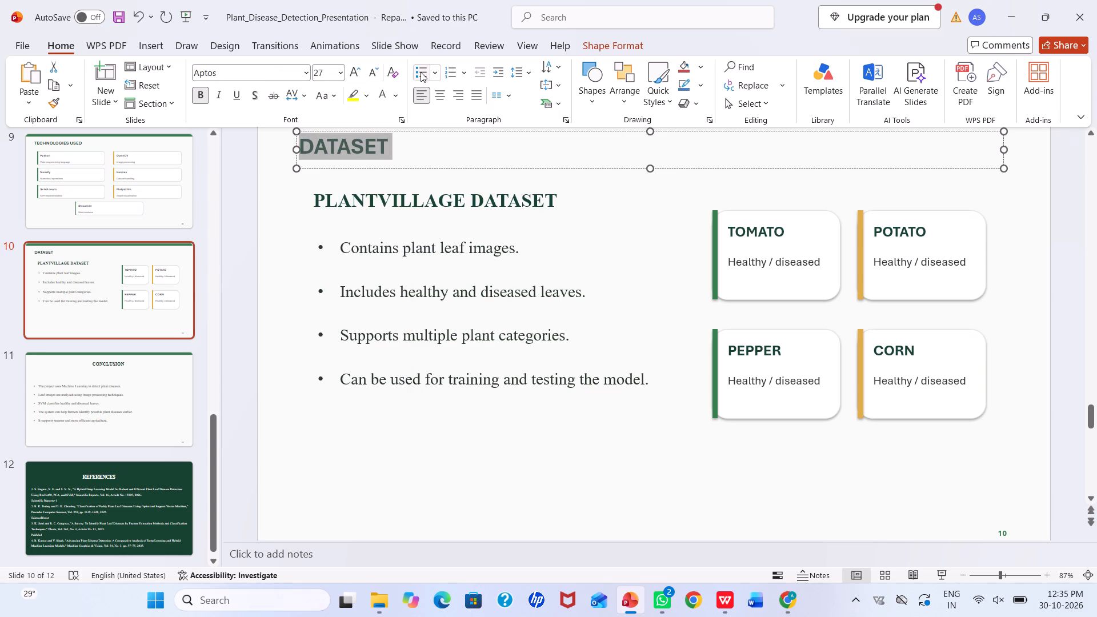
pyautogui.click(443, 99)
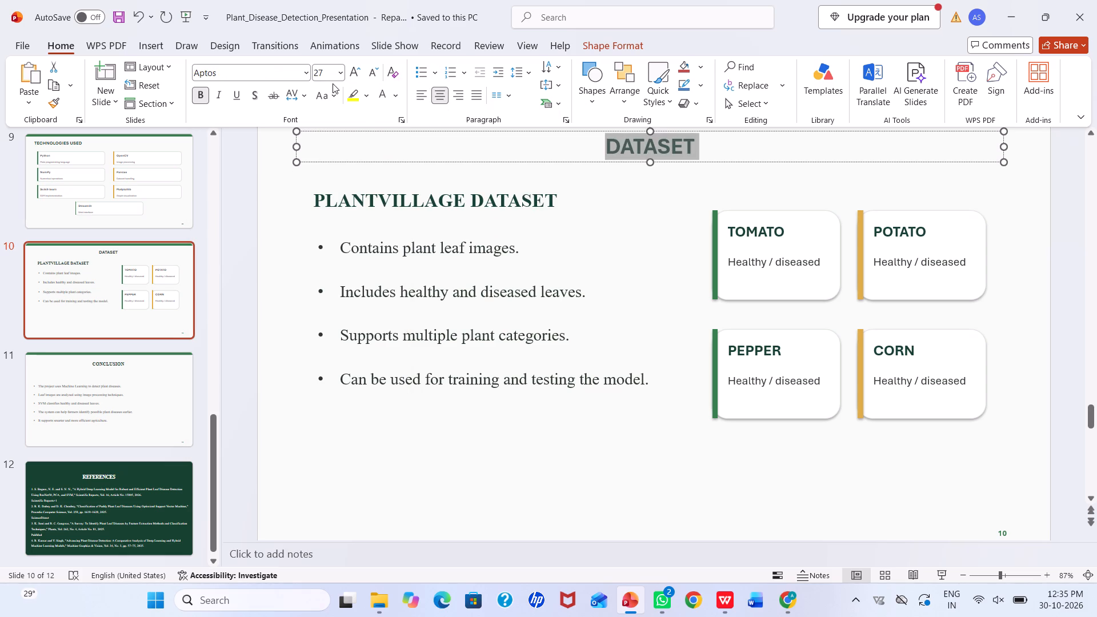
pyautogui.click(307, 70)
pyautogui.click(296, 169)
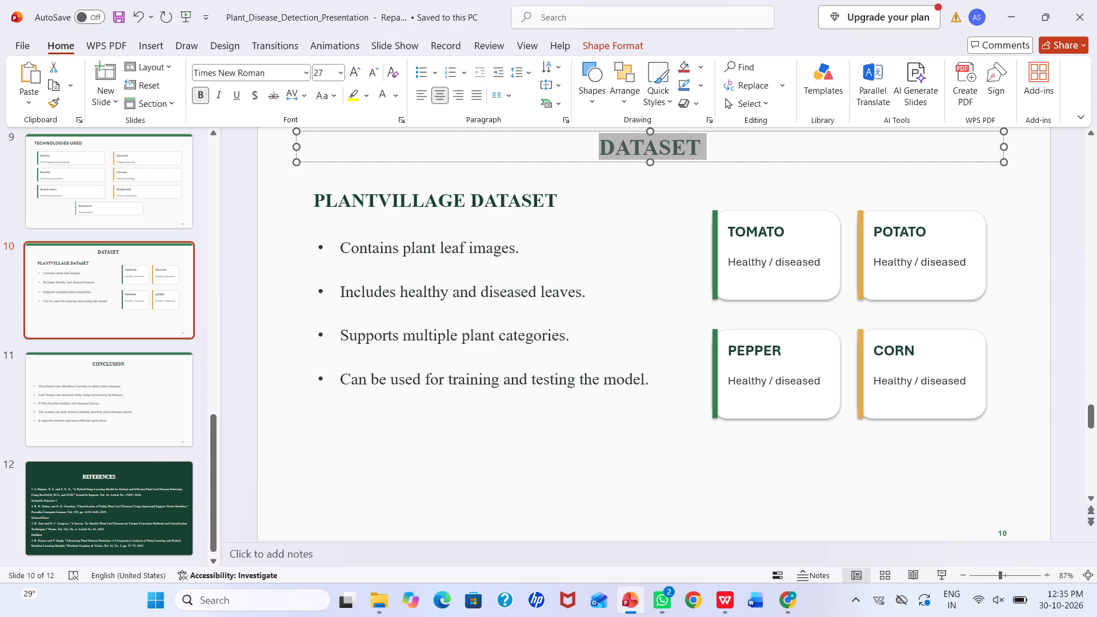
# Delete the Streamlit card from the Technologies Used slide, including its background, title, Web interface text and green accent bar.
pyautogui.click(166, 191)
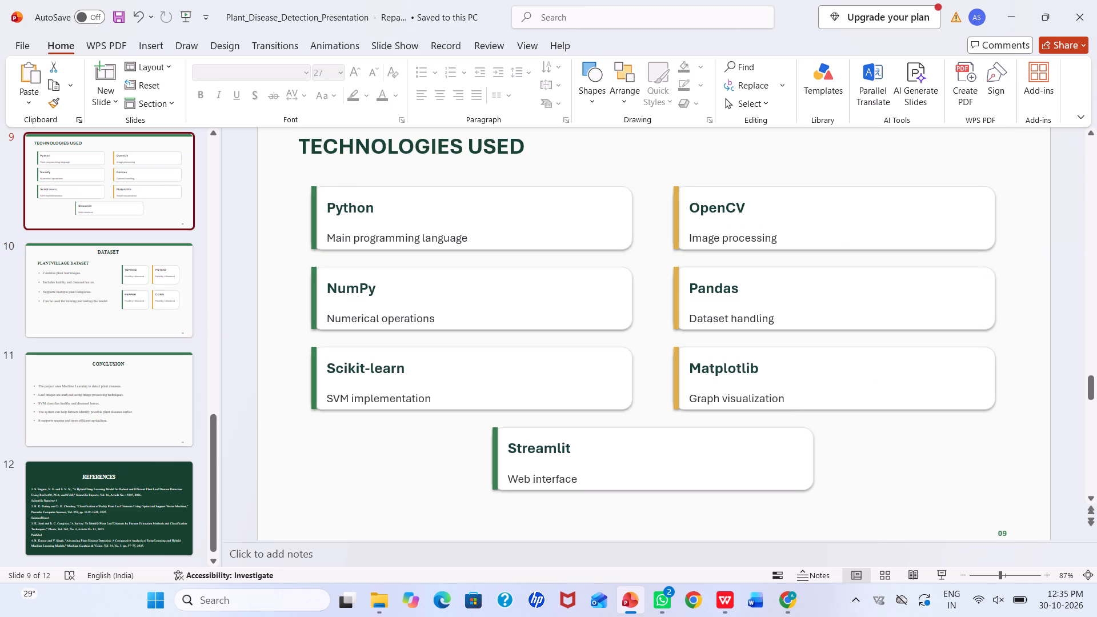
pyautogui.click(558, 465)
pyautogui.click(603, 428)
pyautogui.press('BackSpace')
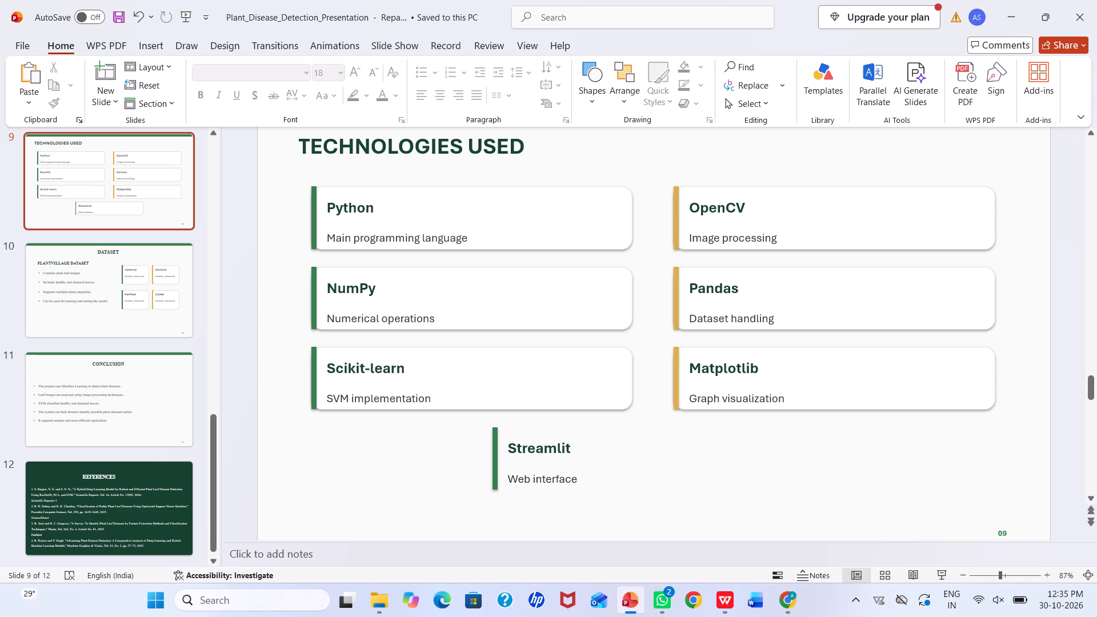
pyautogui.click(555, 446)
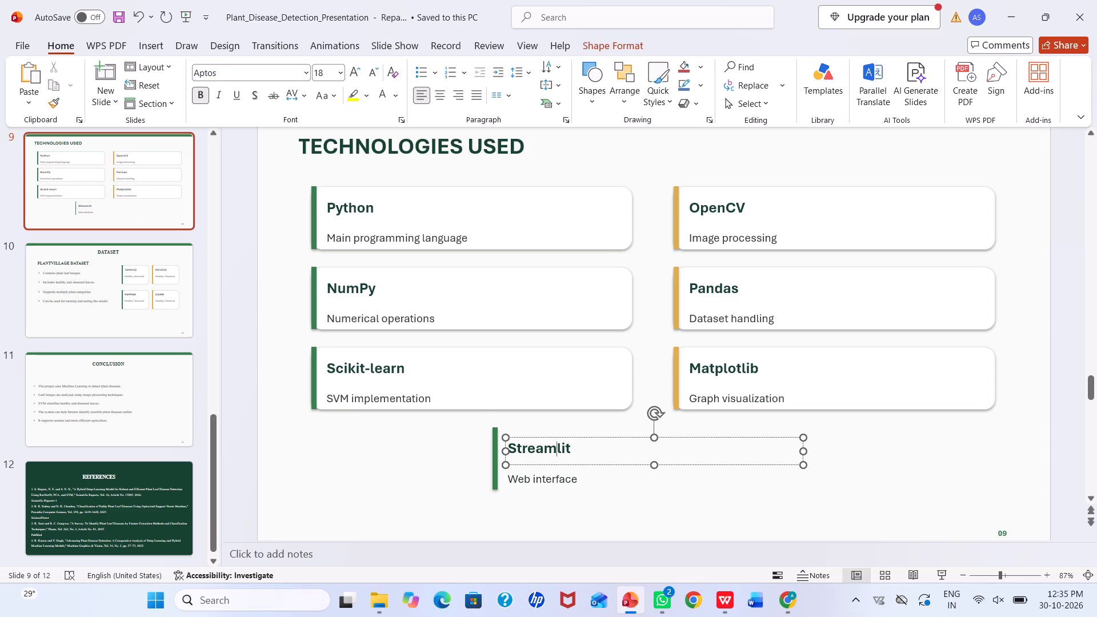
pyautogui.click(562, 438)
pyautogui.press('\\')
pyautogui.press('BackSpace')
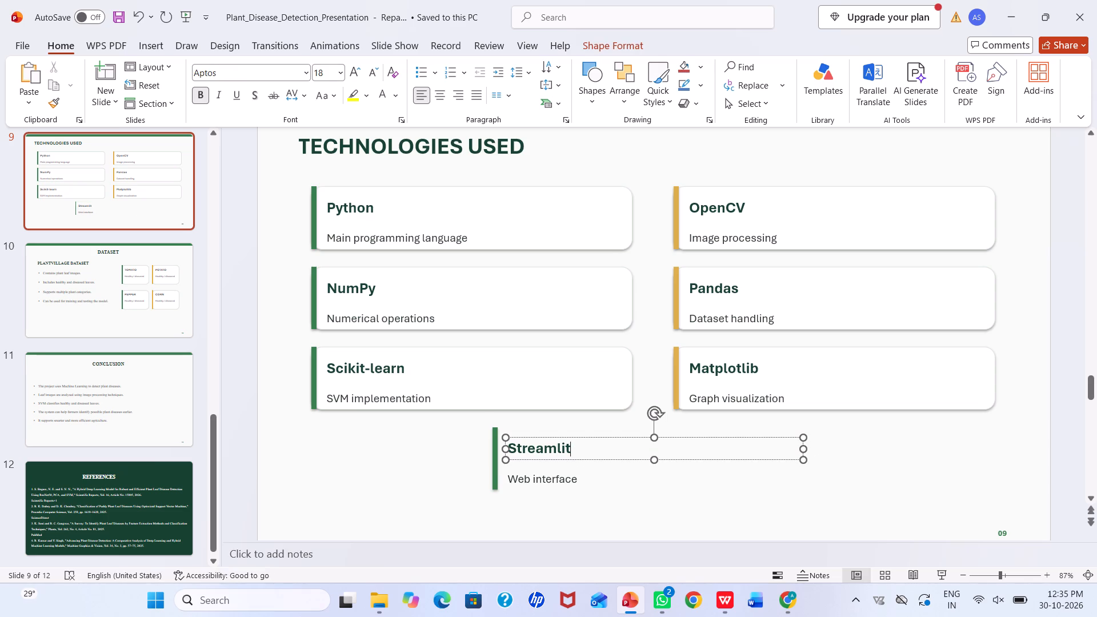
pyautogui.click(564, 436)
pyautogui.press('BackSpace')
pyautogui.click(543, 488)
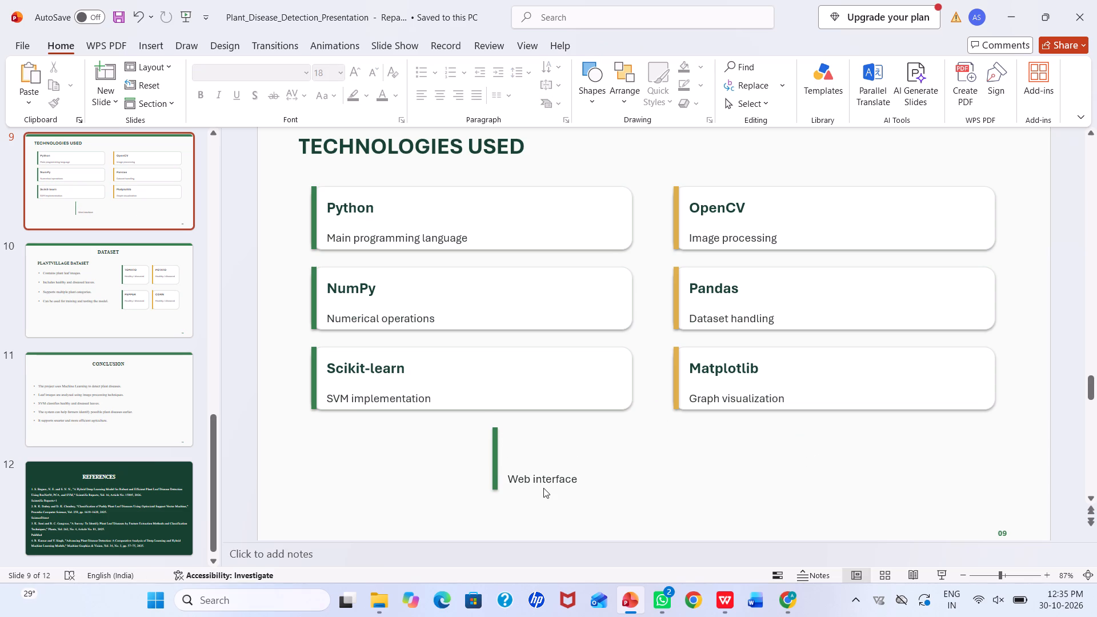
pyautogui.click(546, 477)
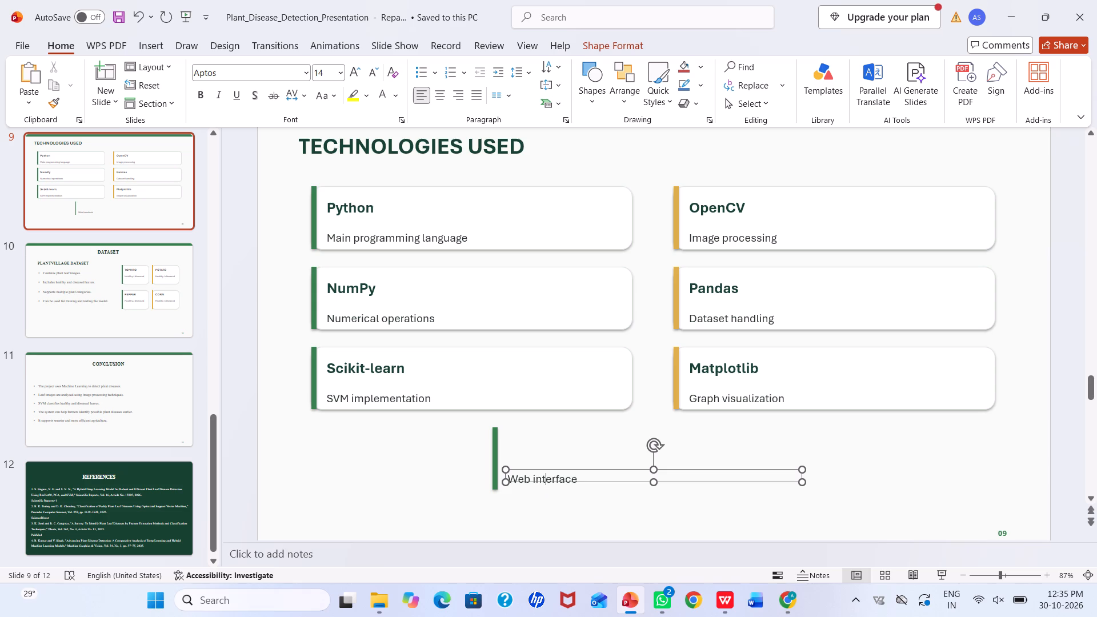
pyautogui.click(554, 468)
pyautogui.press('BackSpace')
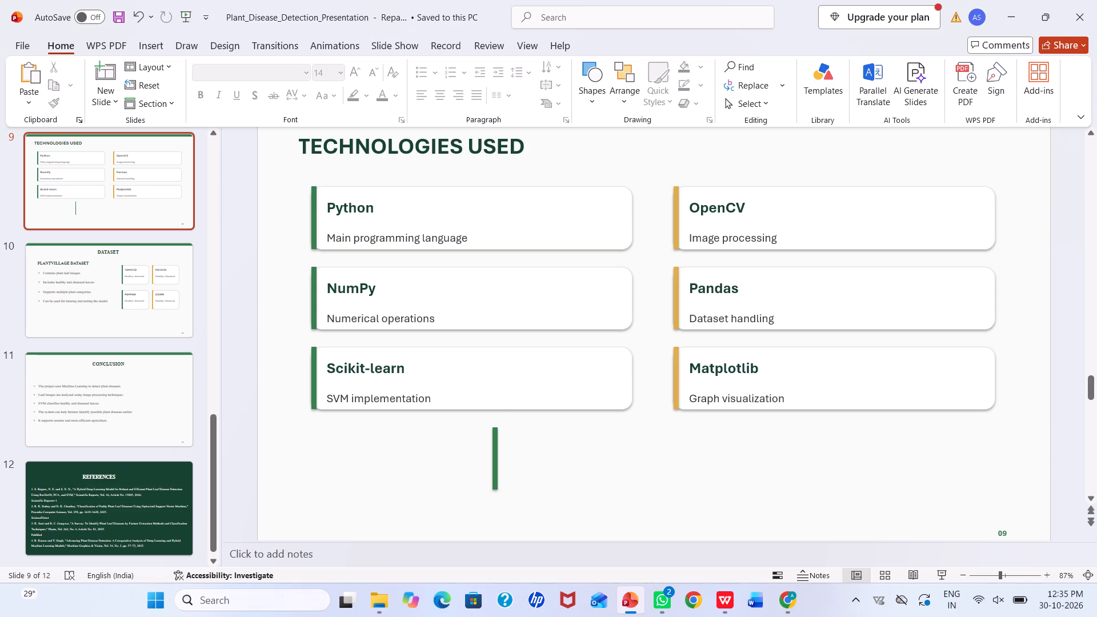
pyautogui.click(497, 462)
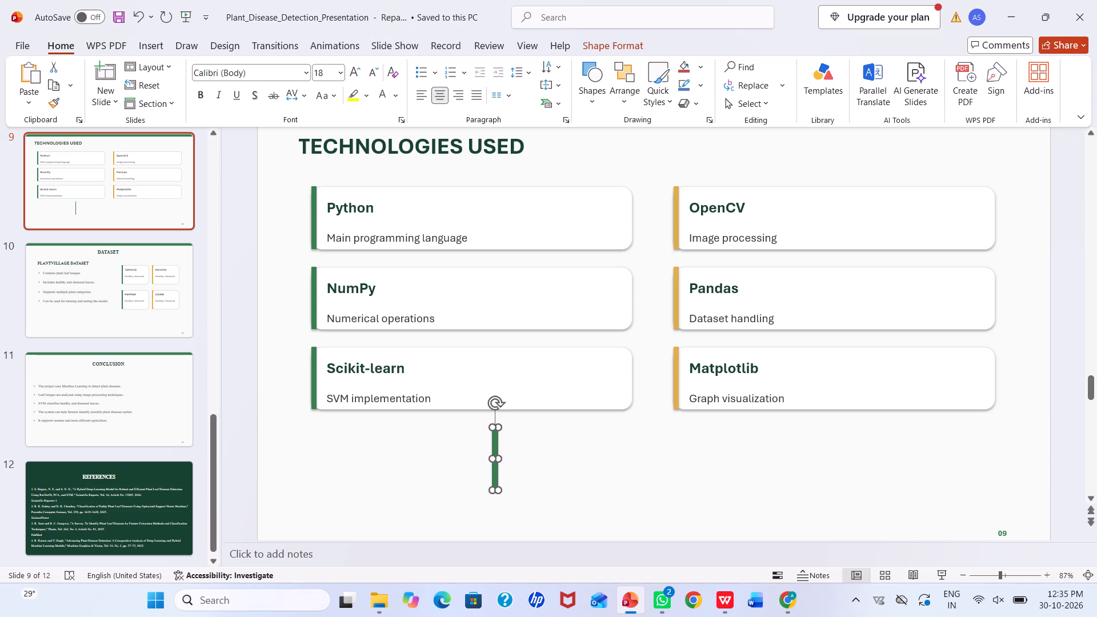
pyautogui.click(498, 450)
pyautogui.press('BackSpace')
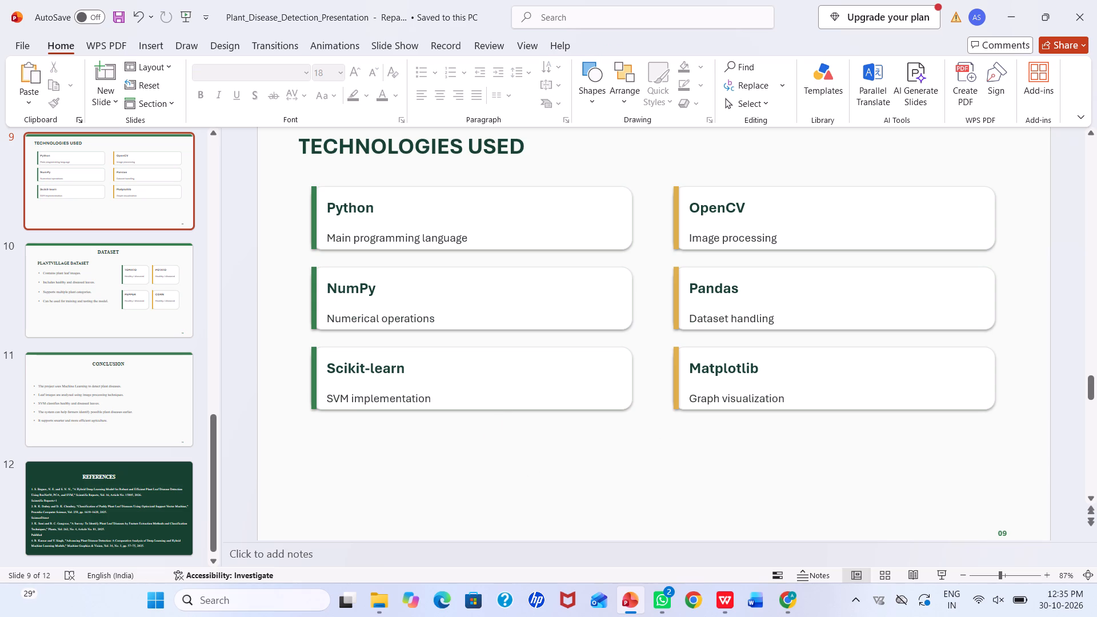
# Delete the white background shape of the Scikit-learn card.
pyautogui.click(615, 349)
pyautogui.click(616, 347)
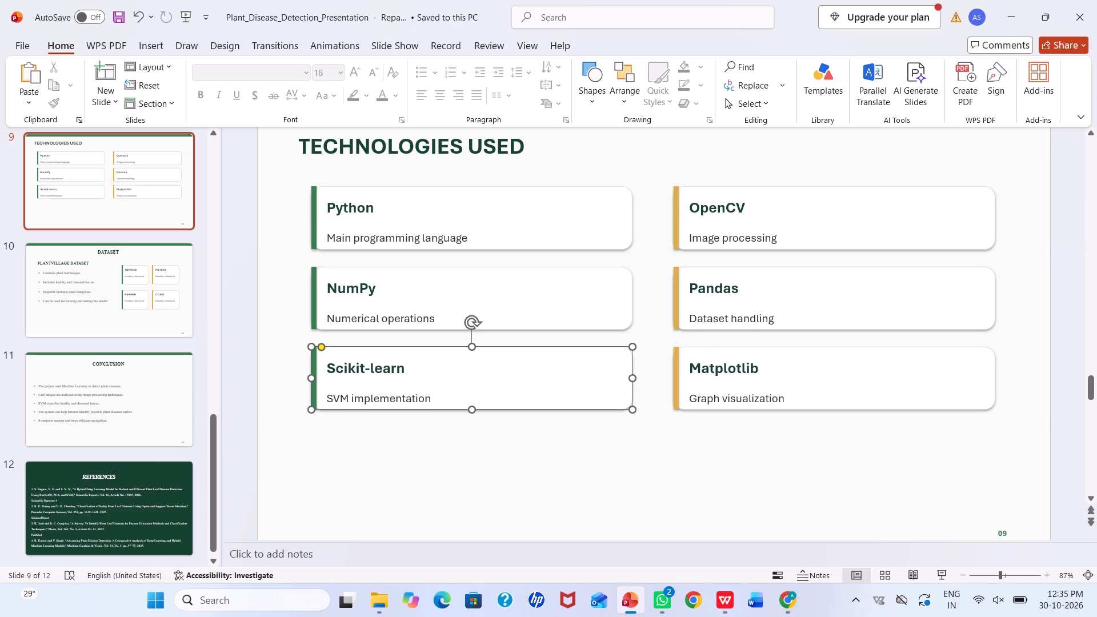
pyautogui.press('BackSpace')
# Delete the Matplotlib card, including its background, title, Graph visualization text and yellow accent bar.
pyautogui.click(794, 347)
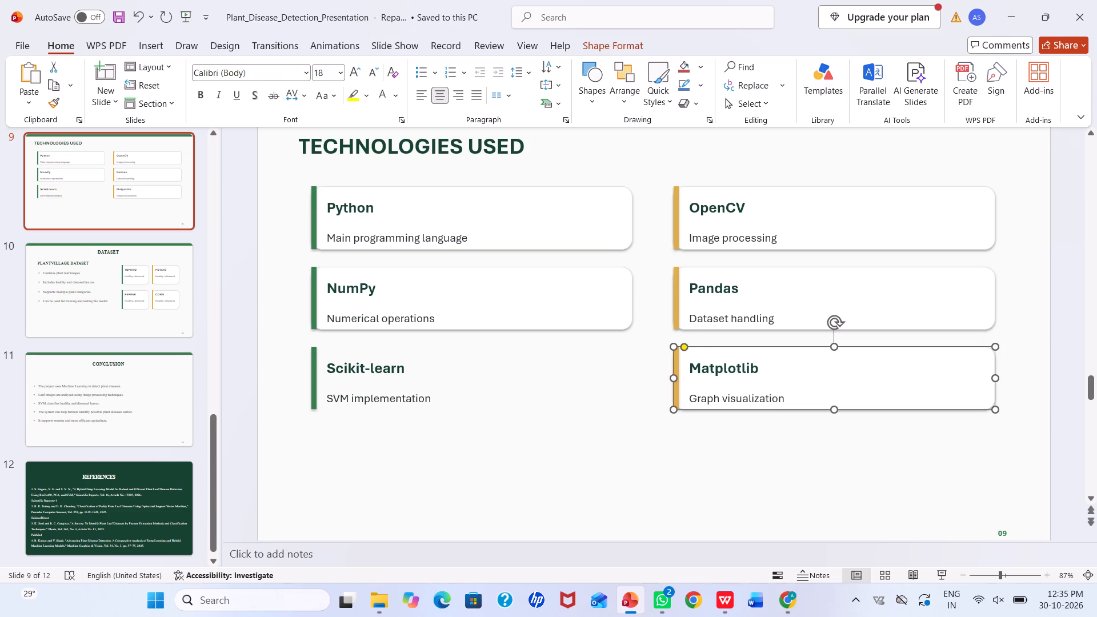
pyautogui.press('BackSpace')
pyautogui.click(750, 362)
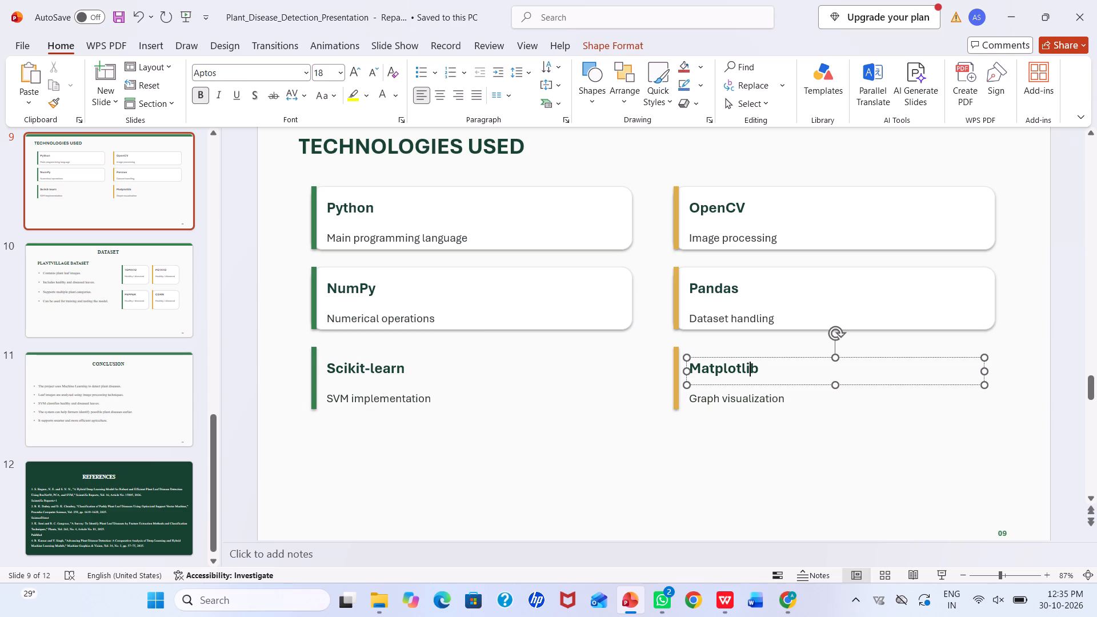
pyautogui.click(754, 358)
pyautogui.press('BackSpace')
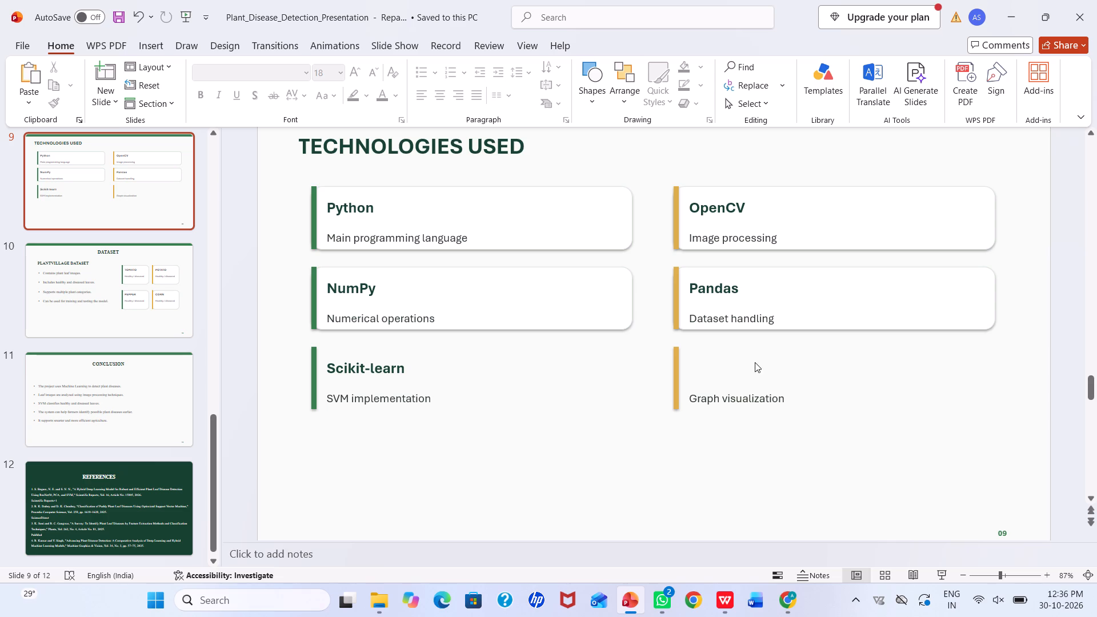
pyautogui.click(756, 393)
pyautogui.click(756, 388)
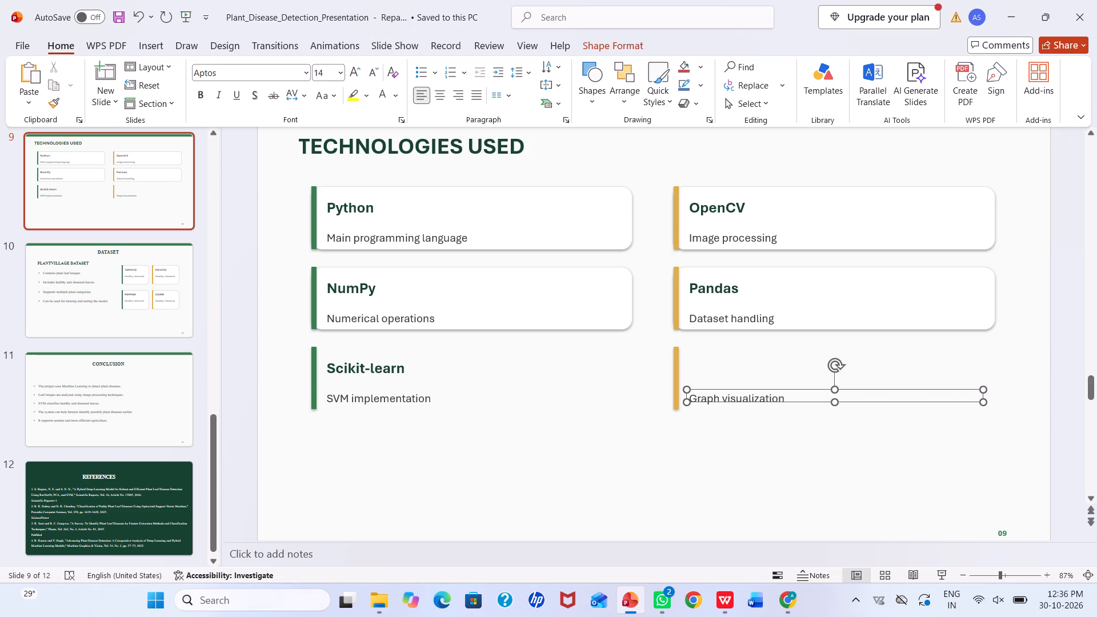
pyautogui.press('BackSpace')
pyautogui.click(678, 374)
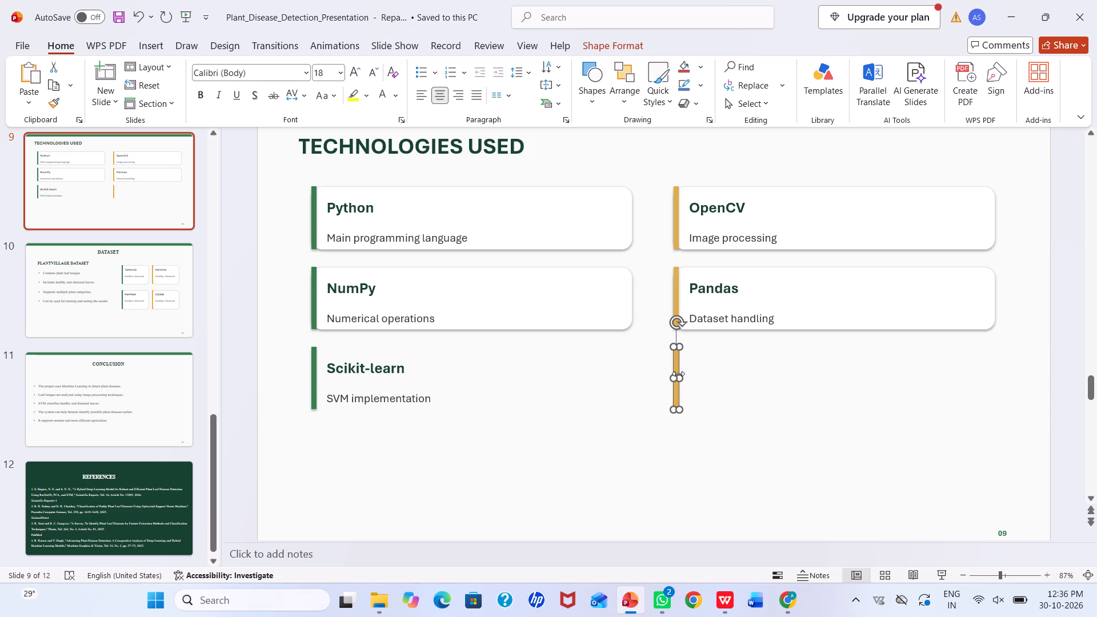
pyautogui.click(678, 364)
pyautogui.press('BackSpace')
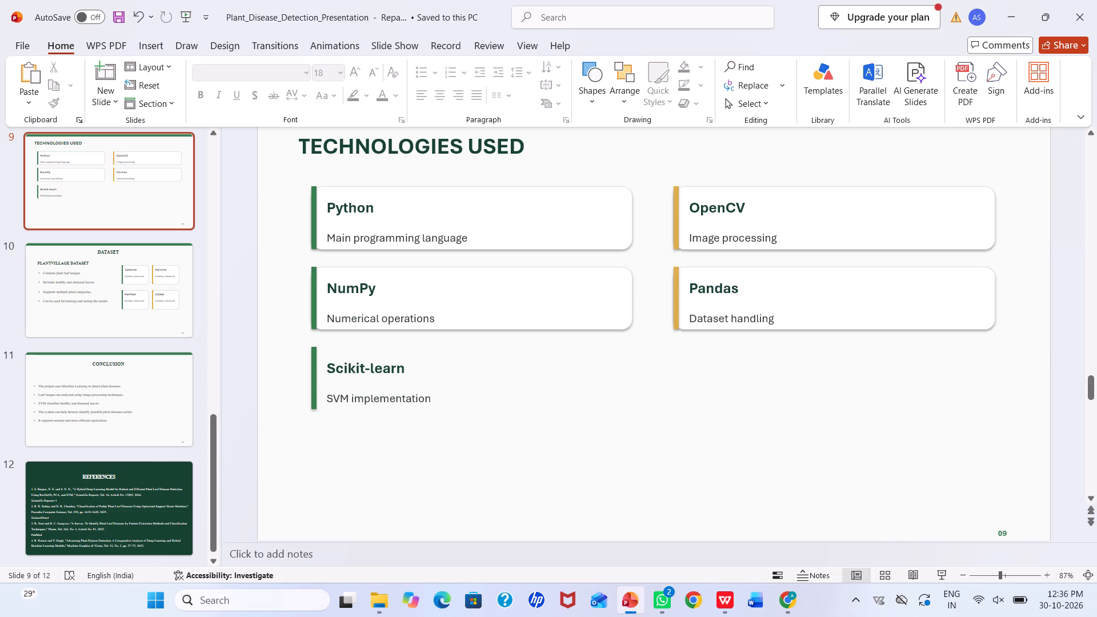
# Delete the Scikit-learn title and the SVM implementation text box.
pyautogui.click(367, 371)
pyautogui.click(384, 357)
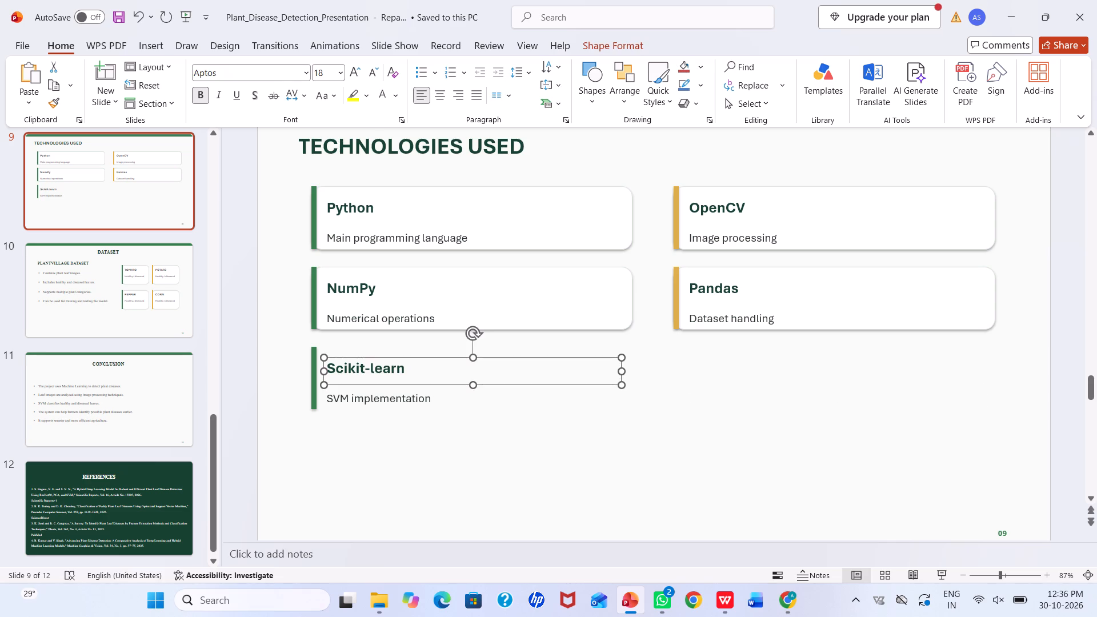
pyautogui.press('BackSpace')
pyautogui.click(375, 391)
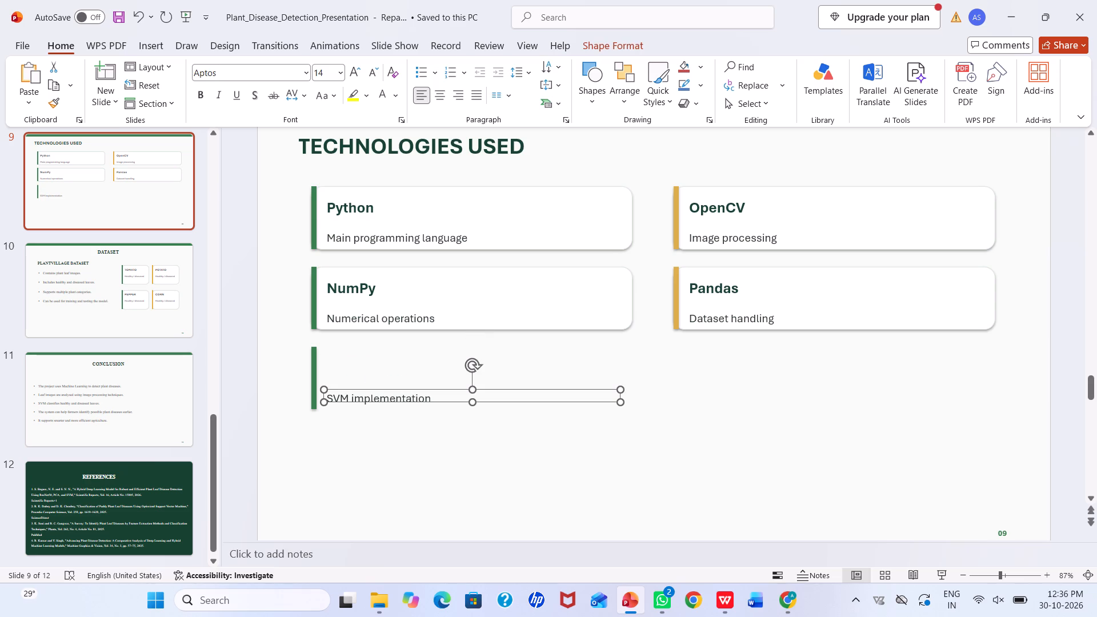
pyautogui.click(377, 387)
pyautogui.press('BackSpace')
# Undo the recent deletions to restore the full Scikit-learn and Matplotlib cards on the Technologies Used slide.
pyautogui.hotkey('ctrl', 'z')
pyautogui.hotkey('ctrl', 'z')
pyautogui.hotkey('ctrl', 'z')
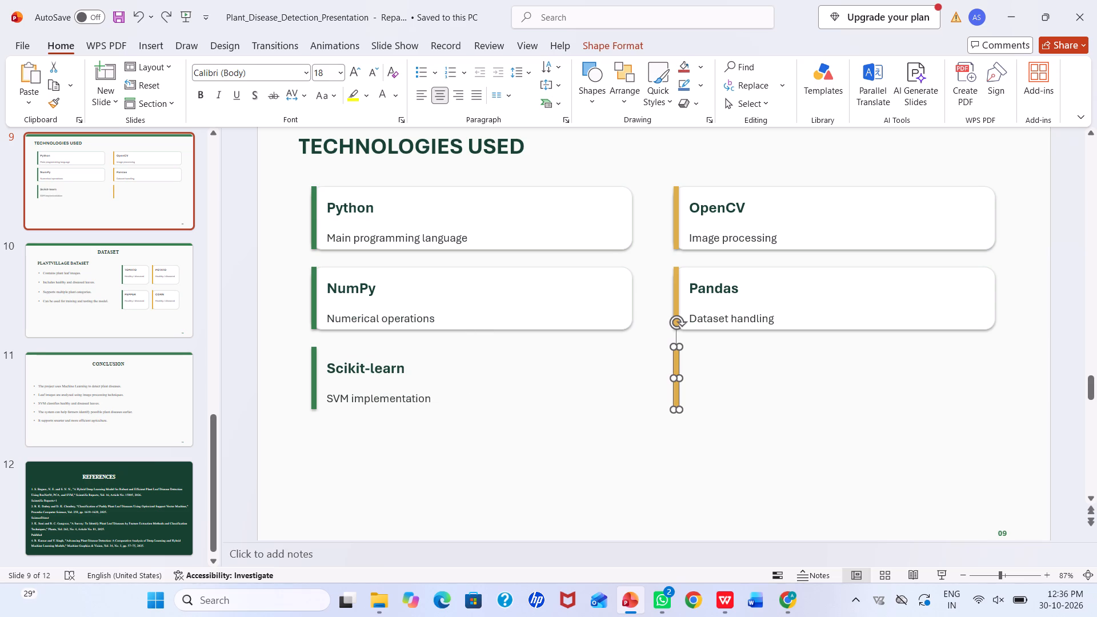
pyautogui.click(678, 359)
pyautogui.press('BackSpace')
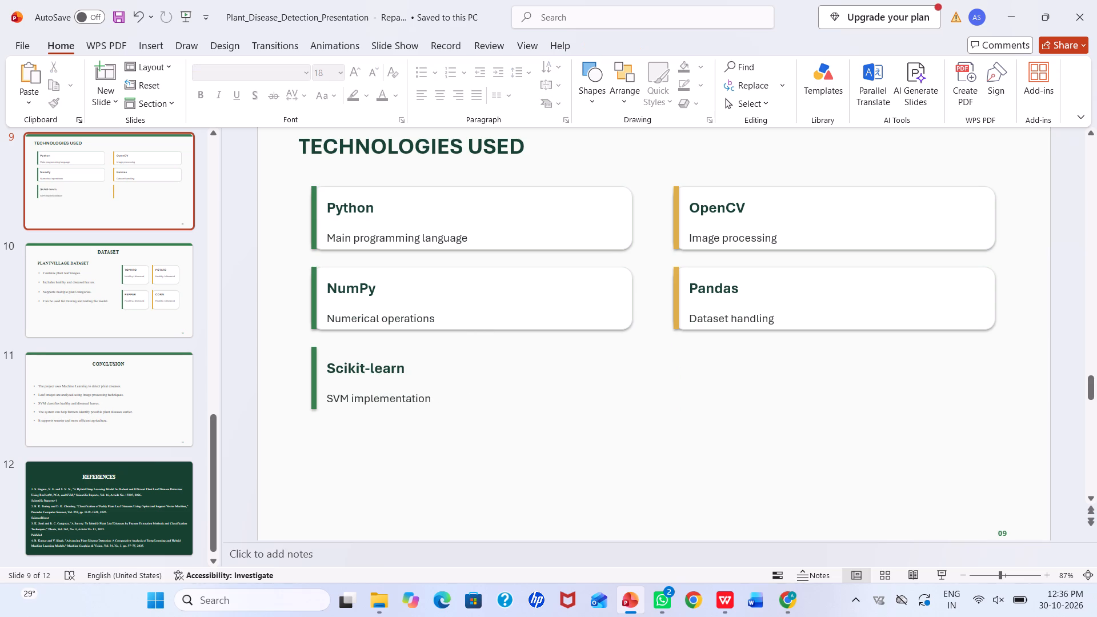
pyautogui.hotkey('ctrl', 'z')
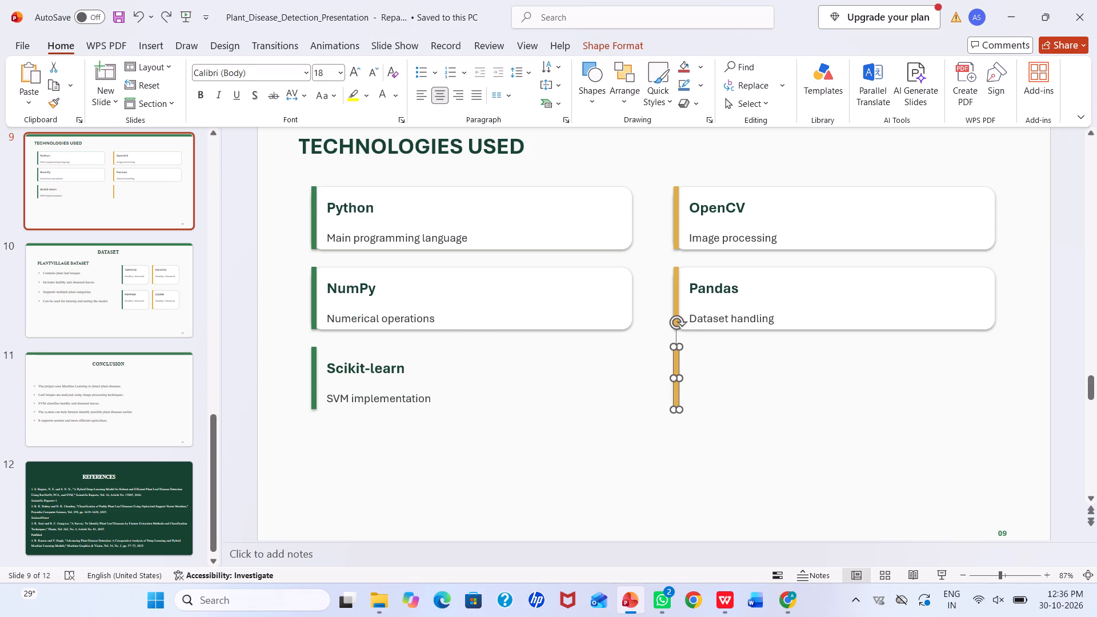
pyautogui.keyDown('ctrl'); pyautogui.click(349, 371); pyautogui.keyUp('ctrl')
pyautogui.hotkey('ctrl', 'z')
pyautogui.hotkey('ctrl', 'z')
pyautogui.hotkey('ctrl', 'z')
pyautogui.hotkey('ctrl', 'z')
pyautogui.hotkey('ctrl', 'z')
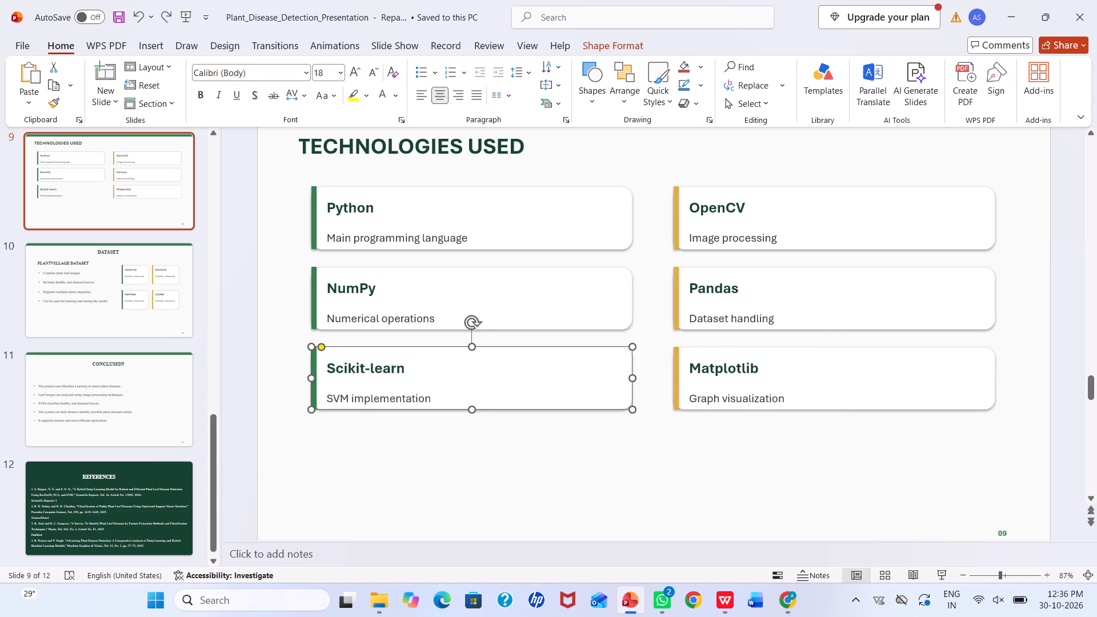
# Delete the Matplotlib card, including its white background, title, Graph visualization text and yellow accent bar.
pyautogui.click(714, 347)
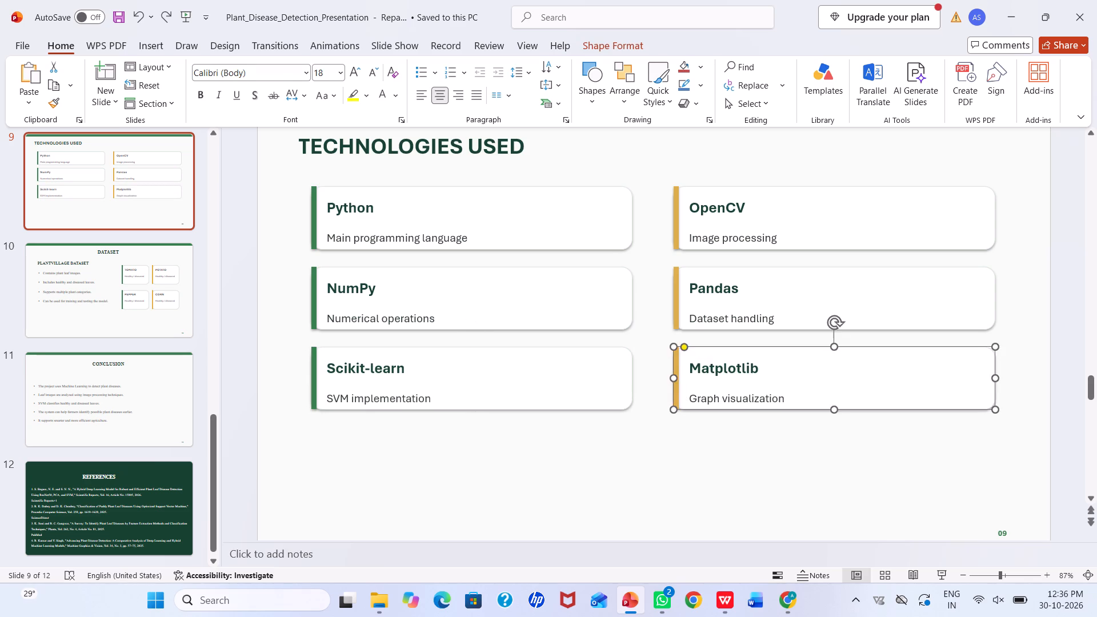
pyautogui.press('BackSpace')
pyautogui.click(721, 364)
pyautogui.click(723, 359)
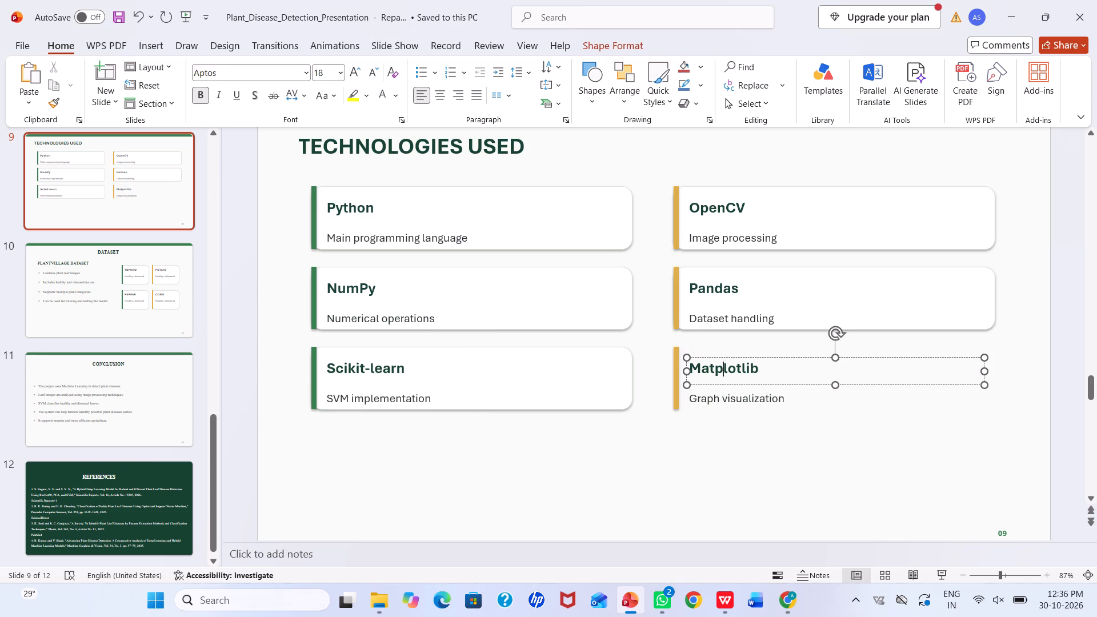
pyautogui.press('BackSpace')
pyautogui.click(728, 402)
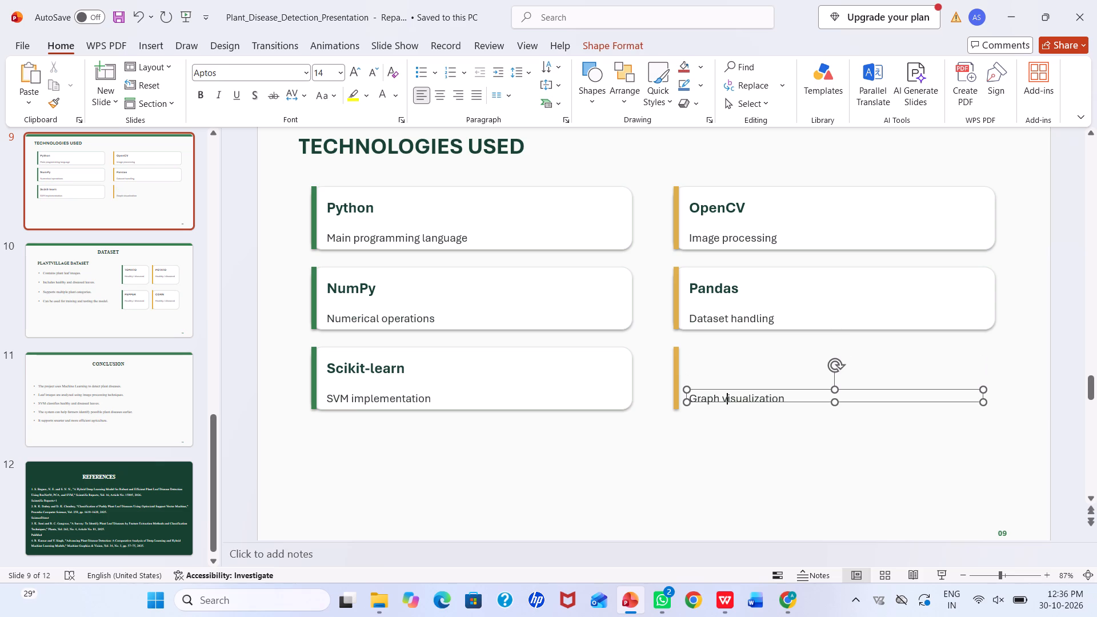
pyautogui.click(737, 391)
pyautogui.press('BackSpace')
pyautogui.click(677, 378)
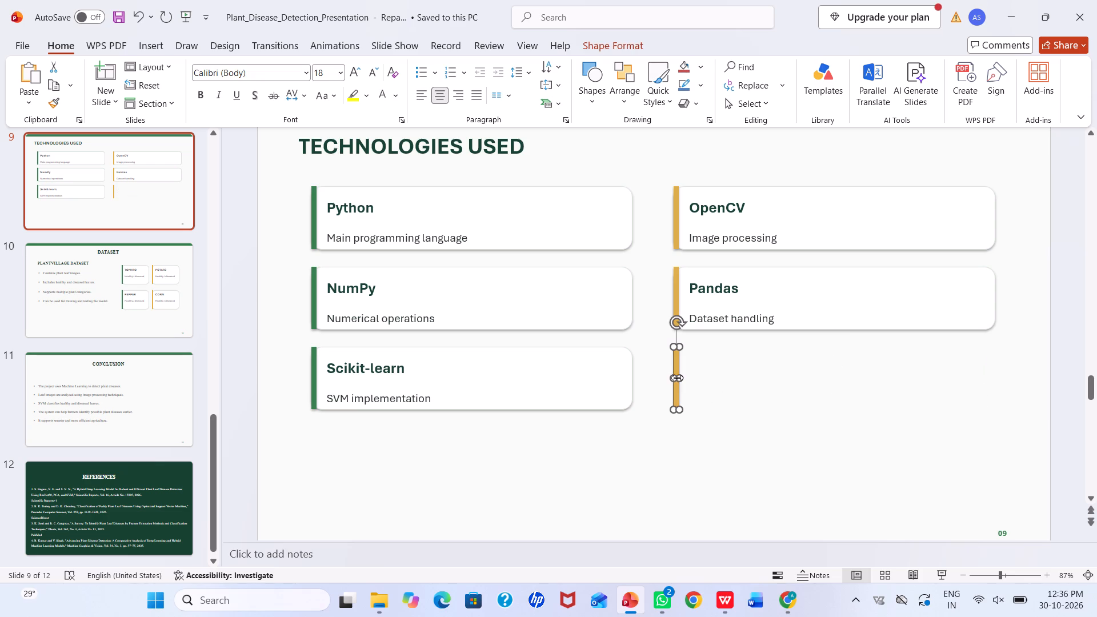
pyautogui.click(679, 368)
pyautogui.press('BackSpace')
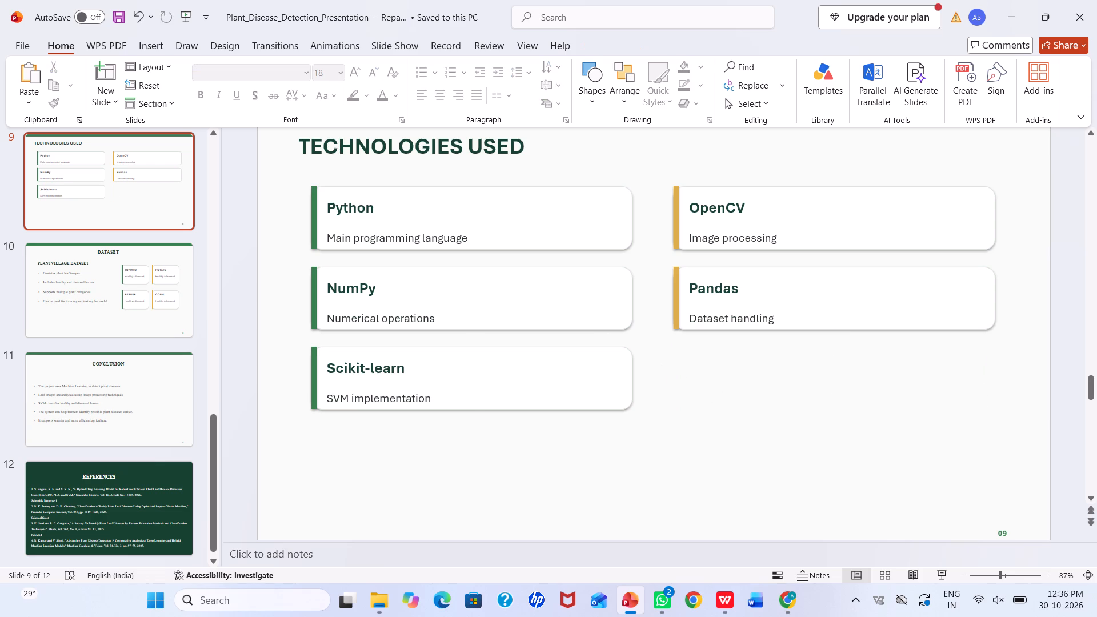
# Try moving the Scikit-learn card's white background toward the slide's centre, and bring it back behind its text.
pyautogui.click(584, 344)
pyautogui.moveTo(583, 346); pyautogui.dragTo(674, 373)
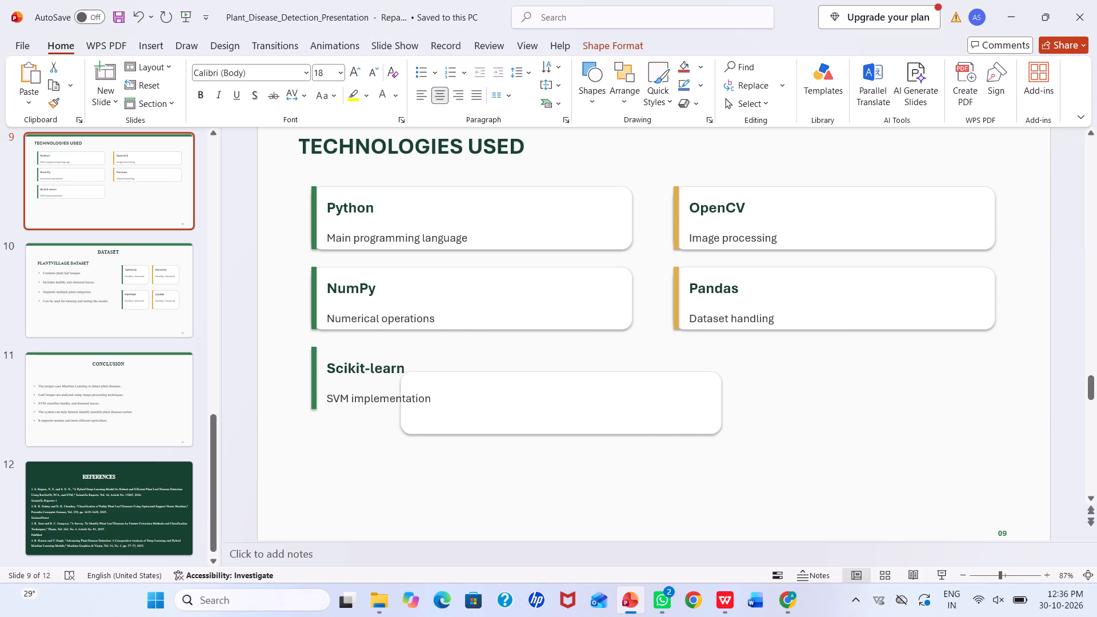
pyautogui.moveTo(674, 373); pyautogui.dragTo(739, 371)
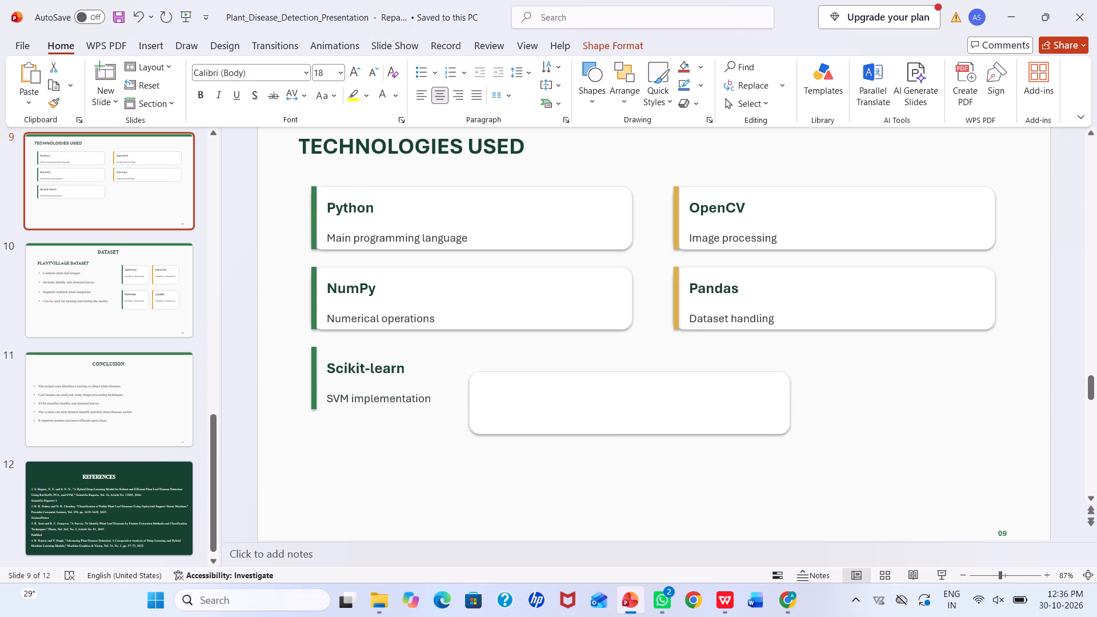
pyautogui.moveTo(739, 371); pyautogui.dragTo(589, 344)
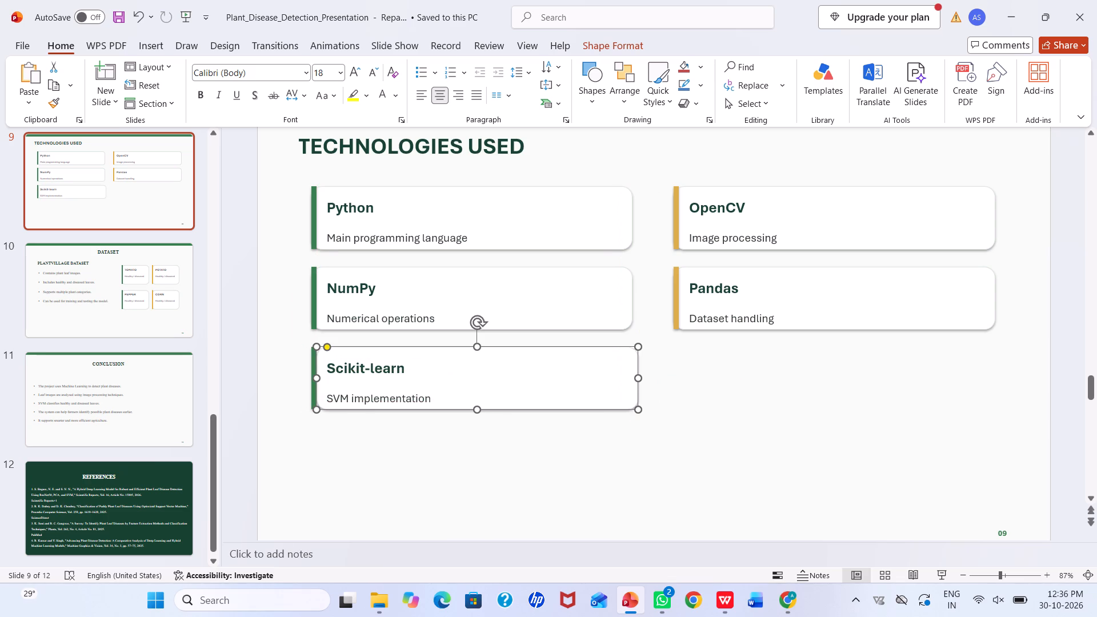
# Move the Scikit-learn title and its white background to the centre of the slide, below the four other cards.
pyautogui.moveTo(325, 366); pyautogui.dragTo(558, 432)
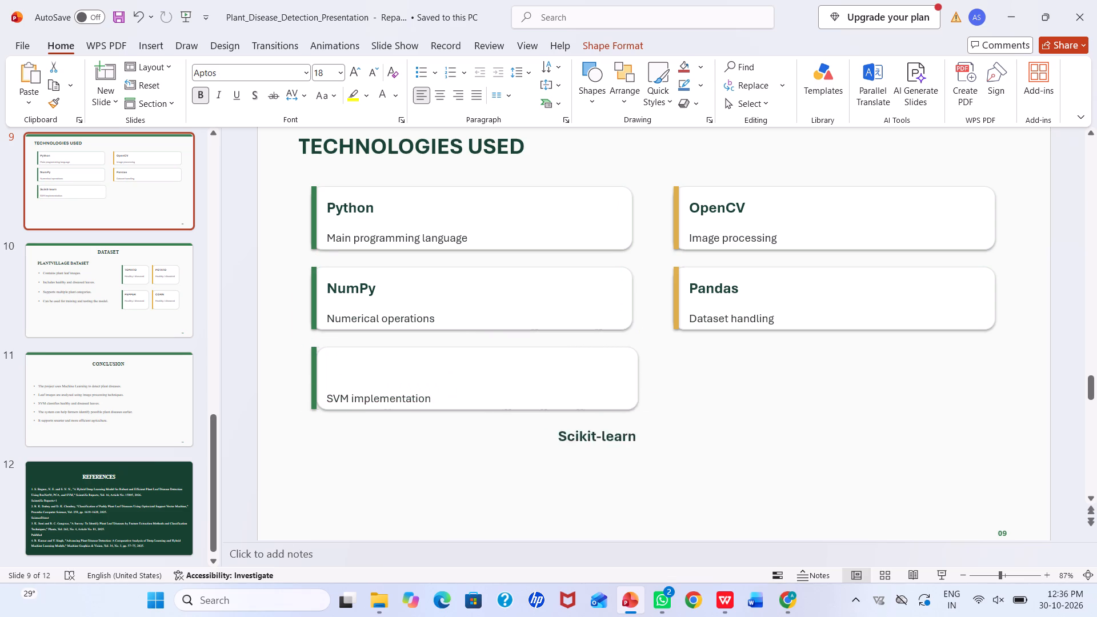
pyautogui.moveTo(558, 432); pyautogui.dragTo(577, 405)
pyautogui.moveTo(568, 370); pyautogui.dragTo(679, 403)
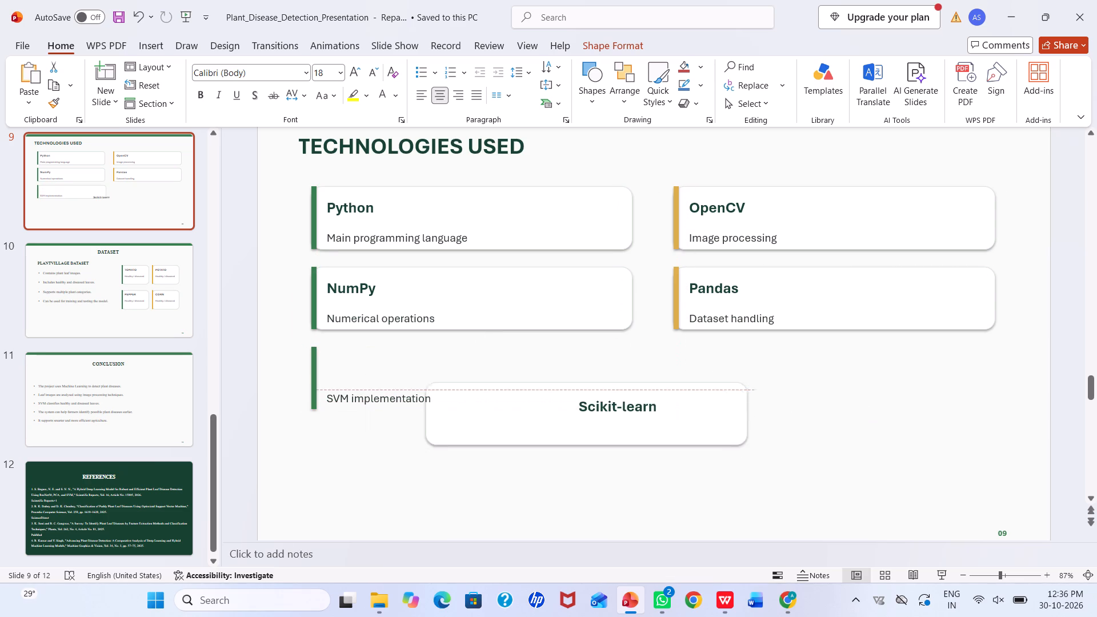
pyautogui.moveTo(679, 403); pyautogui.dragTo(760, 402)
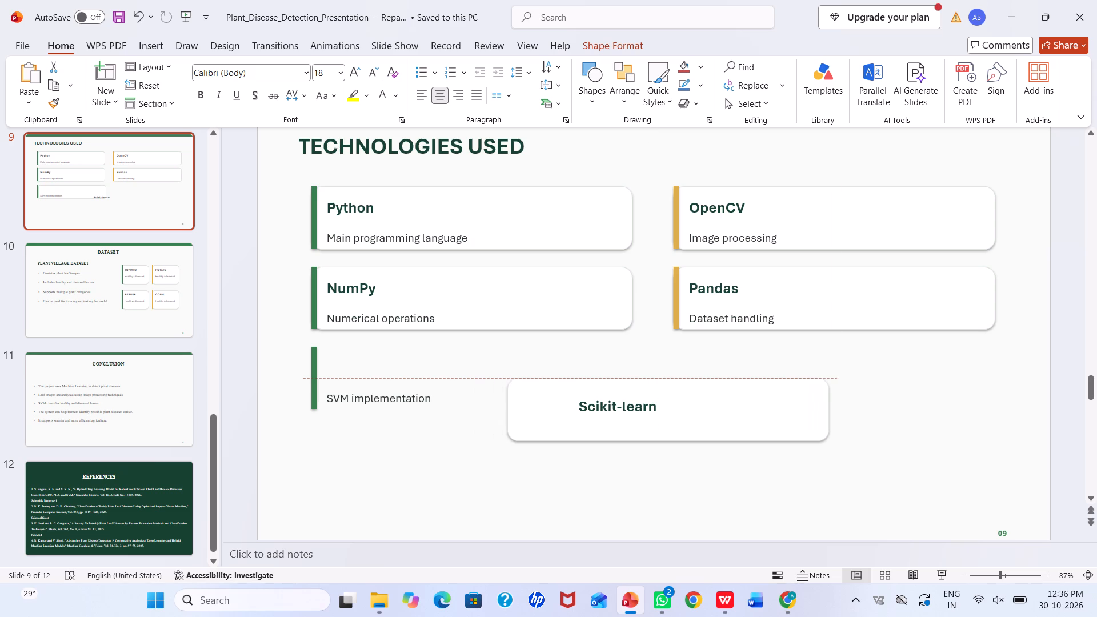
pyautogui.moveTo(760, 402); pyautogui.dragTo(762, 413)
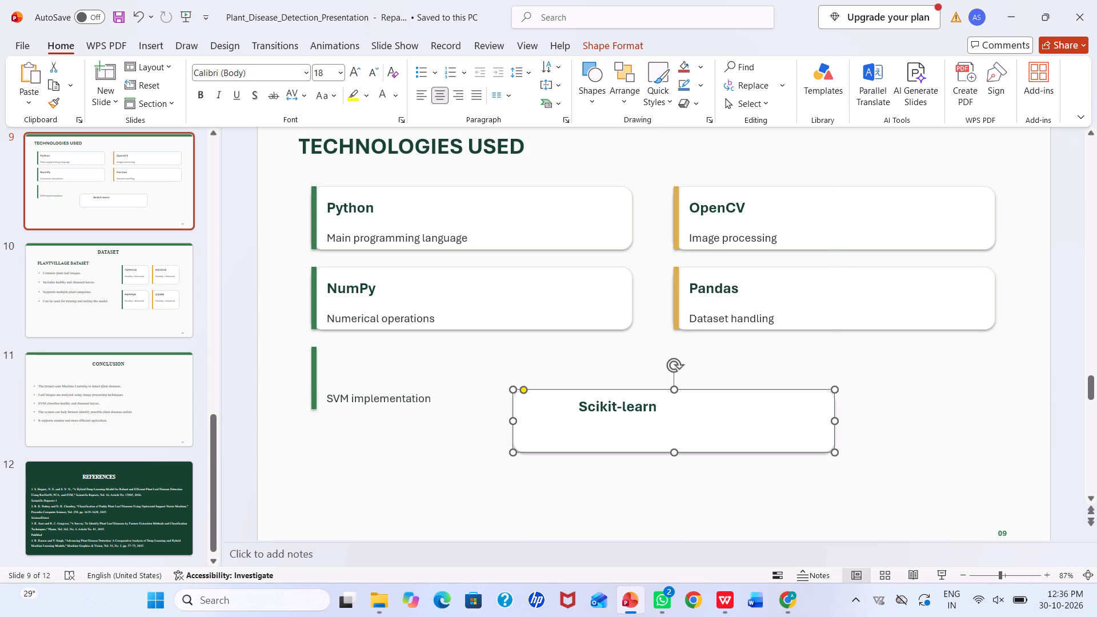
pyautogui.click(636, 410)
pyautogui.click(636, 410)
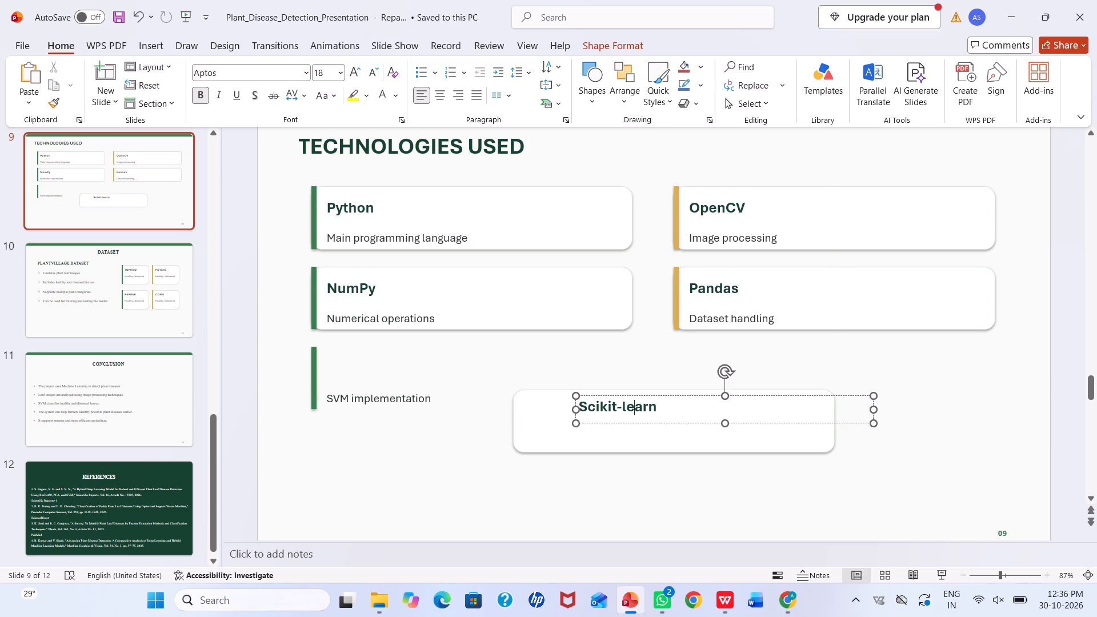
pyautogui.moveTo(636, 417); pyautogui.dragTo(587, 423)
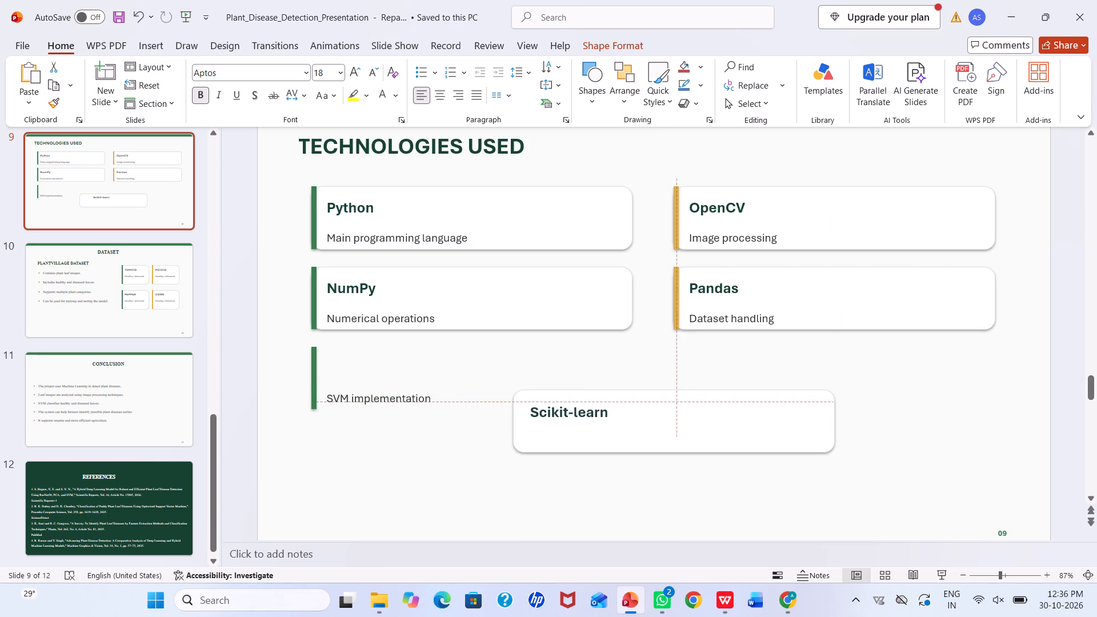
pyautogui.moveTo(587, 423); pyautogui.dragTo(586, 425)
# Place the SVM implementation text under the Scikit-learn title and align the green accent bar with the card background's left edge.
pyautogui.click(421, 394)
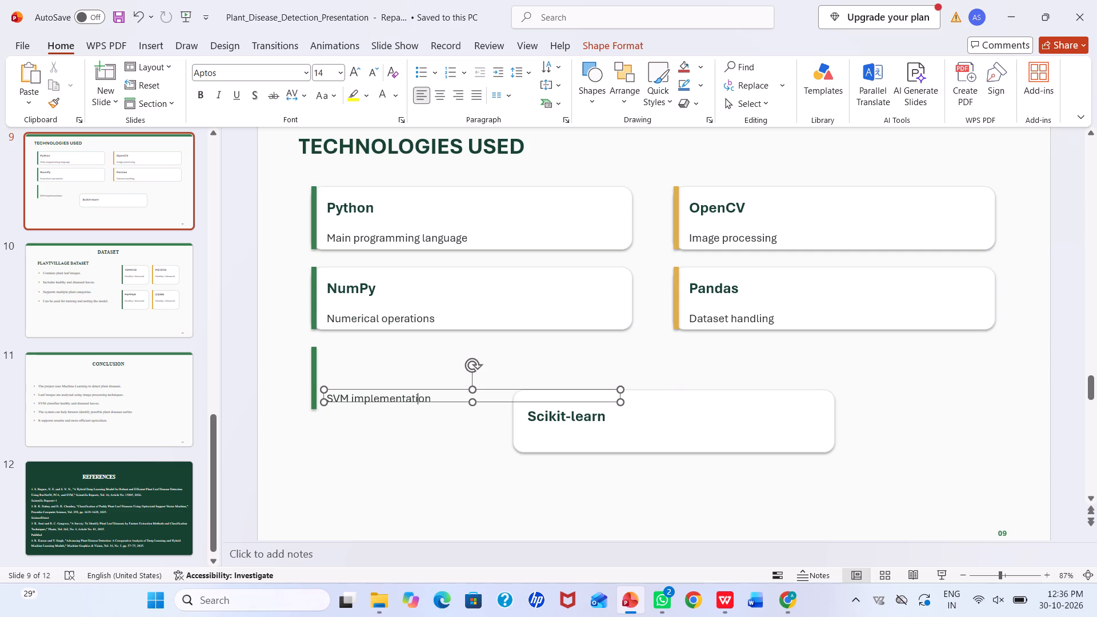
pyautogui.moveTo(422, 388); pyautogui.dragTo(622, 430)
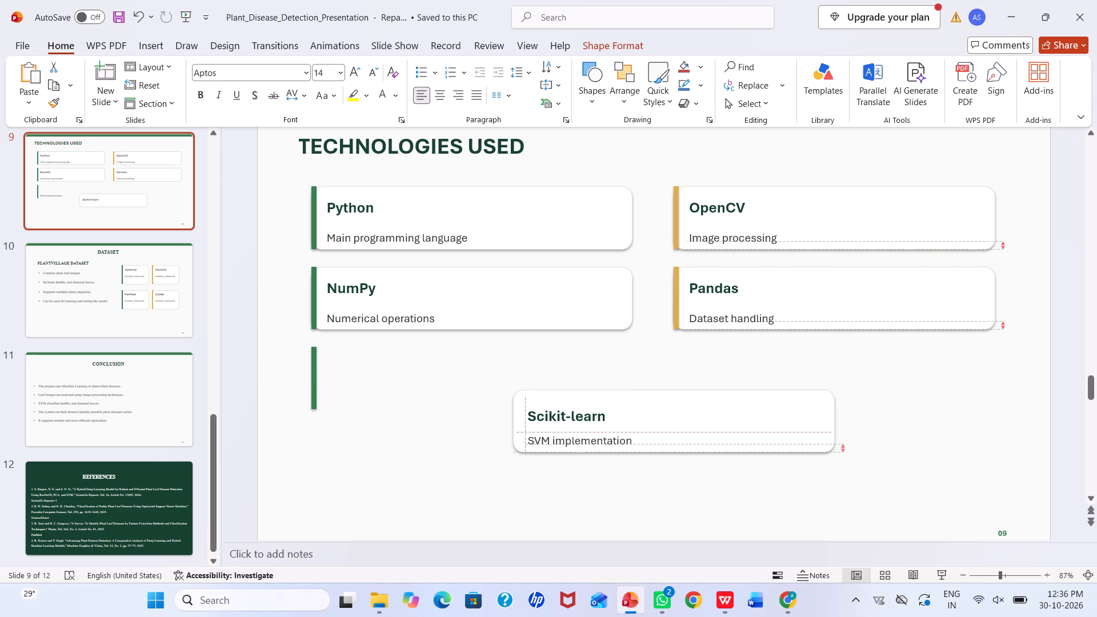
pyautogui.moveTo(622, 430); pyautogui.dragTo(620, 427)
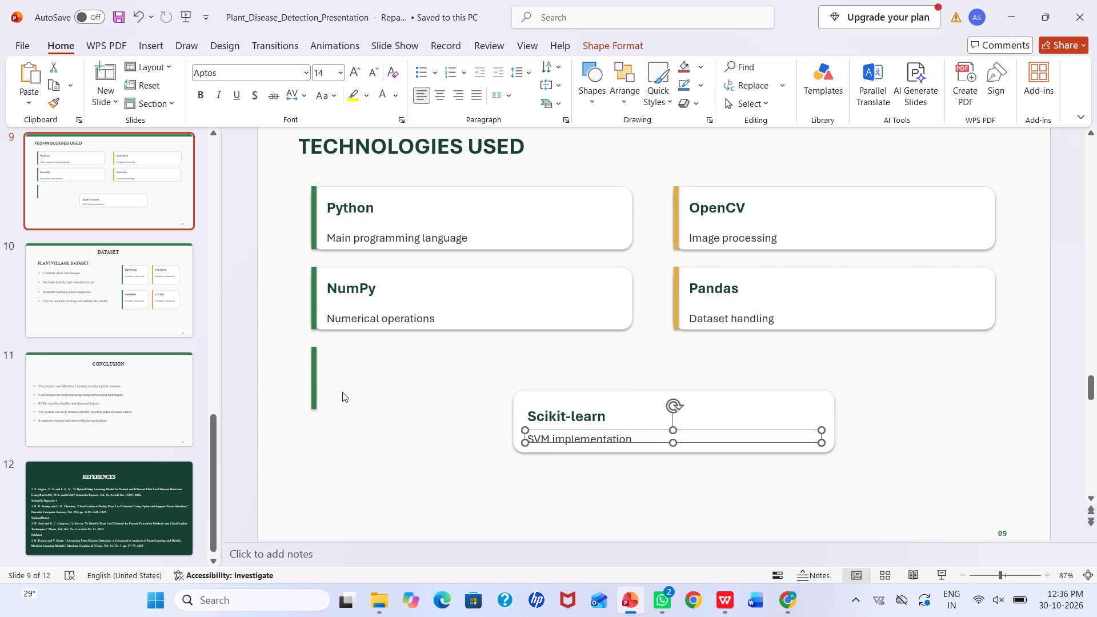
pyautogui.click(317, 377)
pyautogui.click(317, 377)
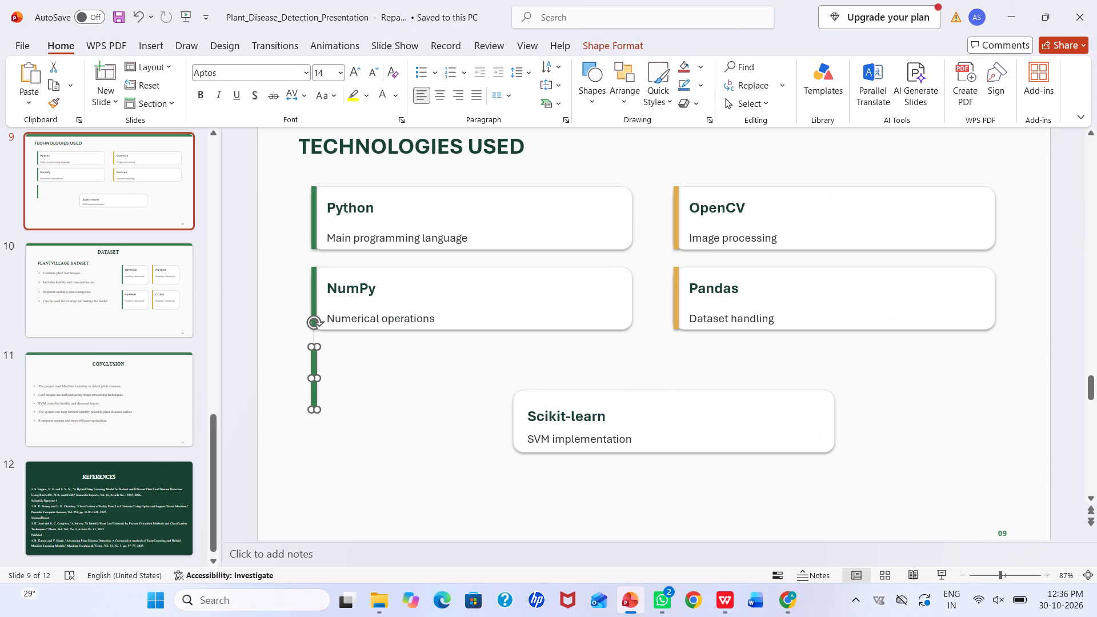
pyautogui.moveTo(317, 370); pyautogui.dragTo(514, 414)
pyautogui.moveTo(630, 390); pyautogui.dragTo(626, 390)
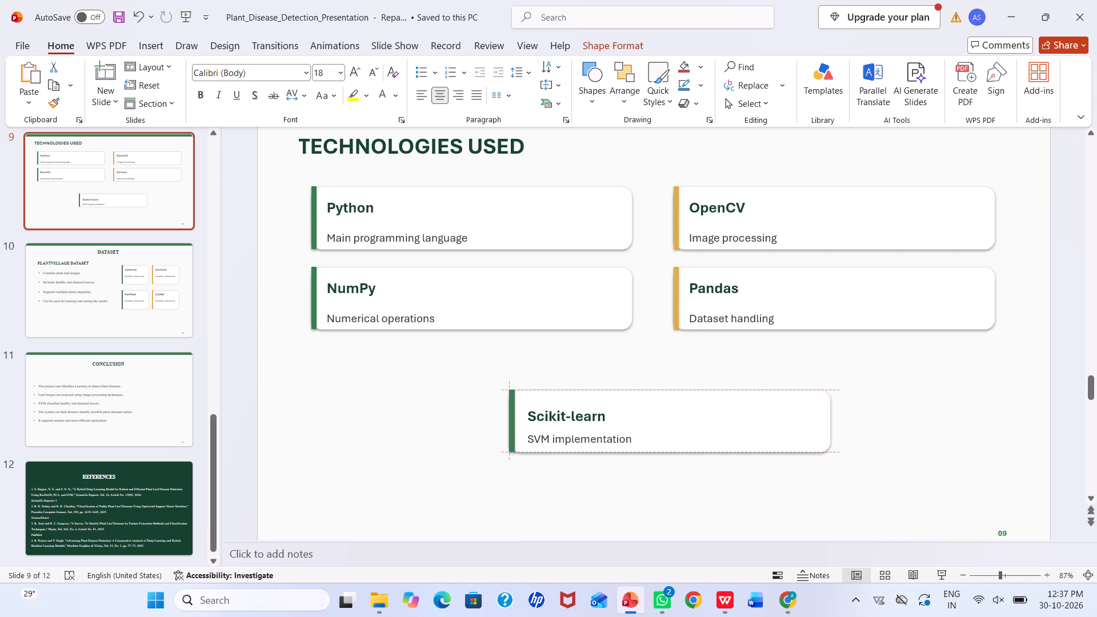
pyautogui.moveTo(626, 390); pyautogui.dragTo(624, 390)
pyautogui.click(576, 354)
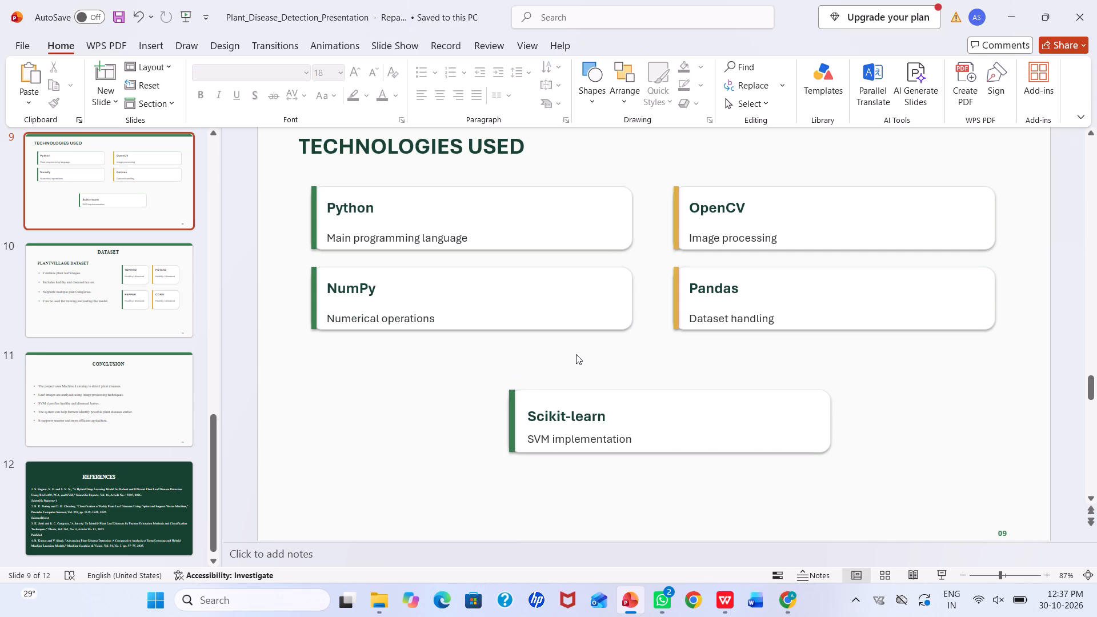
# On the System Architecture slide, delete the Input Image block, including its background, title, green accent bar and Upload plant leaf image text.
pyautogui.click(110, 399)
pyautogui.scroll(1, 114, 291)
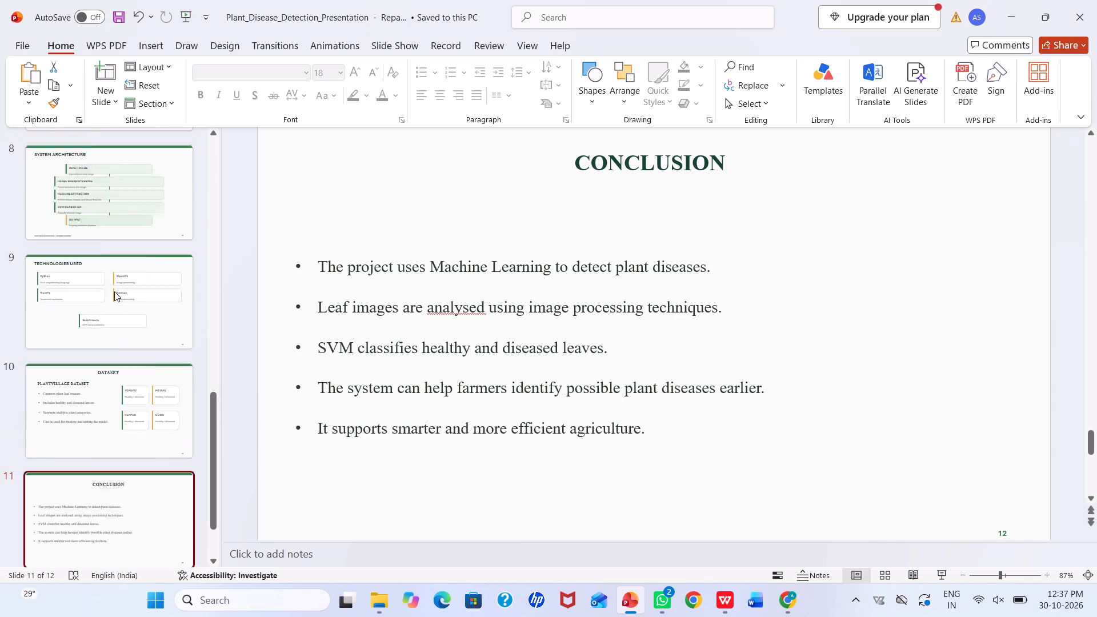
pyautogui.scroll(1, 114, 291)
pyautogui.click(109, 259)
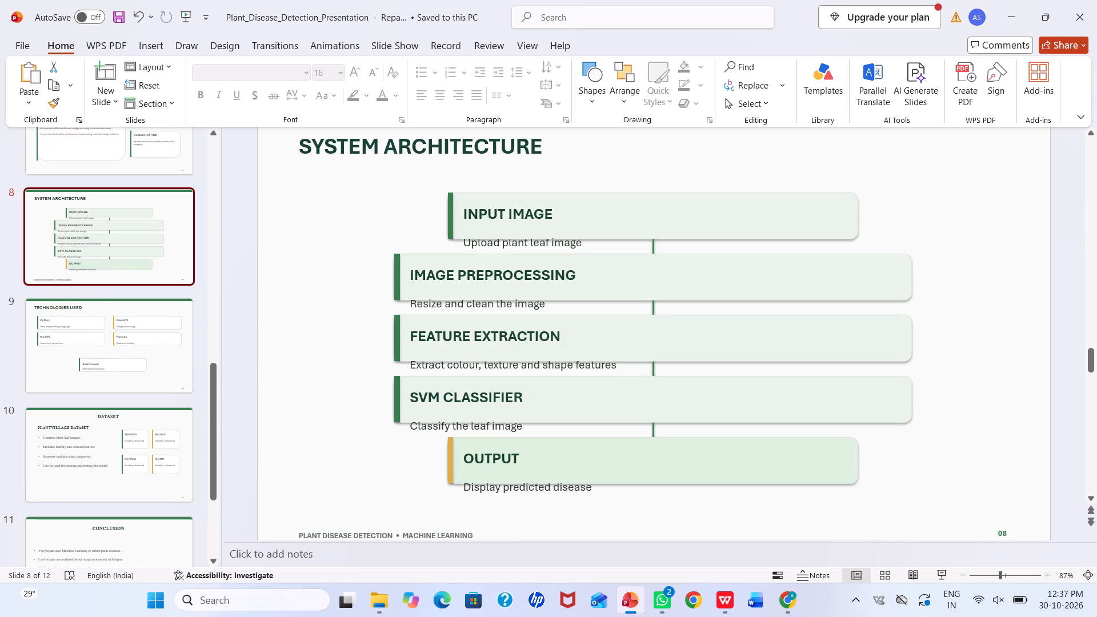
pyautogui.click(539, 201)
pyautogui.click(572, 190)
pyautogui.press('BackSpace')
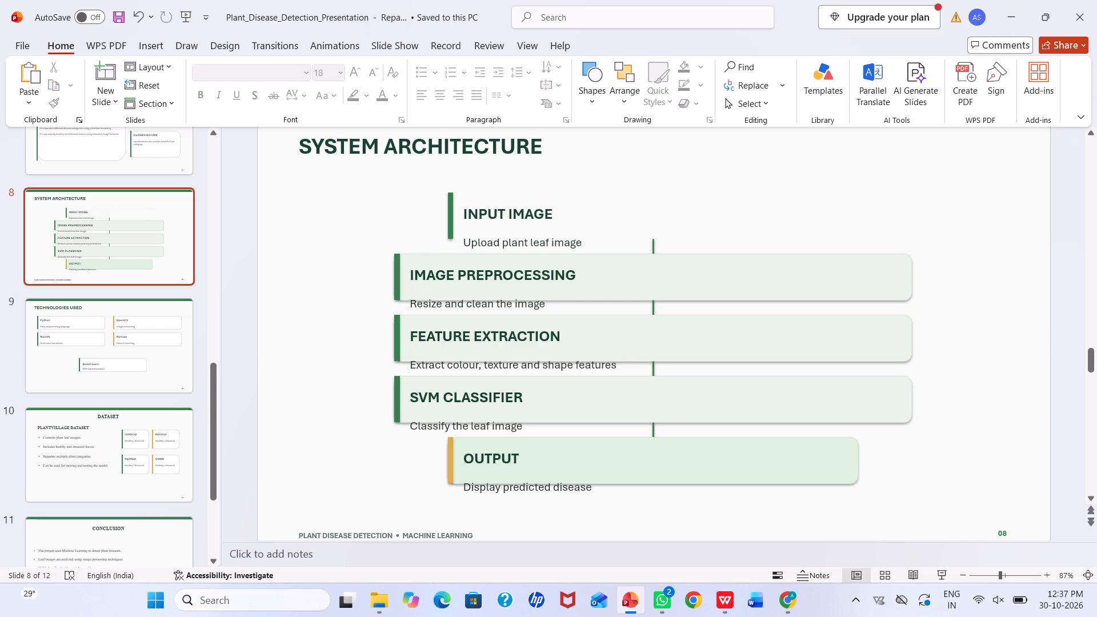
pyautogui.click(479, 209)
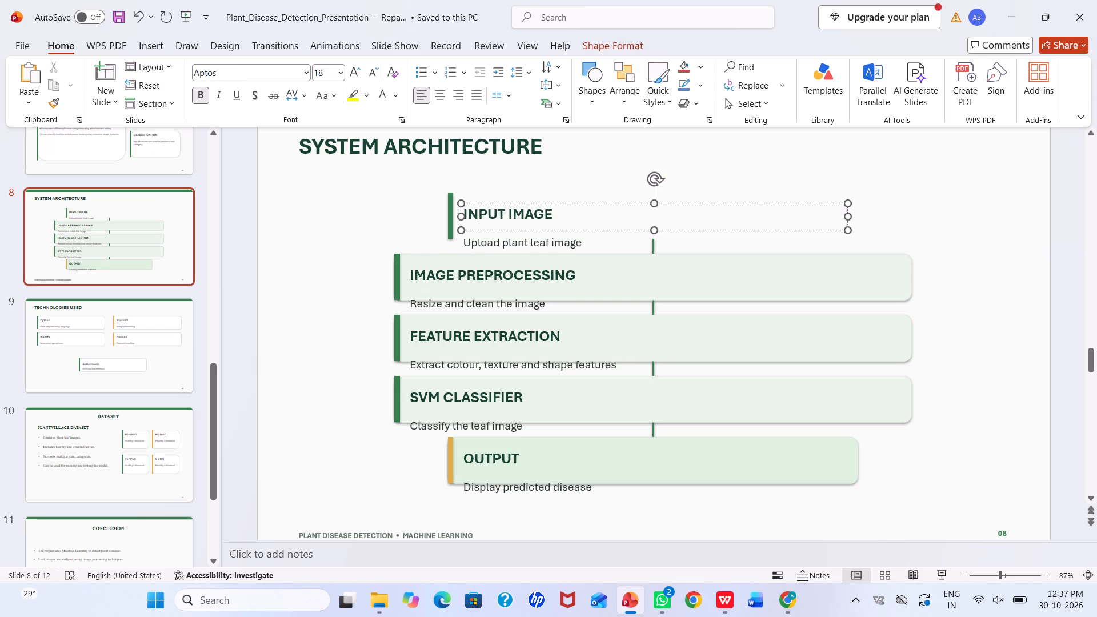
pyautogui.click(491, 204)
pyautogui.press('BackSpace')
pyautogui.click(455, 207)
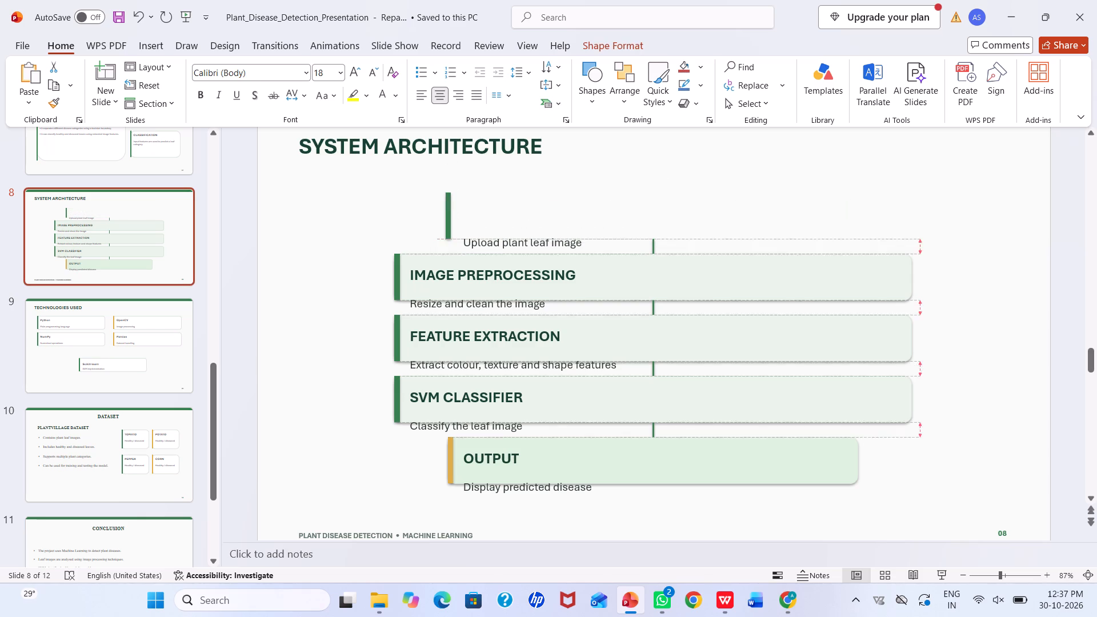
pyautogui.click(453, 207)
pyautogui.click(452, 206)
pyautogui.press('BackSpace')
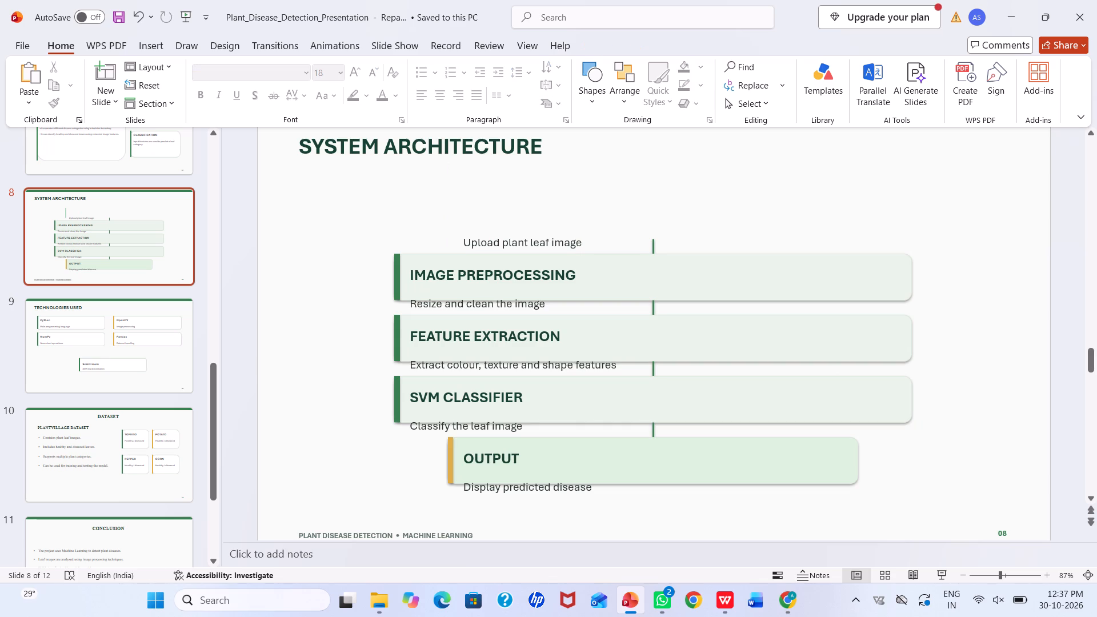
pyautogui.click(508, 244)
pyautogui.click(518, 235)
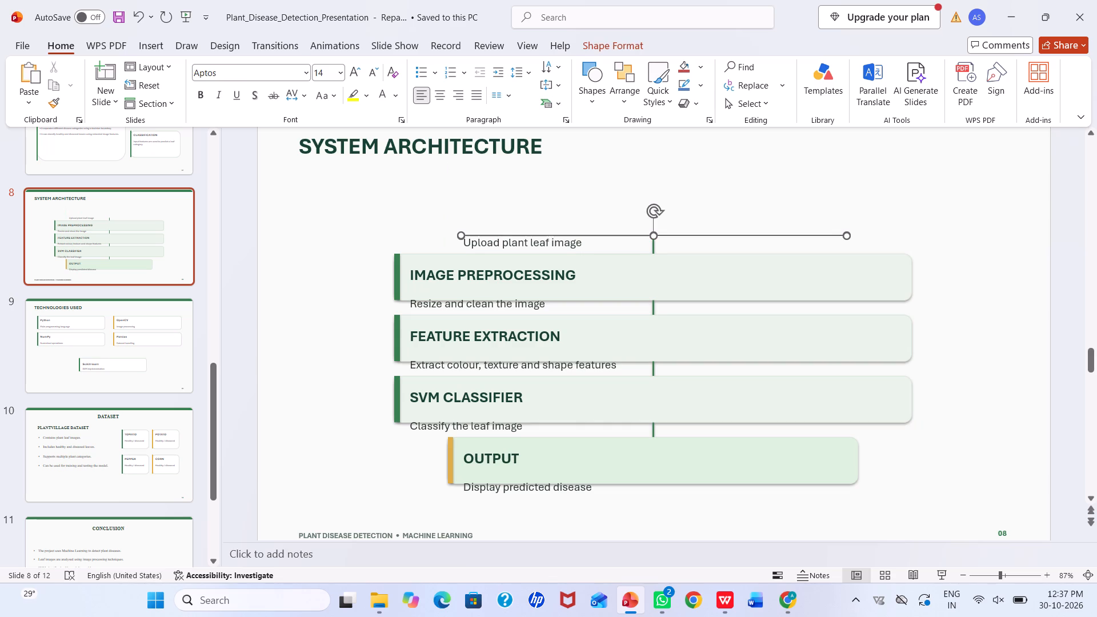
pyautogui.press('BackSpace')
# On the System Architecture slide, delete the Image Preprocessing block's background, title and green accent bar.
pyautogui.click(525, 255)
pyautogui.press('BackSpace')
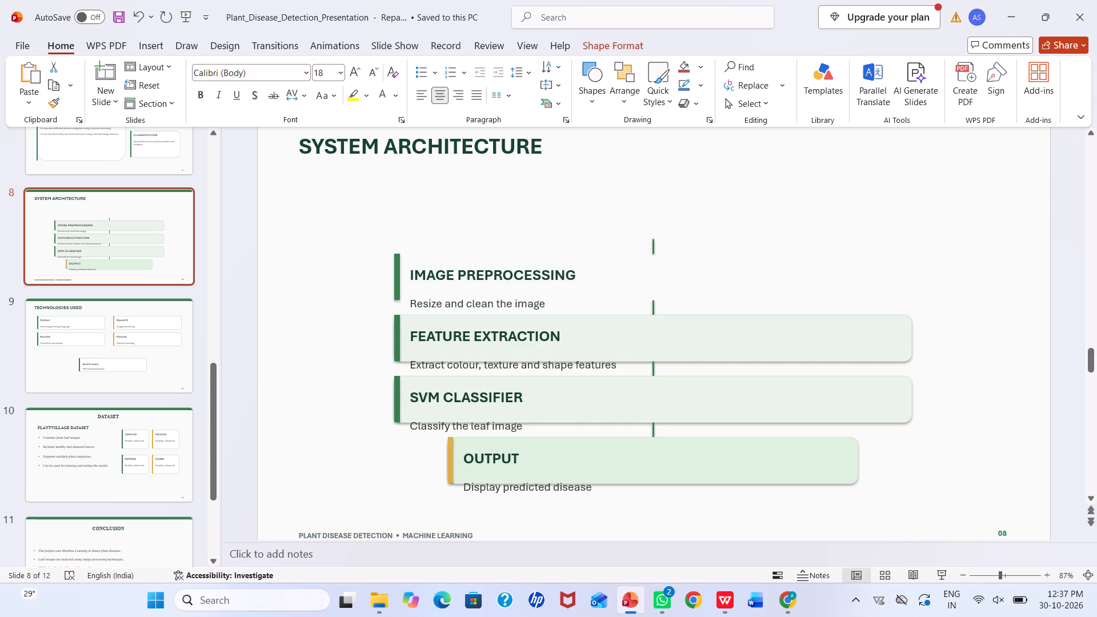
pyautogui.click(526, 270)
pyautogui.press('BackSpace')
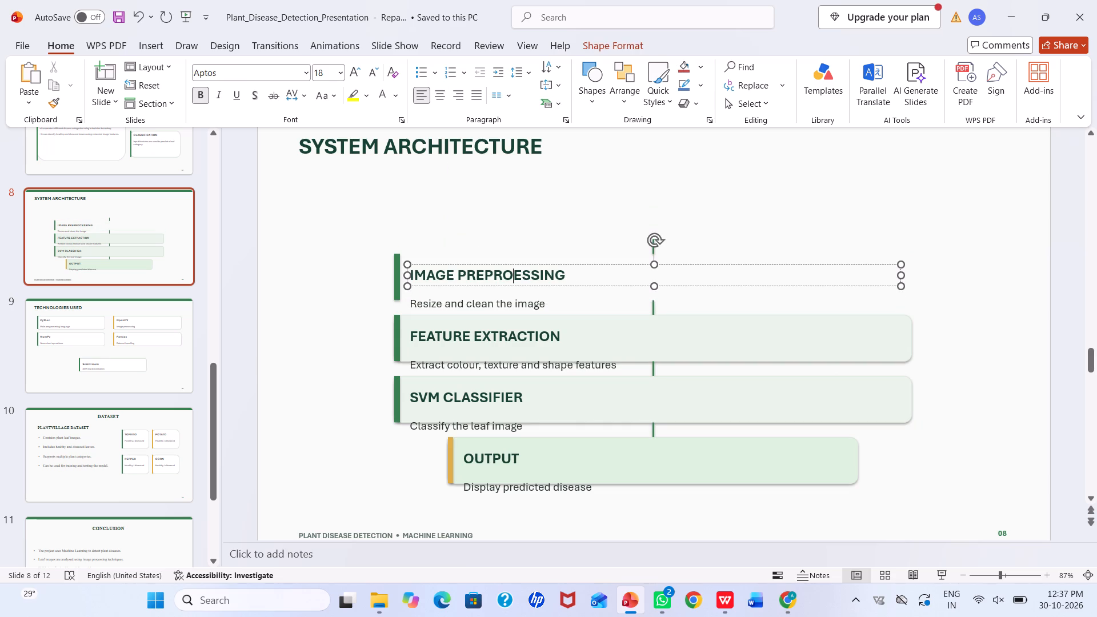
pyautogui.click(527, 263)
pyautogui.press('BackSpace')
pyautogui.press('BackSpace')
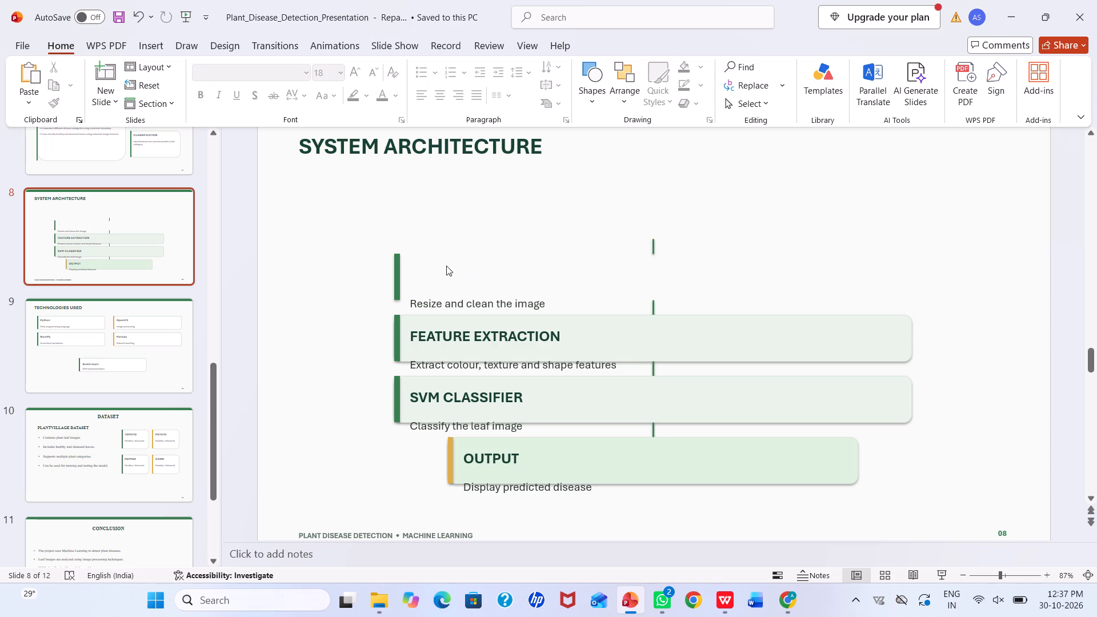
pyautogui.click(397, 261)
pyautogui.press('BackSpace')
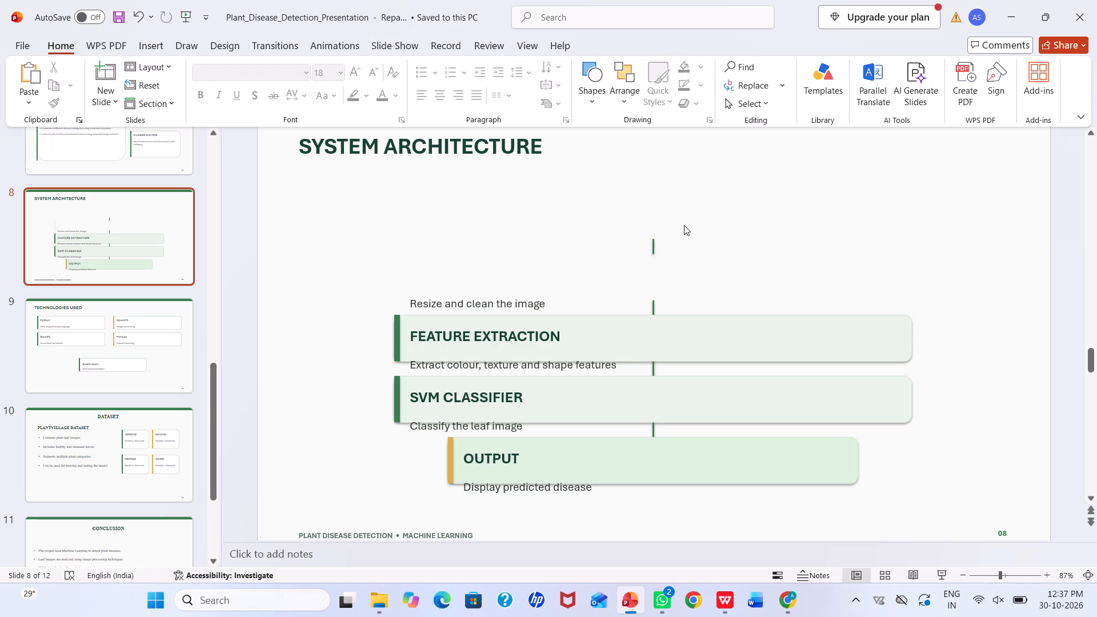
# Delete the two short green connector lines above the Feature Extraction block.
pyautogui.click(652, 242)
pyautogui.click(651, 248)
pyautogui.press('BackSpace')
pyautogui.click(655, 303)
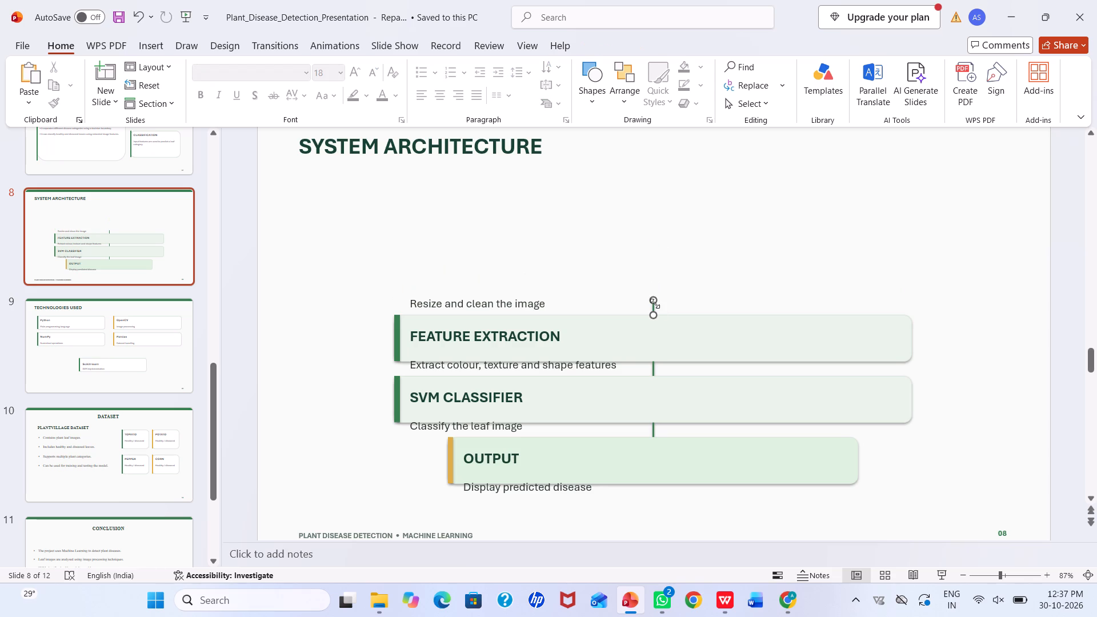
pyautogui.click(654, 306)
pyautogui.press('BackSpace')
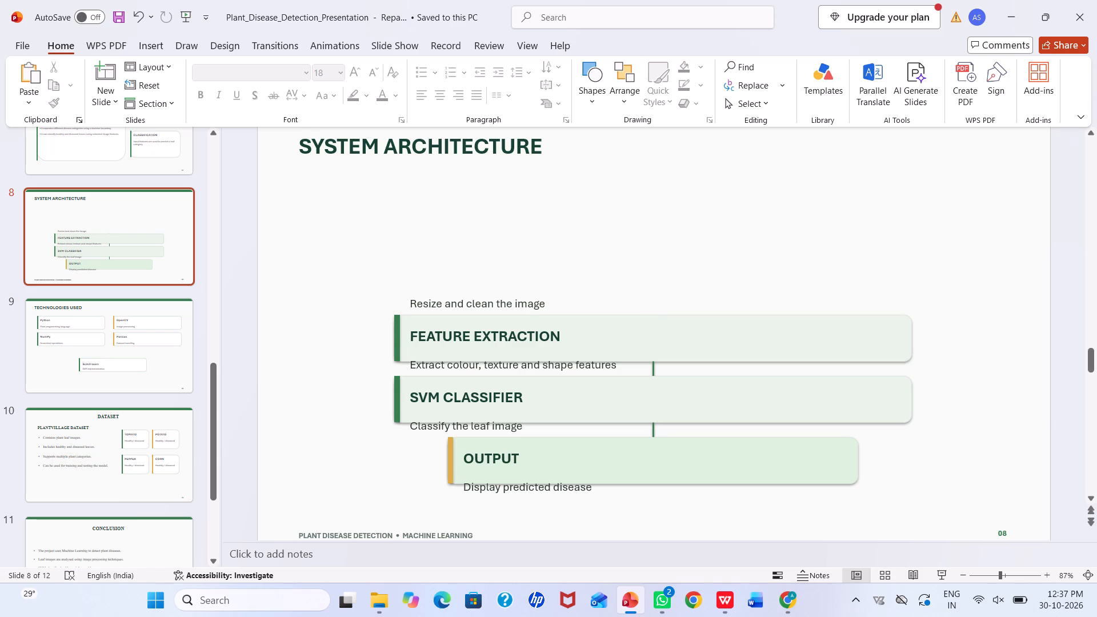
# Delete the Feature Extraction block's background and the SVM Classifier block's title and background.
pyautogui.click(667, 320)
pyautogui.press('BackSpace')
pyautogui.click(678, 389)
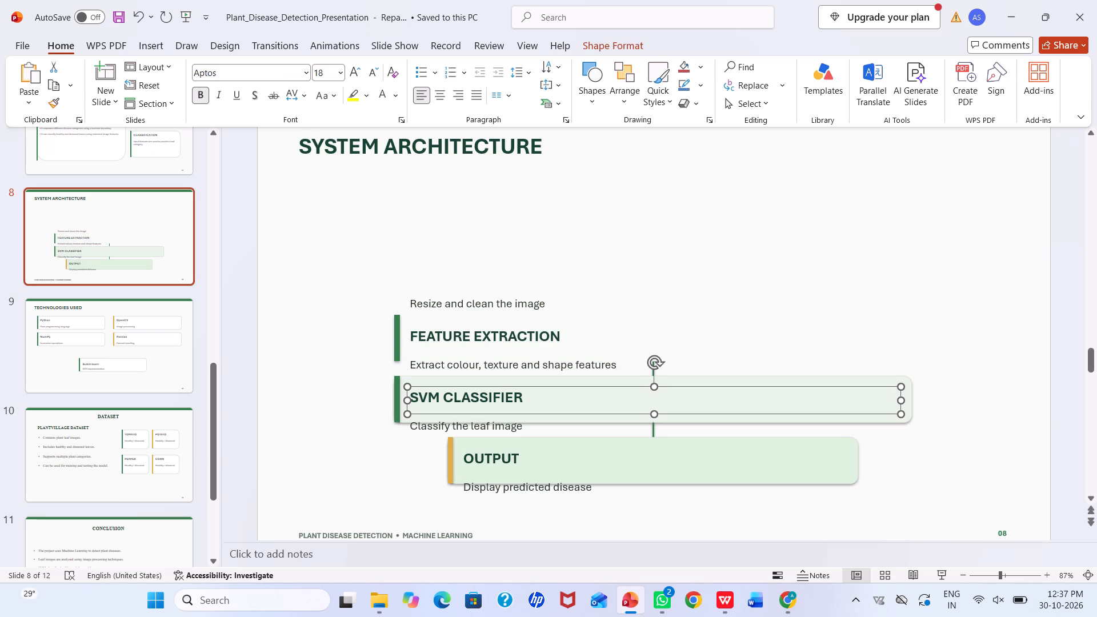
pyautogui.press('BackSpace')
pyautogui.doubleClick(675, 417)
pyautogui.press('BackSpace')
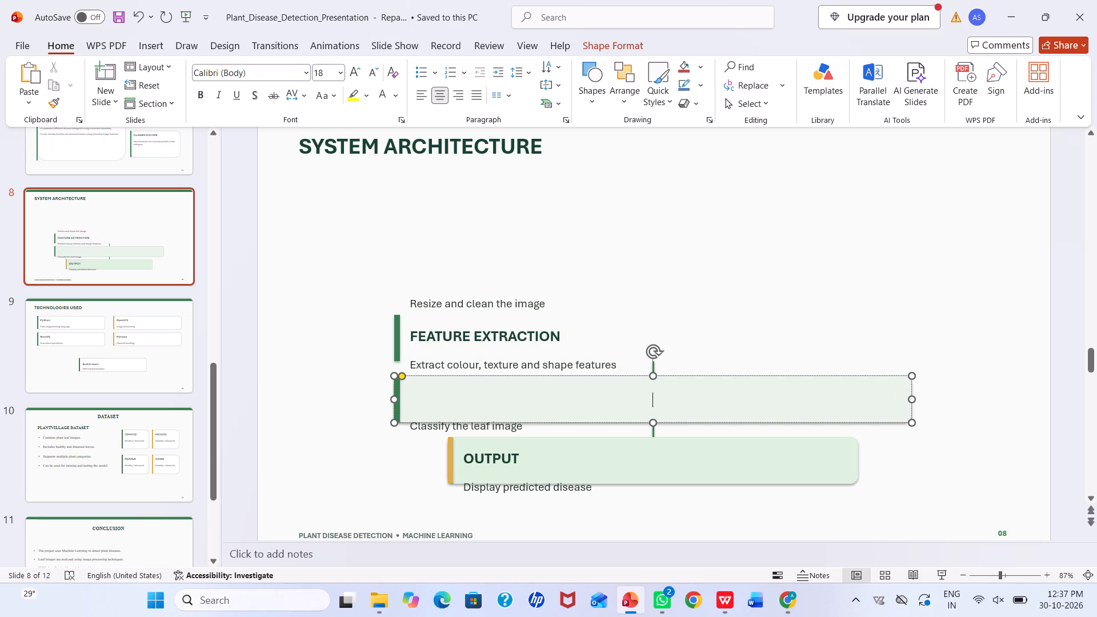
pyautogui.press('BackSpace')
pyautogui.moveTo(676, 408); pyautogui.dragTo(684, 368)
pyautogui.click(688, 335)
pyautogui.press('BackSpace')
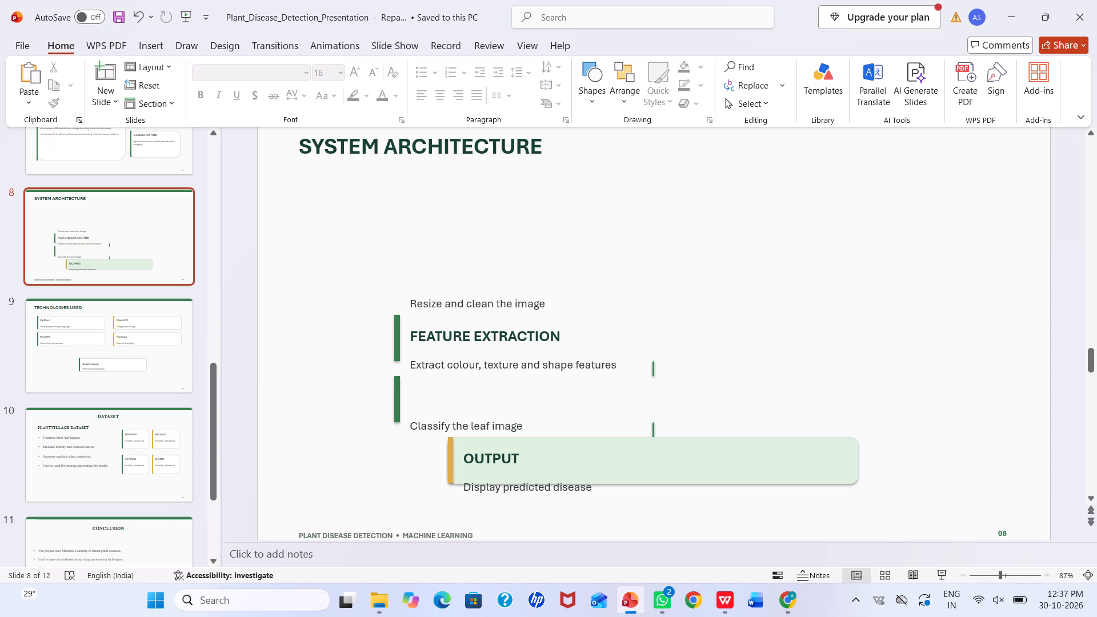
# Delete the Feature Extraction title, its green accent bar, and the Resize and clean the image and Extract colour, texture and shape features texts.
pyautogui.click(557, 329)
pyautogui.click(559, 324)
pyautogui.press('BackSpace')
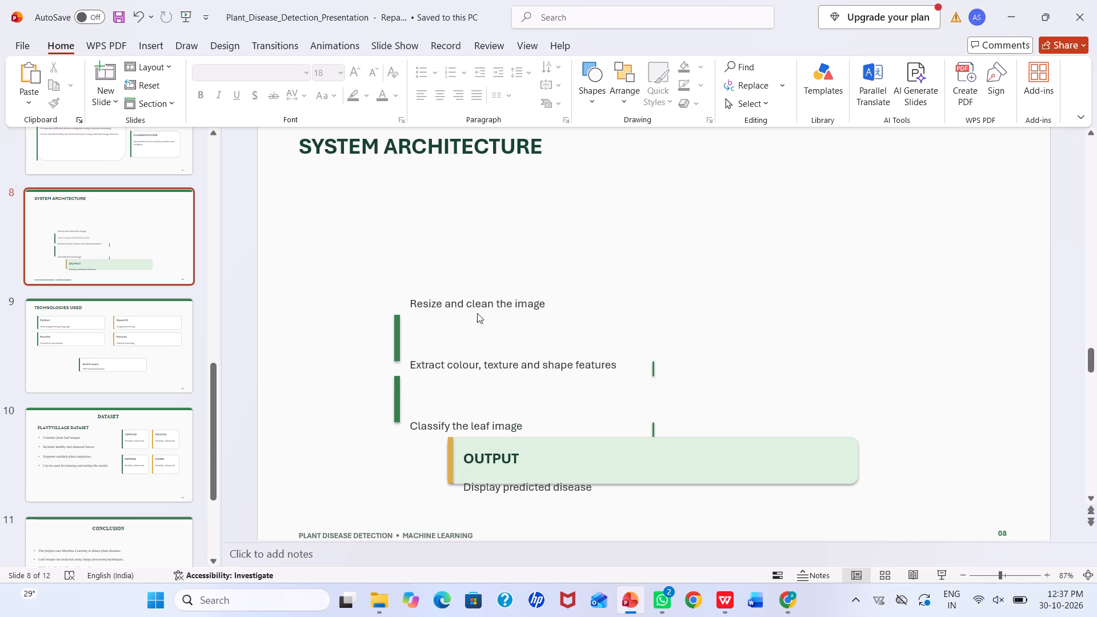
pyautogui.click(487, 298)
pyautogui.click(488, 296)
pyautogui.press('BackSpace')
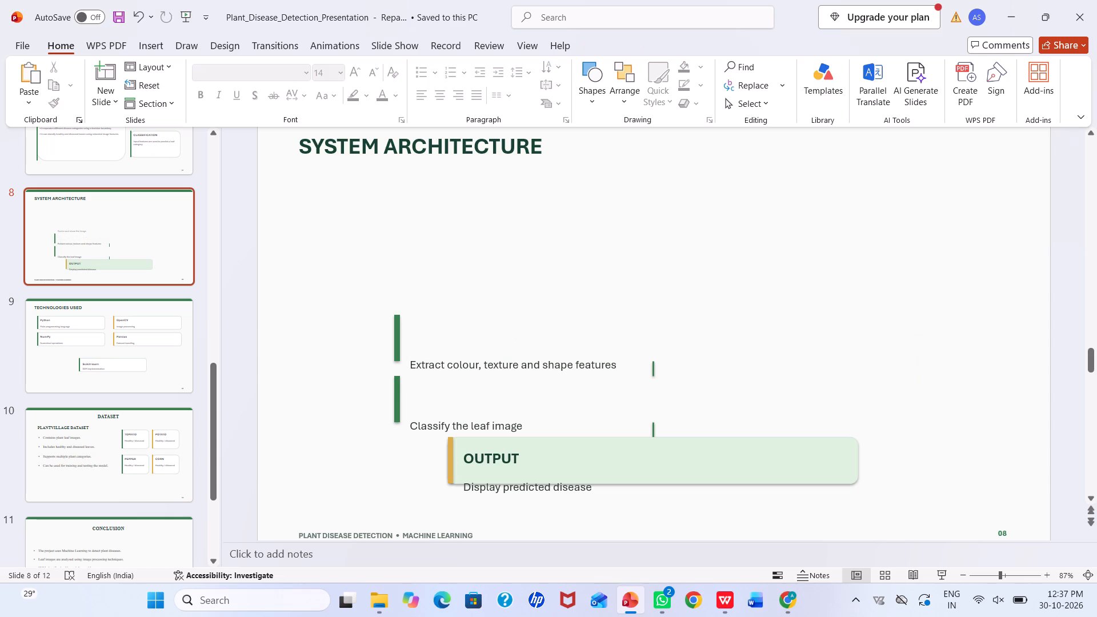
pyautogui.click(396, 328)
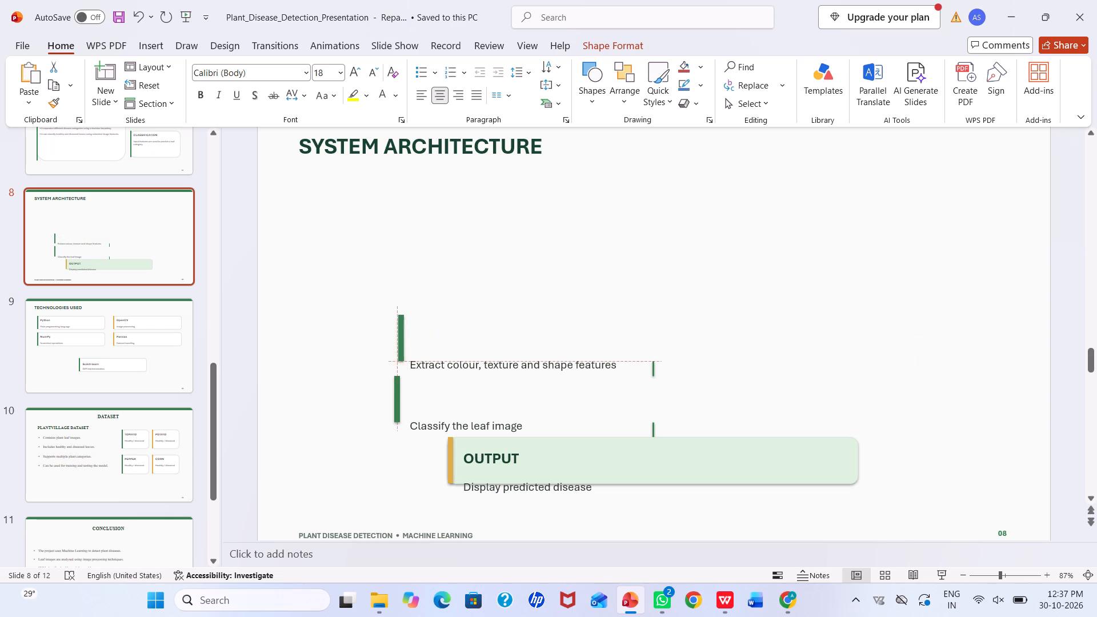
pyautogui.click(399, 327)
pyautogui.click(399, 327)
pyautogui.press('BackSpace')
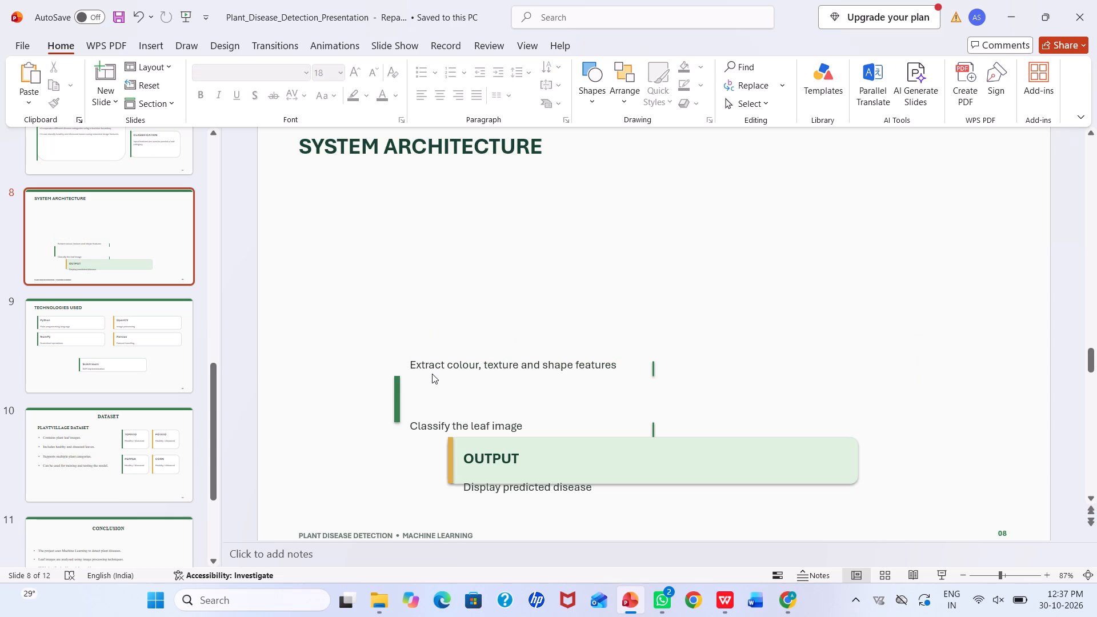
pyautogui.click(434, 362)
pyautogui.click(445, 357)
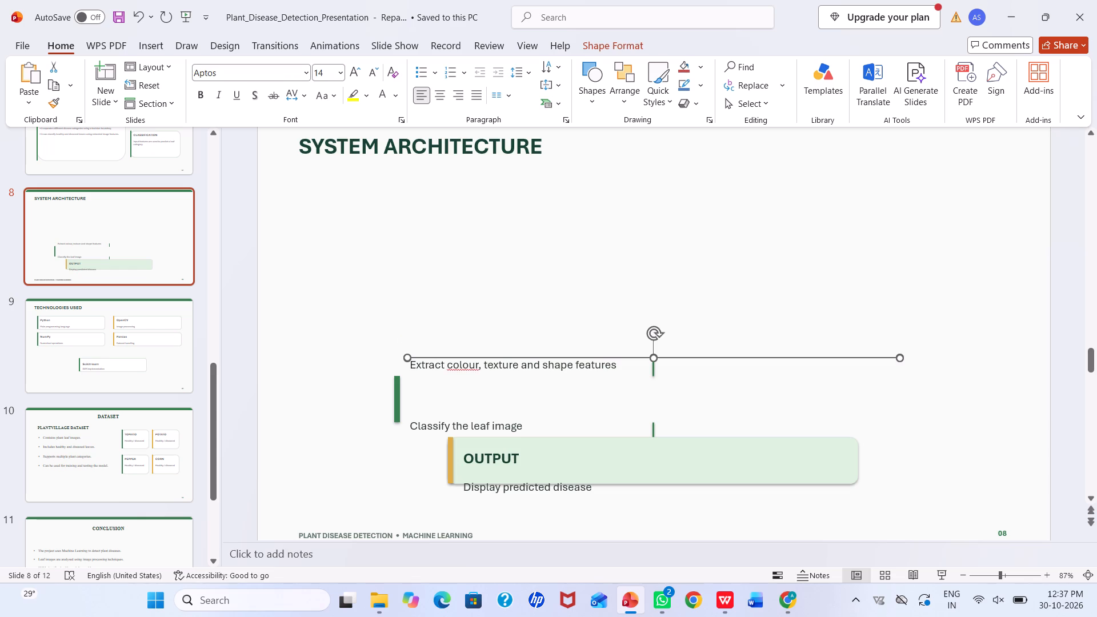
pyautogui.press('BackSpace')
# Delete the SVM Classifier block's green accent bar and the Classify the leaf image text.
pyautogui.click(398, 383)
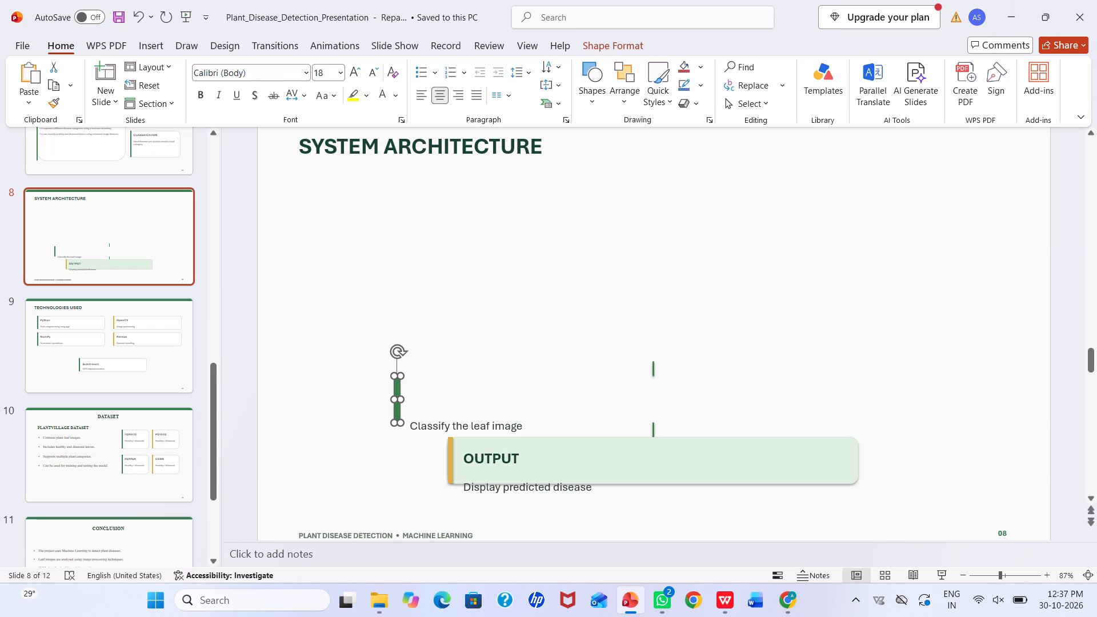
pyautogui.press('BackSpace')
pyautogui.click(421, 418)
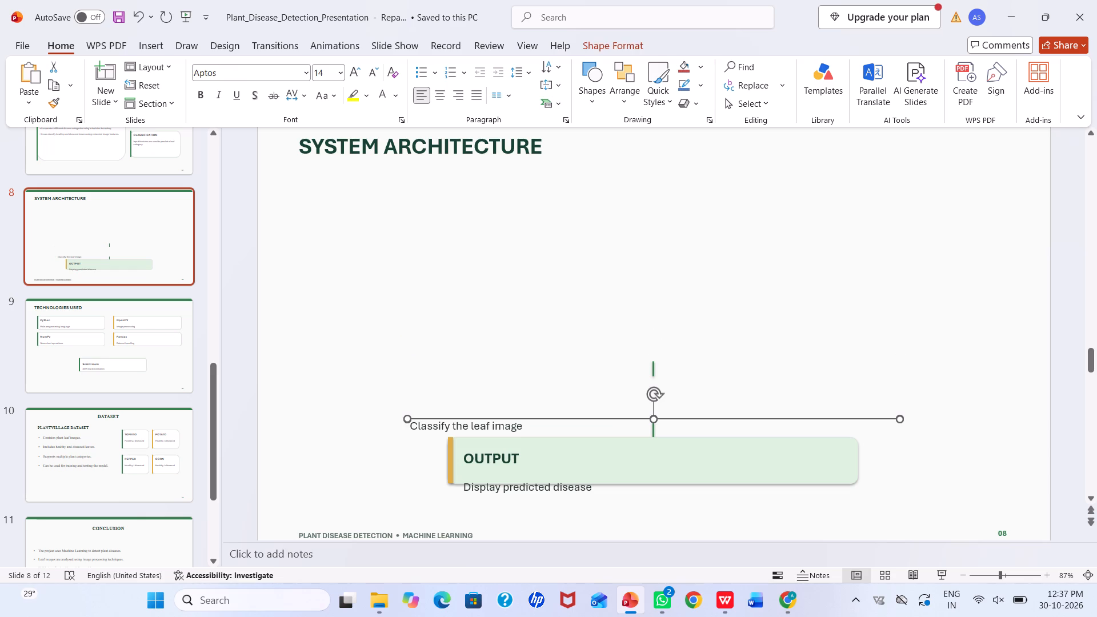
pyautogui.click(426, 420)
pyautogui.press('BackSpace')
# Delete the Output block, including its title, background, Display predicted disease text and amber accent bar.
pyautogui.click(541, 464)
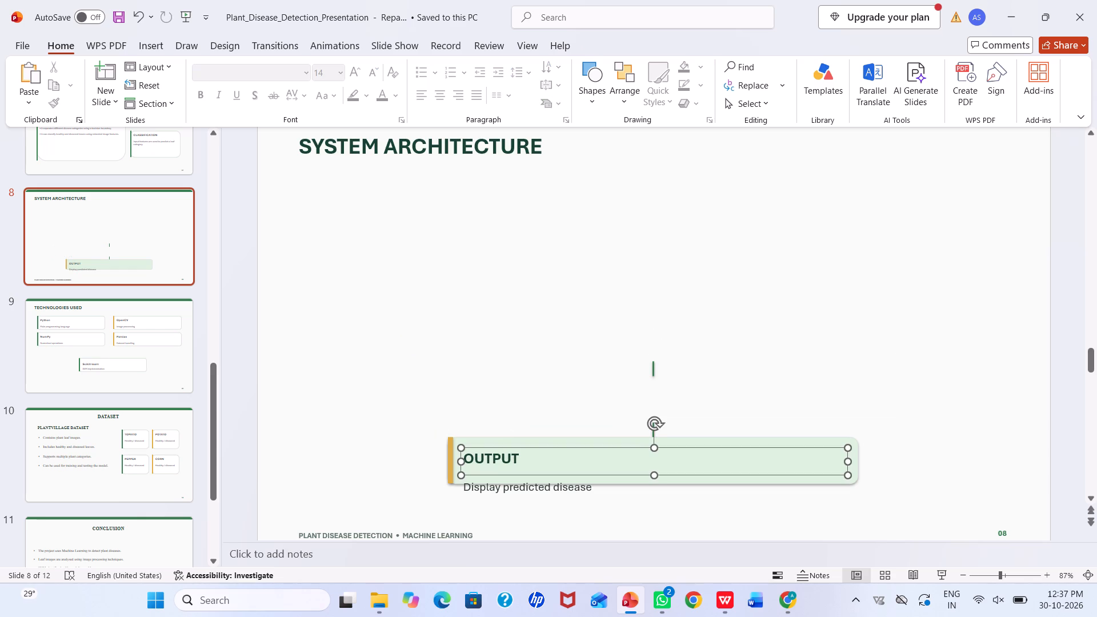
pyautogui.press('BackSpace')
pyautogui.click(541, 464)
pyautogui.press('BackSpace')
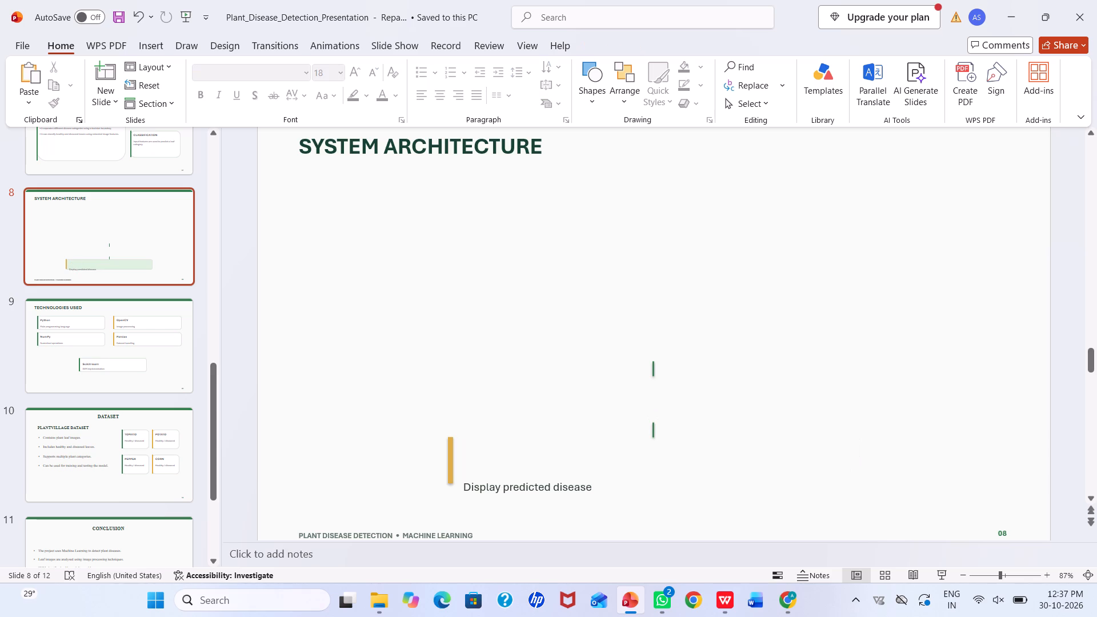
pyautogui.click(545, 485)
pyautogui.press('BackSpace')
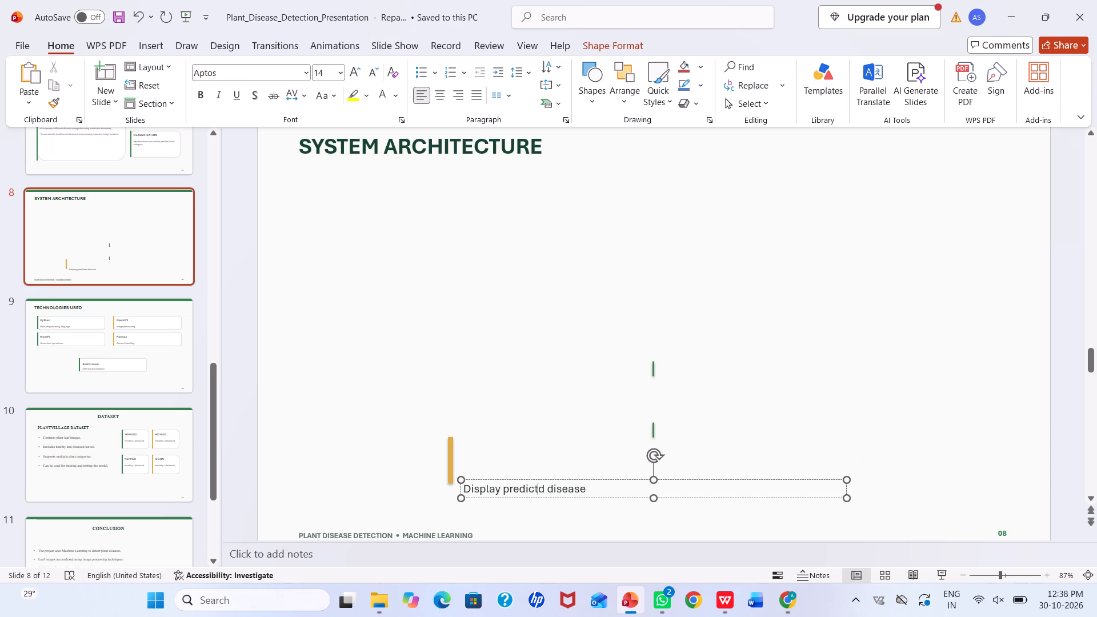
pyautogui.click(550, 480)
pyautogui.press('BackSpace')
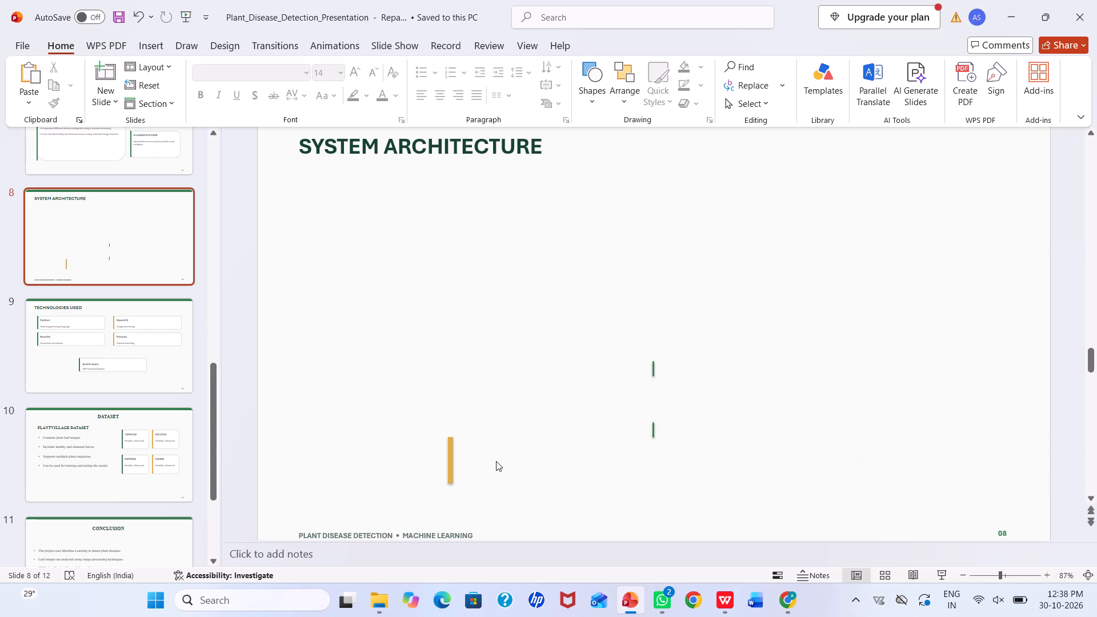
pyautogui.click(451, 452)
pyautogui.press('BackSpace')
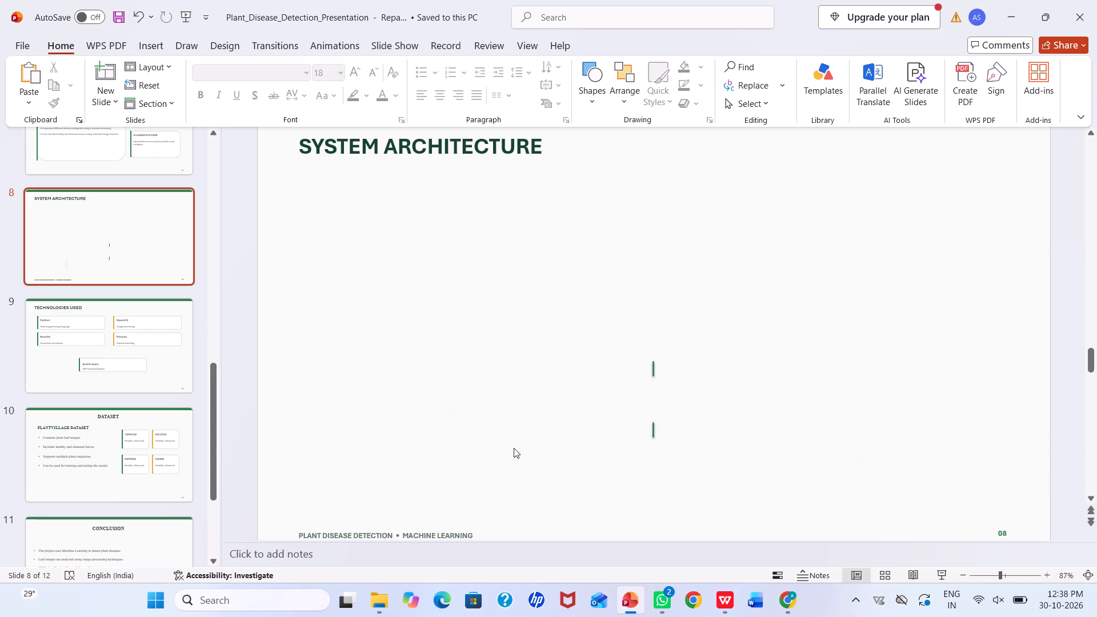
# Delete the two remaining green connector lines on the System Architecture slide.
pyautogui.click(655, 427)
pyautogui.press('BackSpace')
pyautogui.click(657, 370)
pyautogui.press('BackSpace')
# Delete the Plant Disease Detection • Machine Learning footer from the System Architecture slide.
pyautogui.click(414, 533)
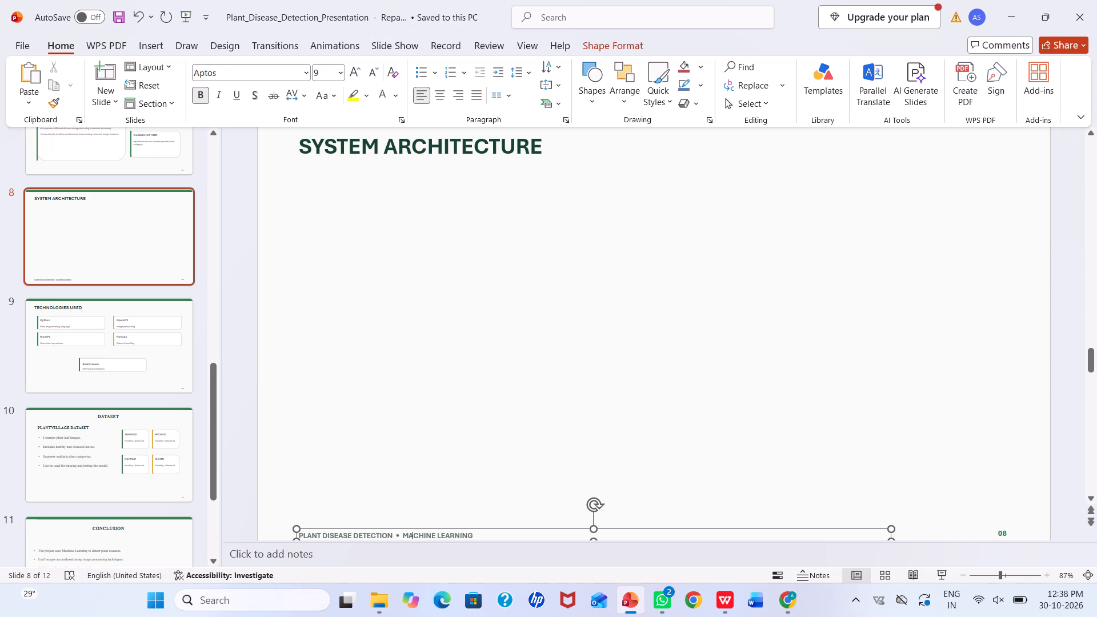
pyautogui.click(420, 528)
pyautogui.press('BackSpace')
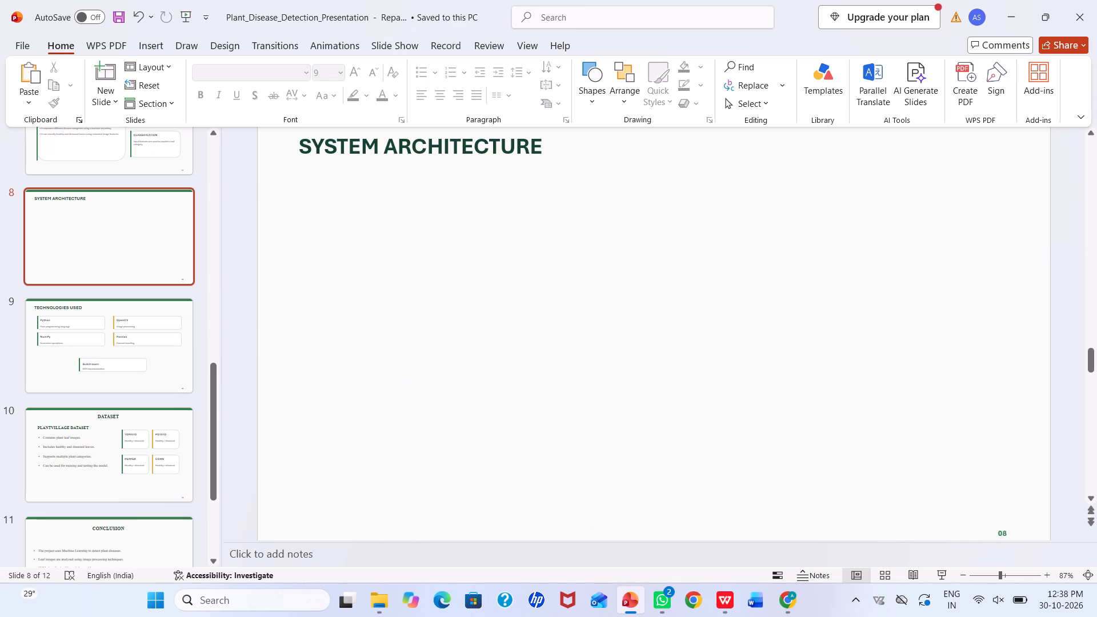
# Set the System Architecture heading in Times New Roman and centre it.
pyautogui.moveTo(301, 143); pyautogui.dragTo(594, 162)
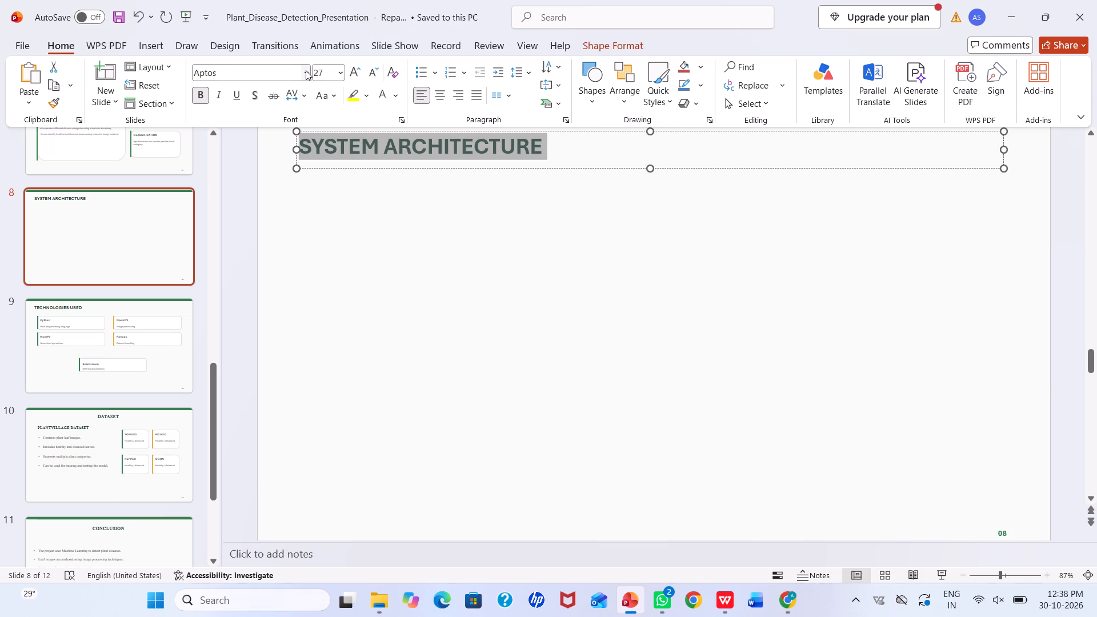
pyautogui.click(305, 70)
pyautogui.click(301, 165)
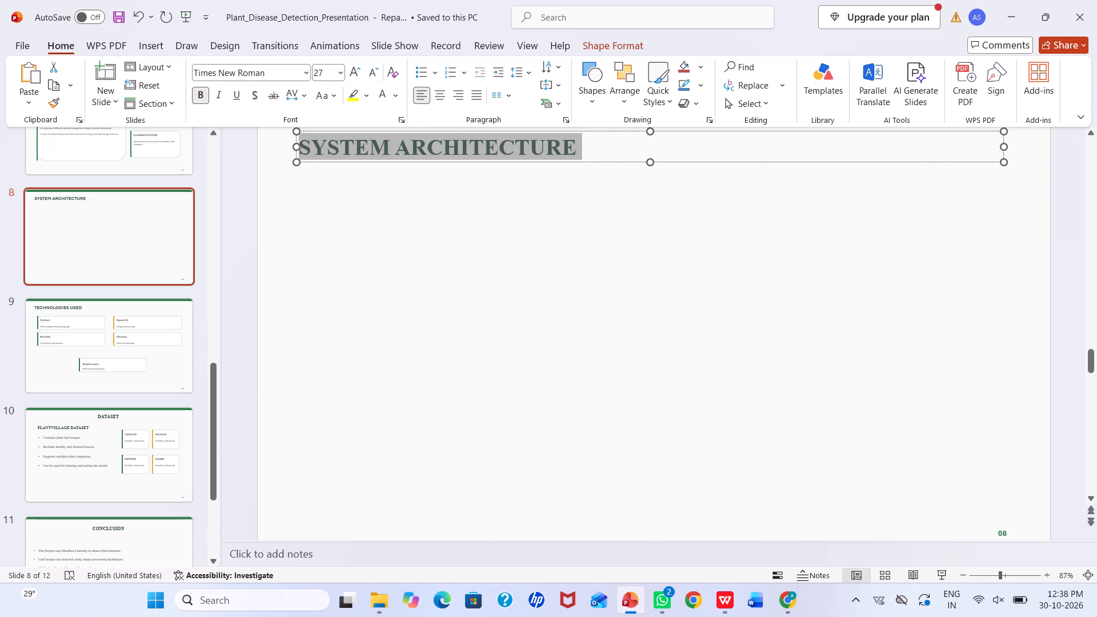
pyautogui.click(436, 93)
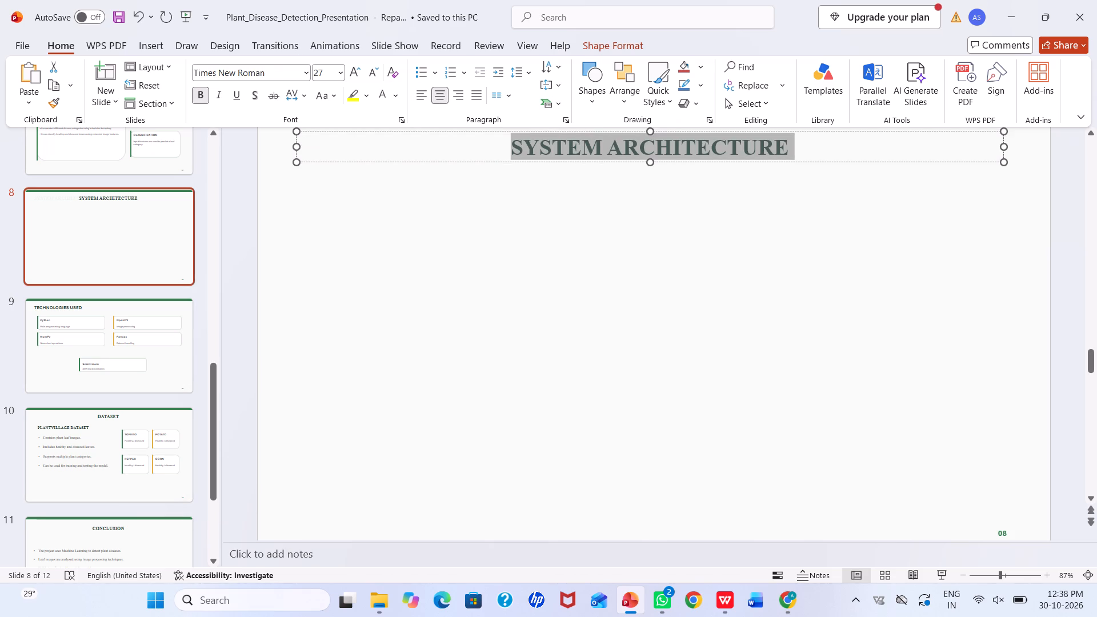
# Move the System Architecture heading slightly lower on the slide.
pyautogui.moveTo(516, 161); pyautogui.dragTo(517, 175)
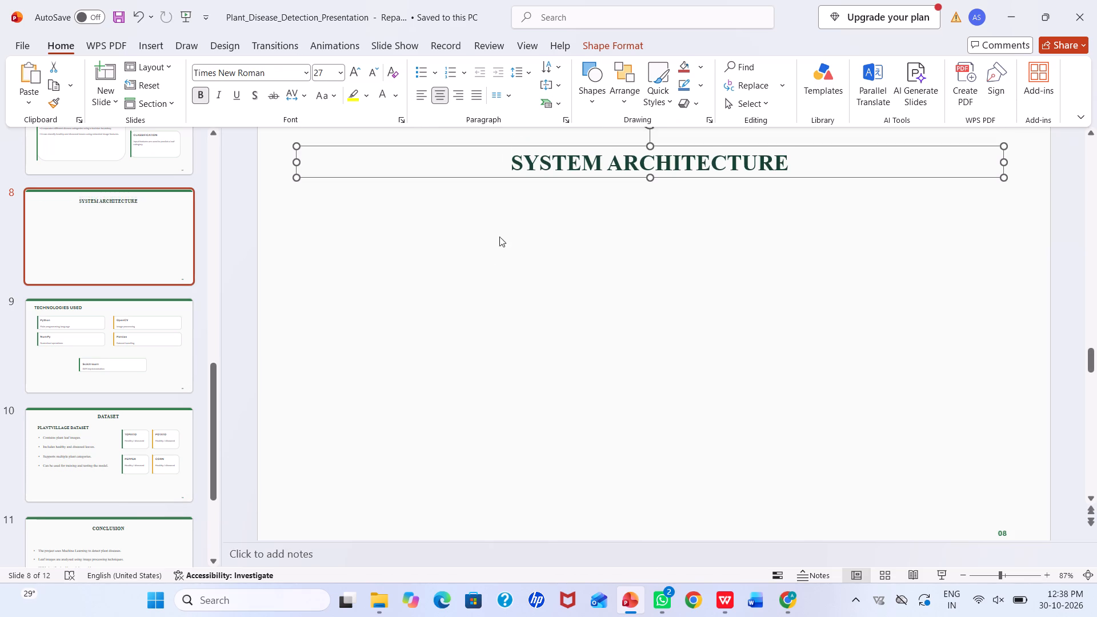
pyautogui.moveTo(541, 179); pyautogui.dragTo(543, 193)
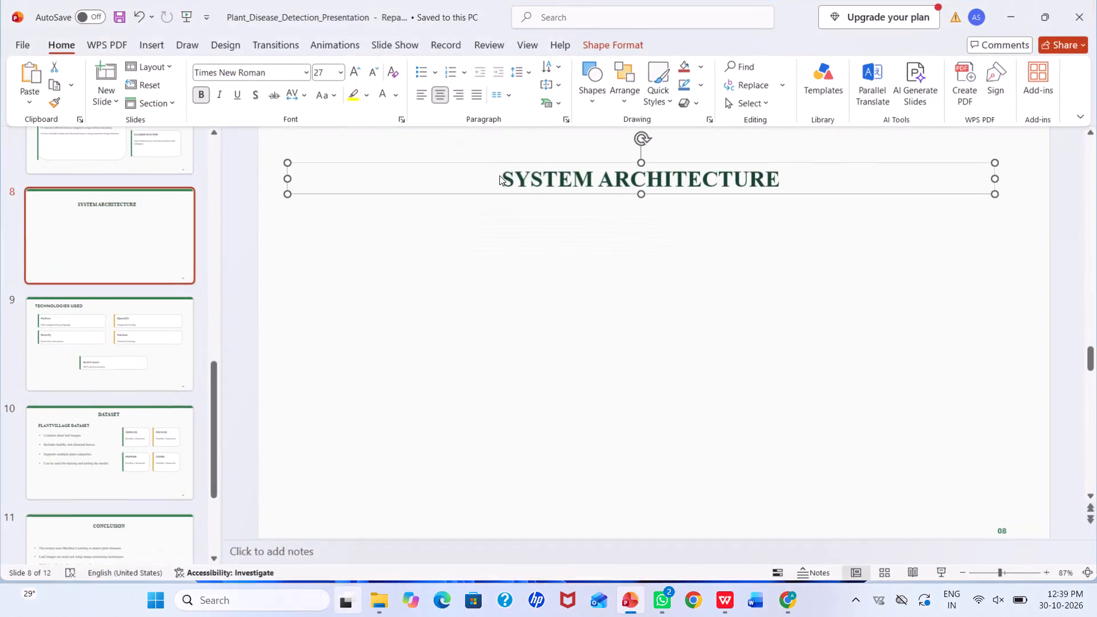
pyautogui.click(152, 49)
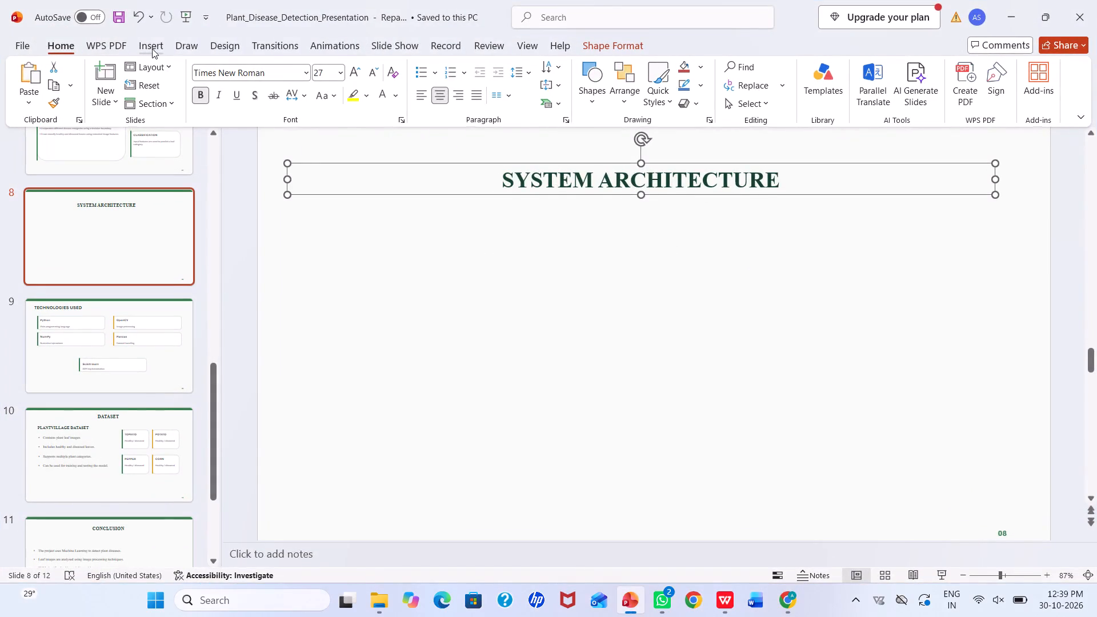
pyautogui.click(107, 87)
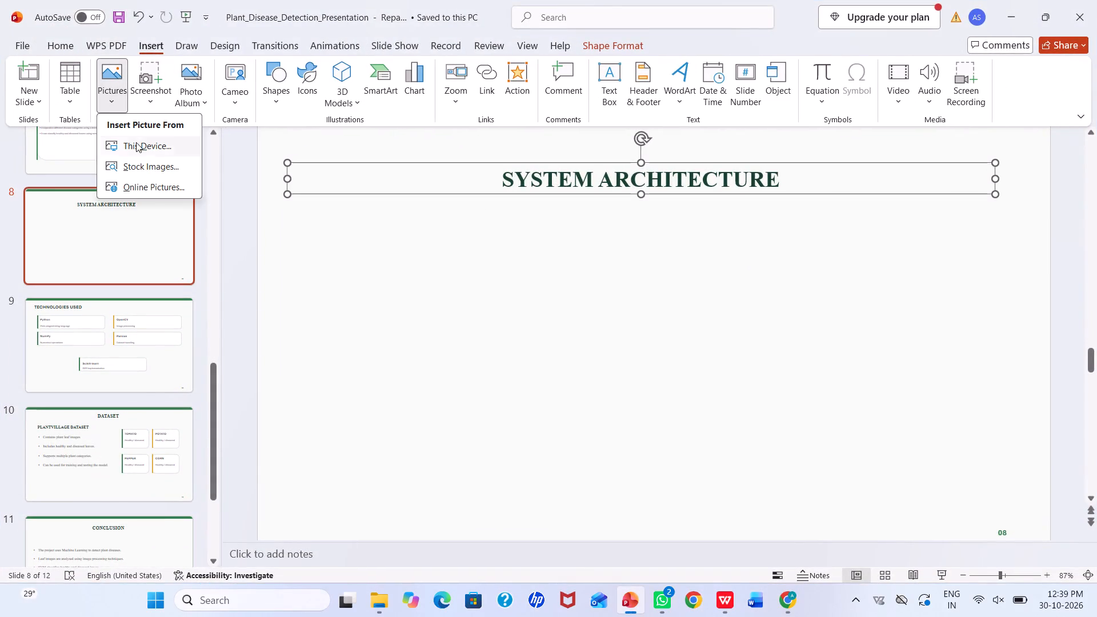
pyautogui.click(149, 146)
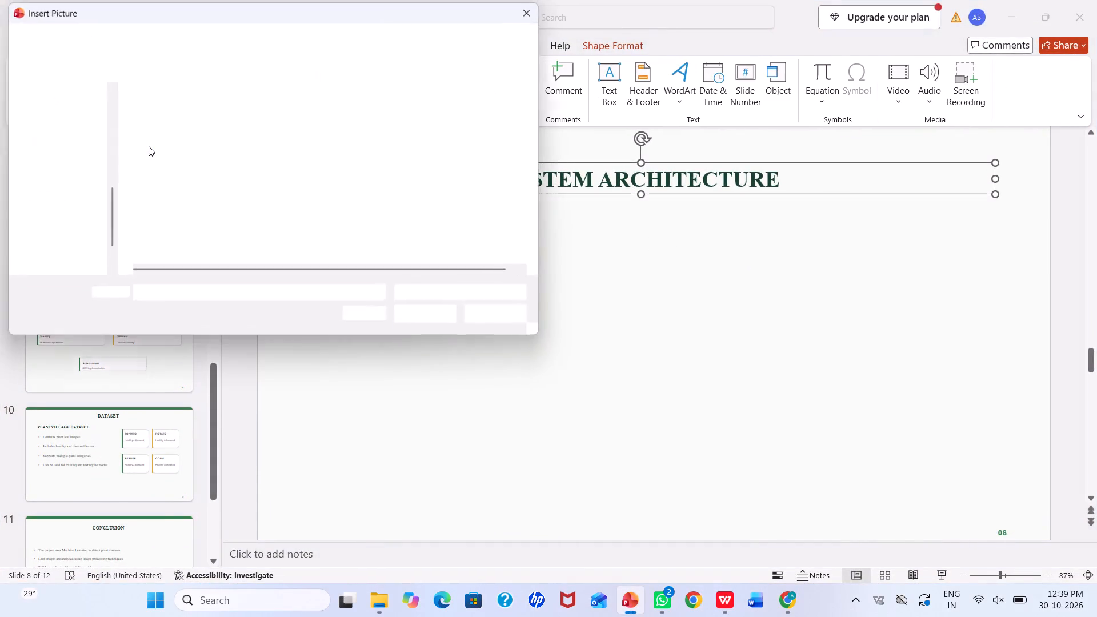
pyautogui.click(149, 133)
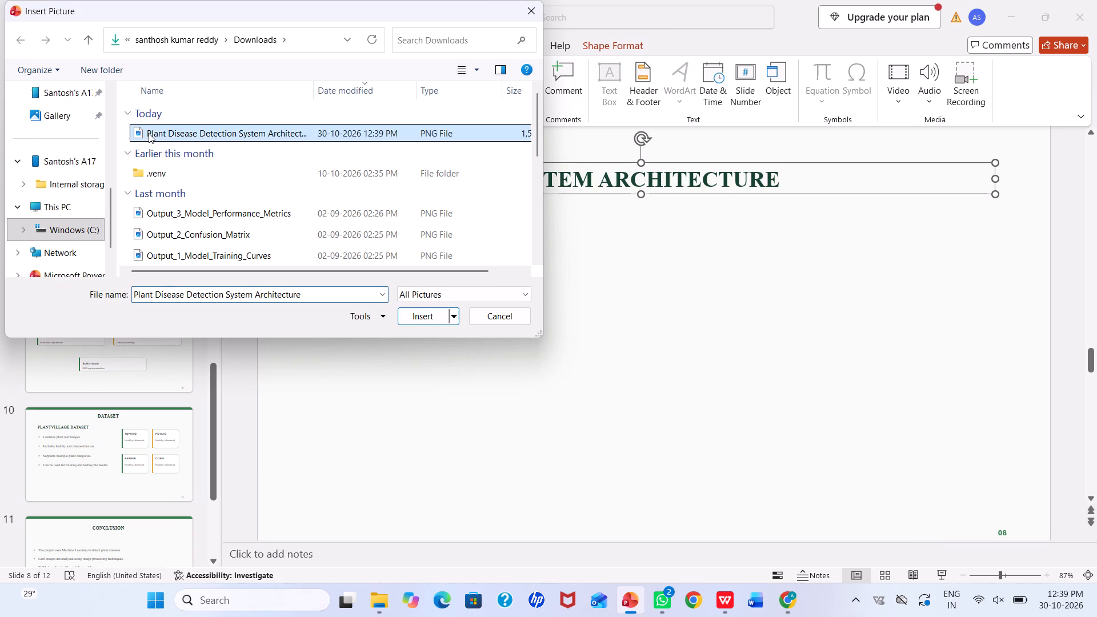
pyautogui.click(411, 313)
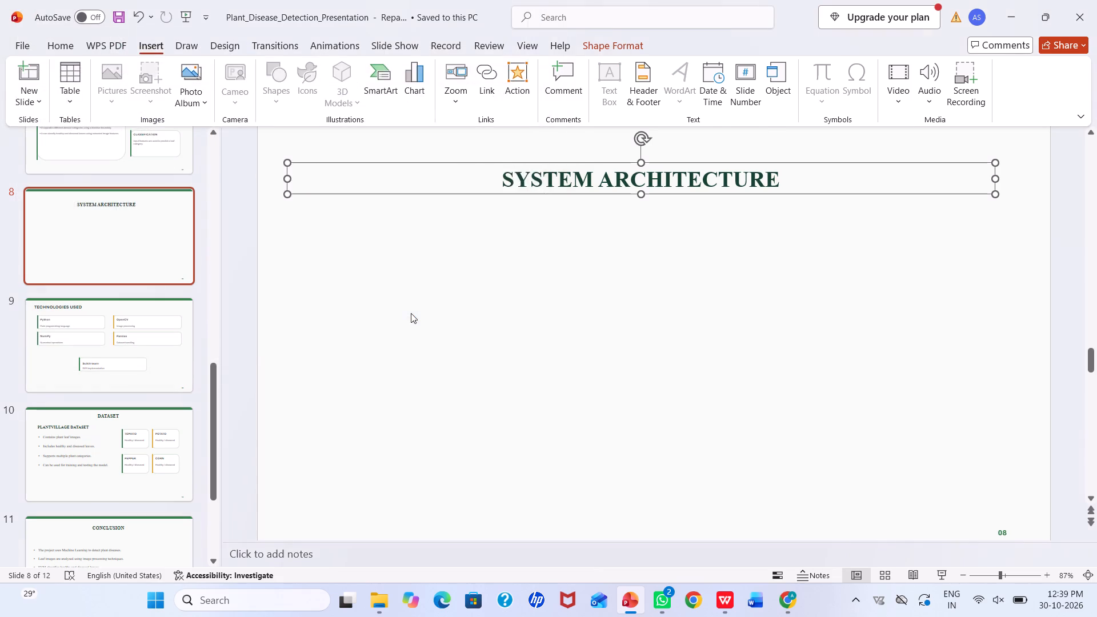
pyautogui.click(702, 483)
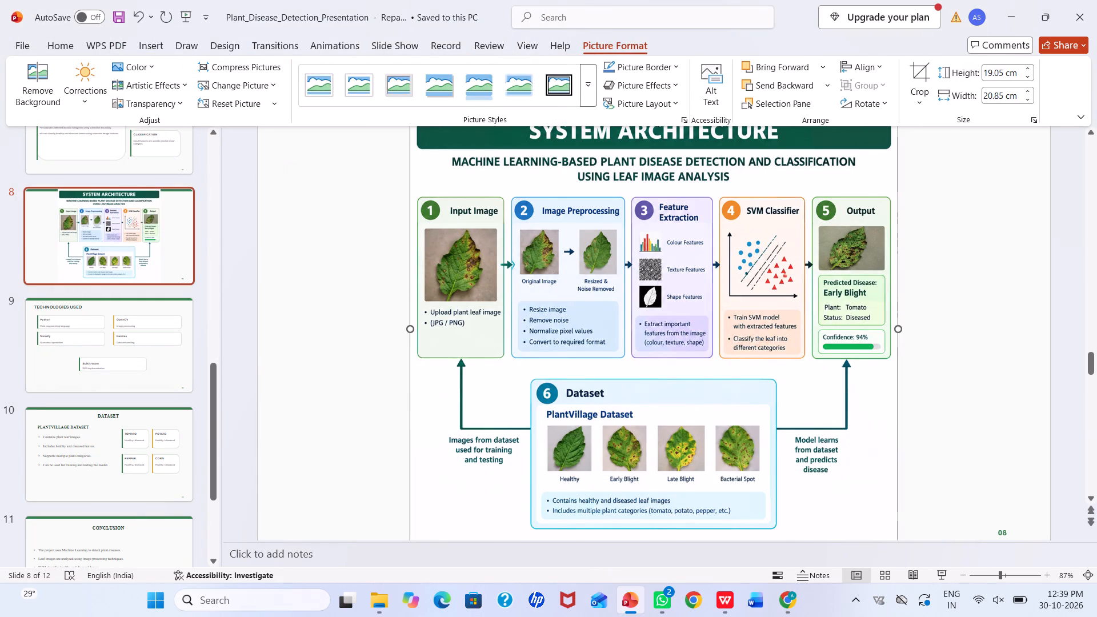
# Resize the architecture picture to about 24 cm wide and 13 cm high so it fits below the System Architecture heading.
pyautogui.click(793, 388)
pyautogui.moveTo(898, 329); pyautogui.dragTo(774, 344)
pyautogui.keyDown('ctrl'); pyautogui.scroll(-2, 622, 301); pyautogui.keyUp('ctrl')
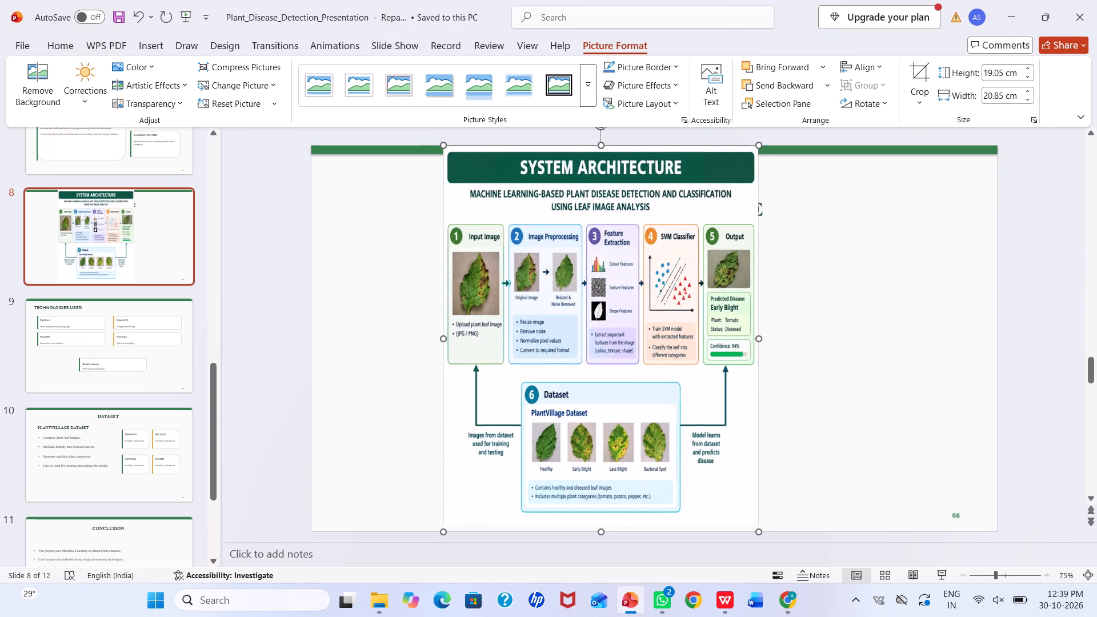
pyautogui.moveTo(599, 145); pyautogui.dragTo(603, 244)
pyautogui.moveTo(602, 527); pyautogui.dragTo(610, 502)
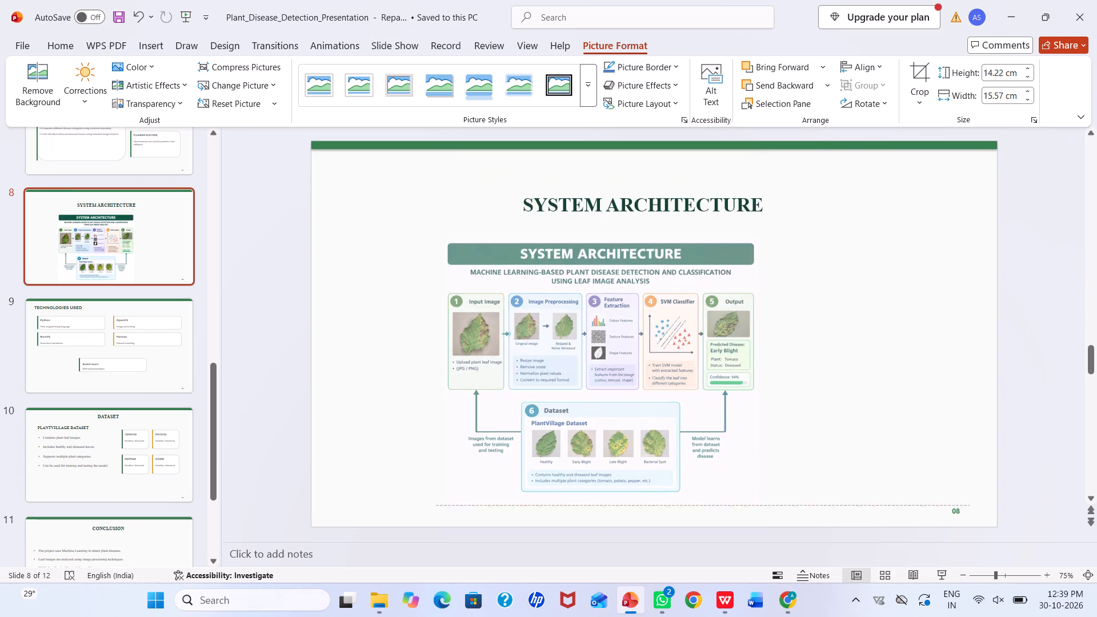
pyautogui.moveTo(610, 502); pyautogui.dragTo(610, 497)
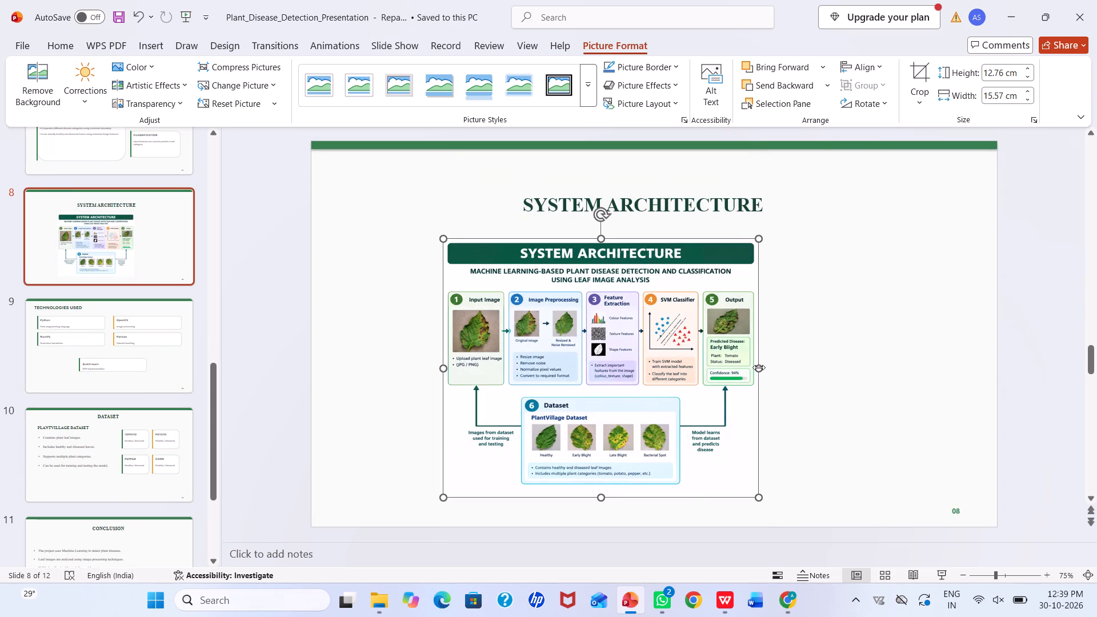
pyautogui.moveTo(759, 368); pyautogui.dragTo(900, 363)
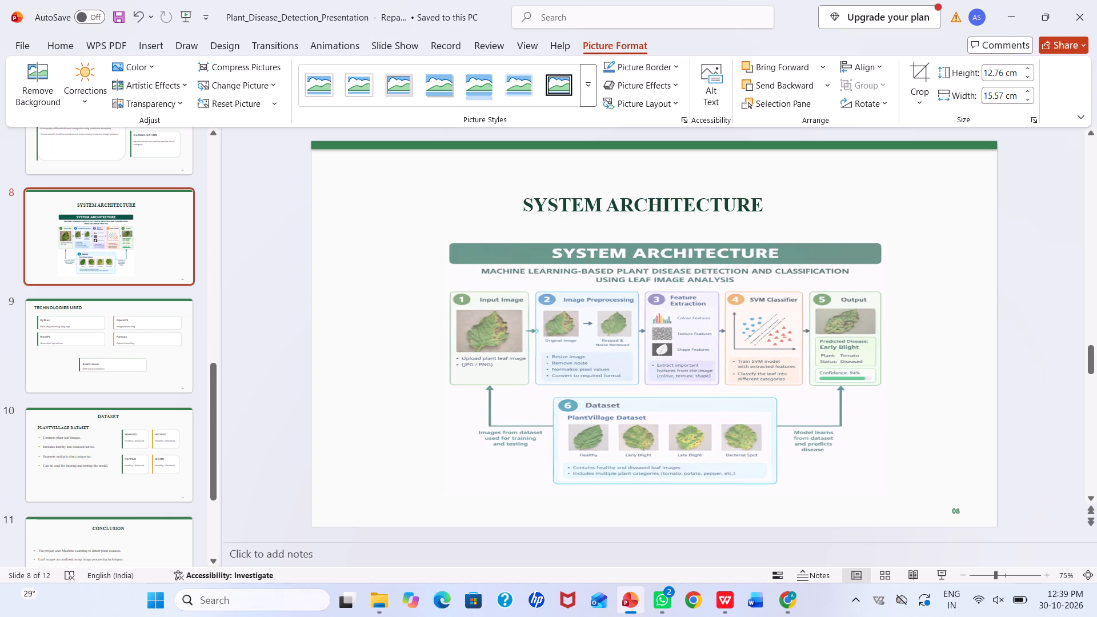
pyautogui.moveTo(900, 363); pyautogui.dragTo(890, 393)
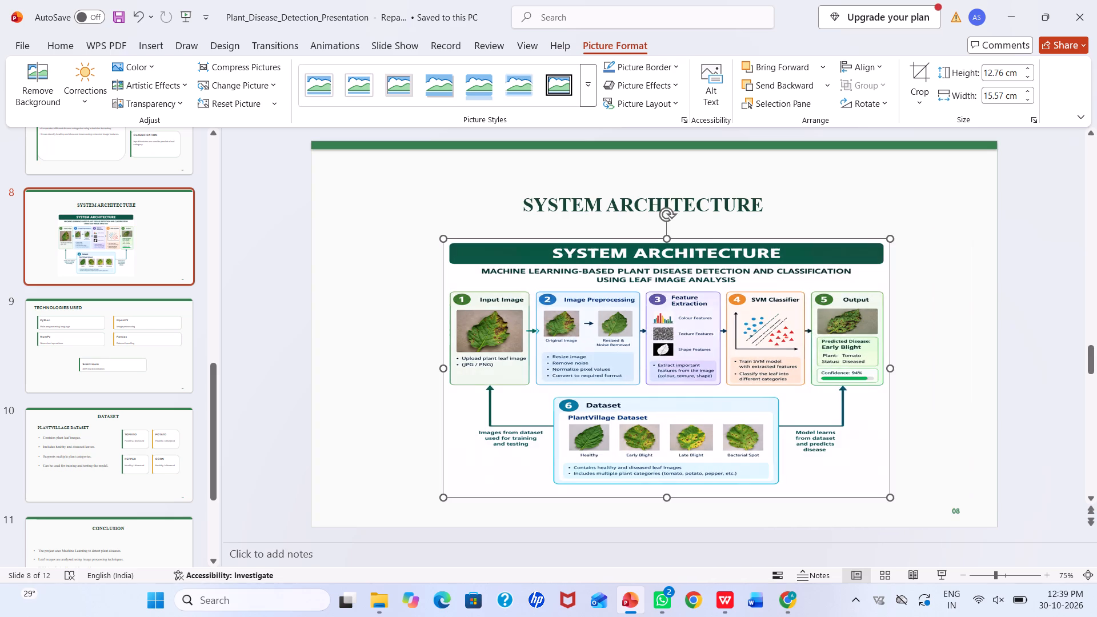
pyautogui.moveTo(443, 367); pyautogui.dragTo(422, 369)
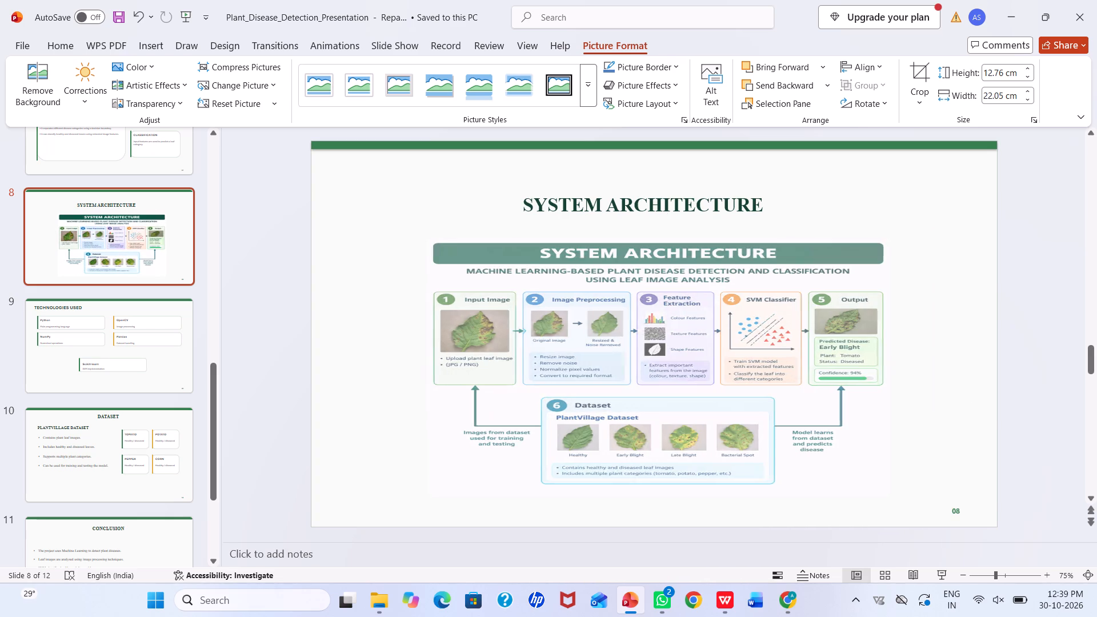
pyautogui.moveTo(422, 369); pyautogui.dragTo(401, 368)
pyautogui.click(645, 234)
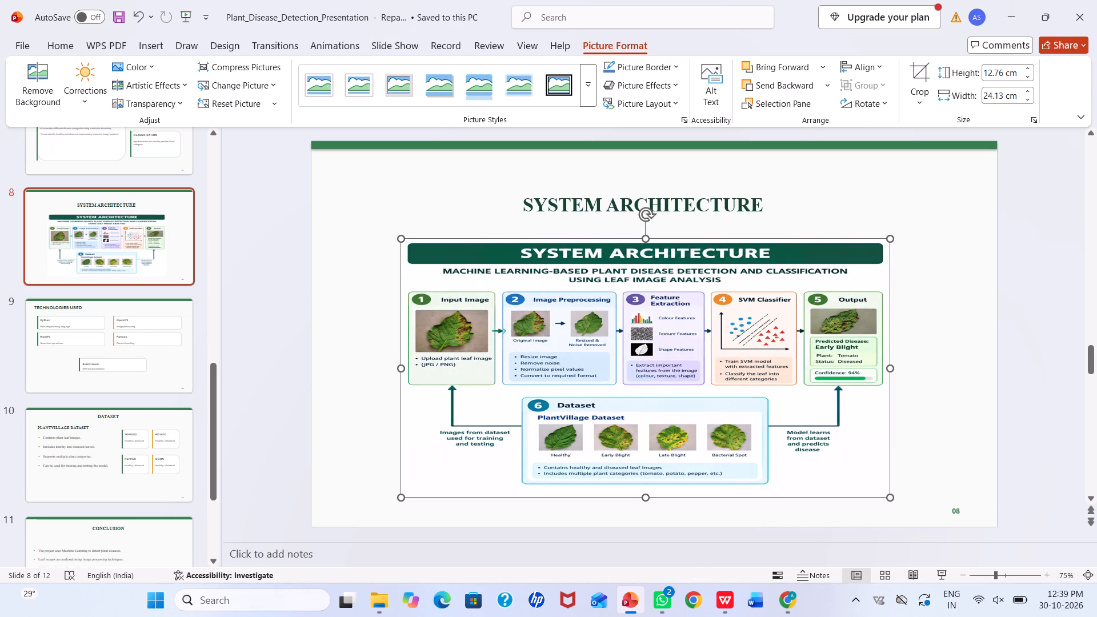
pyautogui.click(855, 178)
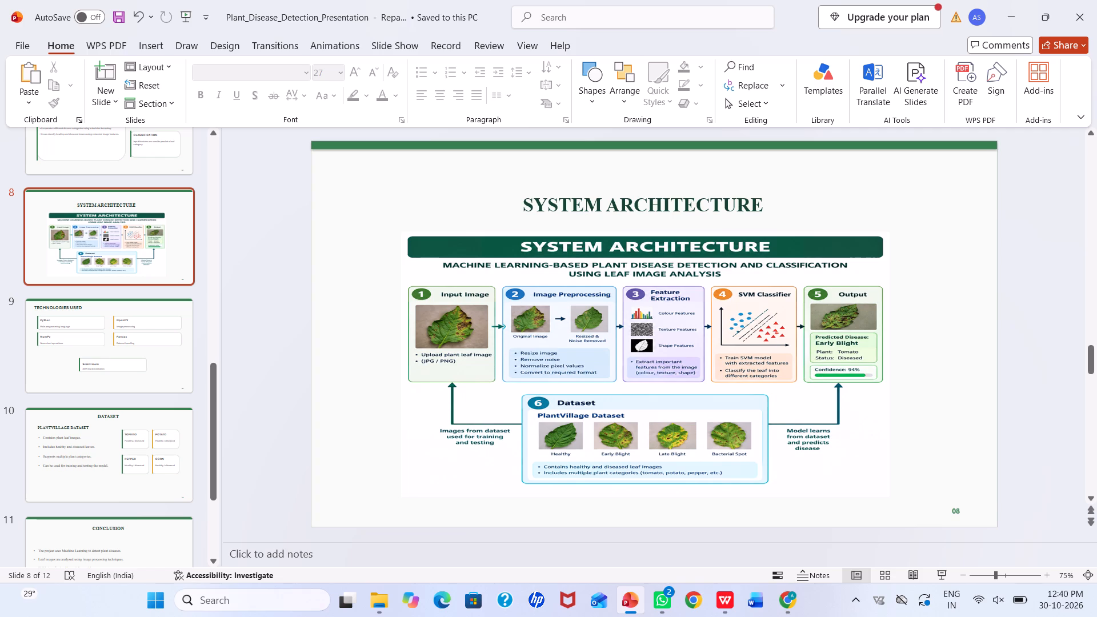
# Switch to ChatGPT in Chrome and close the enlarged System Architecture image to return to the project conversation.
pyautogui.click(621, 155)
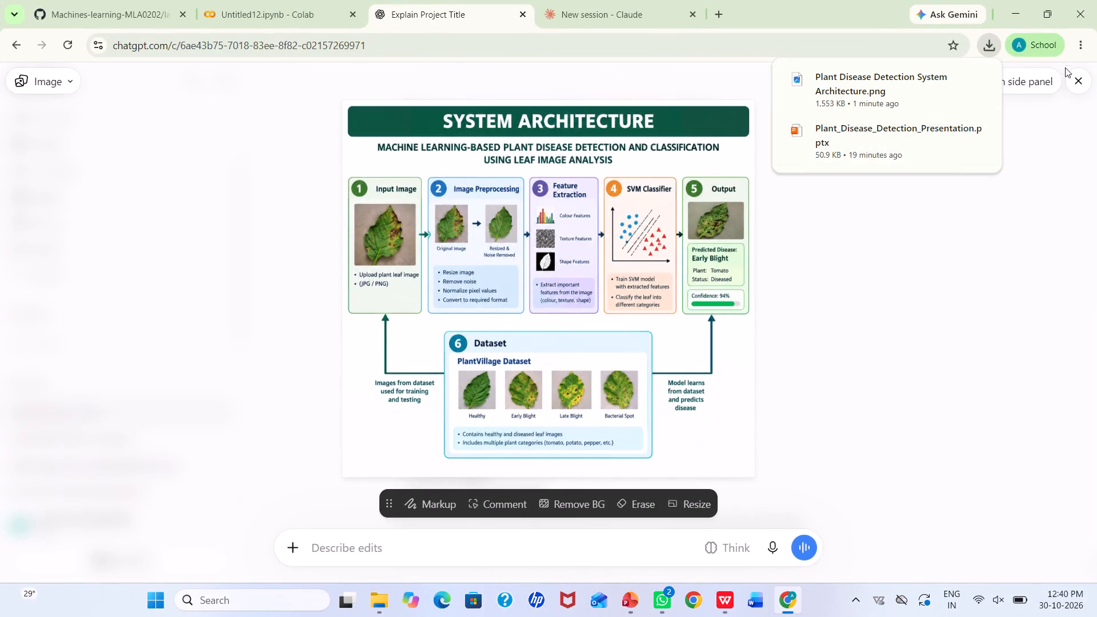
pyautogui.click(1072, 73)
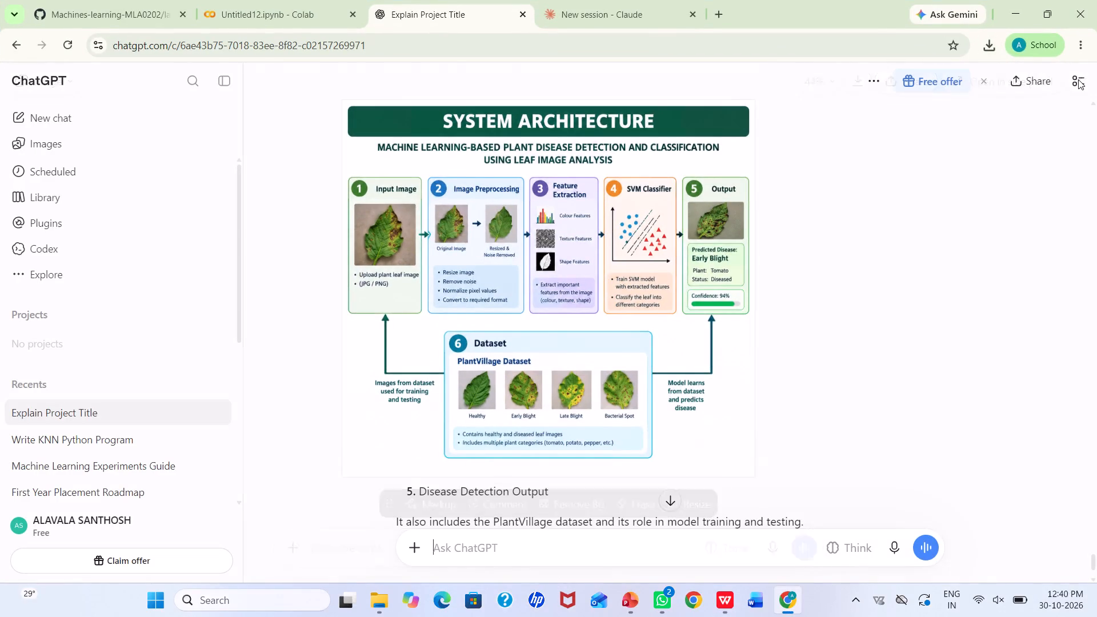
pyautogui.click(1078, 79)
pyautogui.click(608, 553)
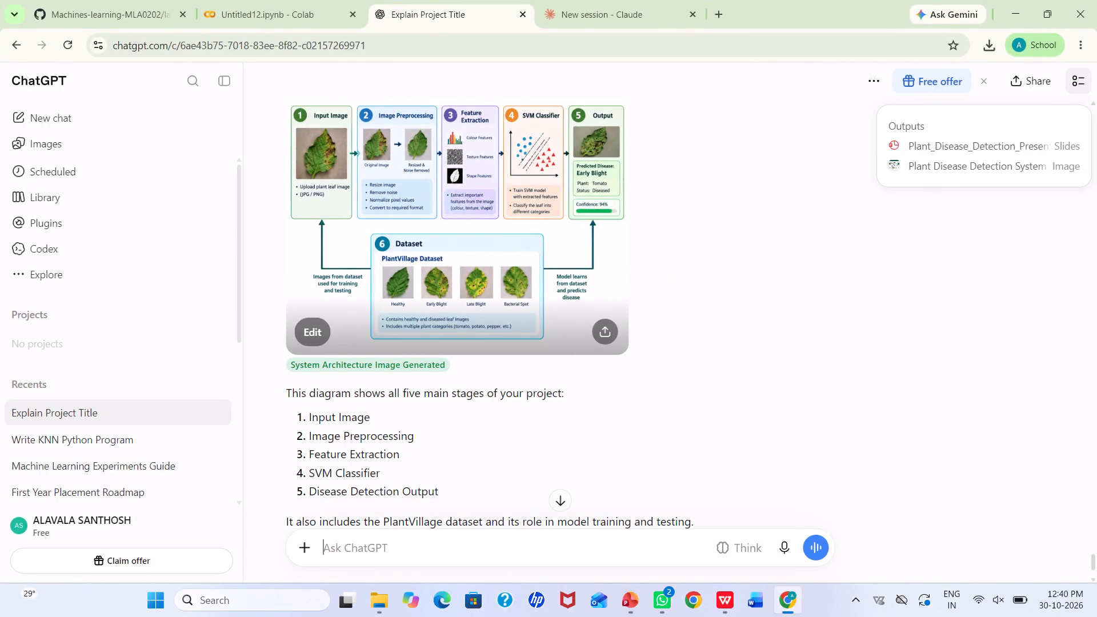
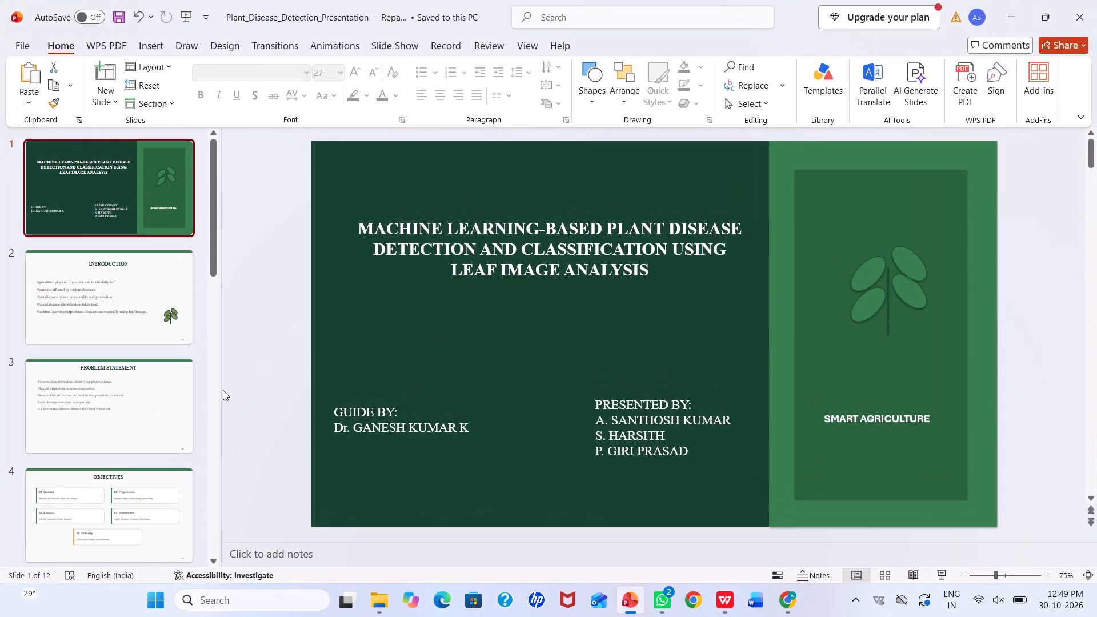
pyautogui.click(146, 310)
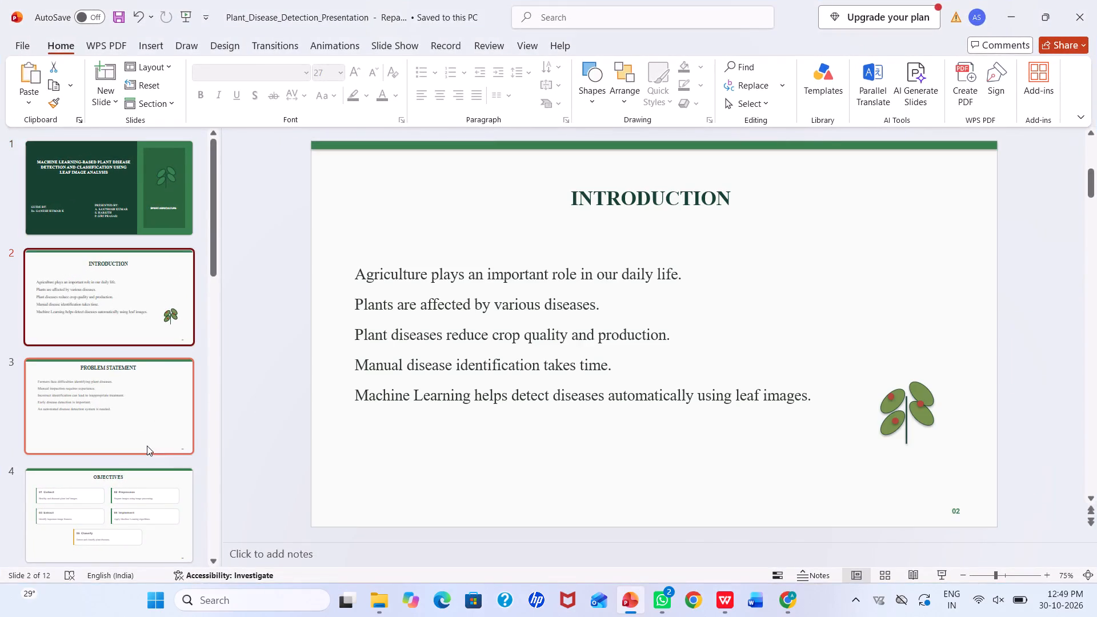
pyautogui.click(139, 395)
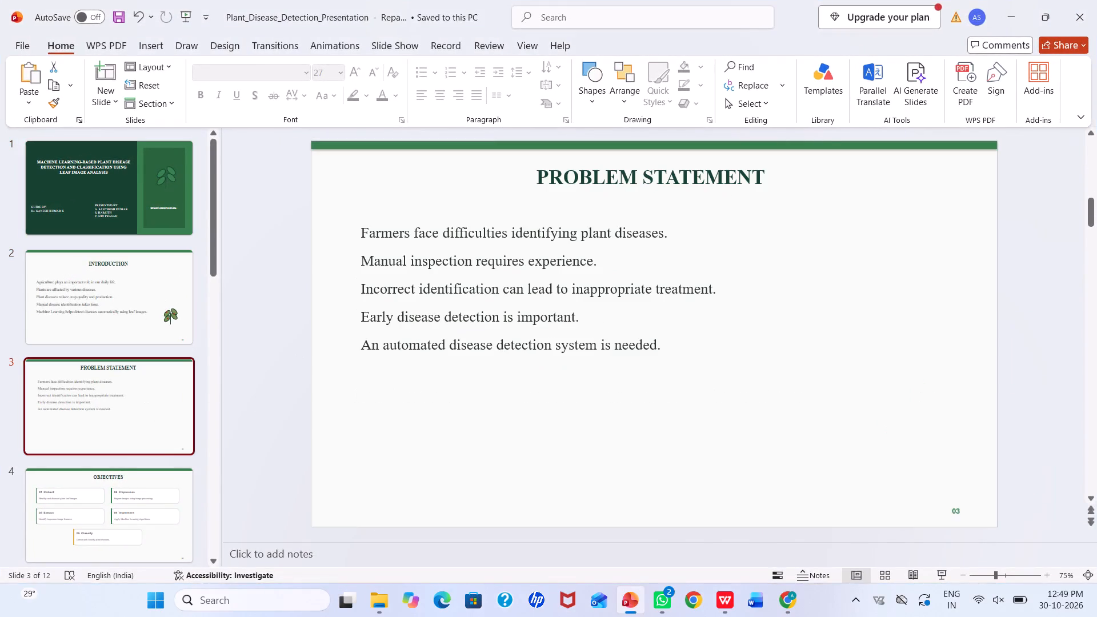
pyautogui.moveTo(365, 232); pyautogui.dragTo(665, 346)
pyautogui.click(426, 70)
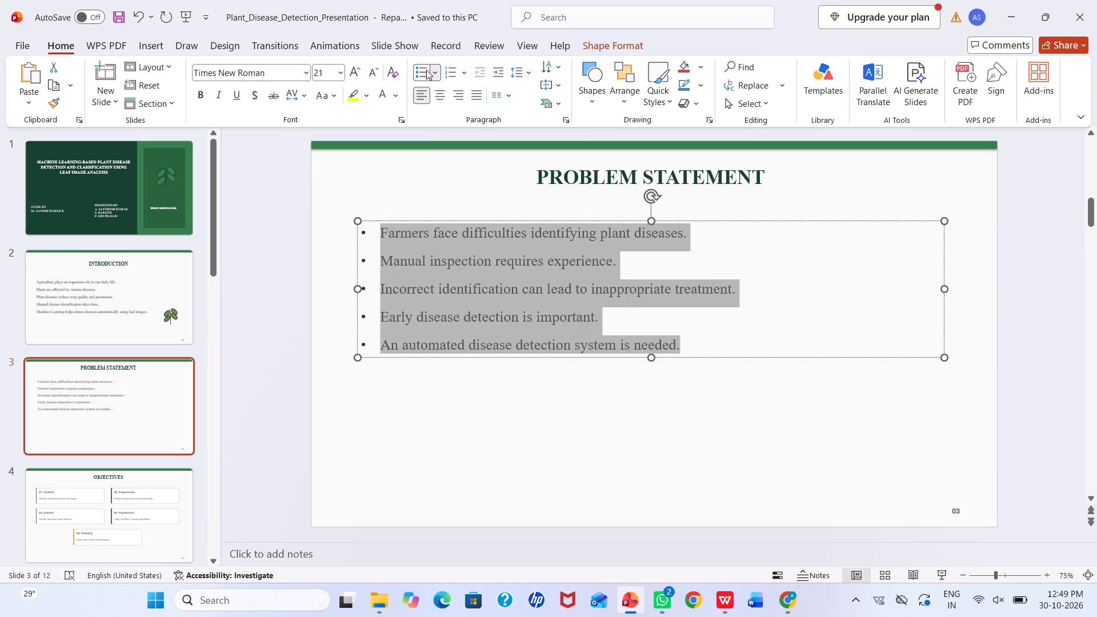
pyautogui.click(522, 73)
pyautogui.click(520, 120)
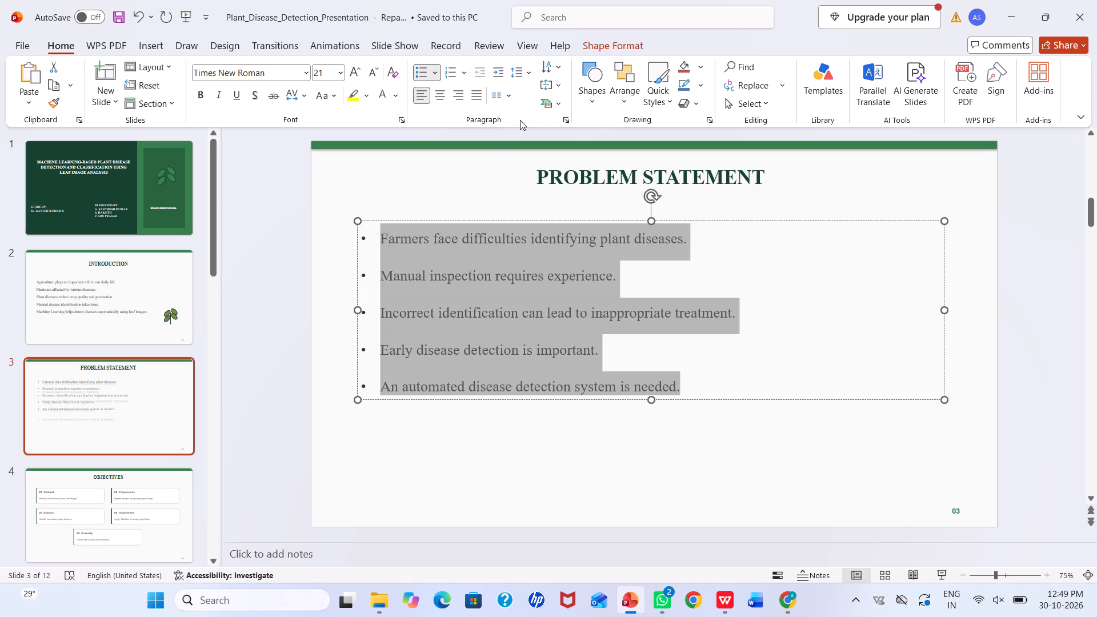
pyautogui.moveTo(447, 219); pyautogui.dragTo(448, 241)
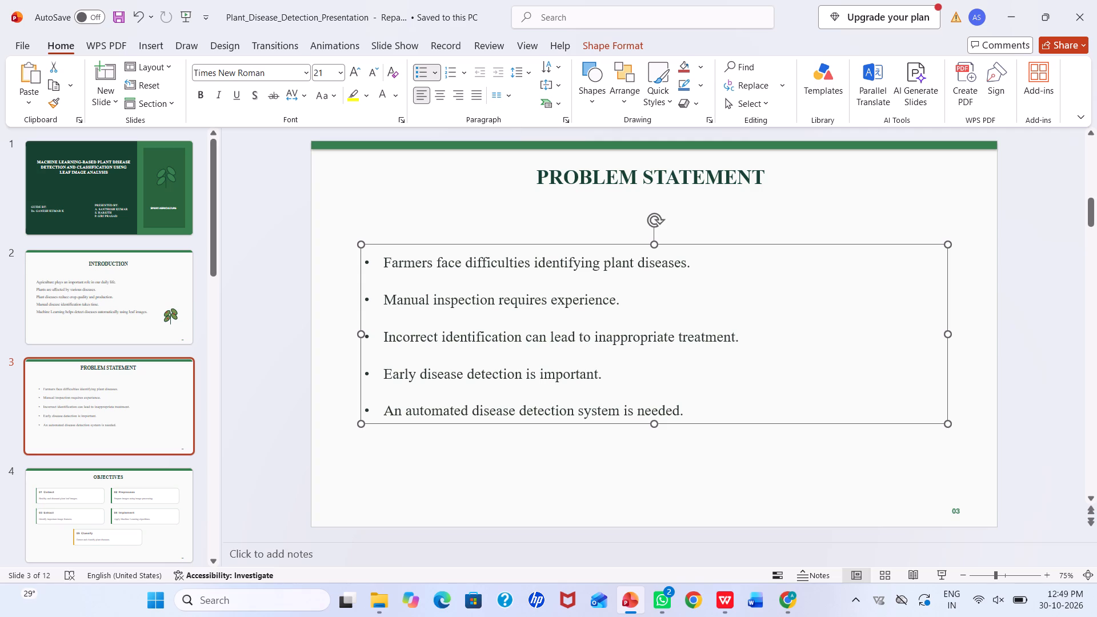
# Format the five Introduction slide lines as a bulleted list with 1.5 line spacing.
pyautogui.click(186, 293)
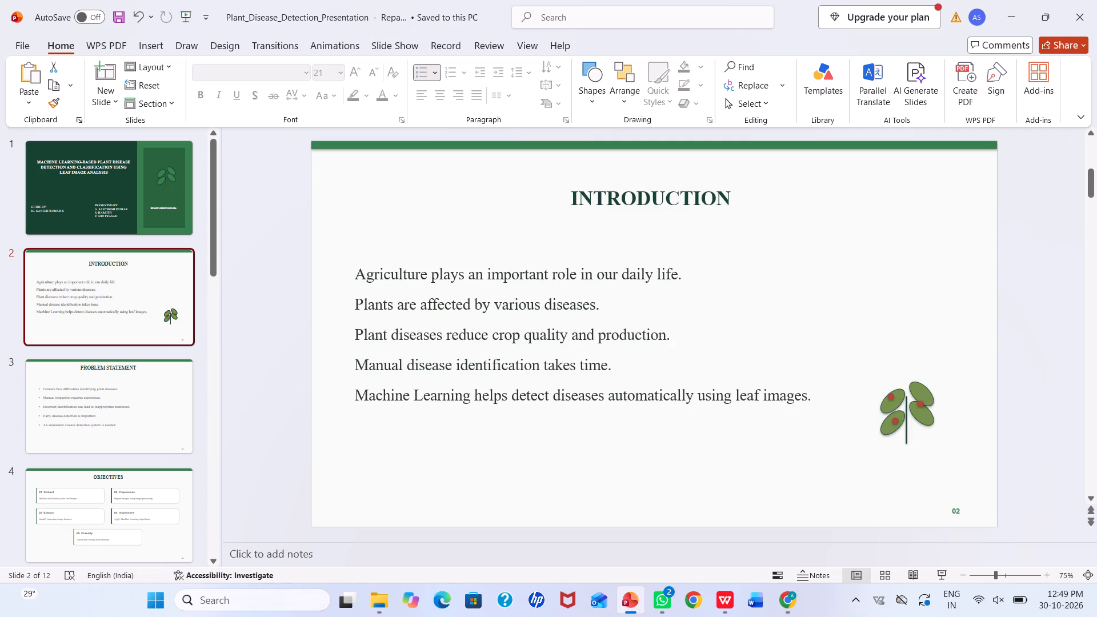
pyautogui.moveTo(358, 273); pyautogui.dragTo(844, 400)
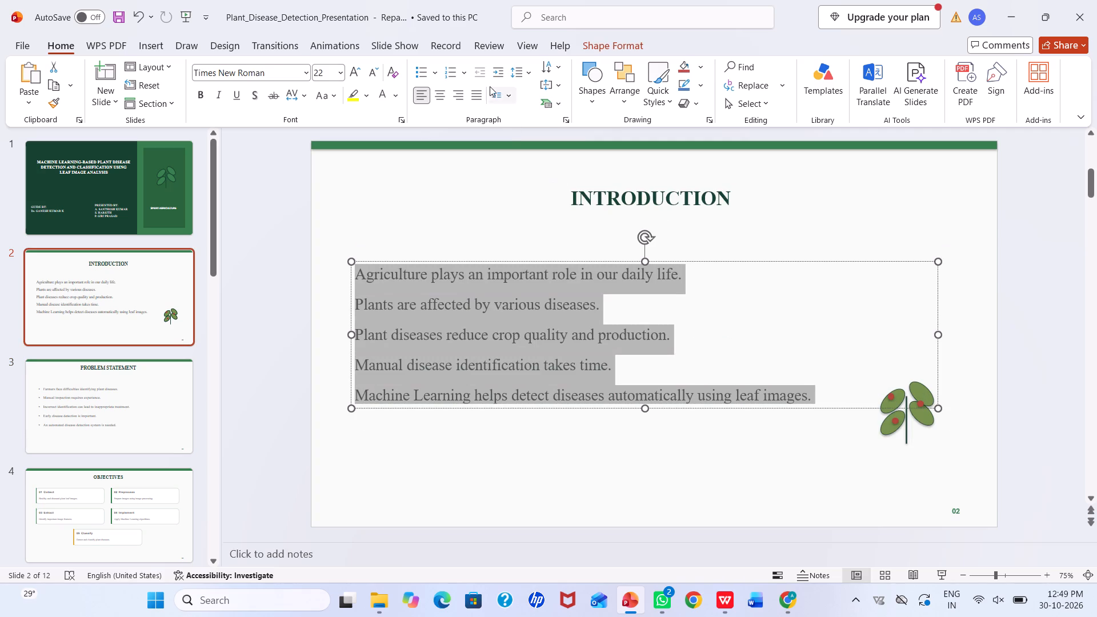
pyautogui.click(428, 68)
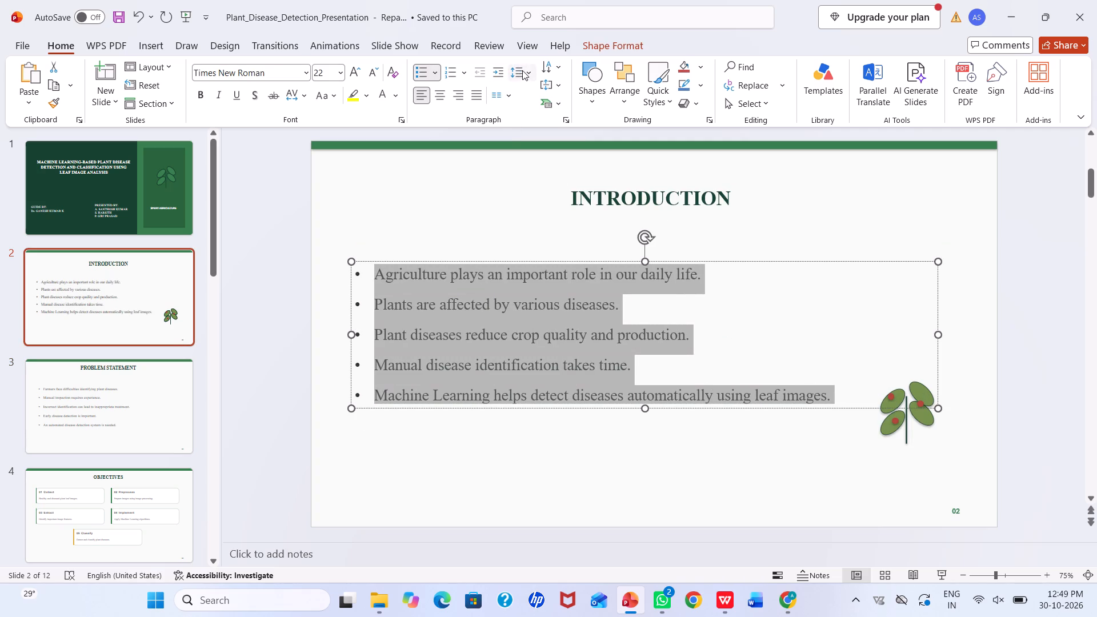
pyautogui.click(523, 71)
pyautogui.click(521, 114)
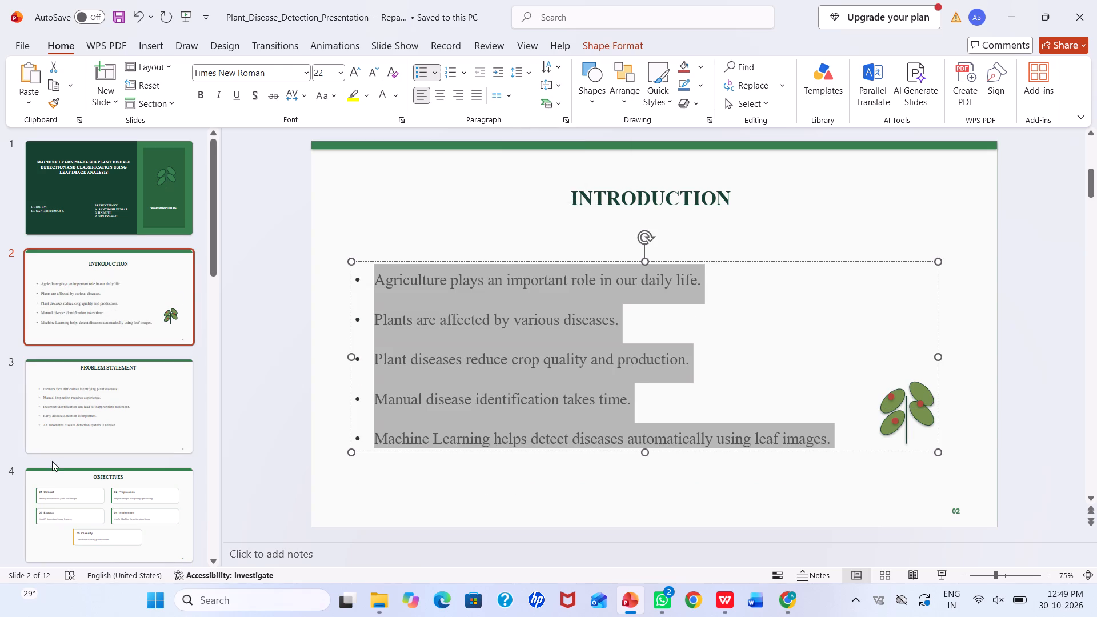
# Set the Existing System slide's body text to 1.5 line spacing and add bullets to its lines.
pyautogui.scroll(-1, 52, 461)
pyautogui.click(43, 493)
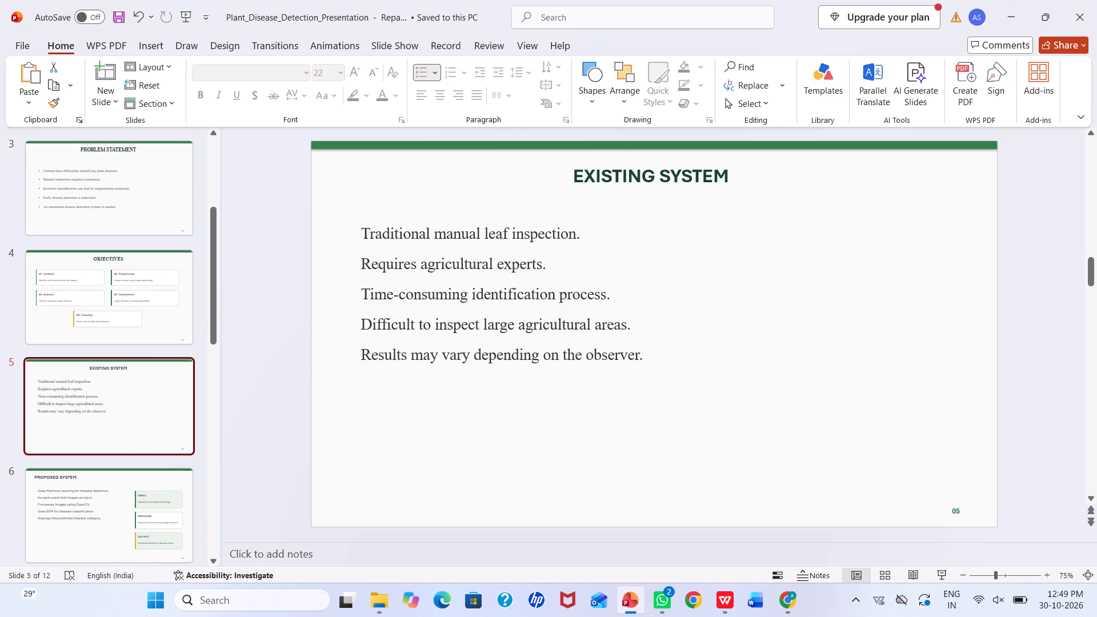
pyautogui.moveTo(362, 234); pyautogui.dragTo(636, 366)
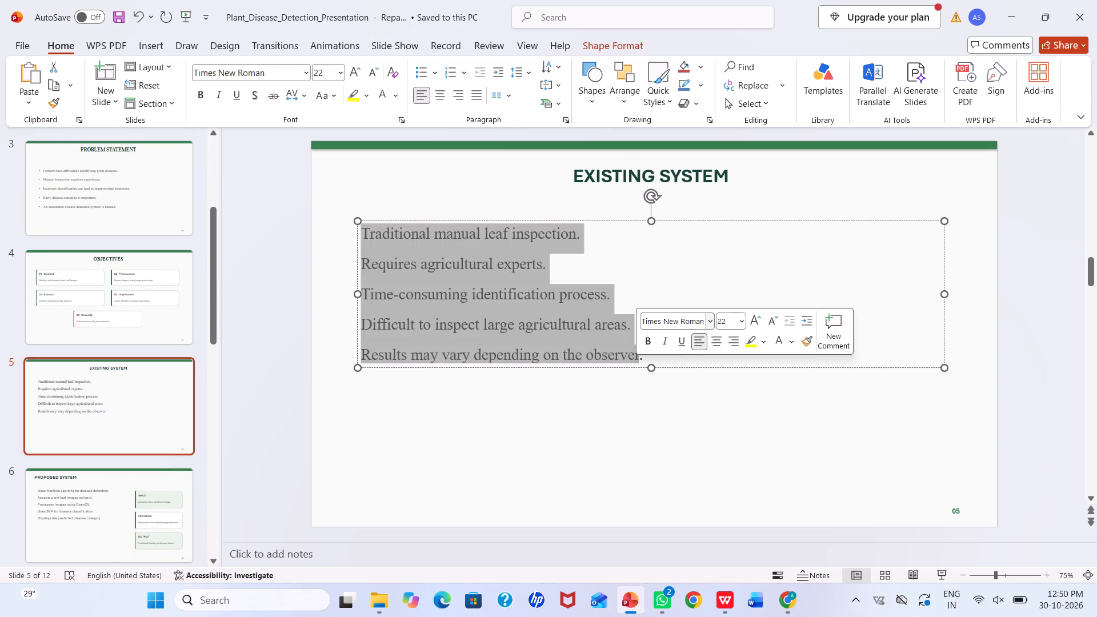
pyautogui.click(524, 68)
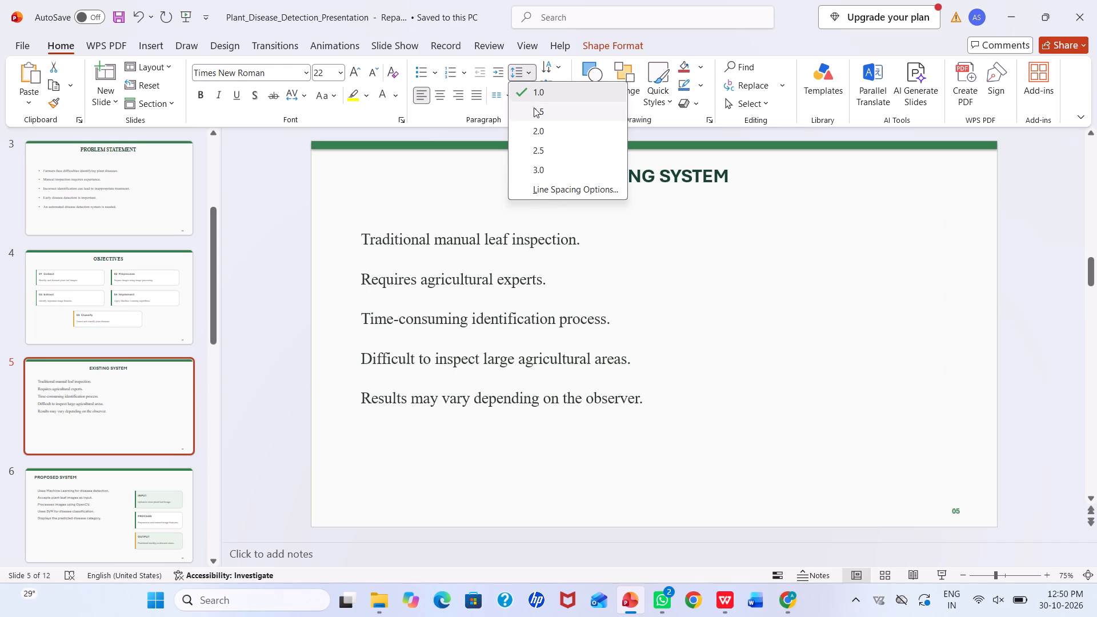
pyautogui.click(534, 107)
pyautogui.click(425, 67)
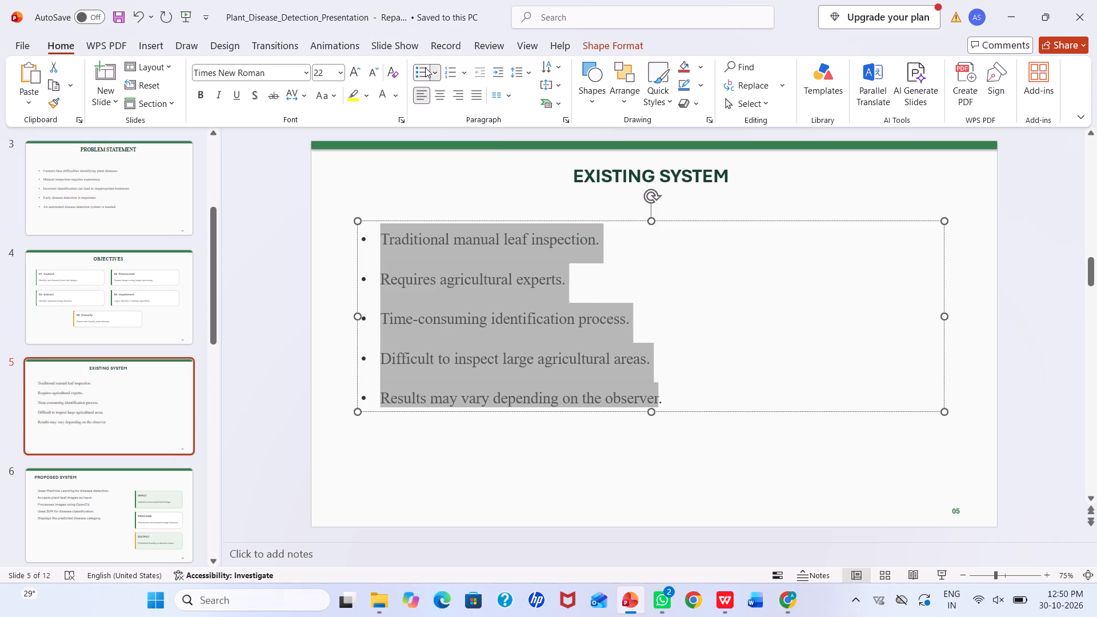
# Set the Support Vector Machine (SVM) heading on the Algorithms Used slide in Times New Roman.
pyautogui.scroll(-1, 142, 414)
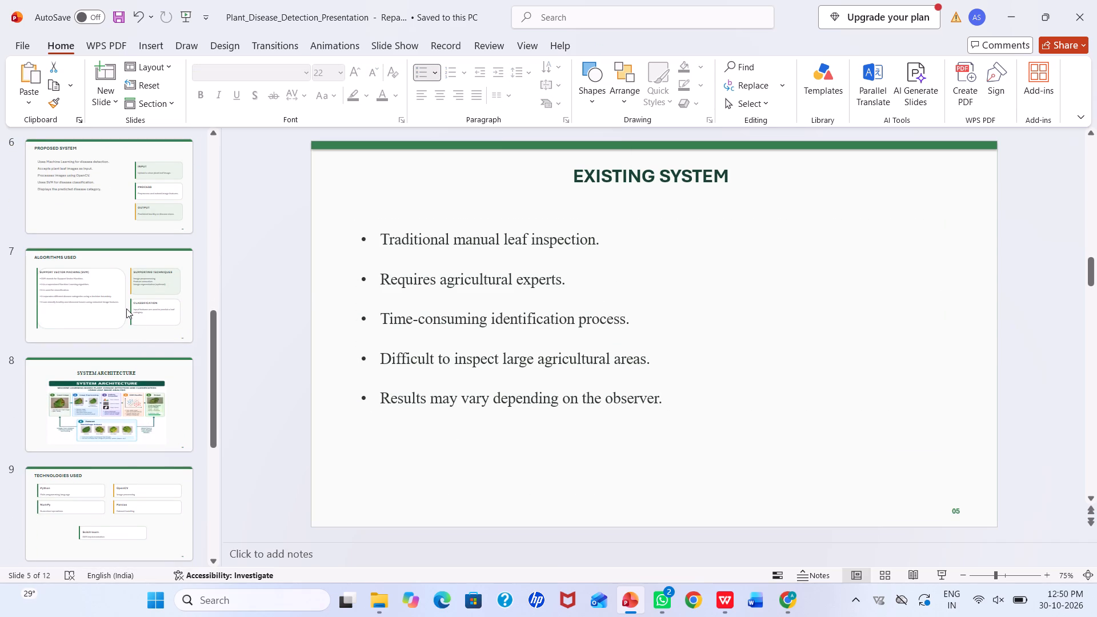
pyautogui.click(126, 308)
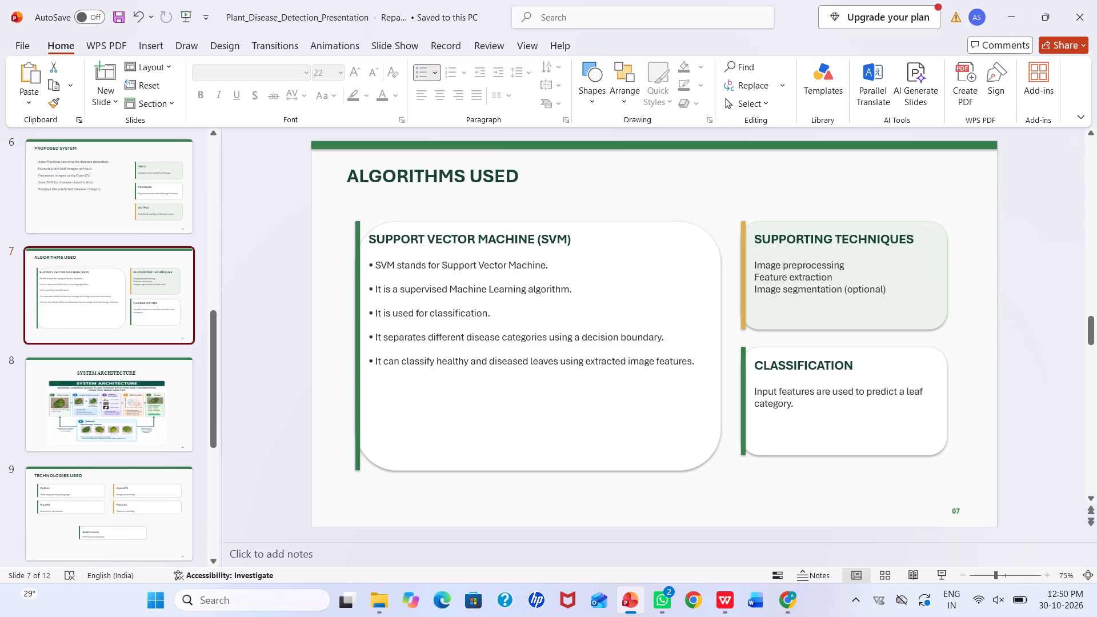
pyautogui.moveTo(370, 239); pyautogui.dragTo(752, 376)
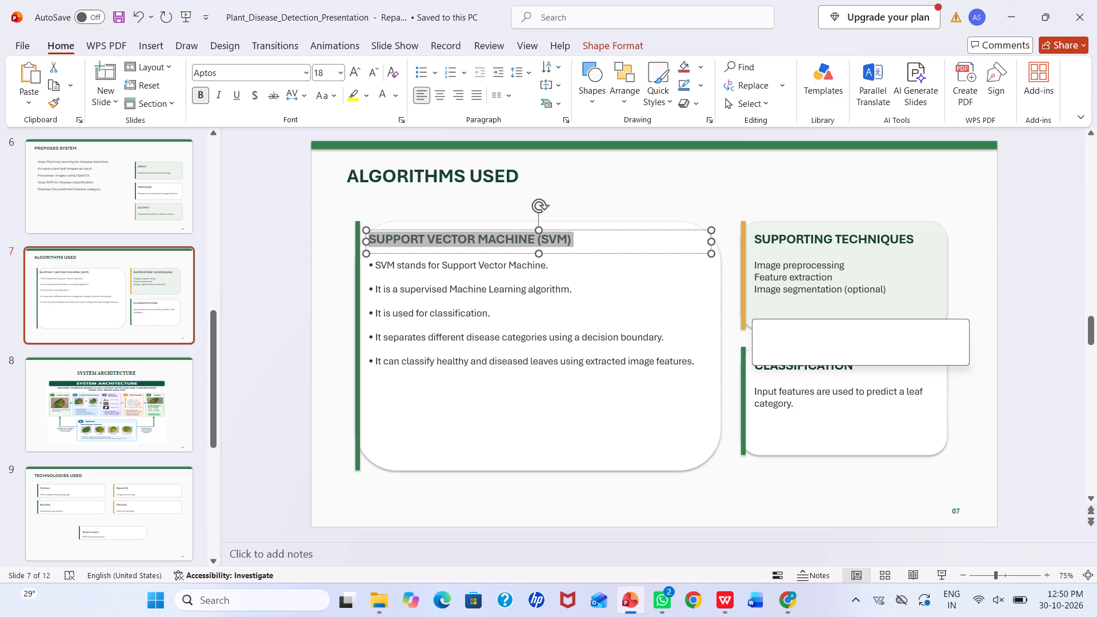
pyautogui.click(307, 75)
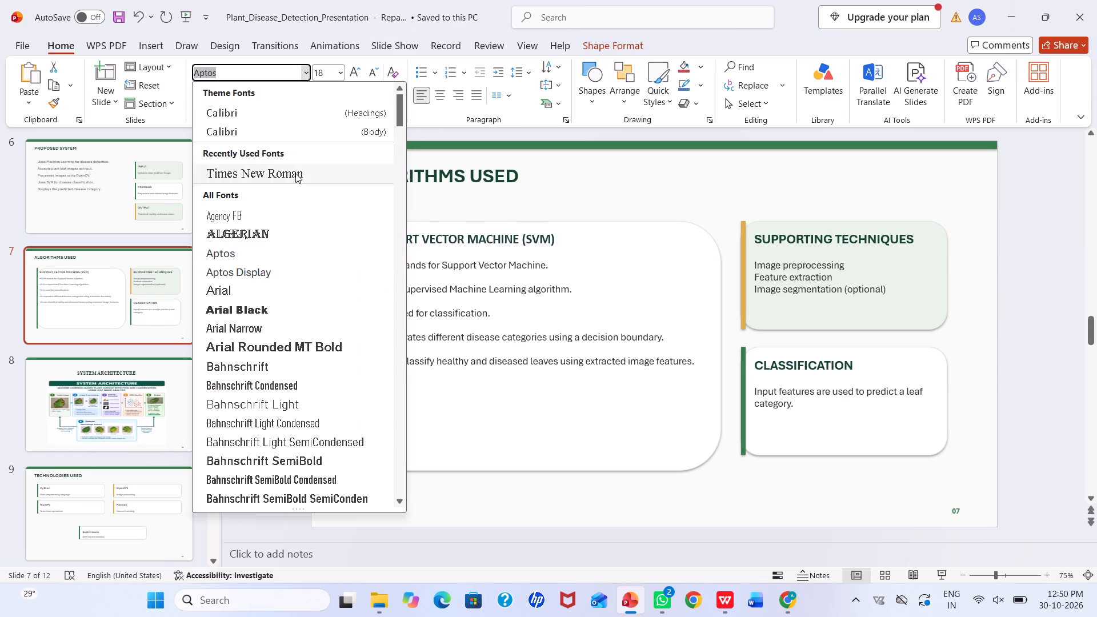
pyautogui.click(294, 173)
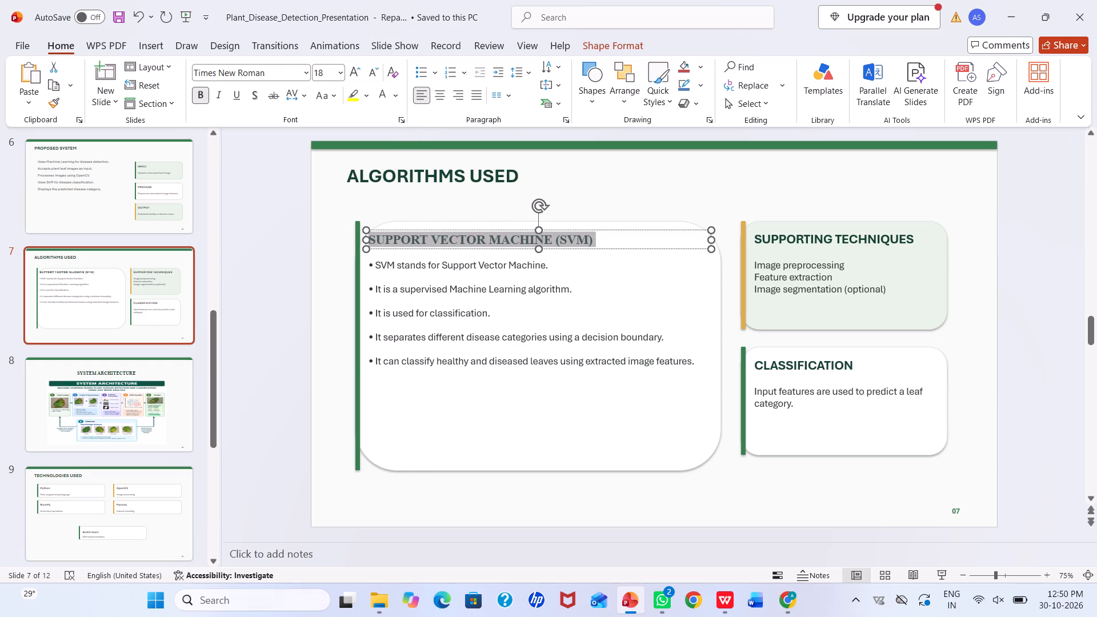
# Format the five SVM description lines in Times New Roman at size 18.
pyautogui.moveTo(375, 266); pyautogui.dragTo(722, 380)
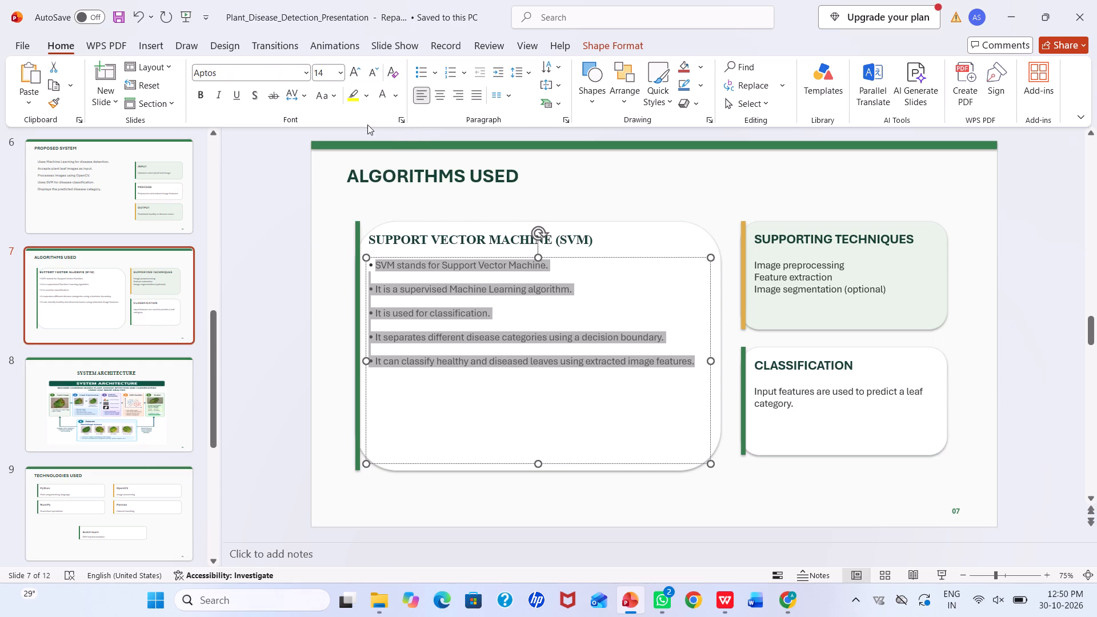
pyautogui.click(377, 68)
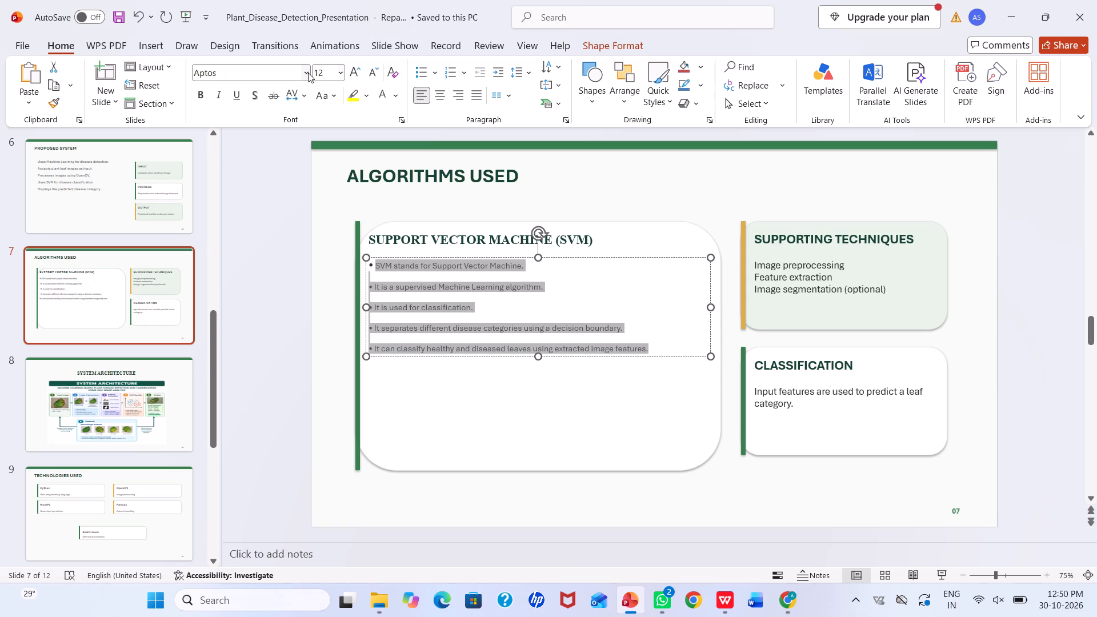
pyautogui.click(308, 73)
pyautogui.click(257, 171)
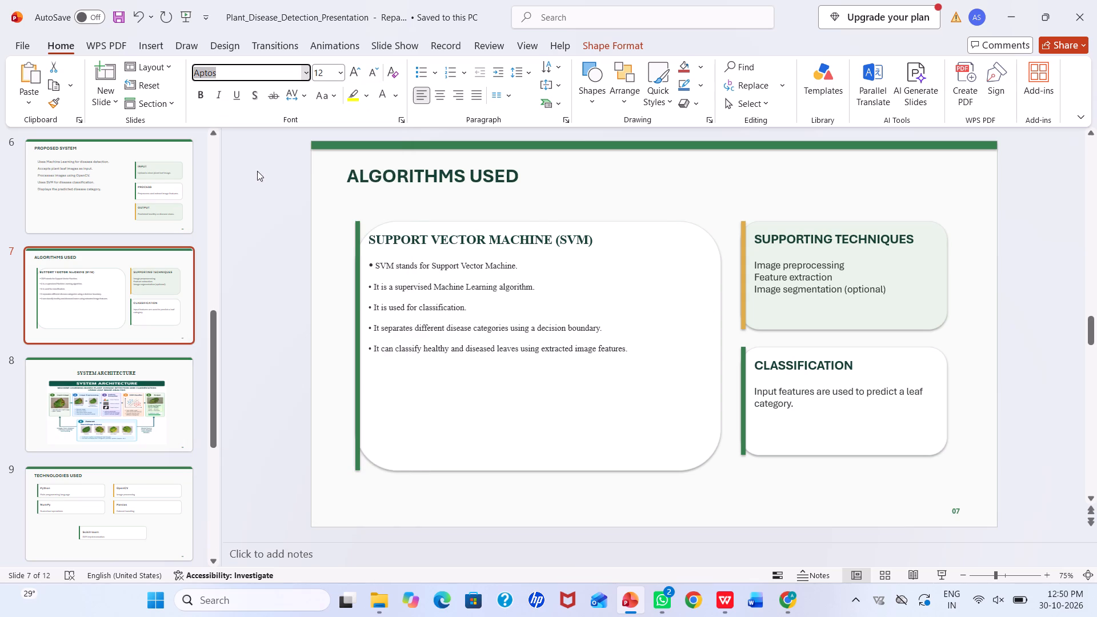
pyautogui.click(360, 65)
pyautogui.click(360, 65)
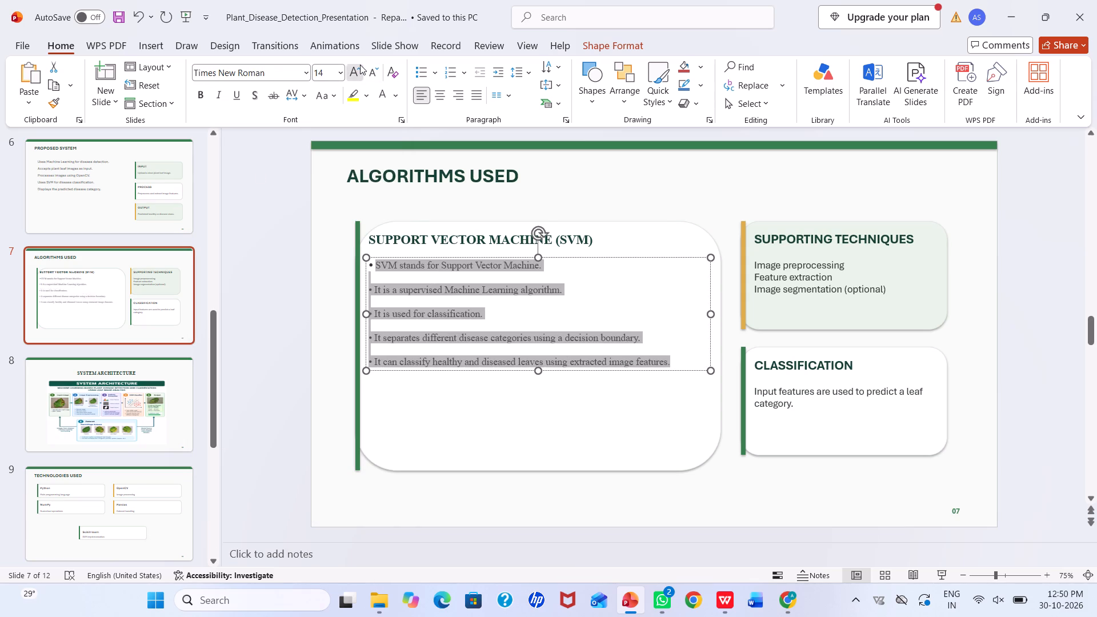
pyautogui.click(360, 65)
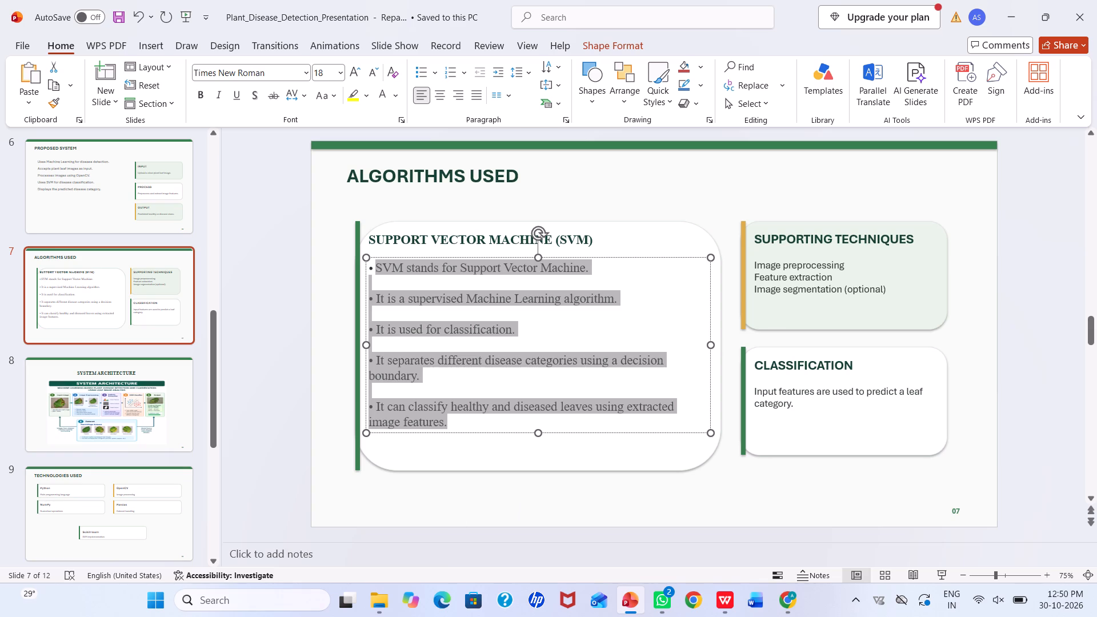
# Format the three lines under Supporting Techniques in bold Times New Roman at size 18.
pyautogui.moveTo(756, 264); pyautogui.dragTo(886, 304)
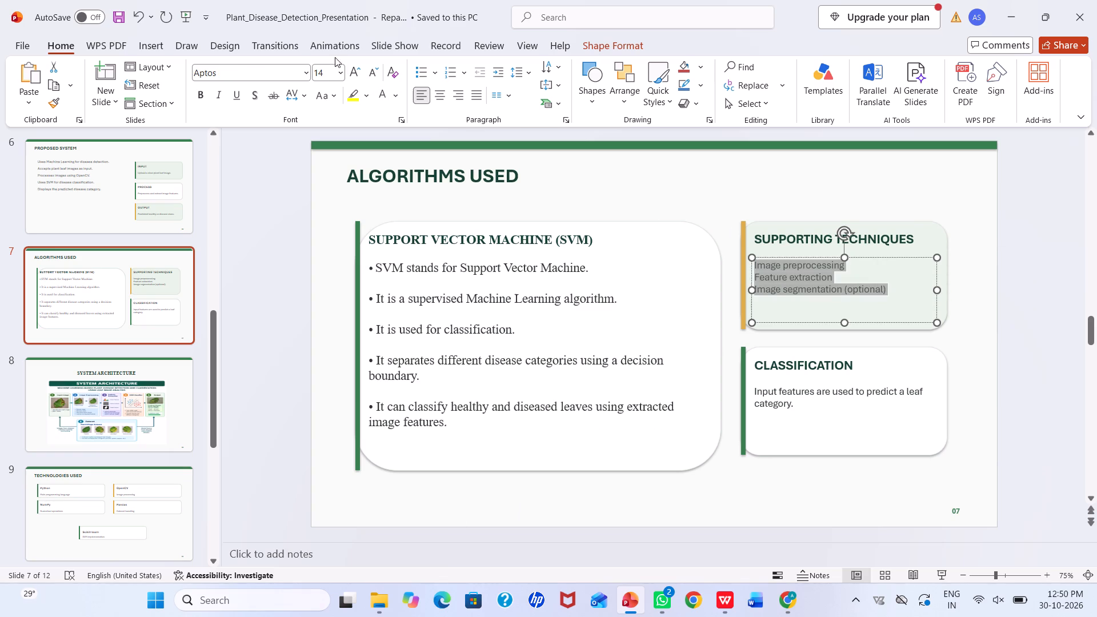
pyautogui.click(304, 74)
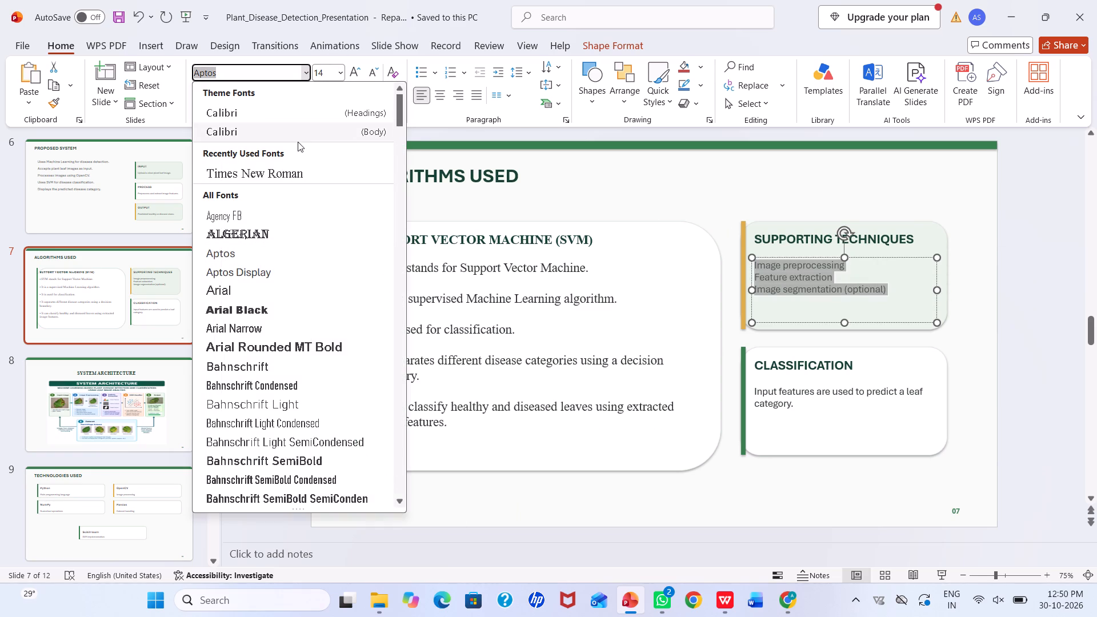
pyautogui.click(291, 173)
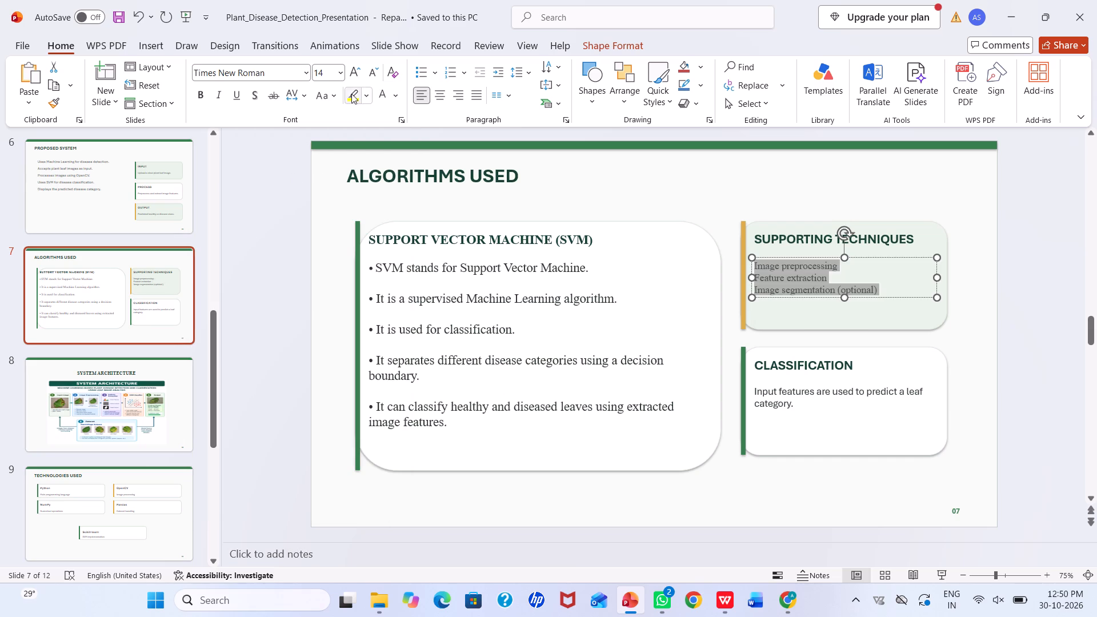
pyautogui.click(358, 68)
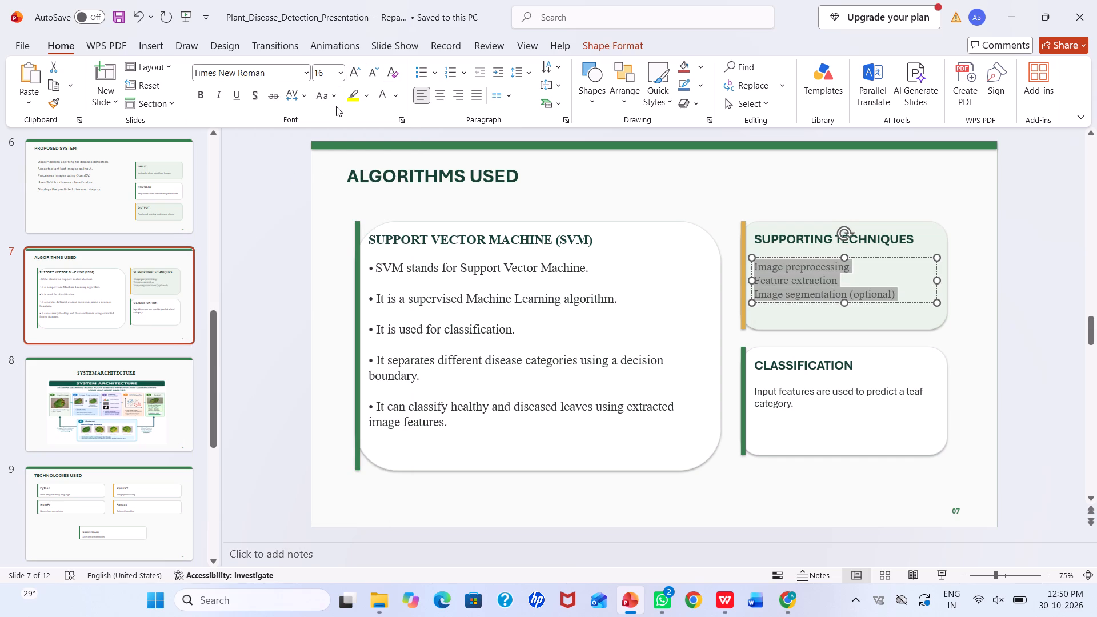
pyautogui.click(198, 102)
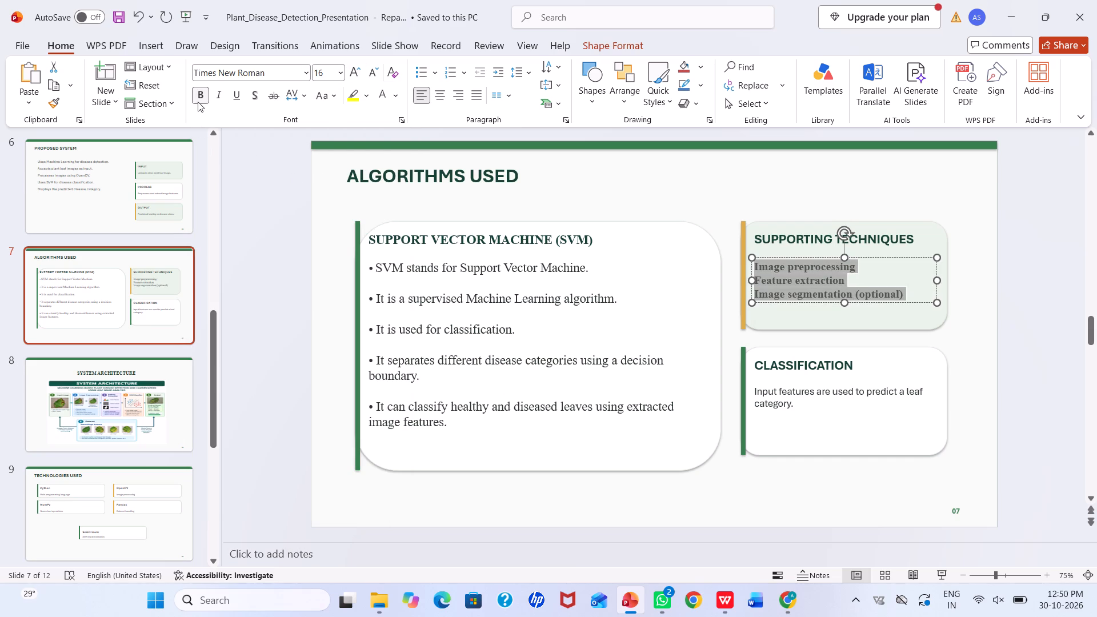
pyautogui.moveTo(357, 62); pyautogui.dragTo(358, 69)
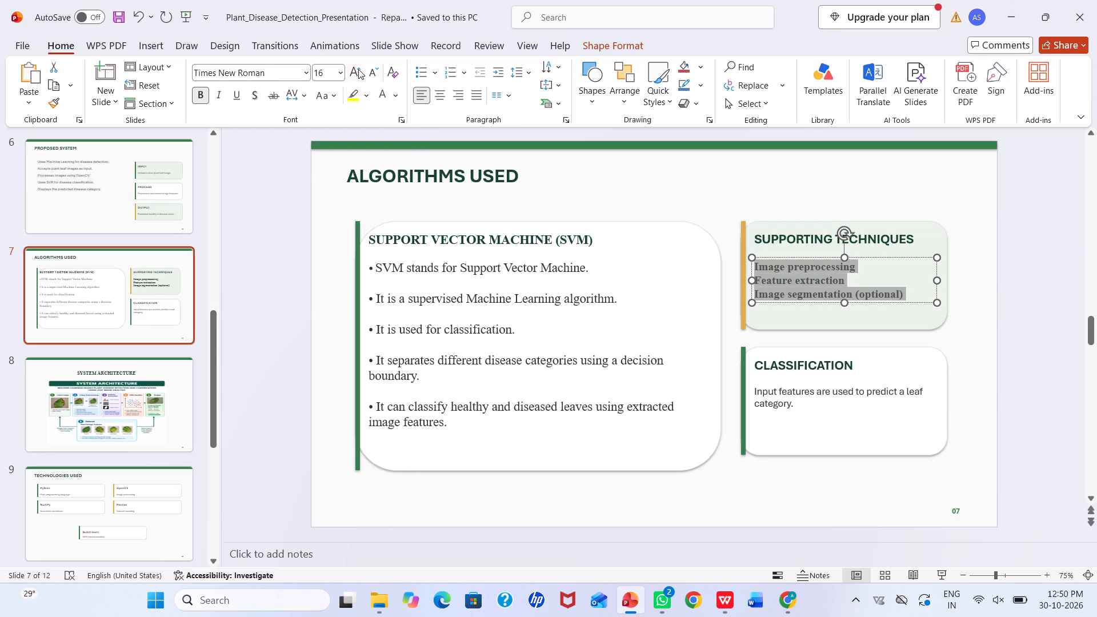
pyautogui.click(358, 69)
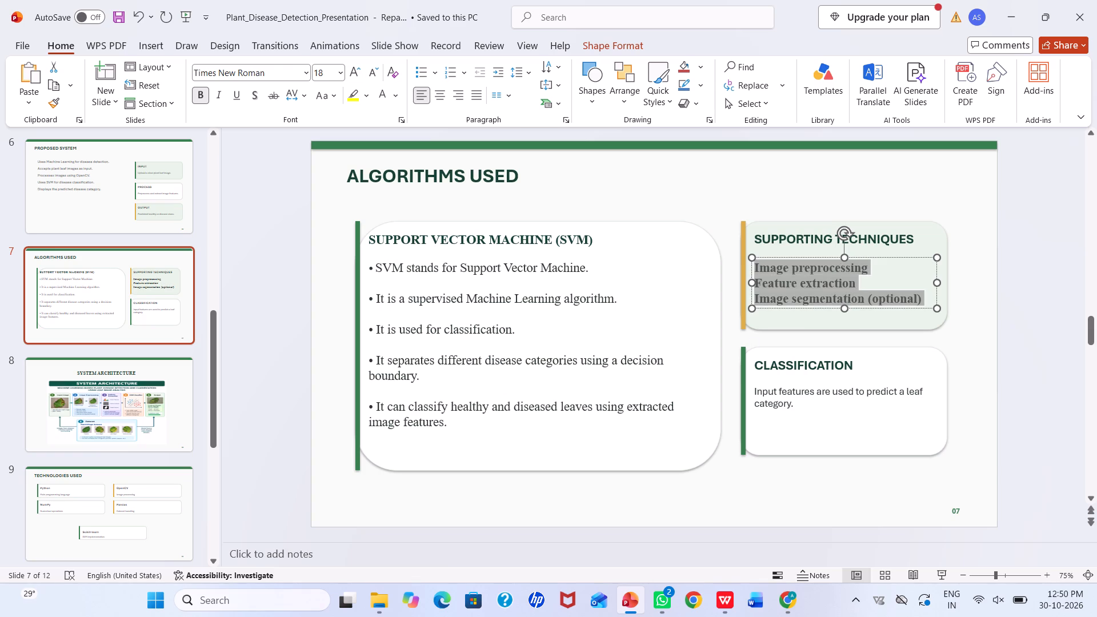
# Set the Classification card's heading and description in Times New Roman, with the description at size 18.
pyautogui.moveTo(756, 362); pyautogui.dragTo(892, 379)
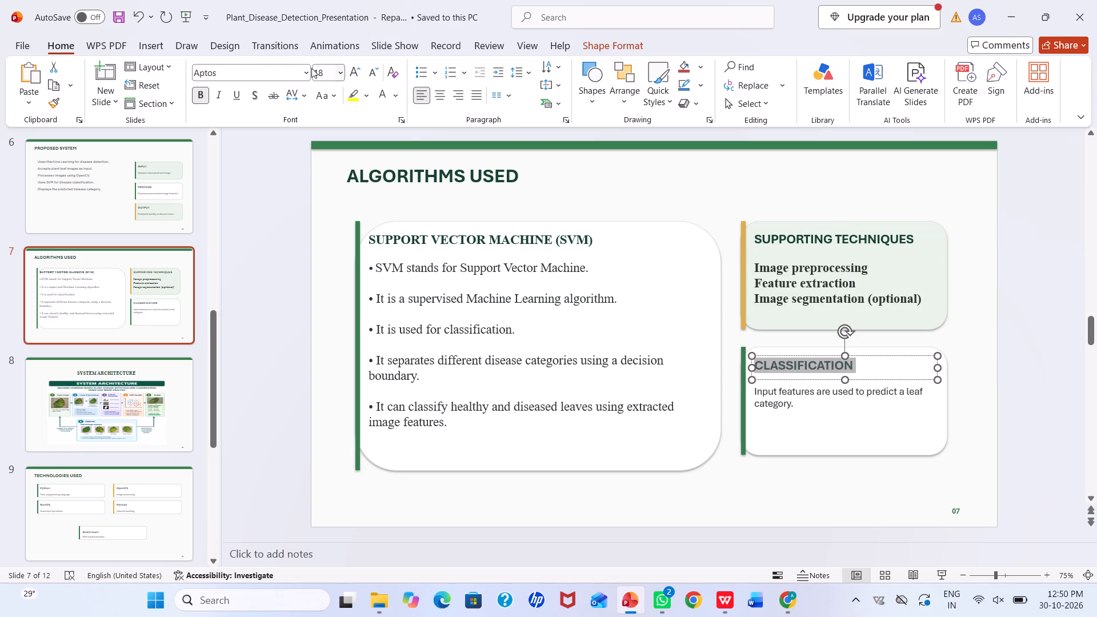
pyautogui.click(309, 68)
pyautogui.click(285, 178)
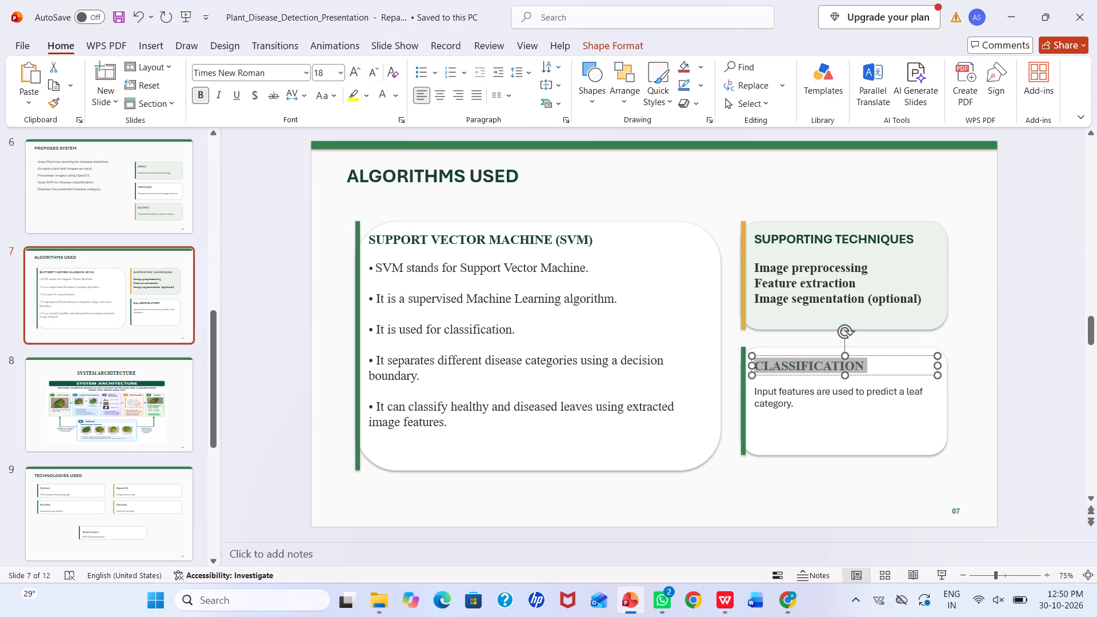
pyautogui.click(756, 390)
pyautogui.press('Left')
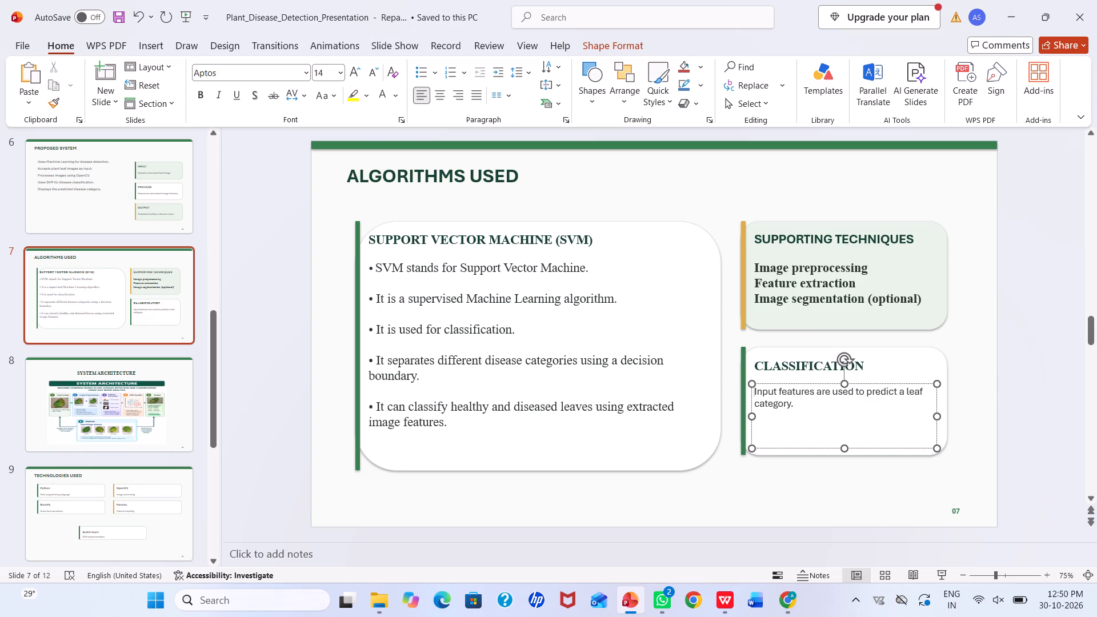
pyautogui.moveTo(756, 390); pyautogui.dragTo(796, 417)
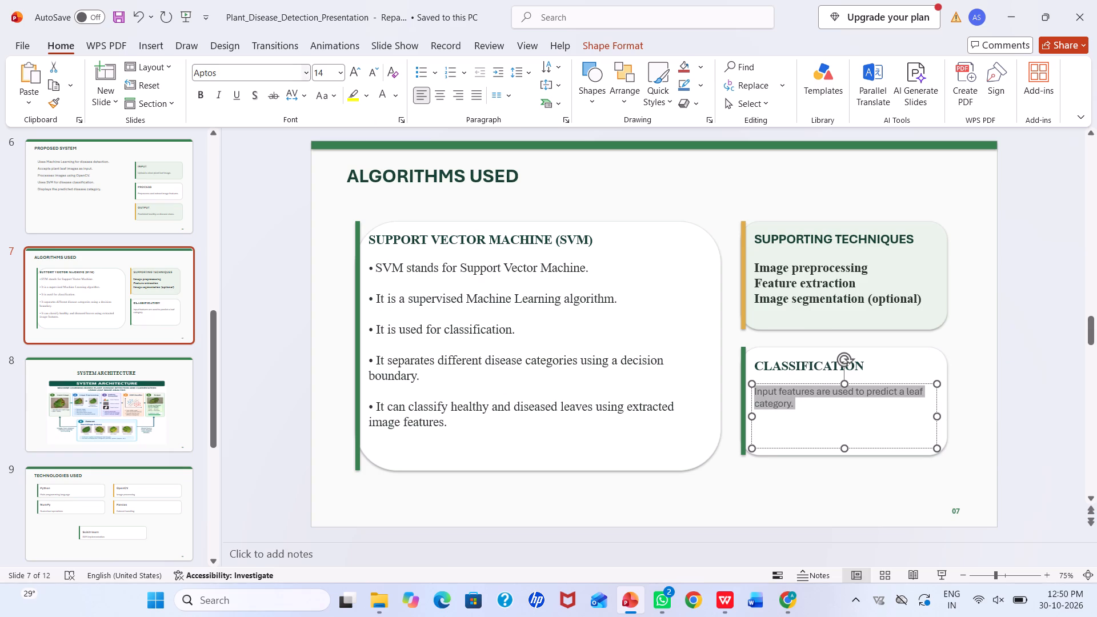
pyautogui.click(305, 76)
pyautogui.click(311, 168)
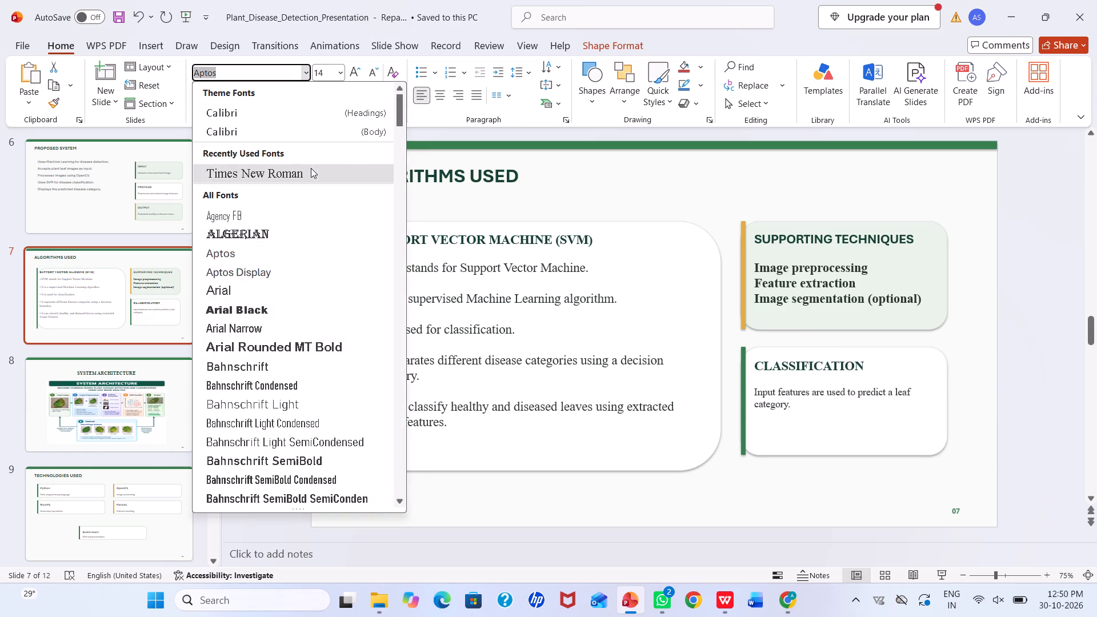
pyautogui.click(361, 66)
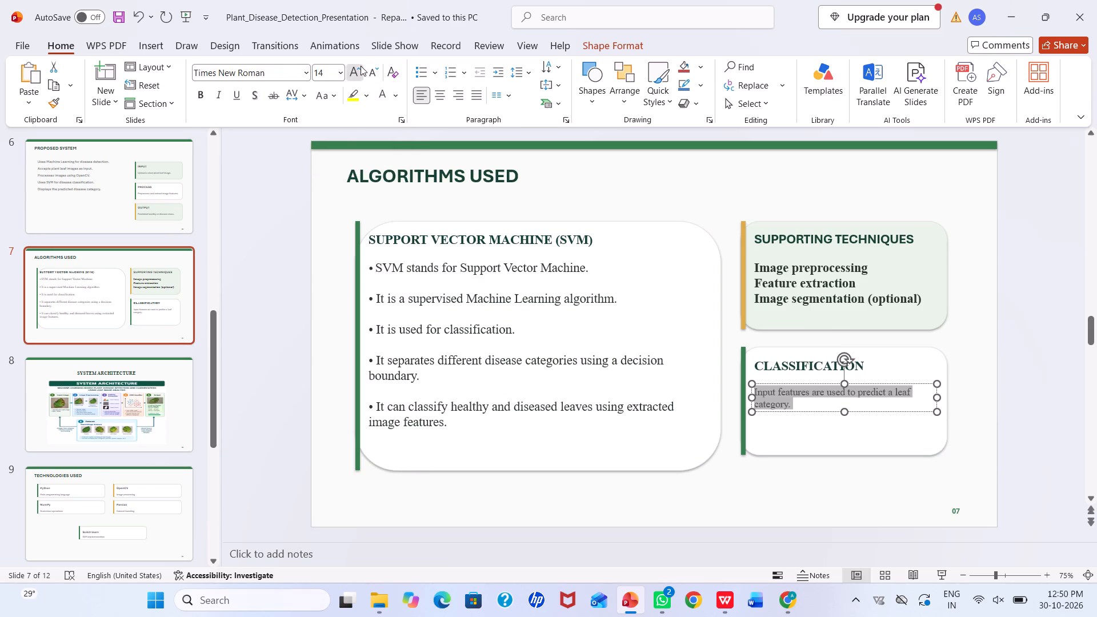
pyautogui.click(361, 66)
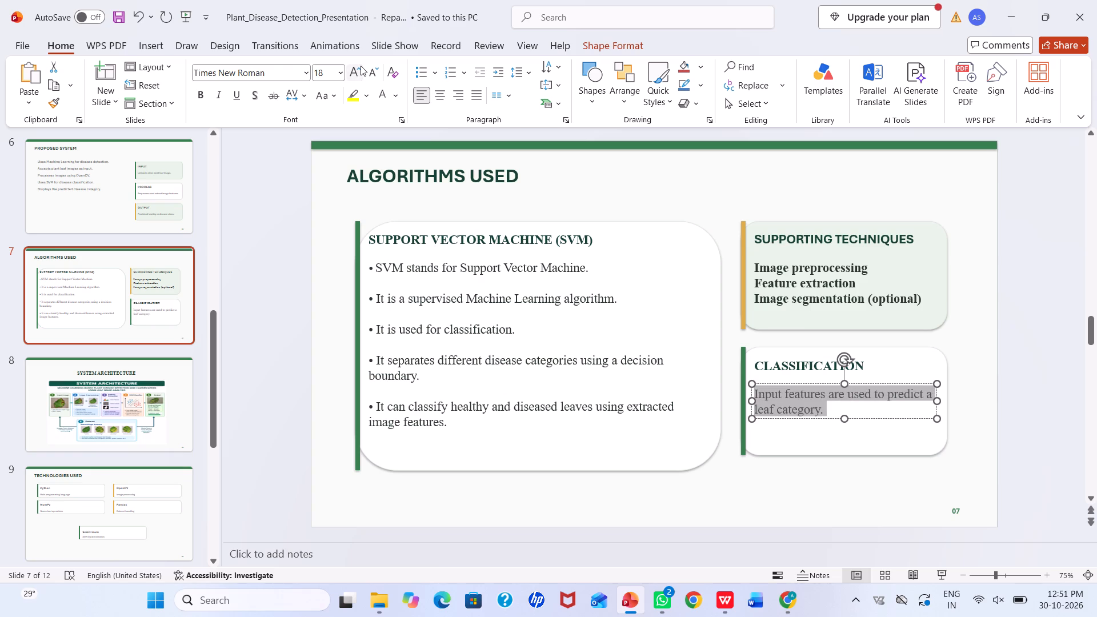
# Set the Algorithms Used slide title in Times New Roman at size 28.
pyautogui.moveTo(350, 170); pyautogui.dragTo(416, 175)
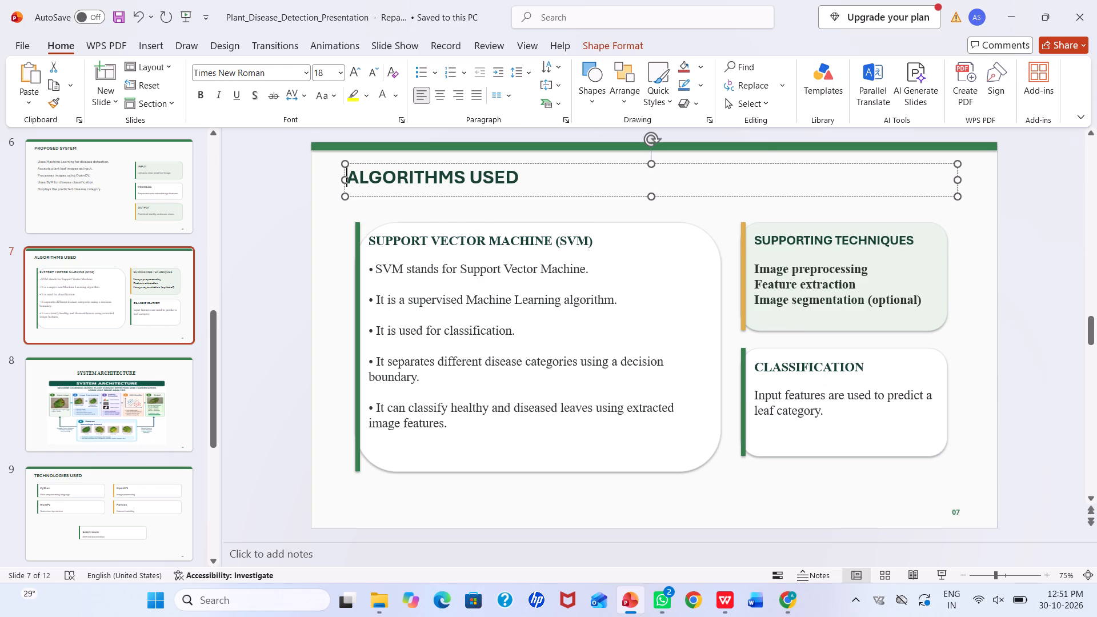
pyautogui.moveTo(416, 175); pyautogui.dragTo(552, 175)
pyautogui.click(355, 64)
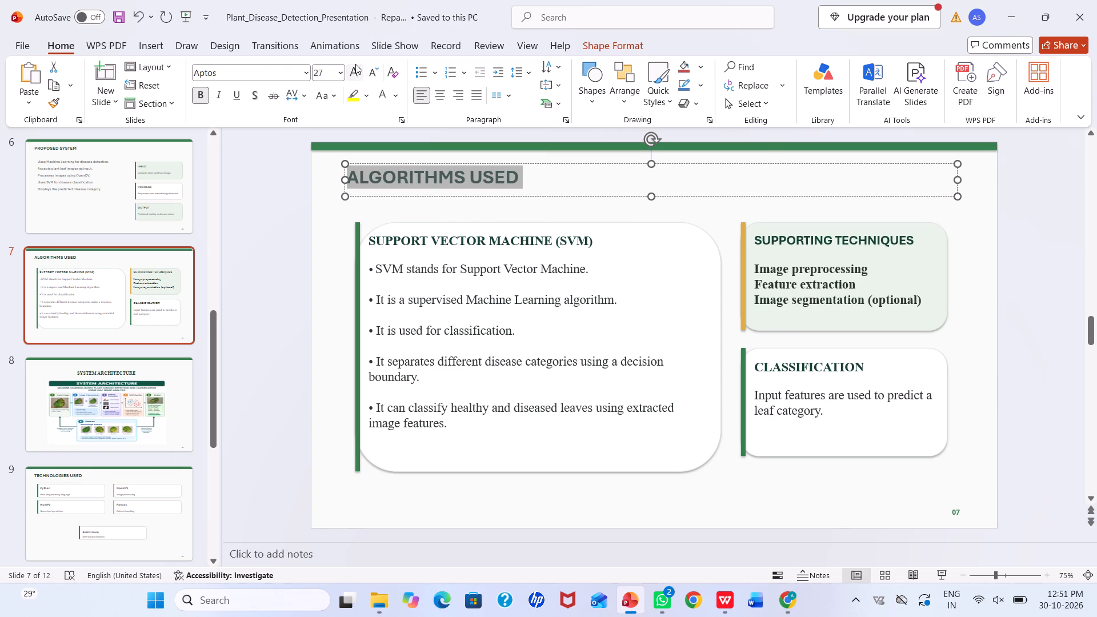
pyautogui.click(307, 70)
pyautogui.click(274, 176)
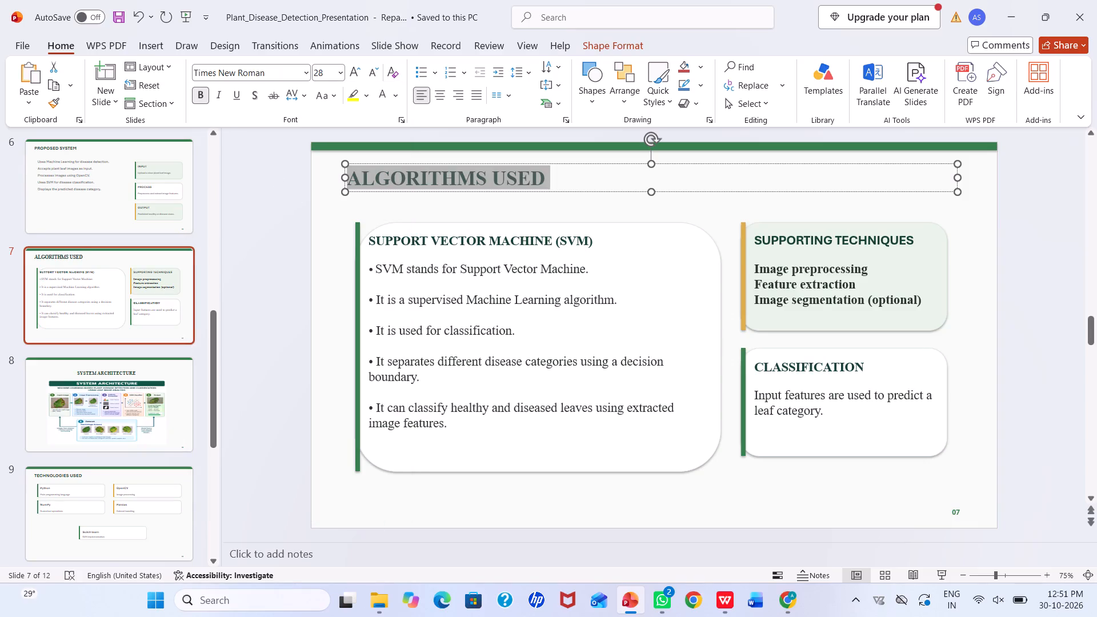
pyautogui.click(119, 403)
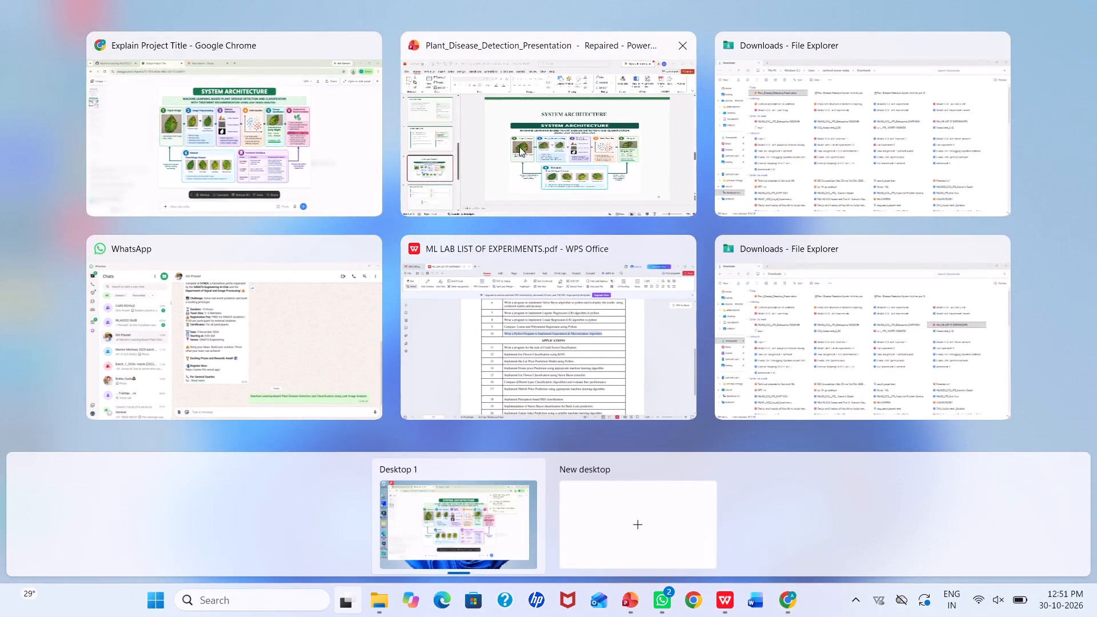
# Switch back to the PowerPoint presentation and delete the old architecture image from the System Architecture slide.
pyautogui.click(519, 147)
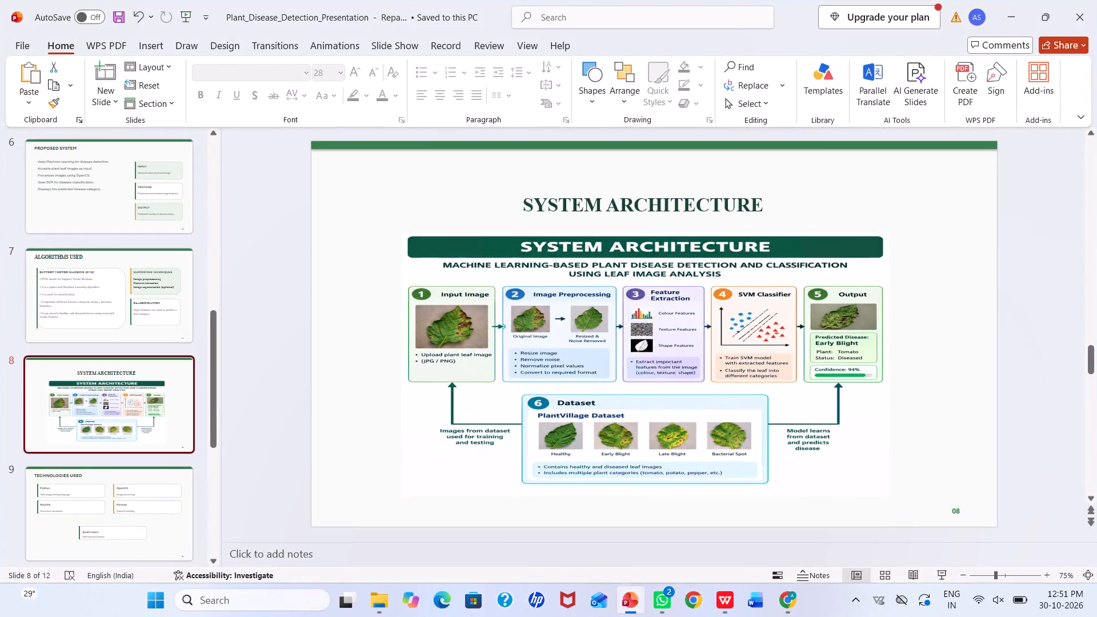
pyautogui.click(579, 341)
pyautogui.click(723, 233)
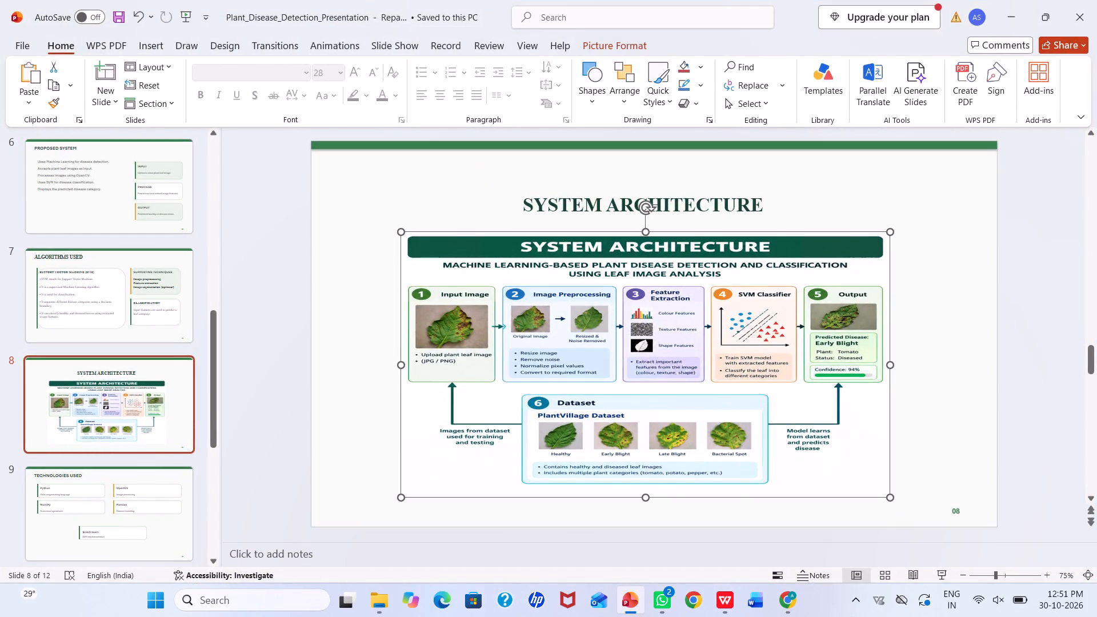
pyautogui.press('BackSpace')
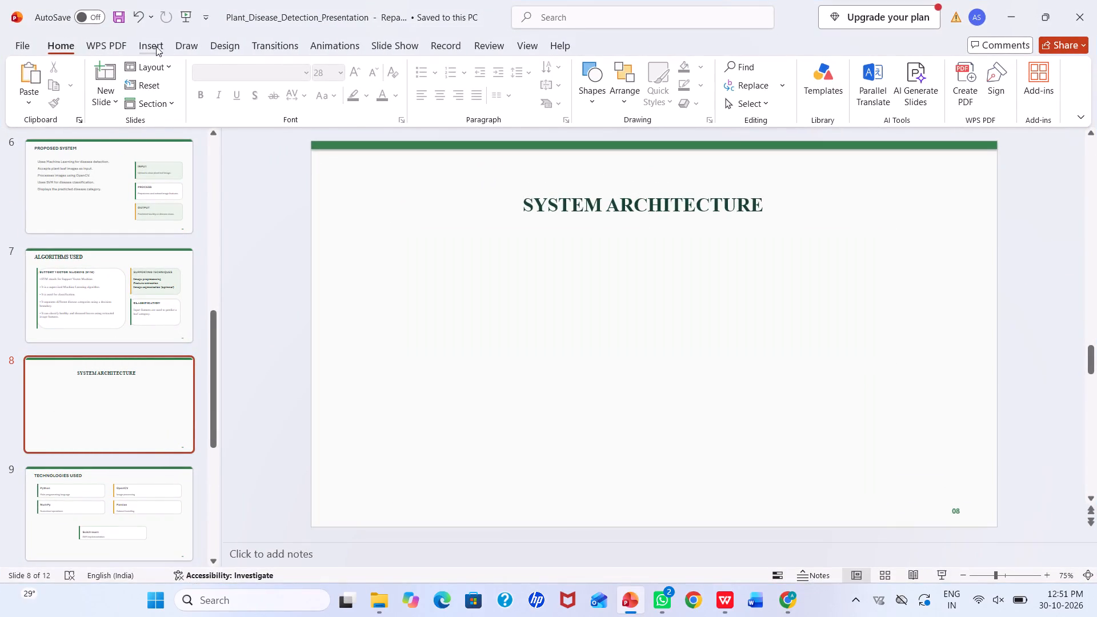
# Insert the newly downloaded architecture PNG from Downloads, scale it to about 14.45 by 21.68 cm, and place it below the slide title.
pyautogui.click(156, 46)
pyautogui.click(109, 85)
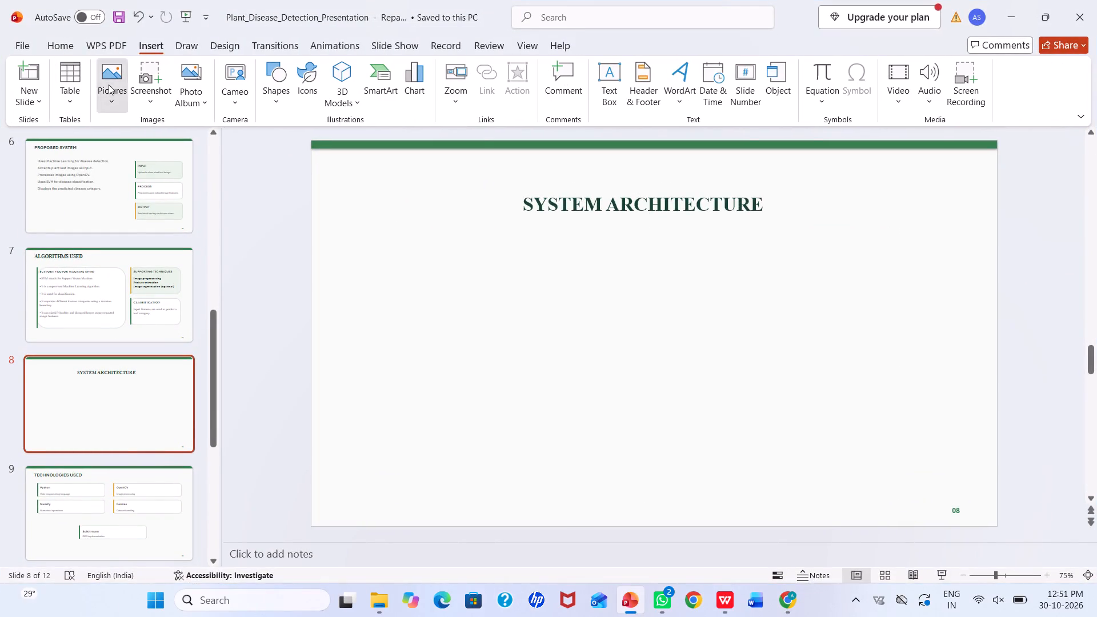
pyautogui.click(121, 147)
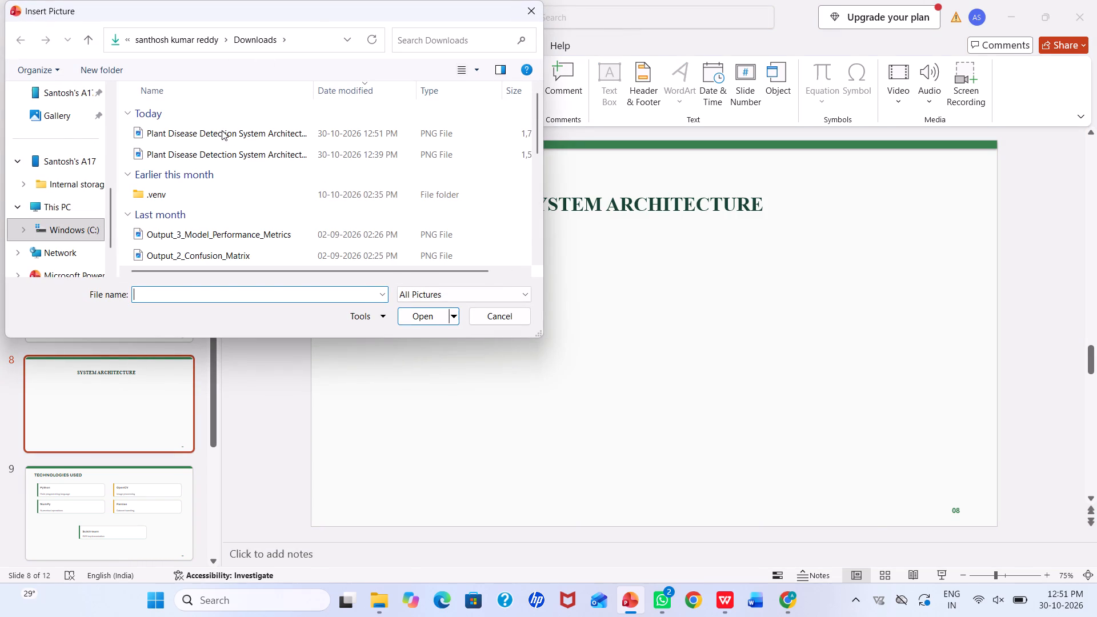
pyautogui.click(222, 130)
pyautogui.click(435, 312)
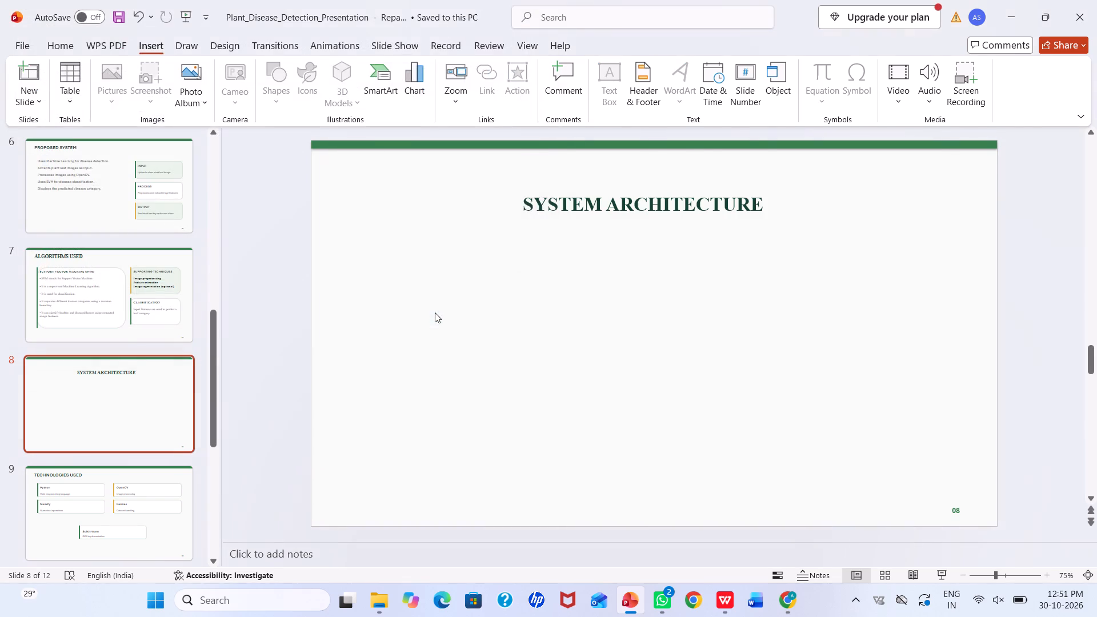
pyautogui.moveTo(363, 144); pyautogui.dragTo(505, 383)
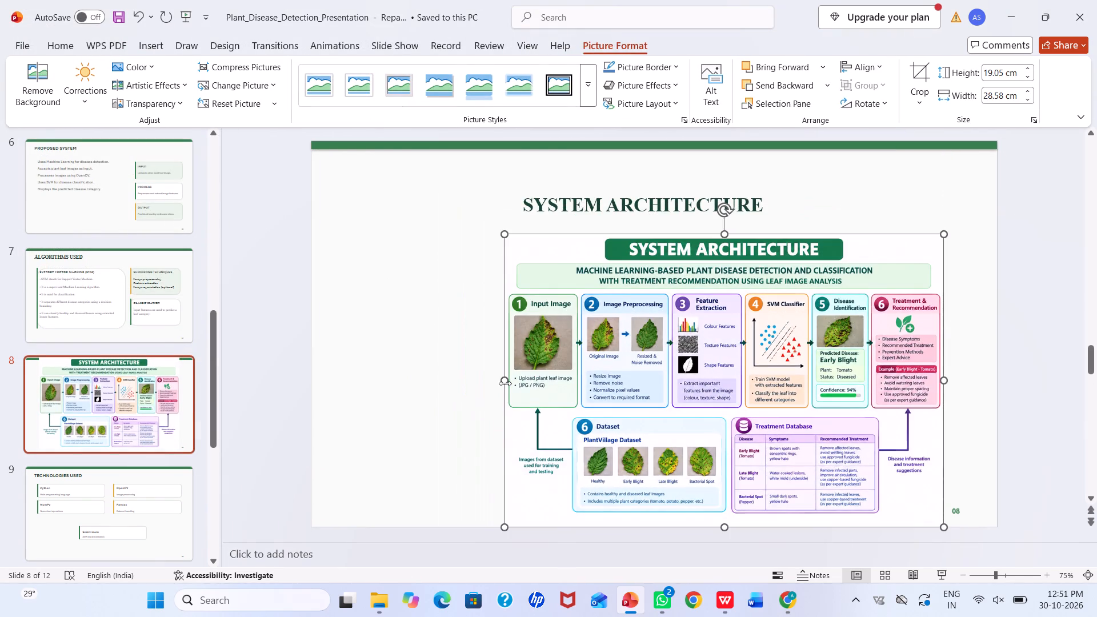
pyautogui.moveTo(561, 311); pyautogui.dragTo(482, 301)
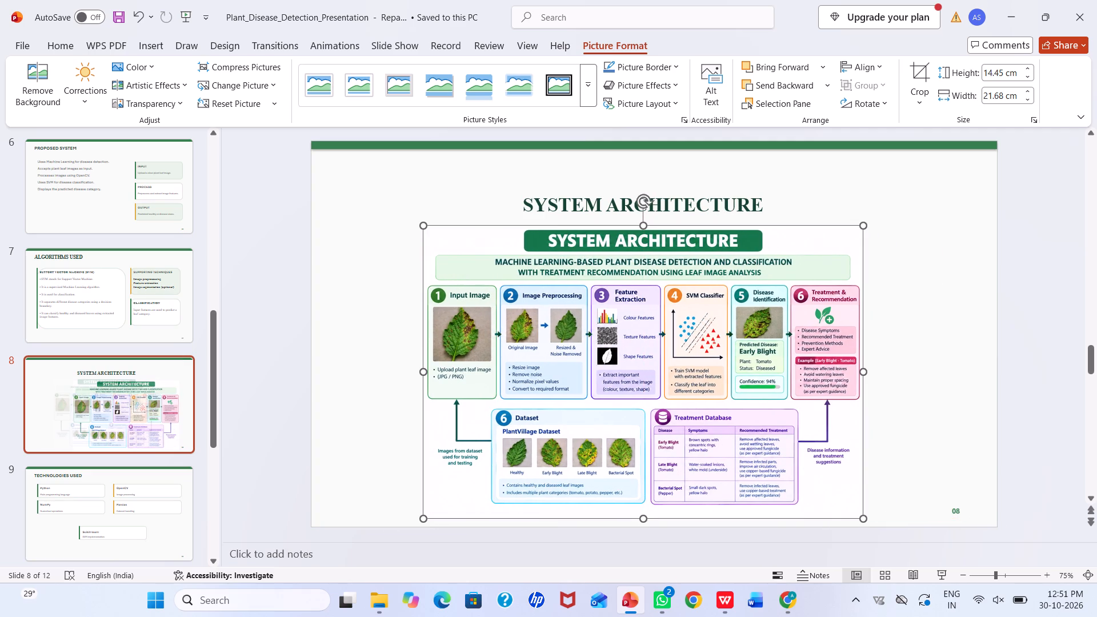
# Move the System Architecture title slightly upward to leave more space above the image.
pyautogui.click(570, 211)
pyautogui.click(575, 193)
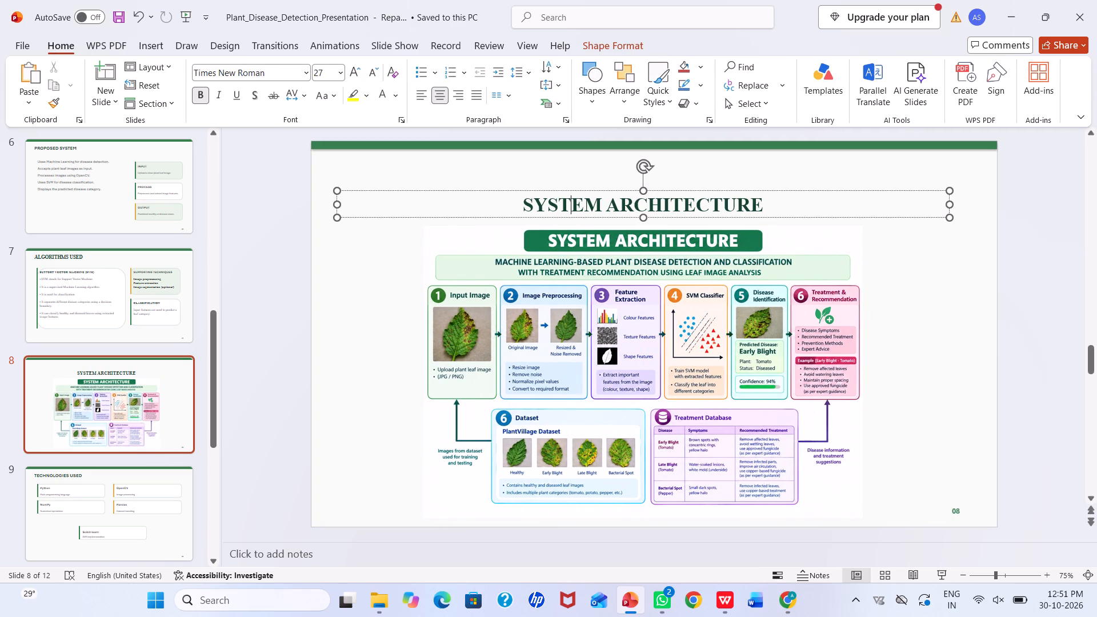
pyautogui.click(577, 190)
pyautogui.moveTo(577, 190); pyautogui.dragTo(583, 181)
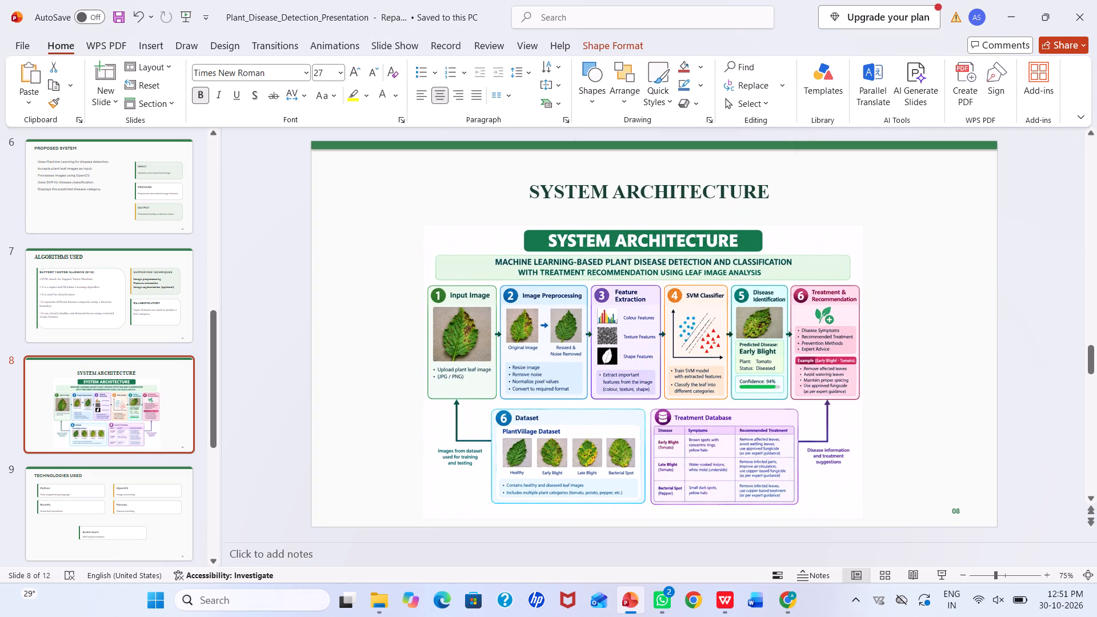
pyautogui.moveTo(583, 181); pyautogui.dragTo(583, 171)
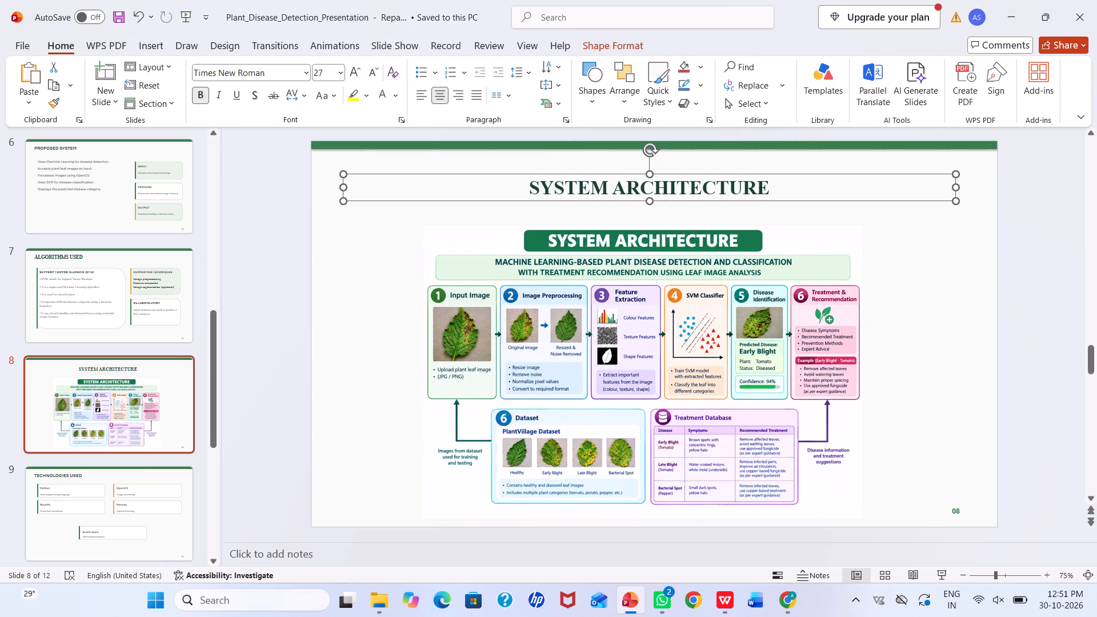
# Widen the architecture image, reduce its height slightly, and center it between the slide title and the page number.
pyautogui.click(853, 352)
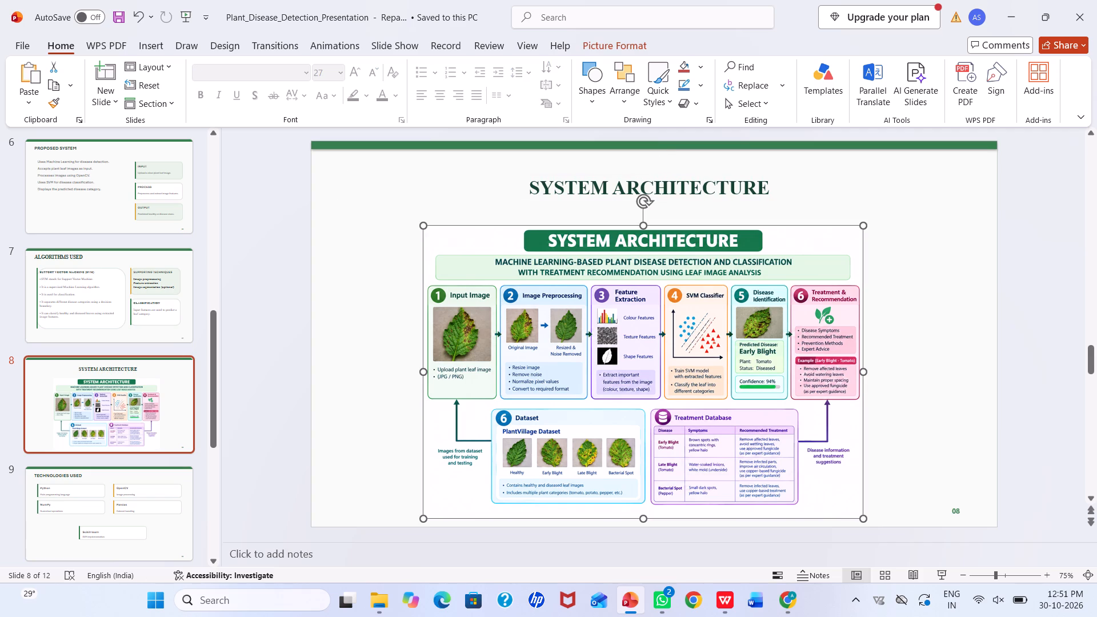
pyautogui.moveTo(866, 370); pyautogui.dragTo(930, 381)
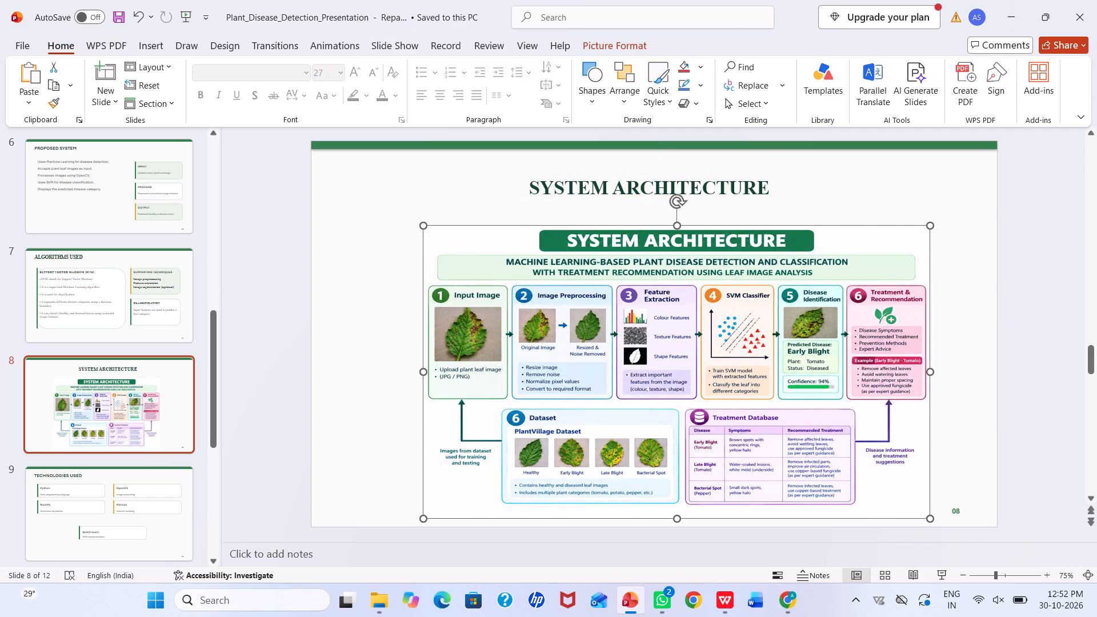
pyautogui.moveTo(678, 518); pyautogui.dragTo(676, 488)
pyautogui.moveTo(548, 240); pyautogui.dragTo(508, 241)
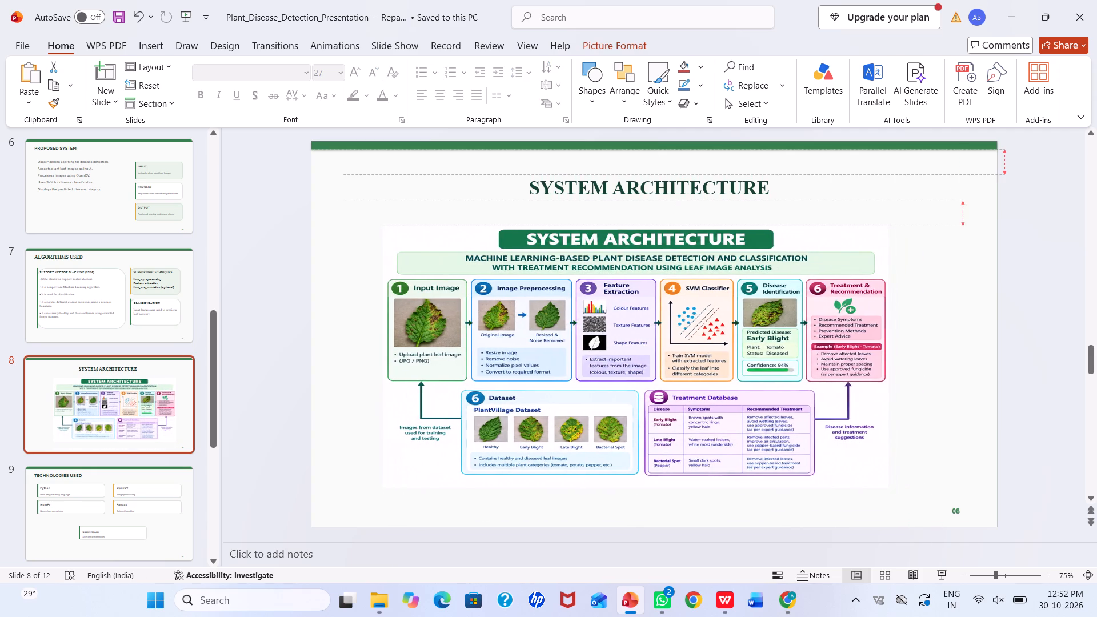
pyautogui.moveTo(508, 241); pyautogui.dragTo(513, 238)
pyautogui.click(641, 225)
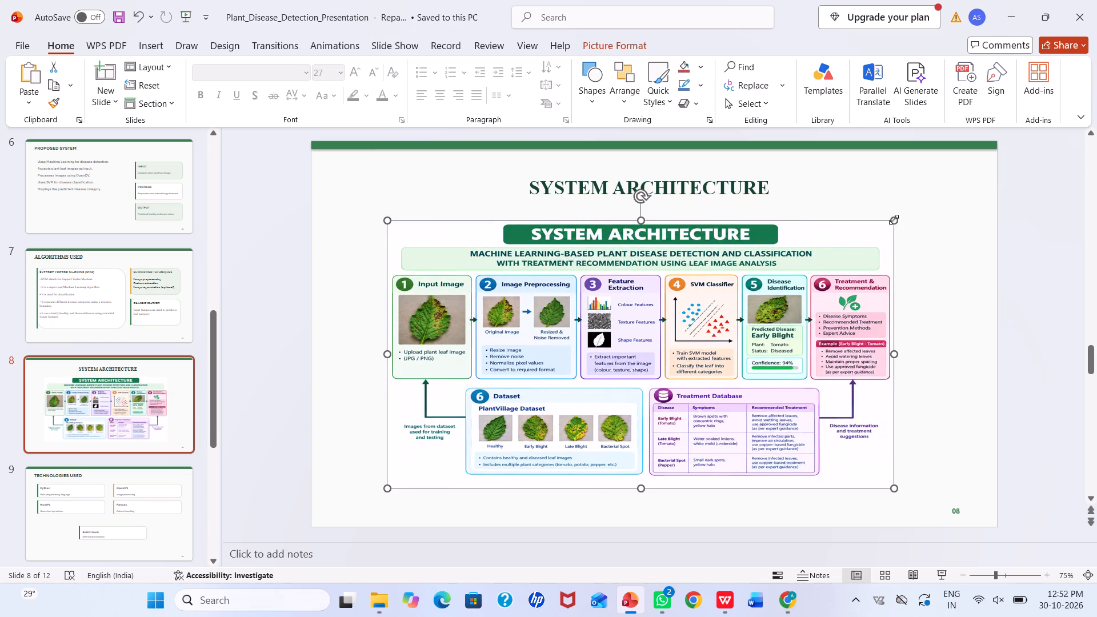
pyautogui.moveTo(894, 219); pyautogui.dragTo(918, 225)
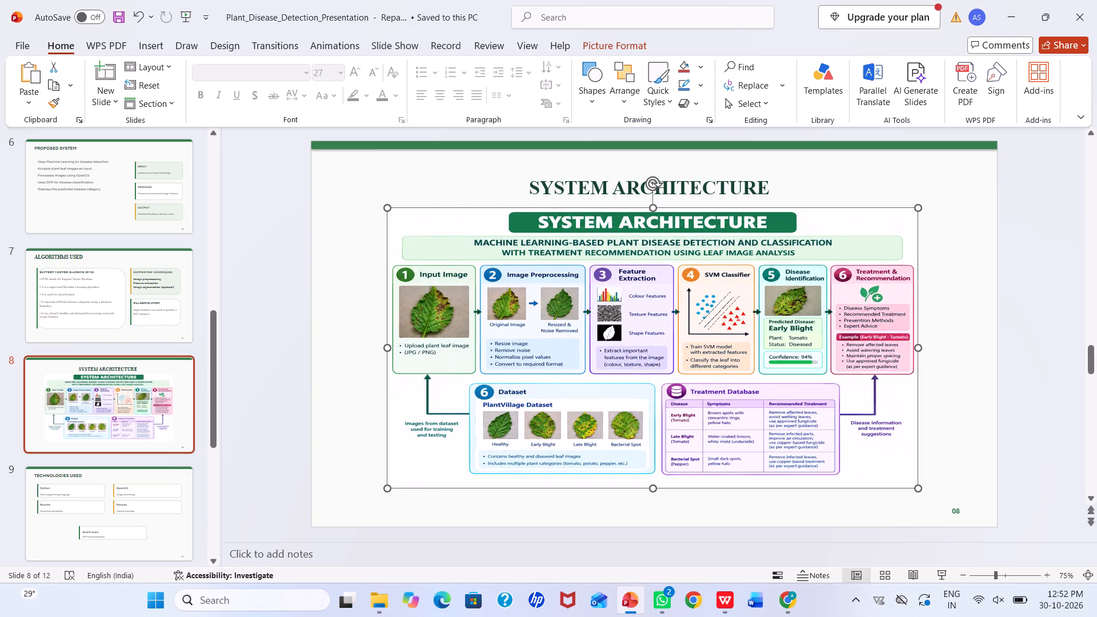
pyautogui.click(707, 207)
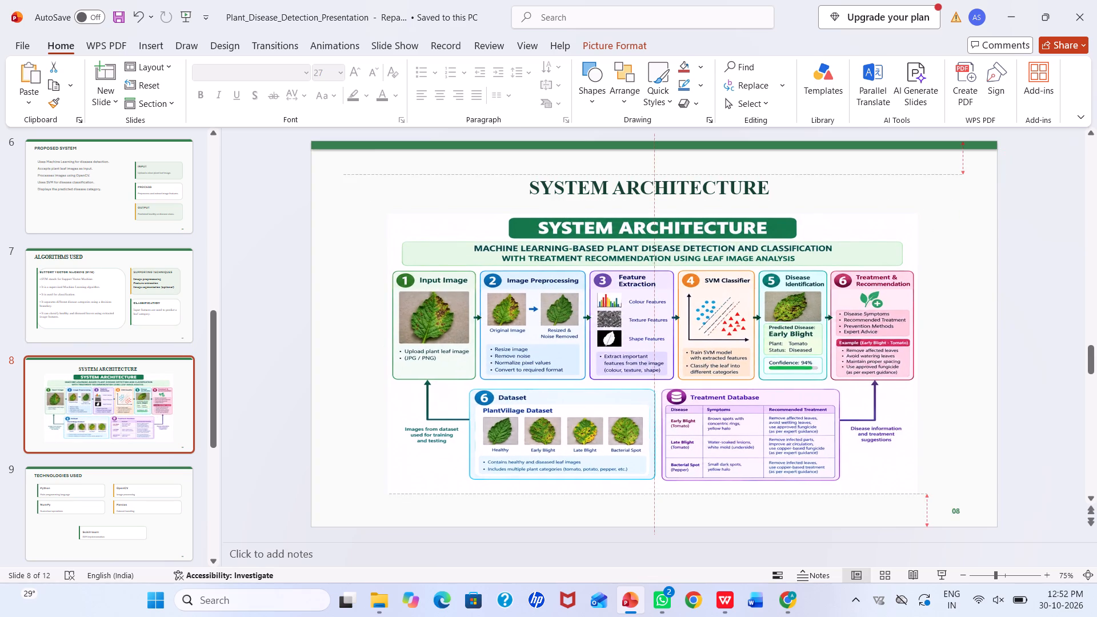
pyautogui.click(791, 174)
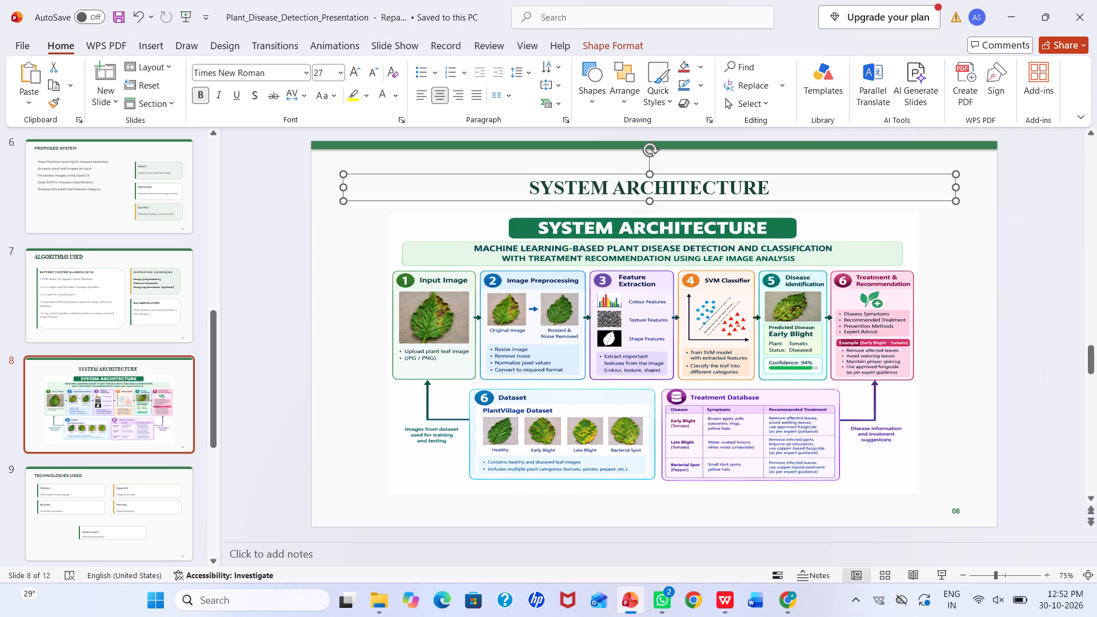
pyautogui.click(498, 261)
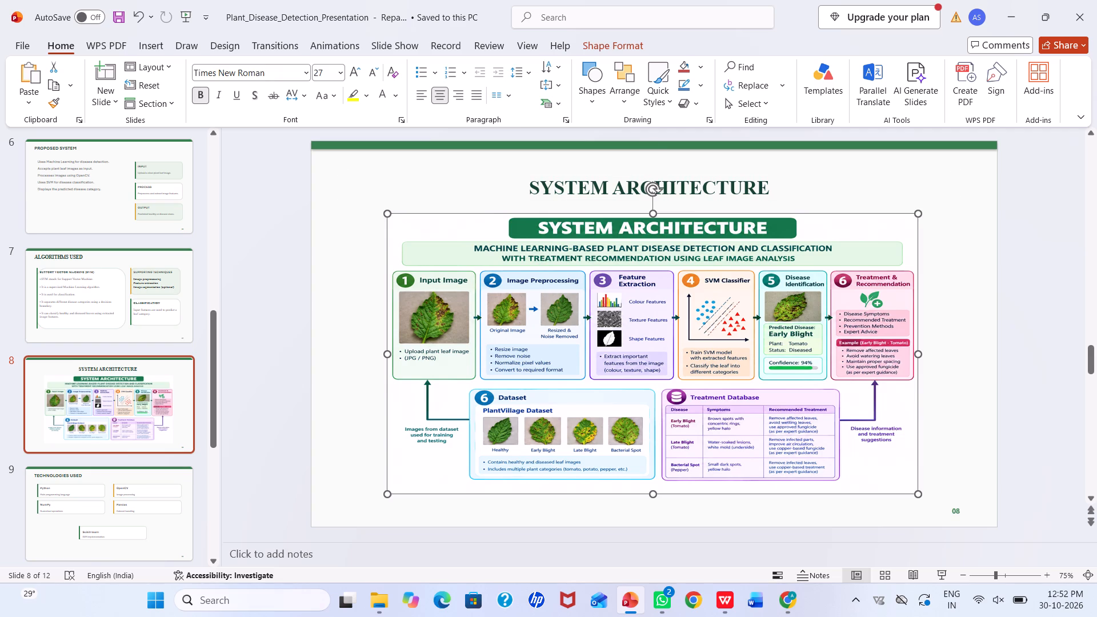
pyautogui.click(387, 355)
pyautogui.click(298, 390)
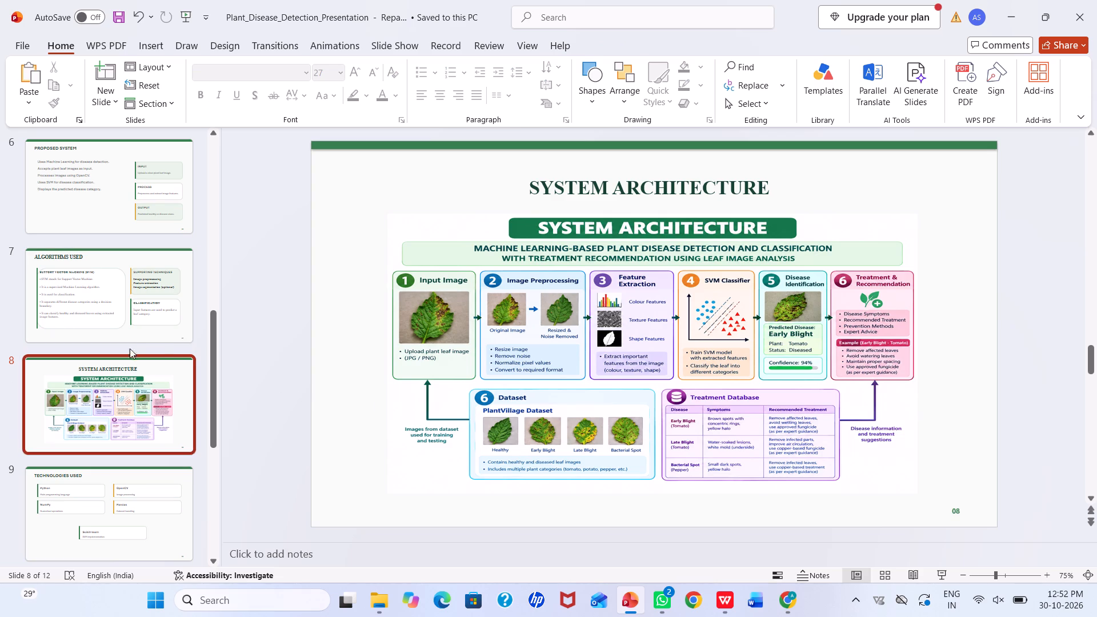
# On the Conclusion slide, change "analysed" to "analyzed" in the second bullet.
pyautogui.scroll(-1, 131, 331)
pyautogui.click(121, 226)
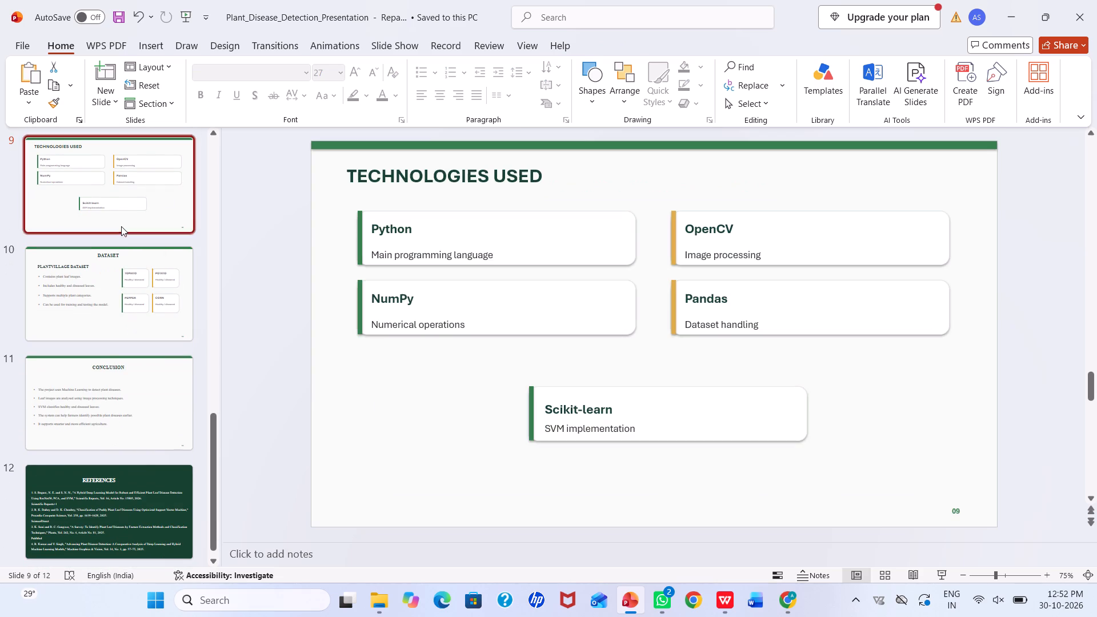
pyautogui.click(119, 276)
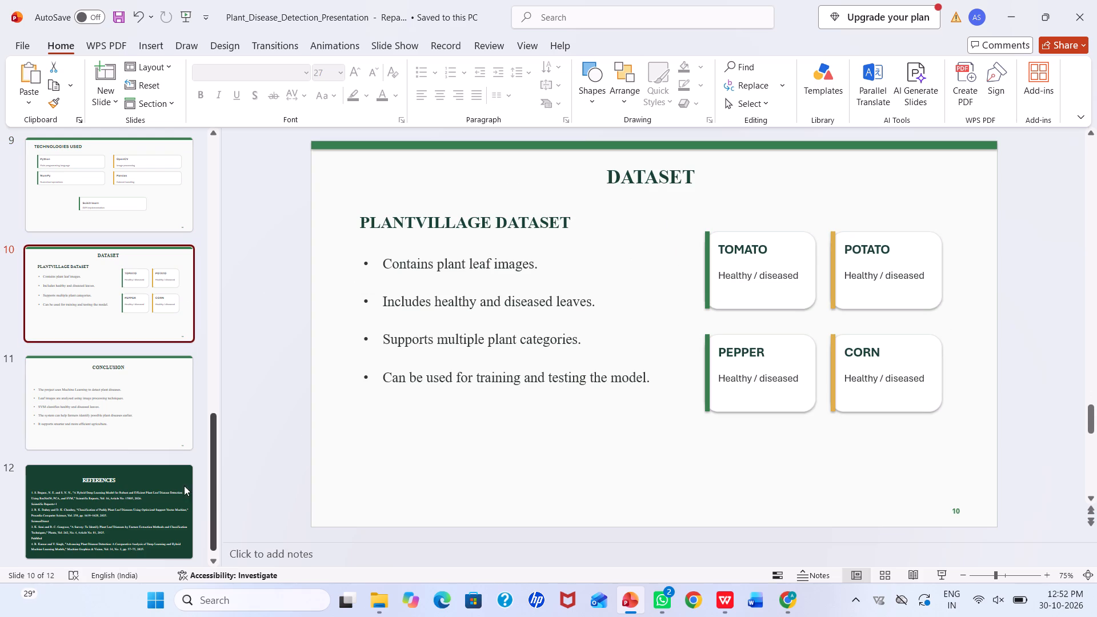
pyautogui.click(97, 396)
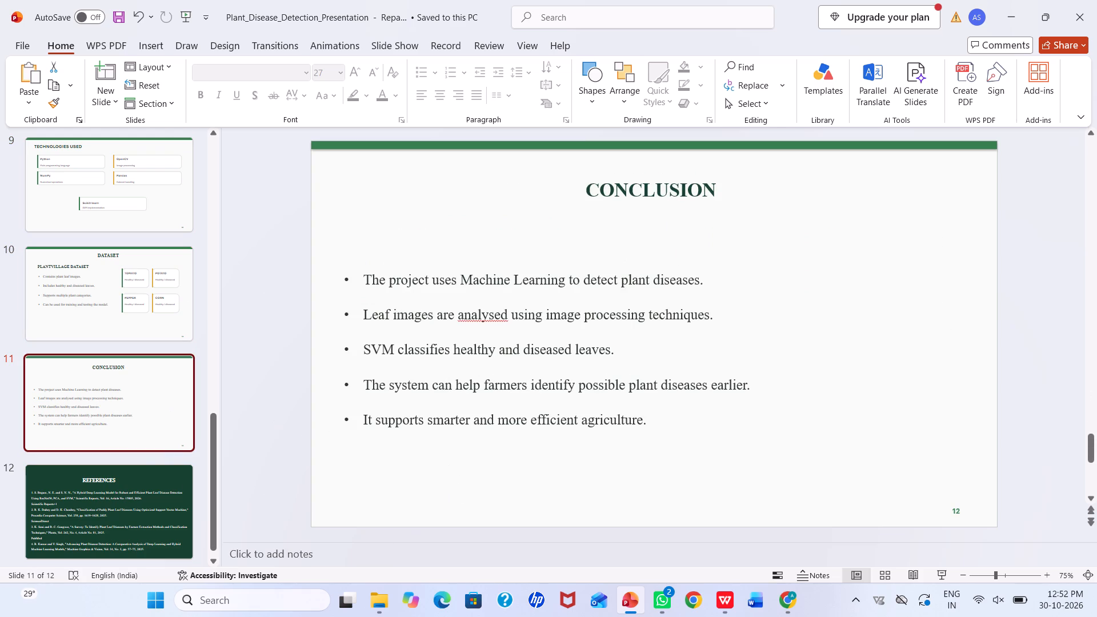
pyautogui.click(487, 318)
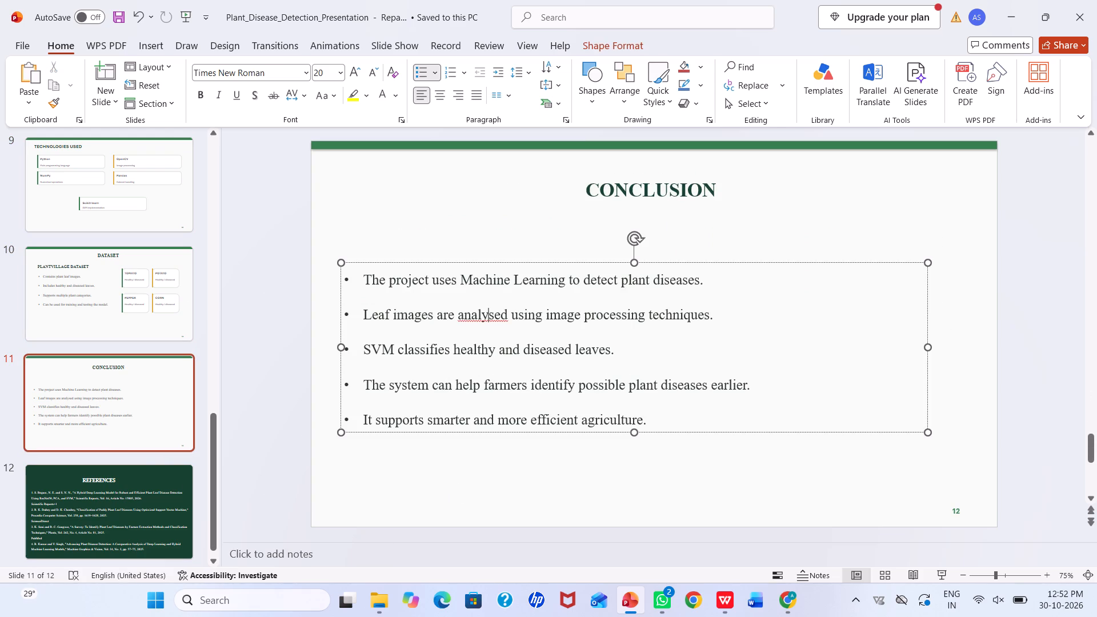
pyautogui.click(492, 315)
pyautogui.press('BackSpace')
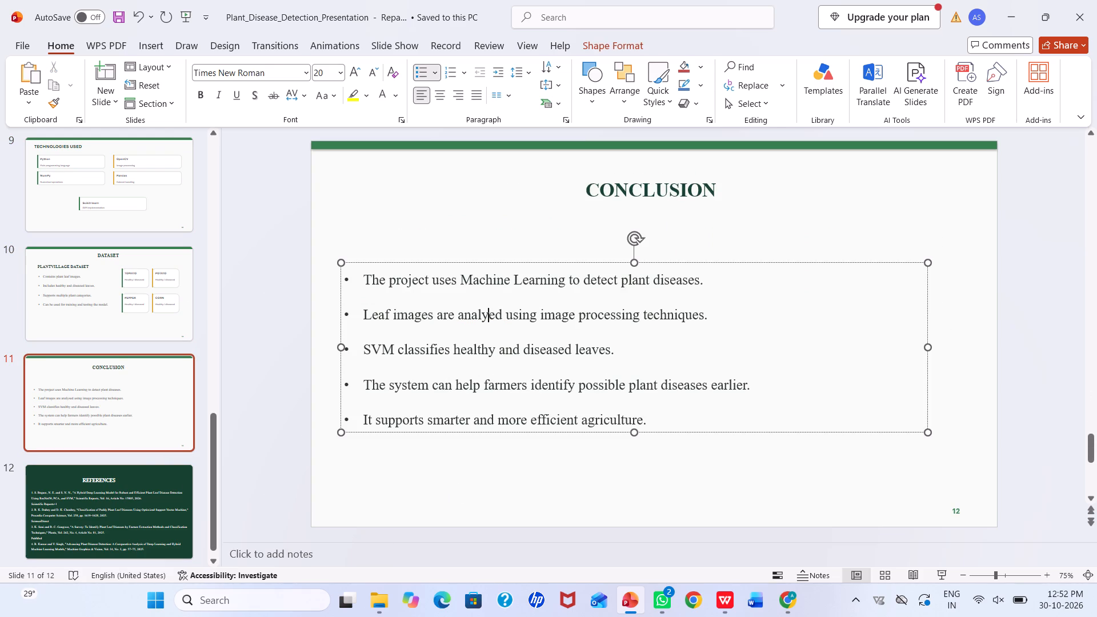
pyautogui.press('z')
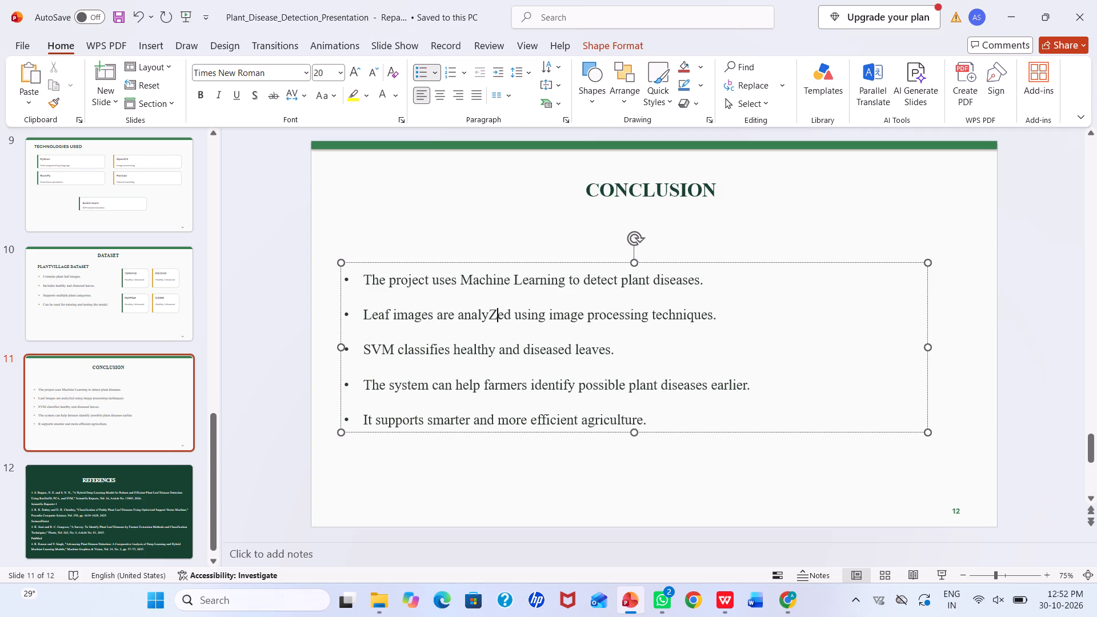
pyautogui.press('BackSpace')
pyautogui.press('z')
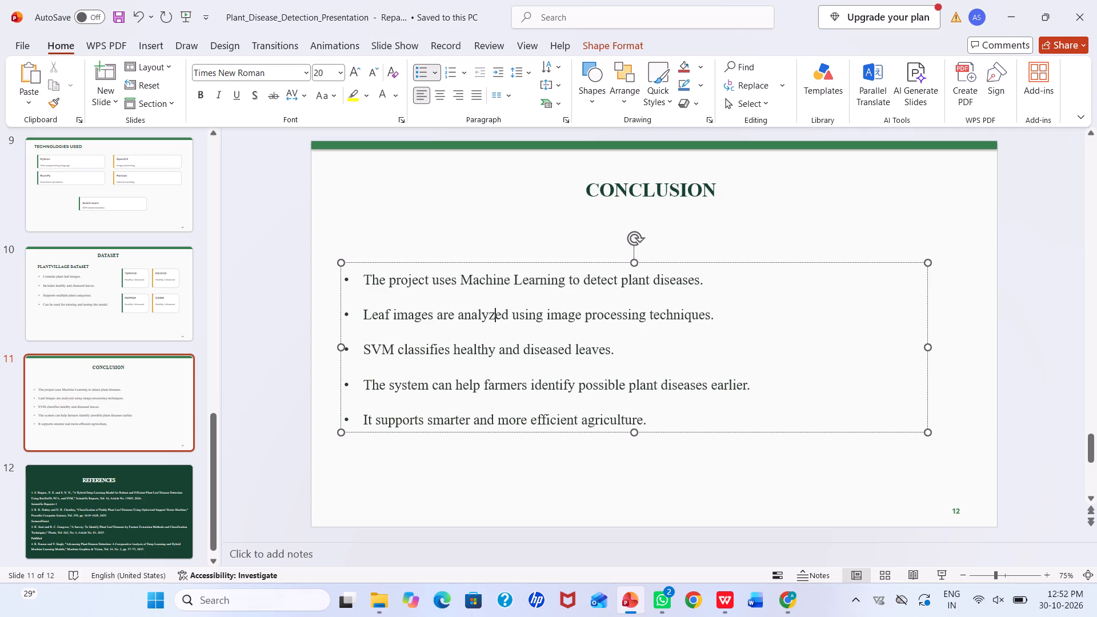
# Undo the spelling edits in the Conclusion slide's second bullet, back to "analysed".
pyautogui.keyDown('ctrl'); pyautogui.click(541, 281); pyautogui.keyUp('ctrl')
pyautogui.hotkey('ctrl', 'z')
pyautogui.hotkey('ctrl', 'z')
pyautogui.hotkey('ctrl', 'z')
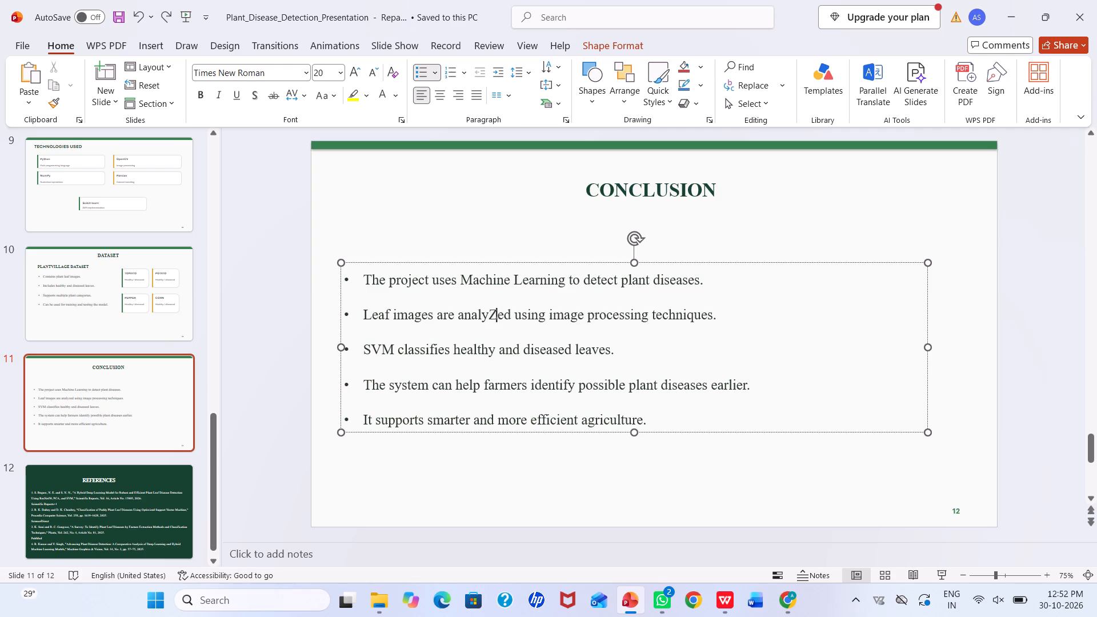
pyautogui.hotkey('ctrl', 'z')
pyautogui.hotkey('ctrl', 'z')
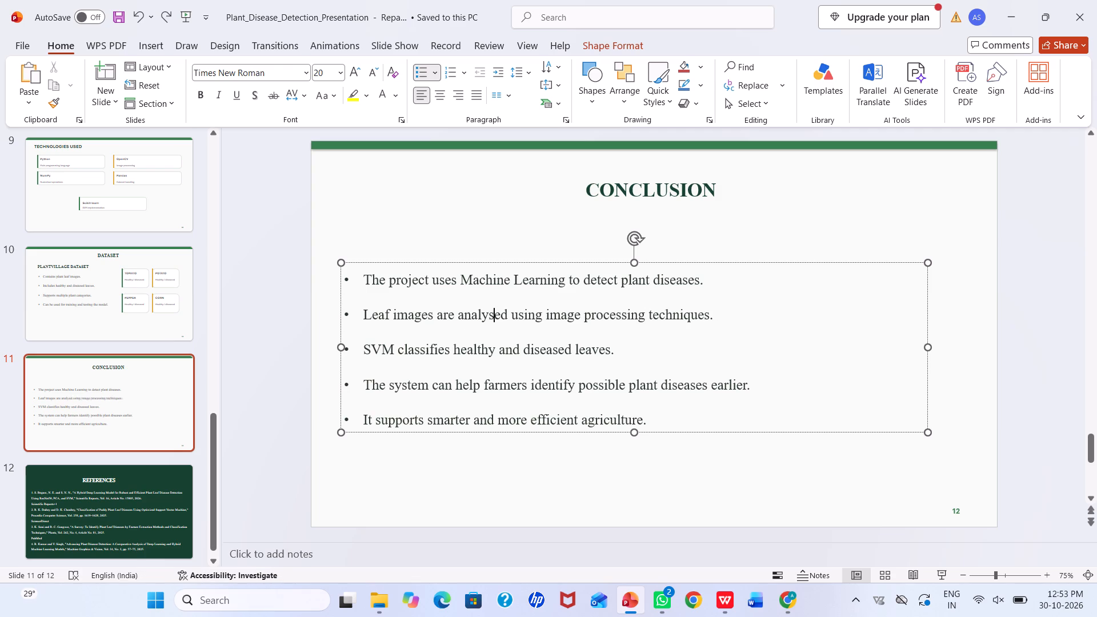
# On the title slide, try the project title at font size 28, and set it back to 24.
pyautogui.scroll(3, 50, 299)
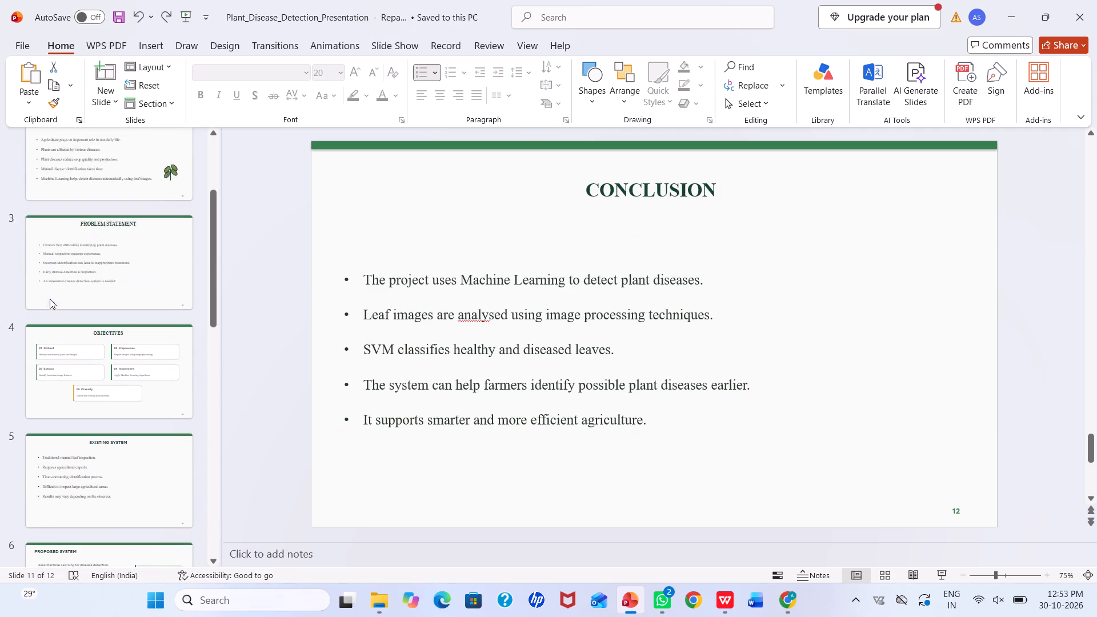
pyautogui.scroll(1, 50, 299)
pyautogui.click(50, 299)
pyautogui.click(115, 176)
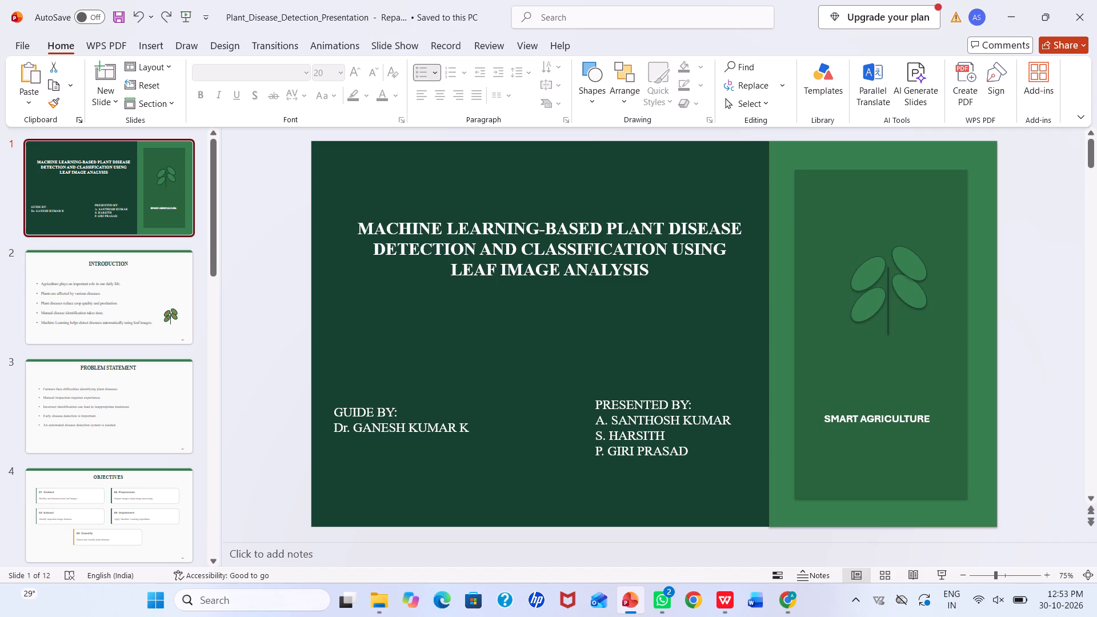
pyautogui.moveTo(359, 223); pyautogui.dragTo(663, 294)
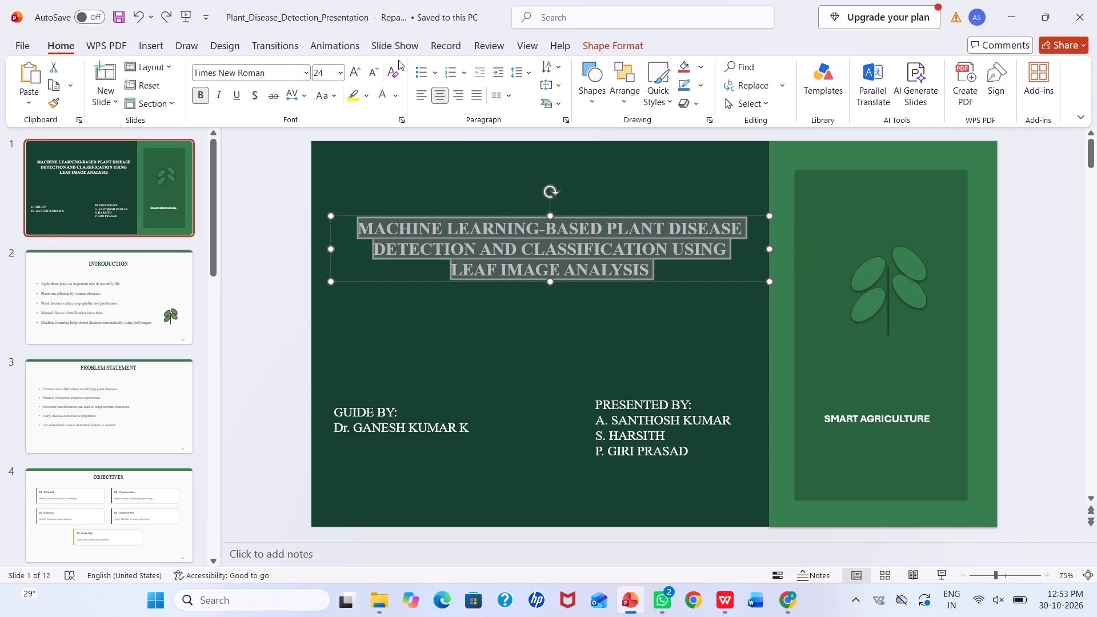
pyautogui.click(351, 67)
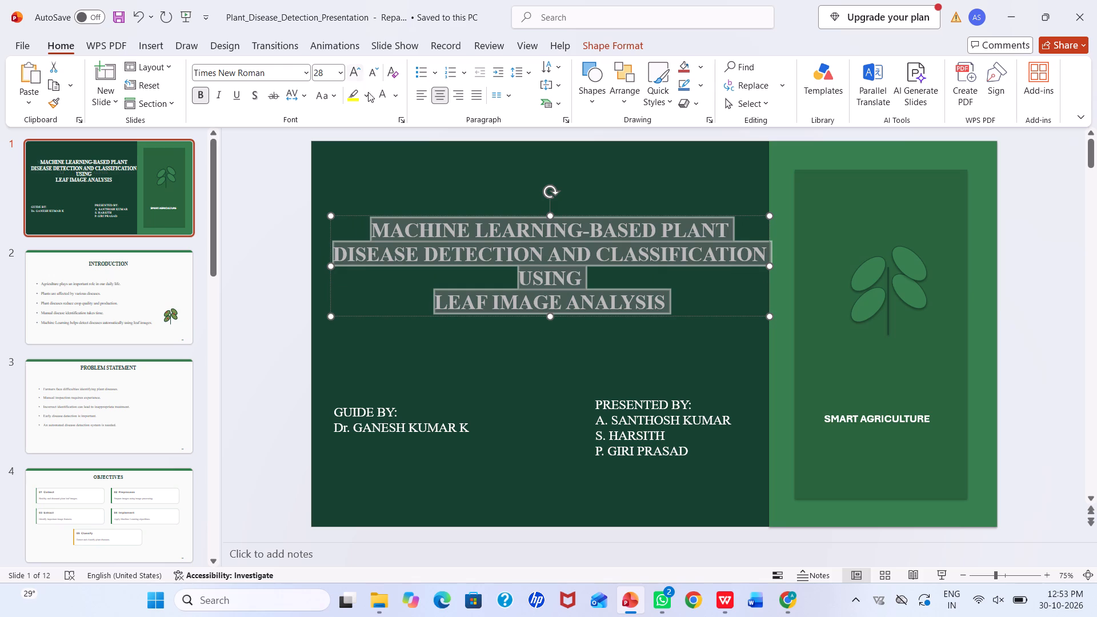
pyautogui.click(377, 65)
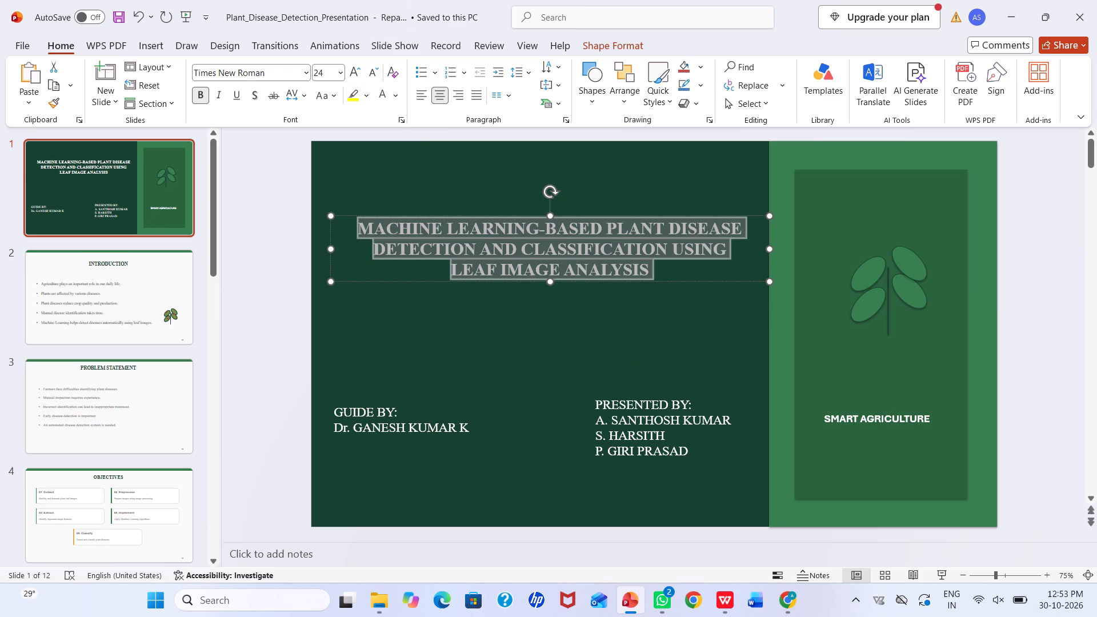
# Slightly resize the project title's text box on the title slide from its lower corner.
pyautogui.moveTo(769, 282); pyautogui.dragTo(769, 285)
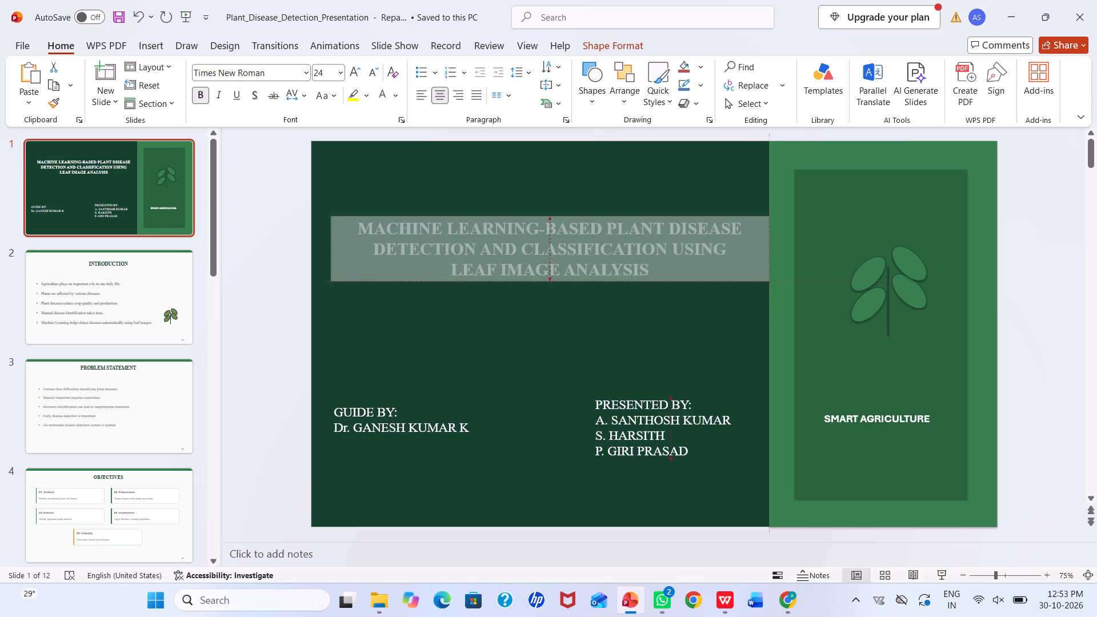
pyautogui.moveTo(769, 285); pyautogui.dragTo(773, 302)
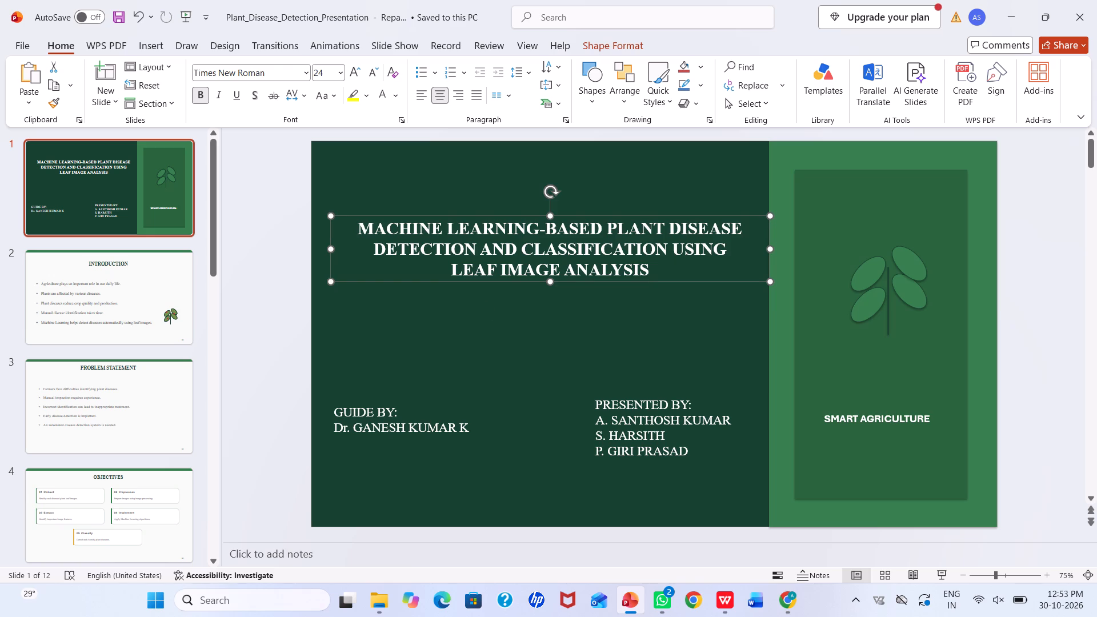
# Make the "GUIDE BY:" and "PRESENTED BY:" headings on the title slide bold.
pyautogui.moveTo(335, 412); pyautogui.dragTo(403, 420)
pyautogui.click(416, 398)
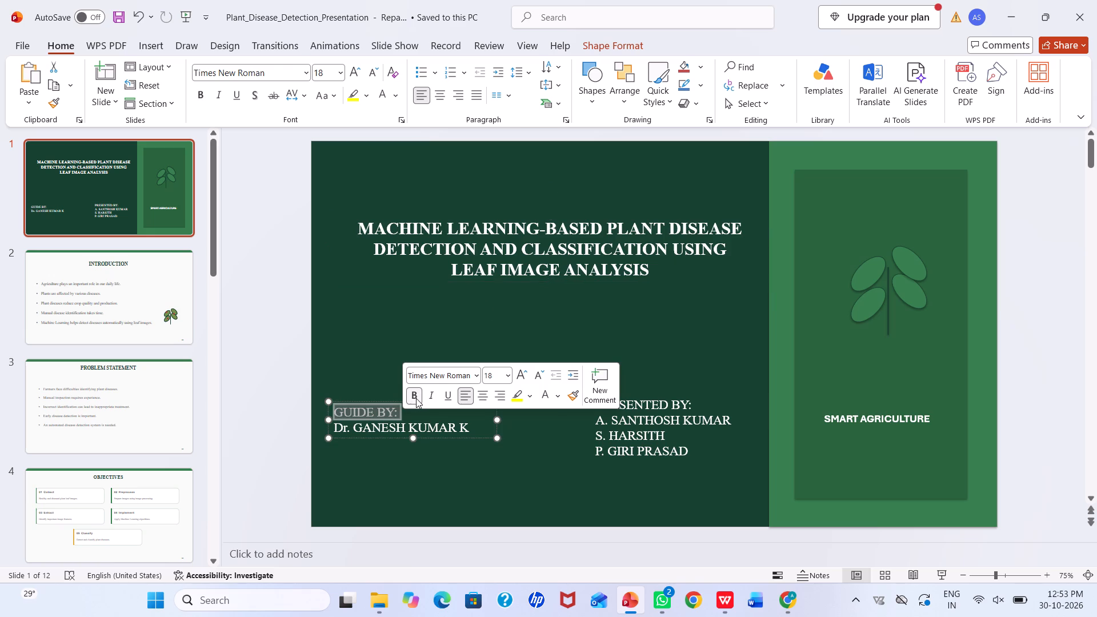
pyautogui.moveTo(693, 404); pyautogui.dragTo(643, 407)
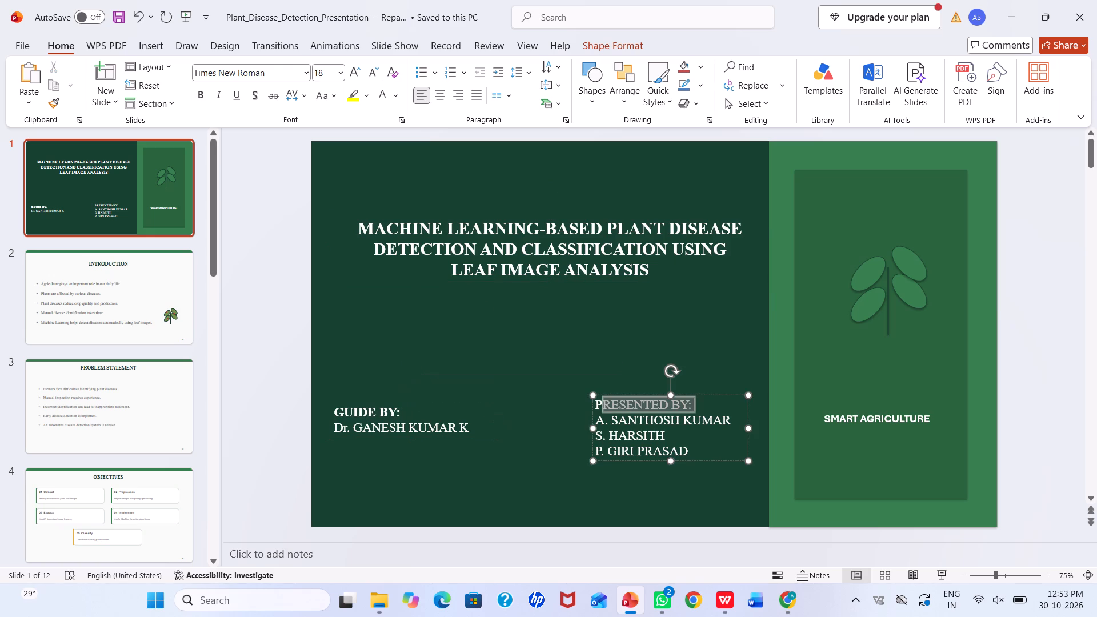
pyautogui.moveTo(643, 407); pyautogui.dragTo(602, 399)
pyautogui.click(702, 399)
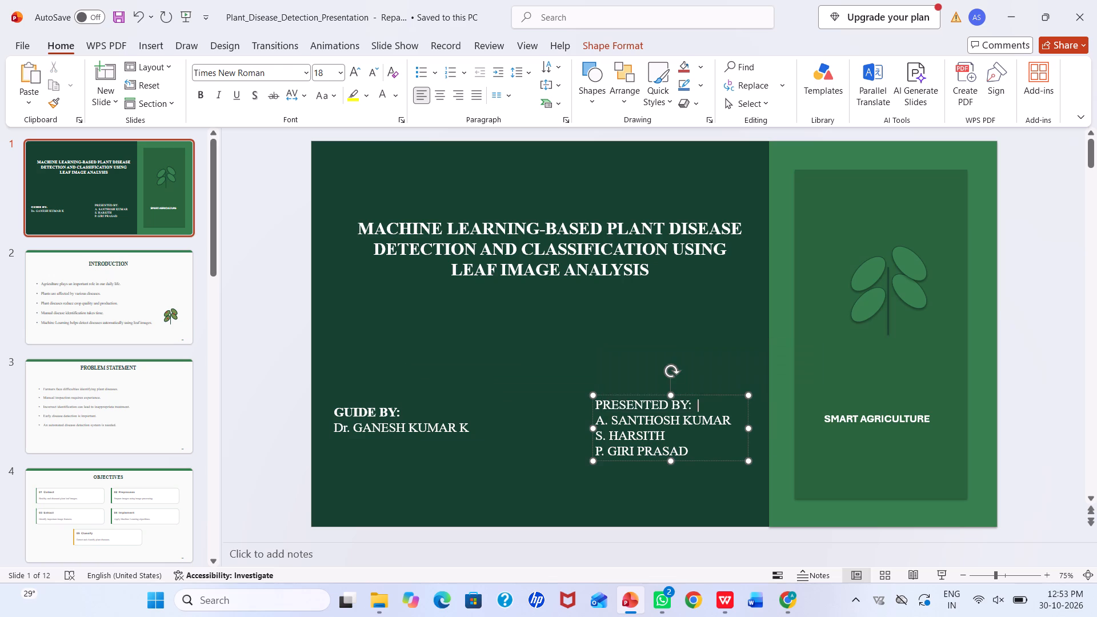
pyautogui.moveTo(702, 399); pyautogui.dragTo(594, 399)
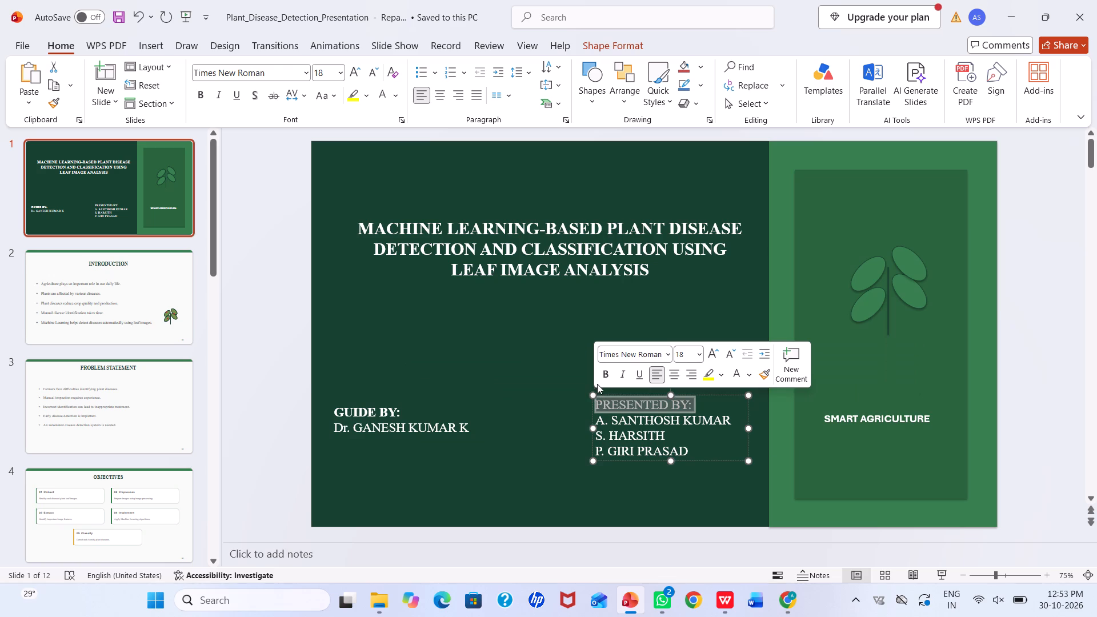
pyautogui.click(604, 377)
pyautogui.click(498, 380)
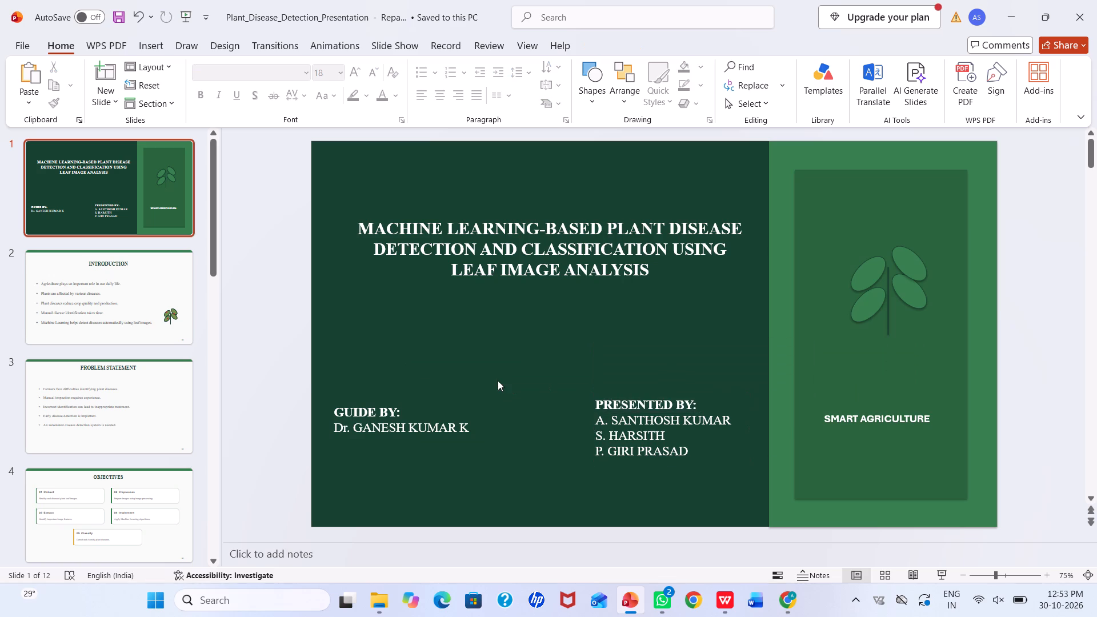
# On the Introduction slide, move the bulleted text box up slightly, closer to the slide title.
pyautogui.click(131, 293)
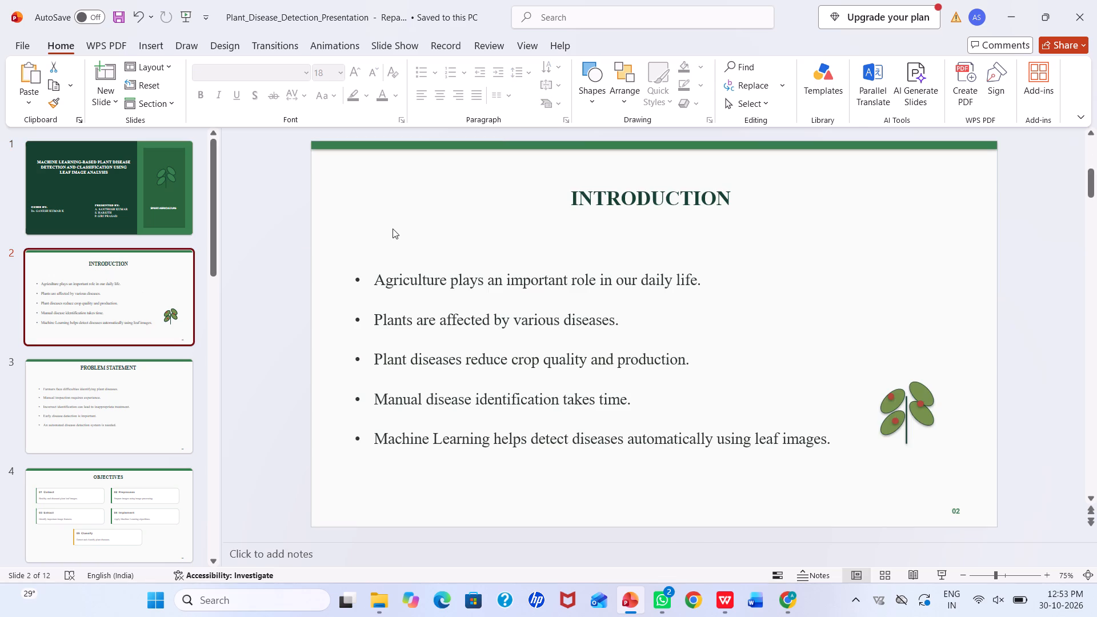
pyautogui.click(373, 324)
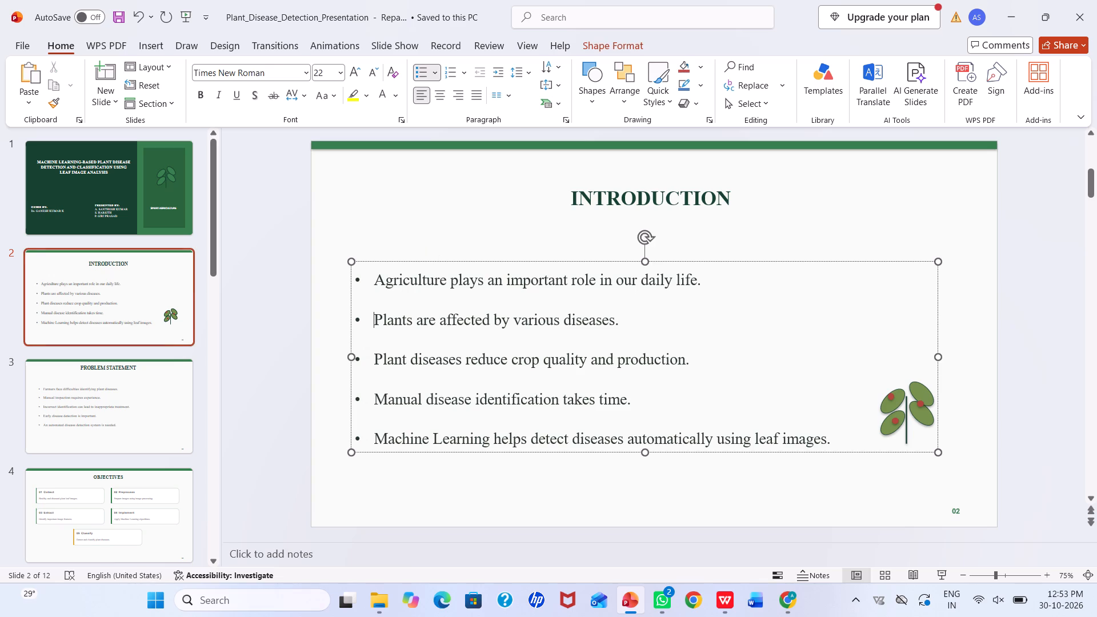
pyautogui.click(440, 265)
pyautogui.click(441, 261)
pyautogui.moveTo(441, 261); pyautogui.dragTo(442, 248)
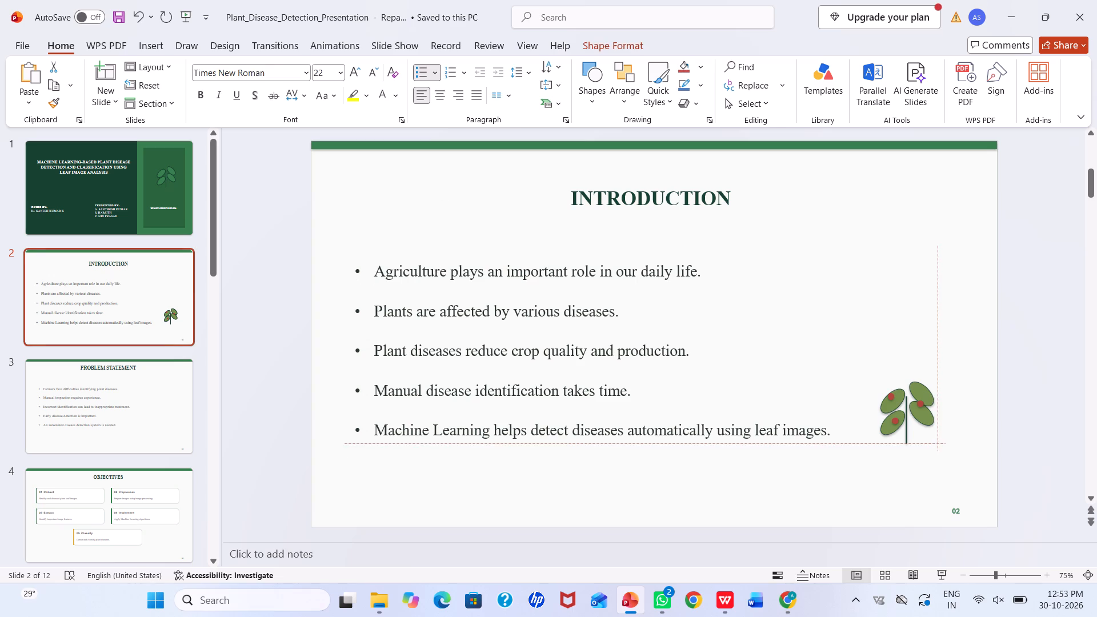
pyautogui.moveTo(442, 248); pyautogui.dragTo(442, 243)
# Remove the spotted-leaf plant drawing beside the Introduction bullets piece by piece, starting with its upper-right leaf.
pyautogui.click(916, 399)
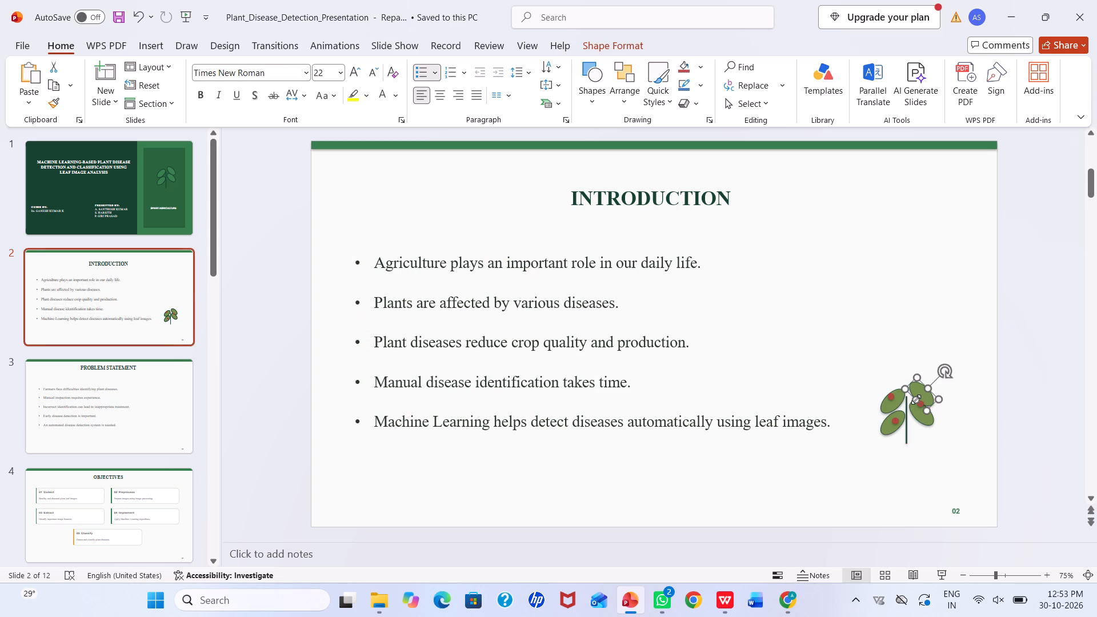
pyautogui.click(920, 391)
pyautogui.press('BackSpace')
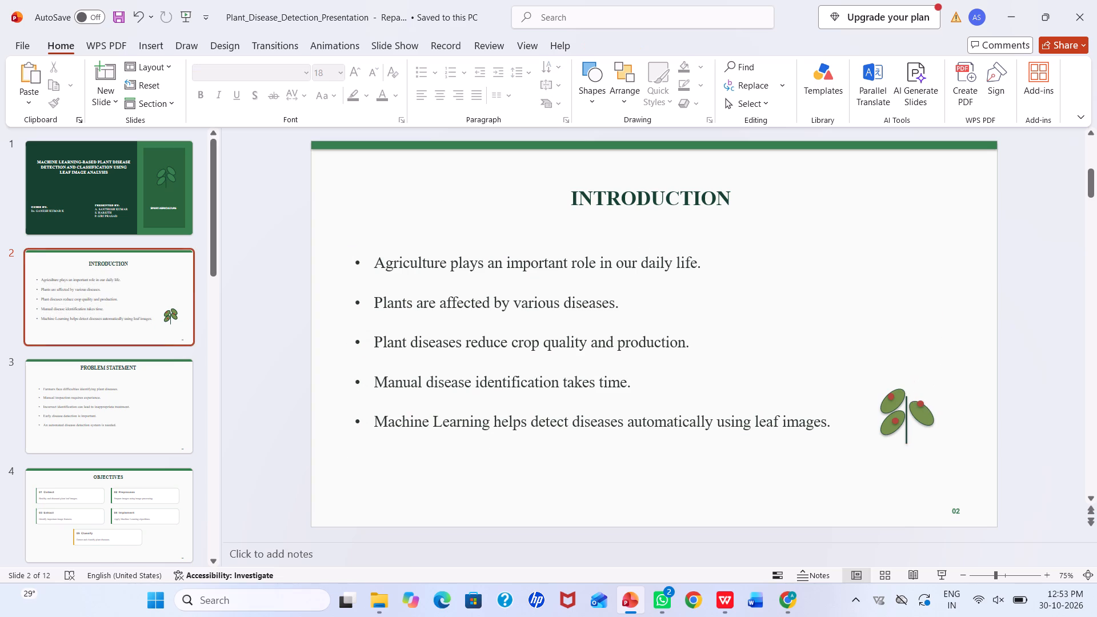
pyautogui.click(922, 407)
pyautogui.click(923, 404)
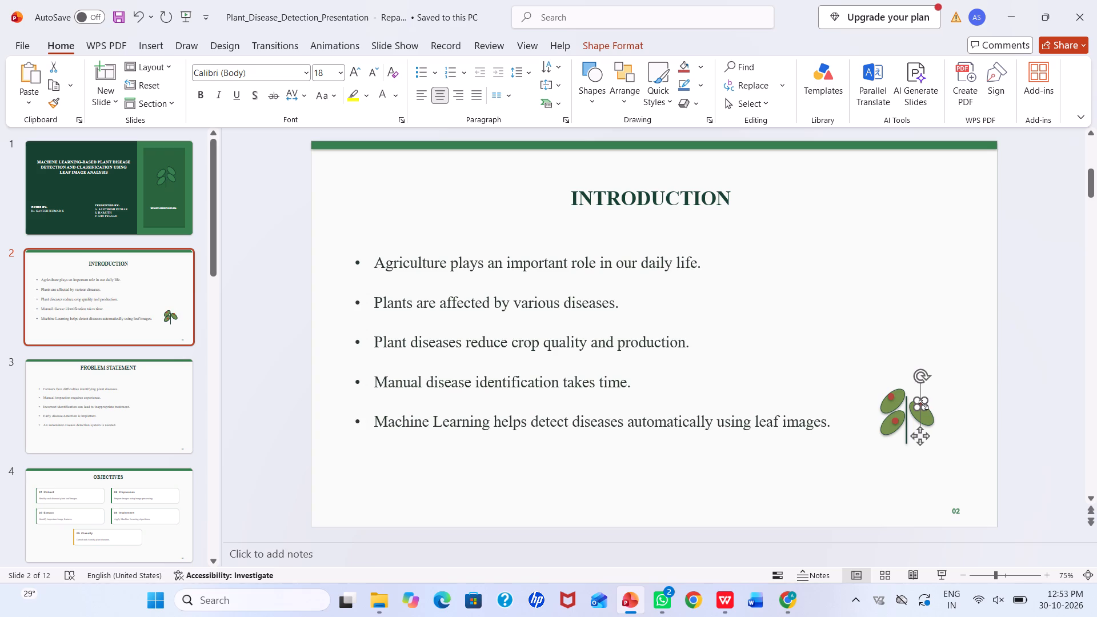
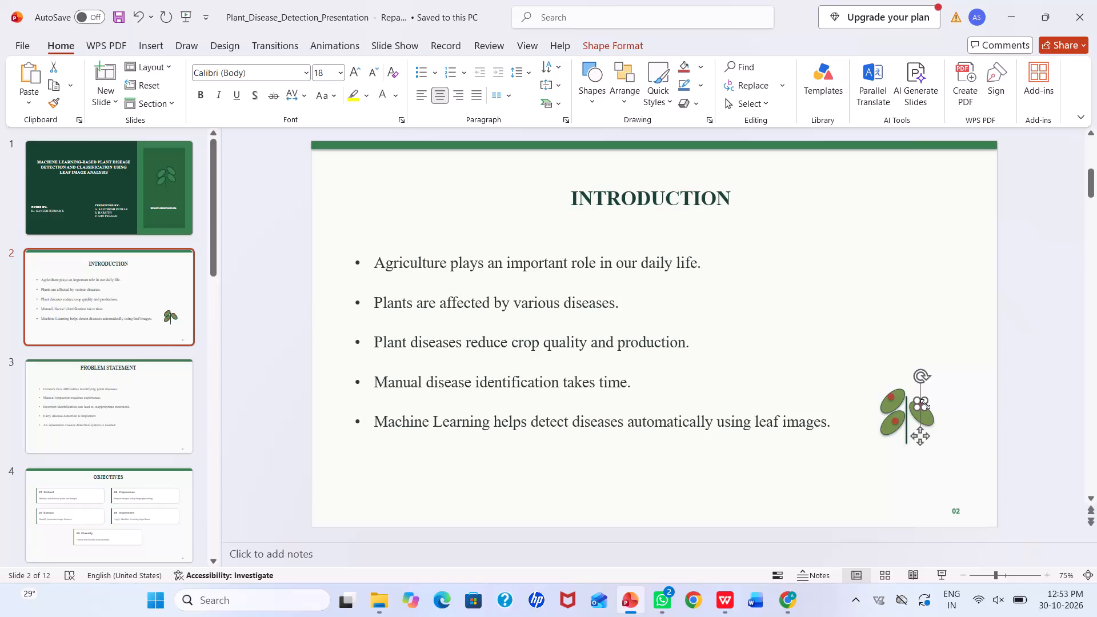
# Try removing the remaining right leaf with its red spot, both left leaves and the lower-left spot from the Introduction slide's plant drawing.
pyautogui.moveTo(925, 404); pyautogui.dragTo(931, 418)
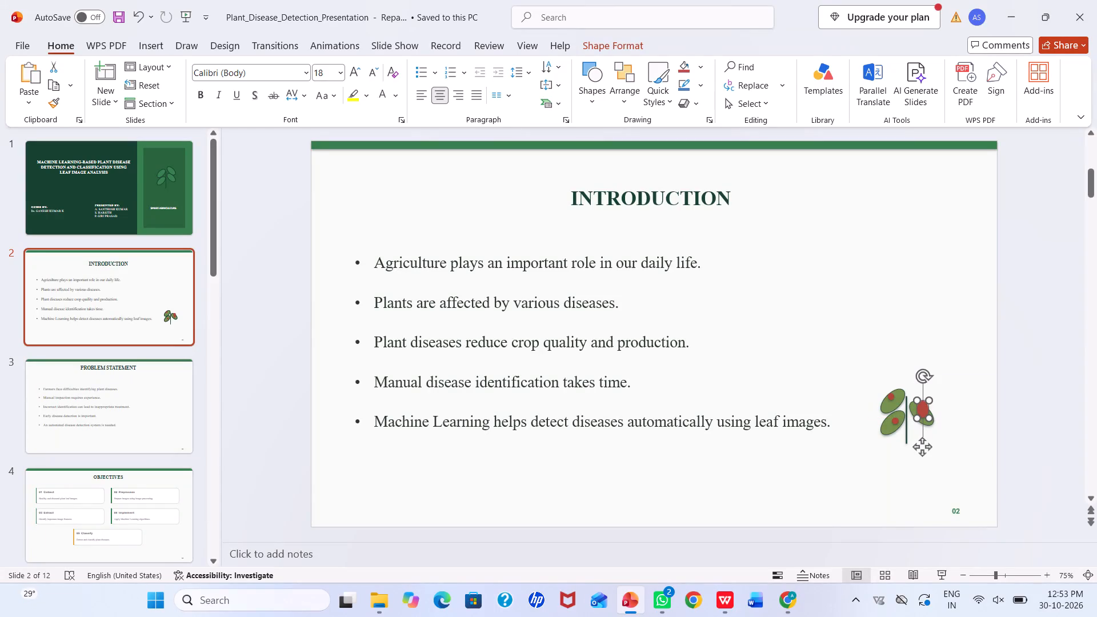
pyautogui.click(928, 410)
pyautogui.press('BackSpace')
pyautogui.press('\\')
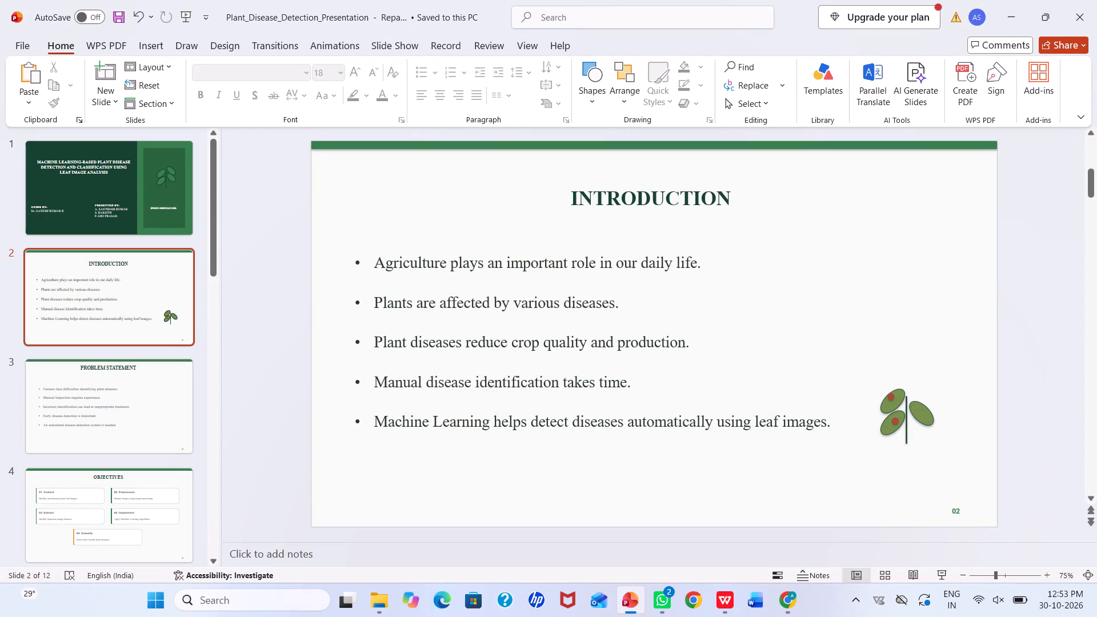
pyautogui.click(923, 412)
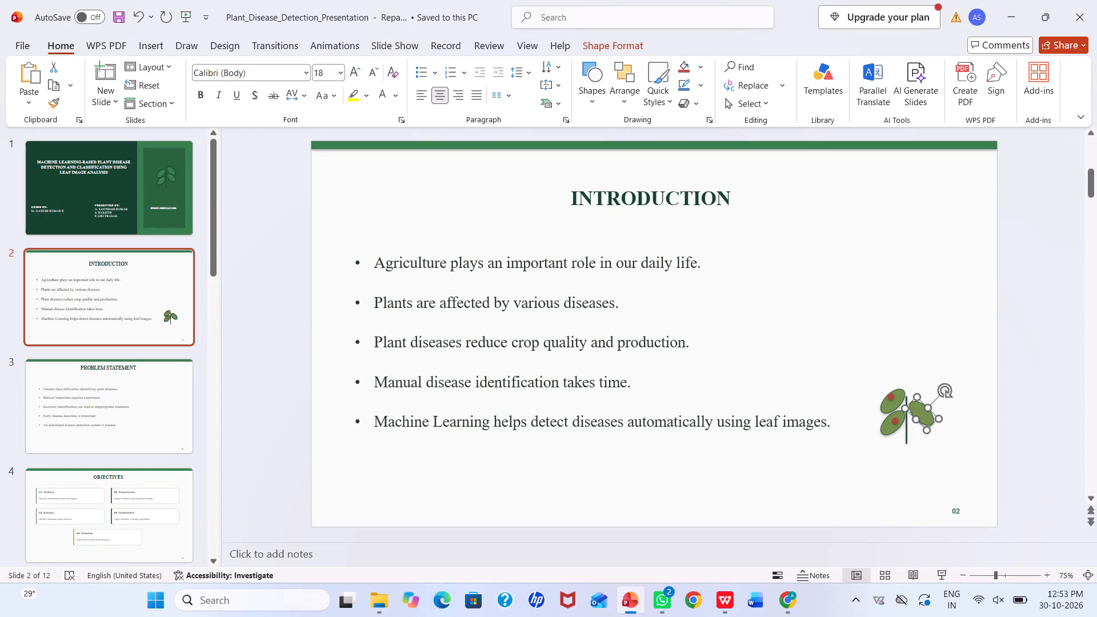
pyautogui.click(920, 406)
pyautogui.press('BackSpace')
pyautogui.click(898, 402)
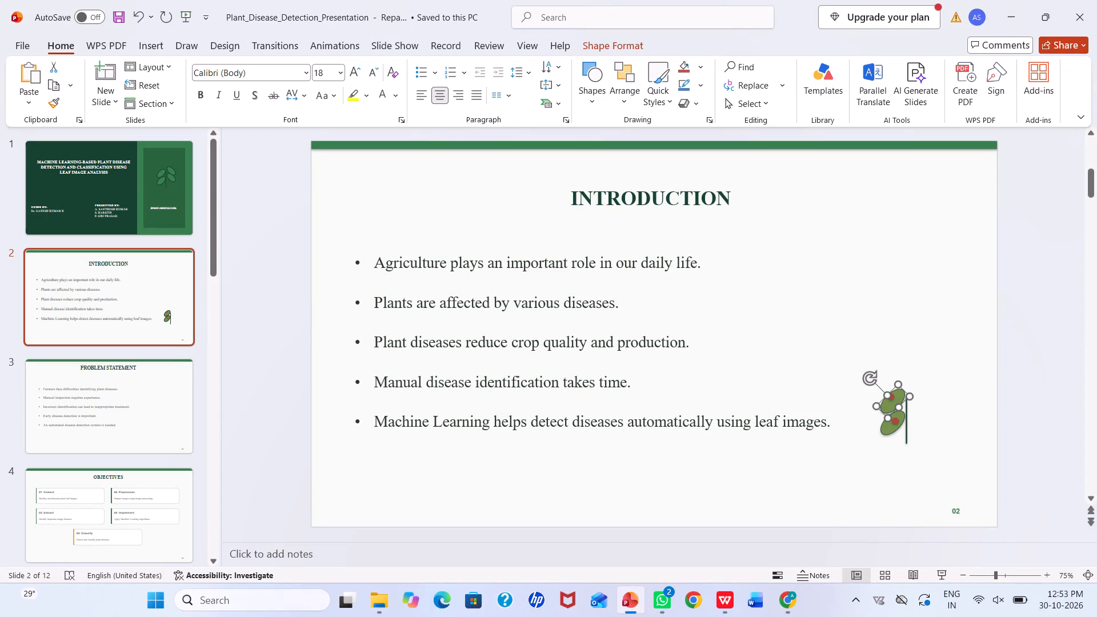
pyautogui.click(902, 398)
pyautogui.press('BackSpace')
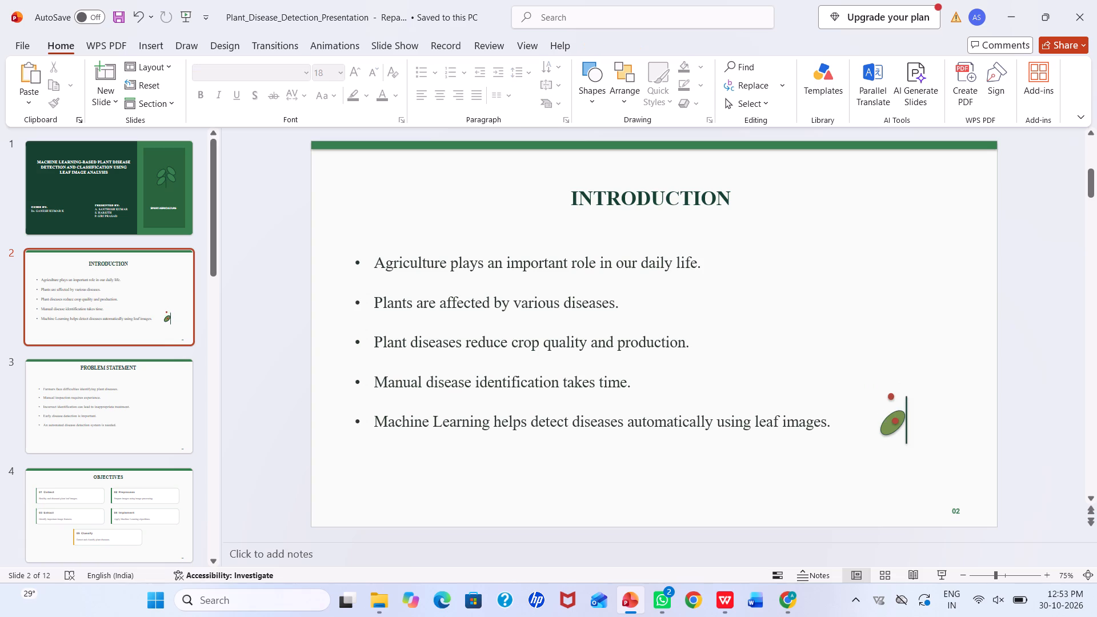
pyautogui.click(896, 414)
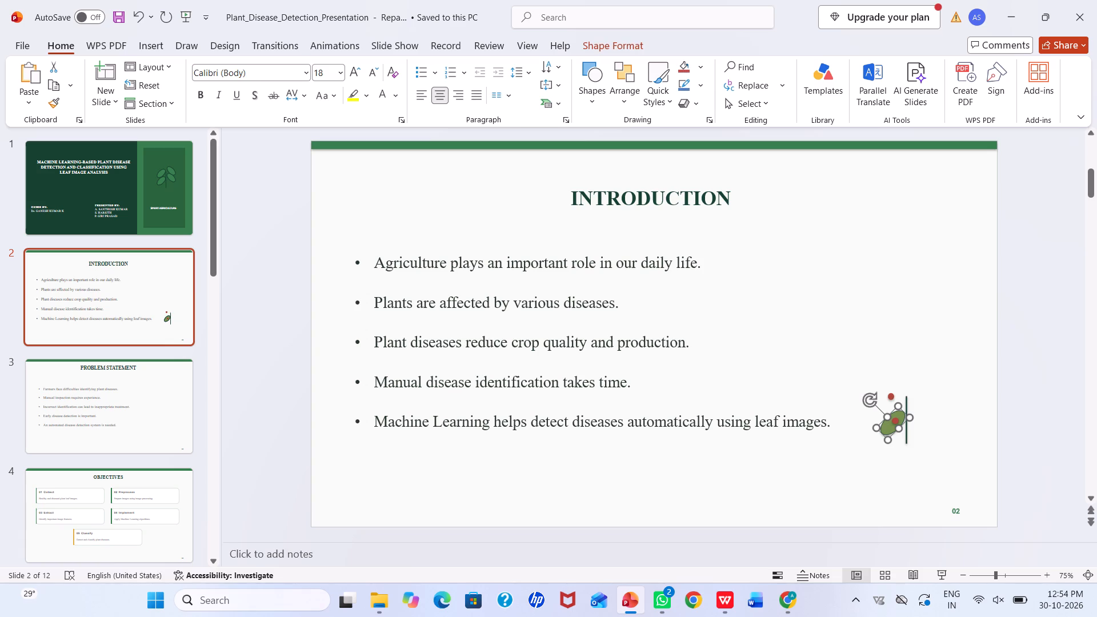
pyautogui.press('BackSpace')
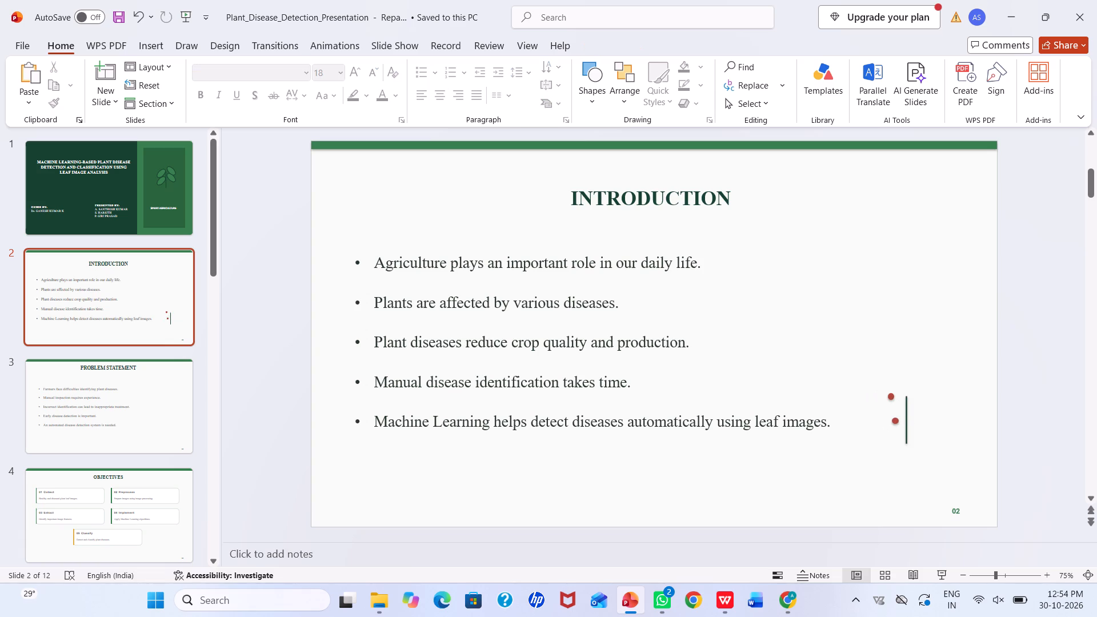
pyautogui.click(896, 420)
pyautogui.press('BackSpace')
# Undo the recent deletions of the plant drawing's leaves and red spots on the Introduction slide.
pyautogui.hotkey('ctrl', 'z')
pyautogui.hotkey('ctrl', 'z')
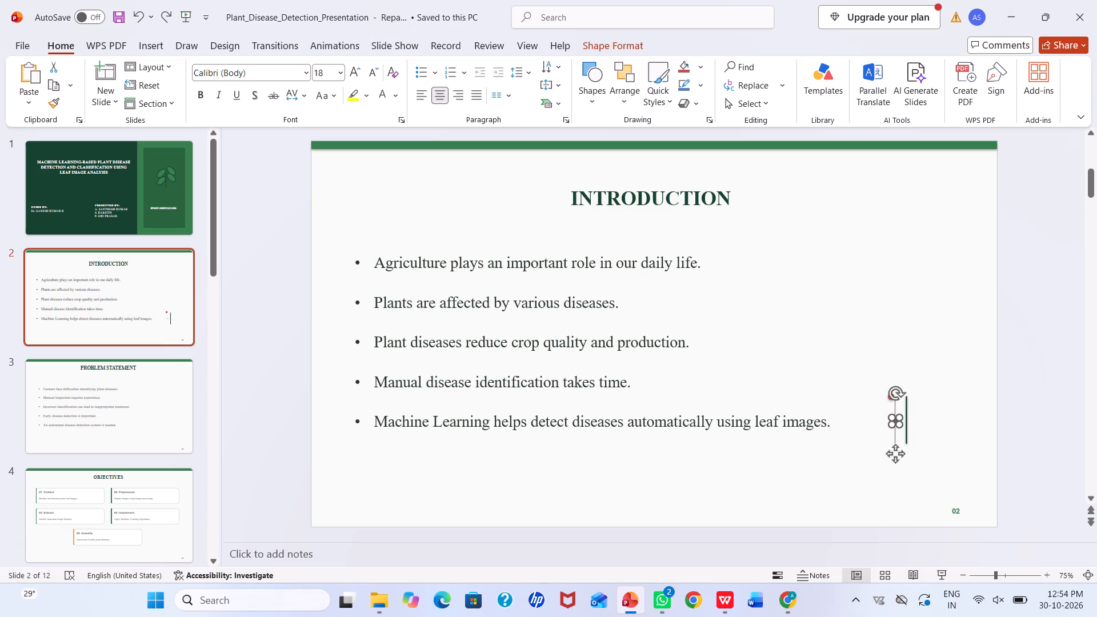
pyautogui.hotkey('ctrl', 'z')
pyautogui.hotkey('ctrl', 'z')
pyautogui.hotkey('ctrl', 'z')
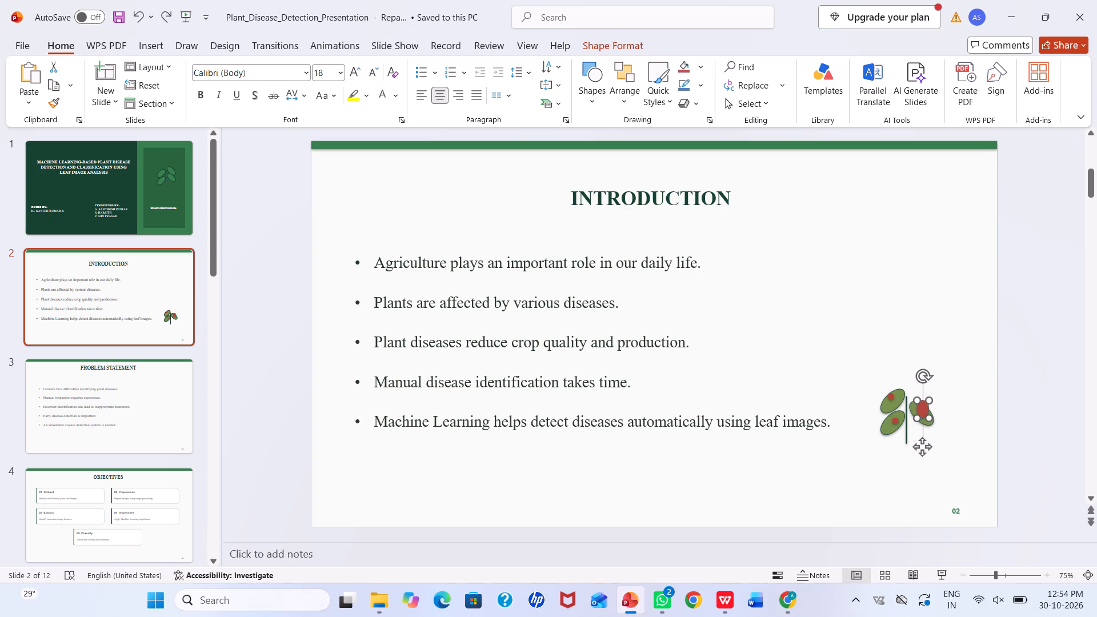
# Delete the red spot on the plant drawing's right leaf, along with the right leaf itself.
pyautogui.click(929, 407)
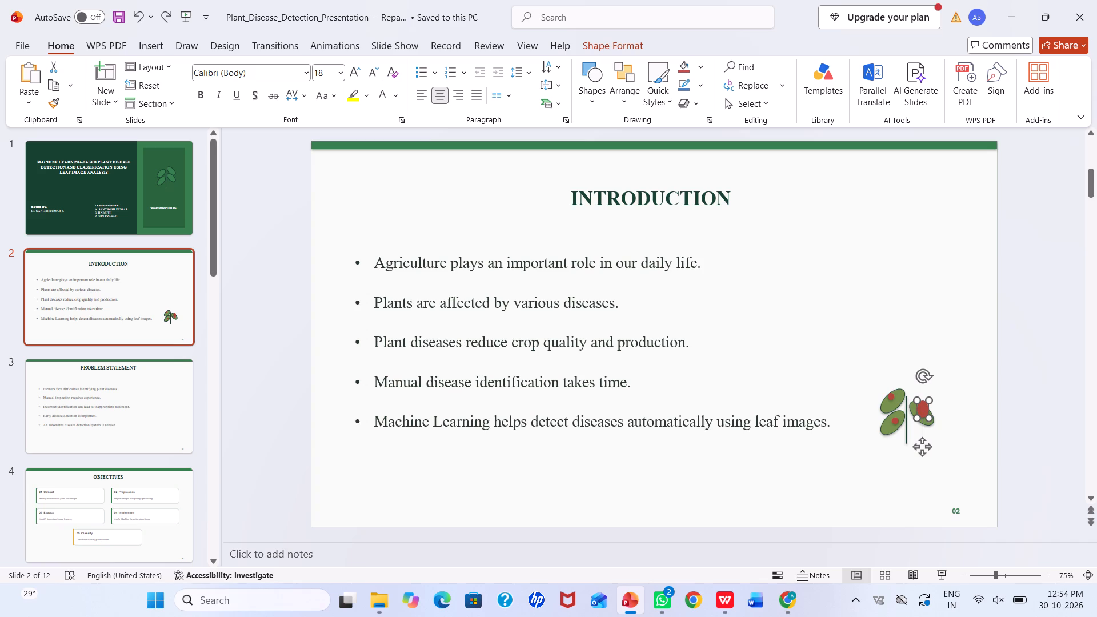
pyautogui.click(929, 407)
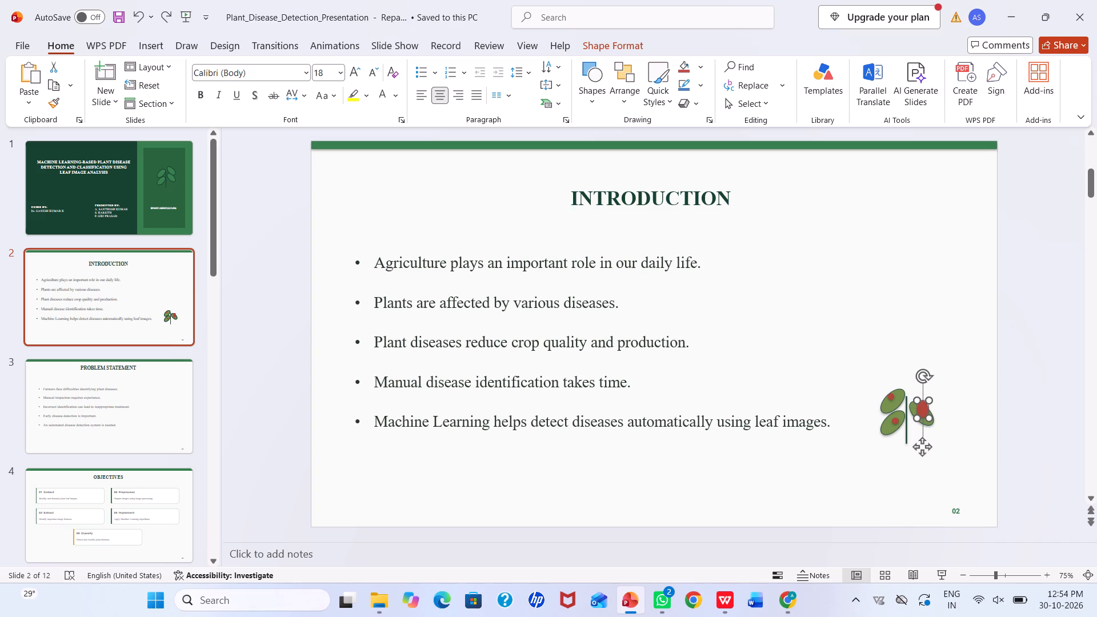
pyautogui.press('BackSpace')
pyautogui.click(927, 412)
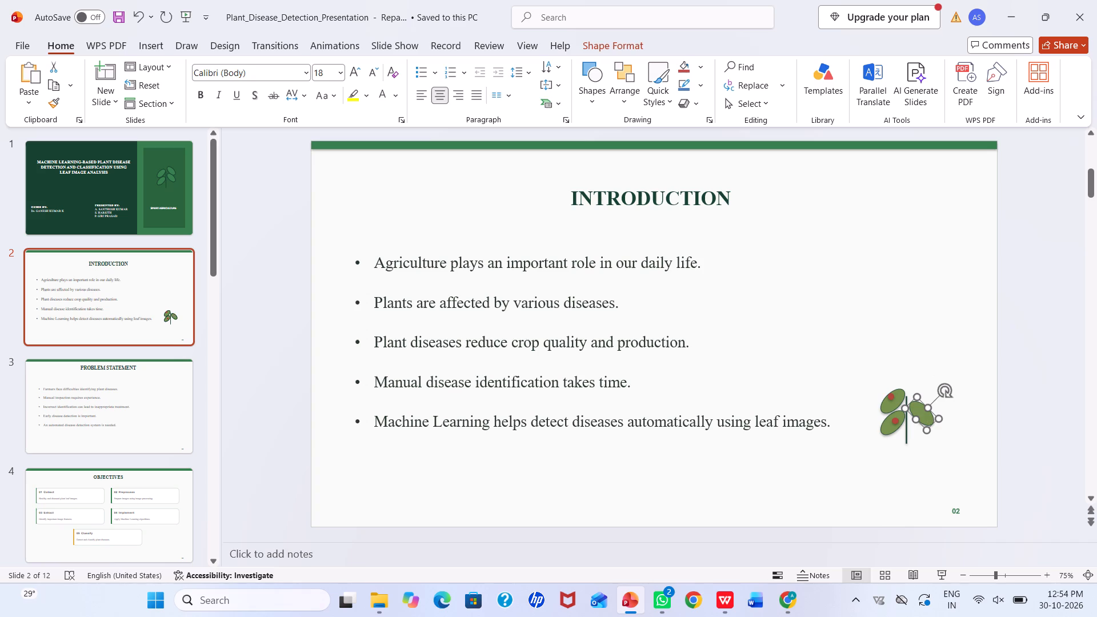
pyautogui.click(930, 412)
pyautogui.press('BackSpace')
# Delete the plant drawing's two left leaves, their red spots and the vertical stem from the Introduction slide.
pyautogui.click(899, 391)
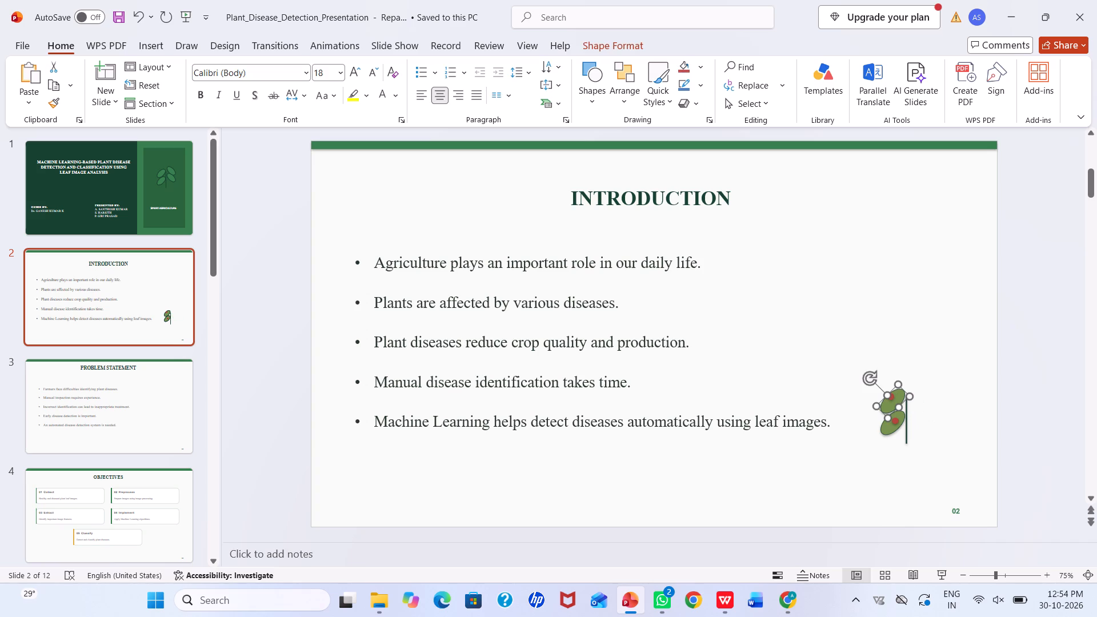
pyautogui.press('BackSpace')
pyautogui.click(892, 394)
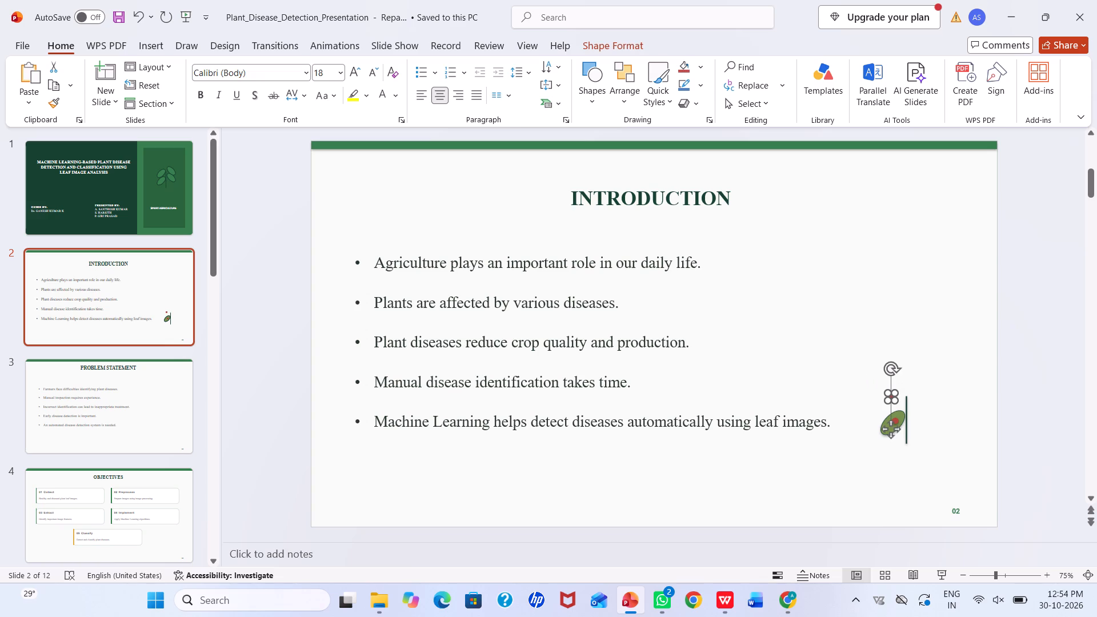
pyautogui.press('BackSpace')
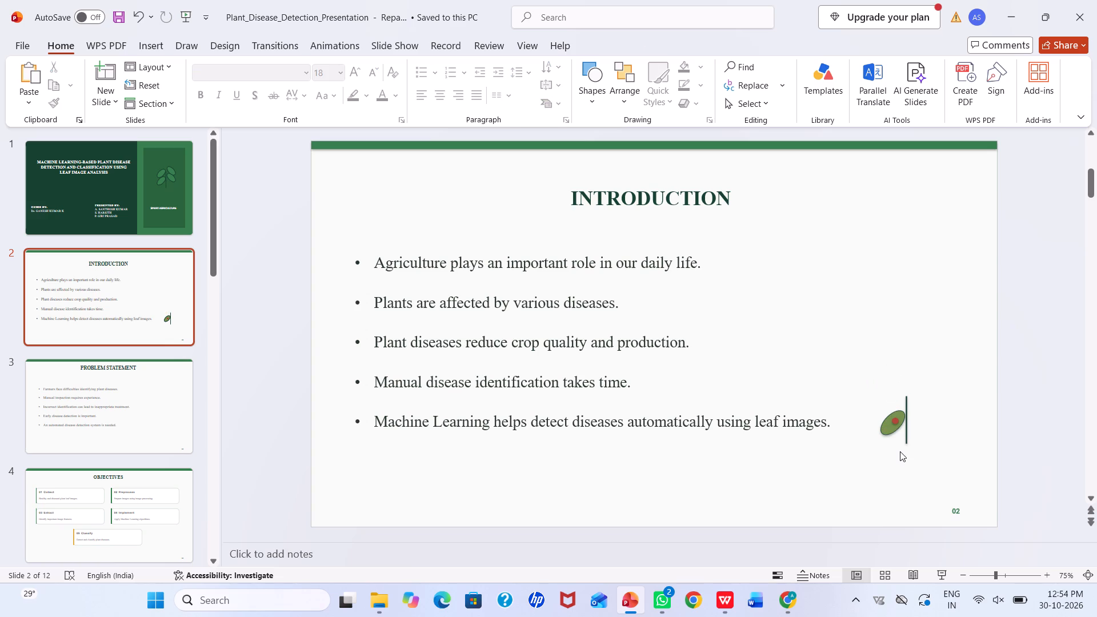
pyautogui.click(892, 429)
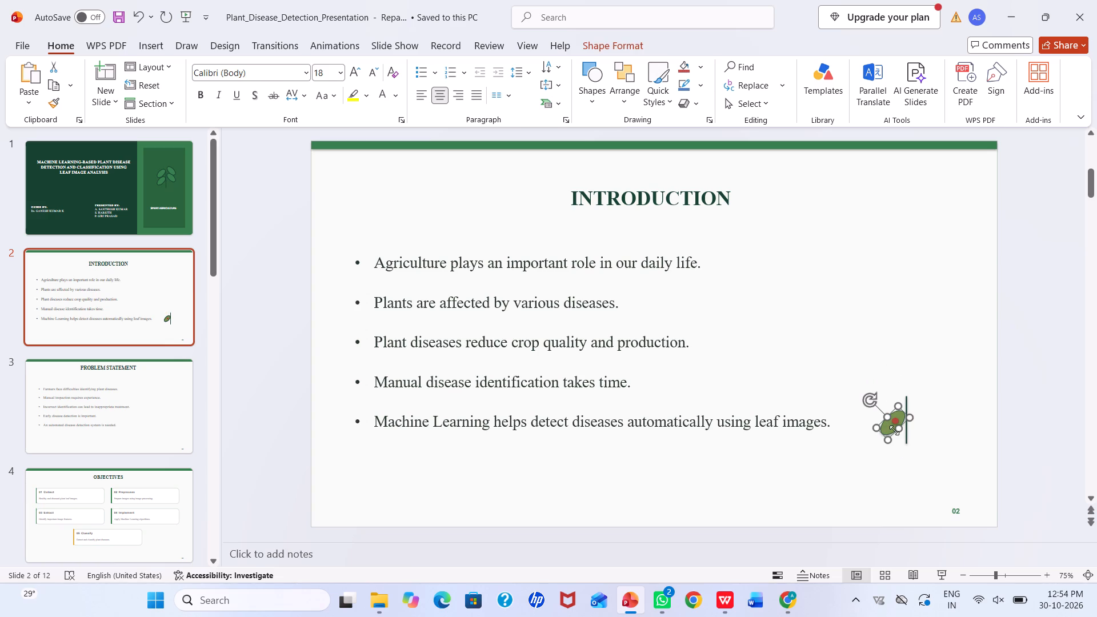
pyautogui.click(894, 430)
pyautogui.press('BackSpace')
pyautogui.click(896, 421)
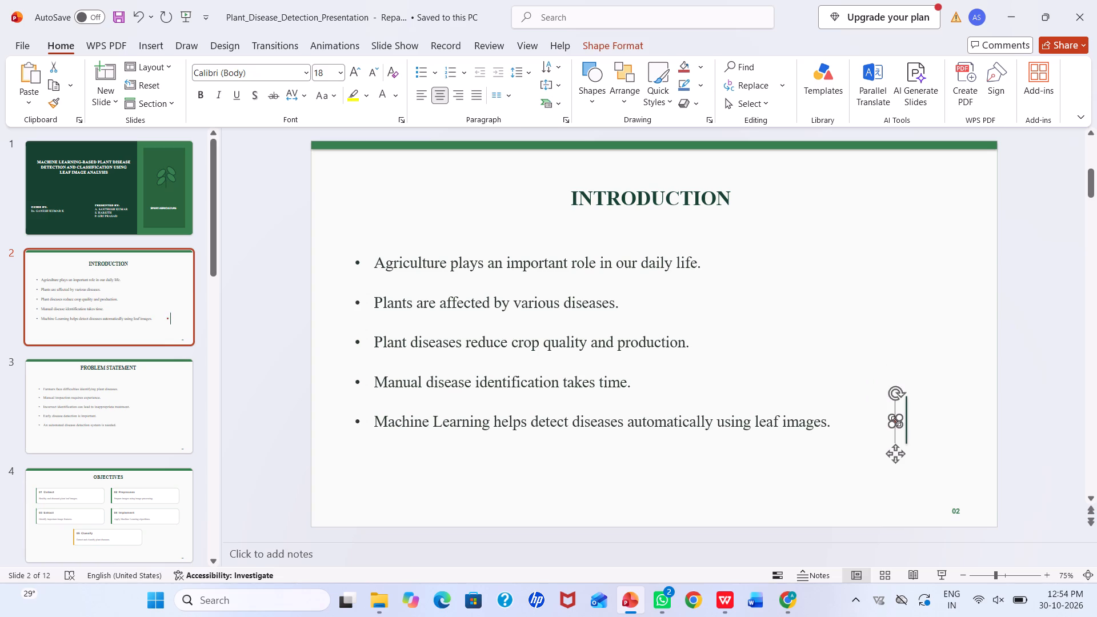
pyautogui.press('BackSpace')
pyautogui.click(906, 416)
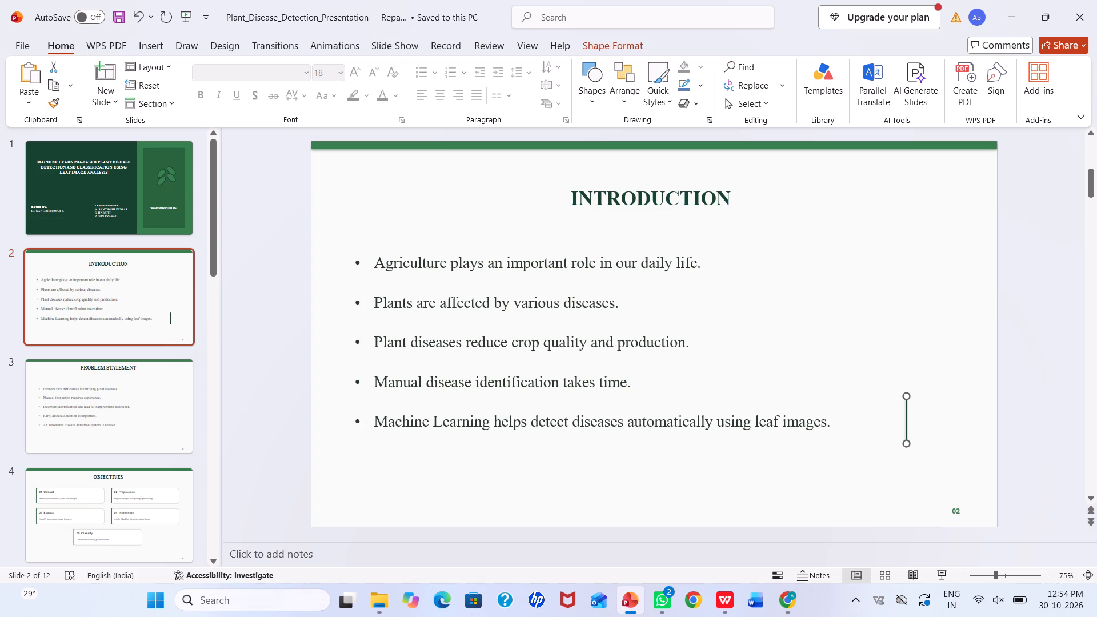
pyautogui.press('BackSpace')
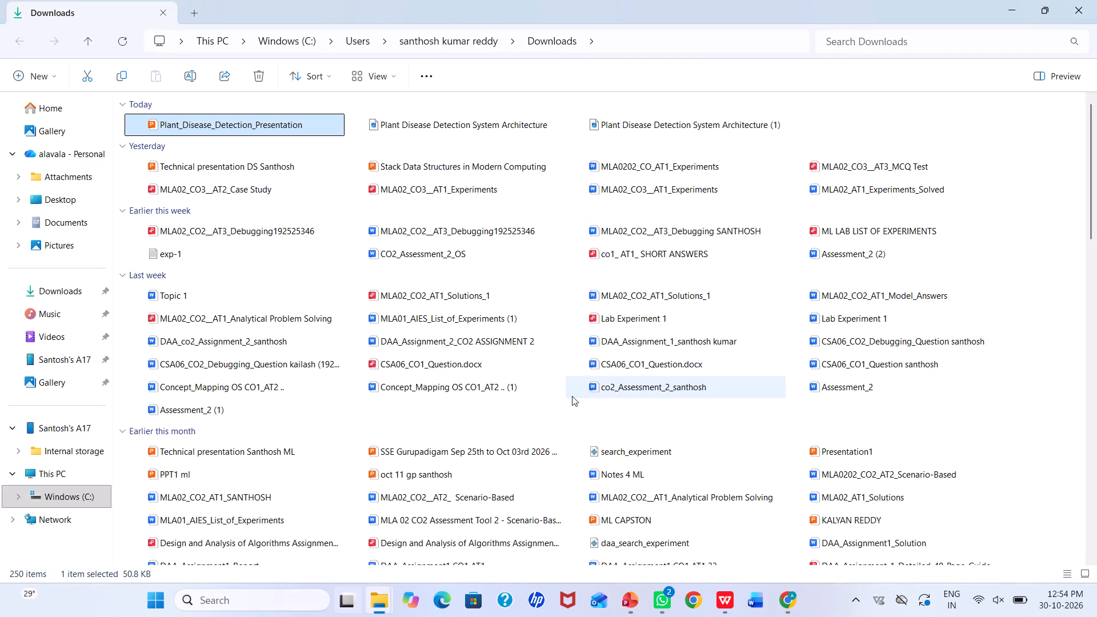
# Switch to Google Chrome and search Google Images for "plant disease detection" in a new tab.
pyautogui.click(630, 149)
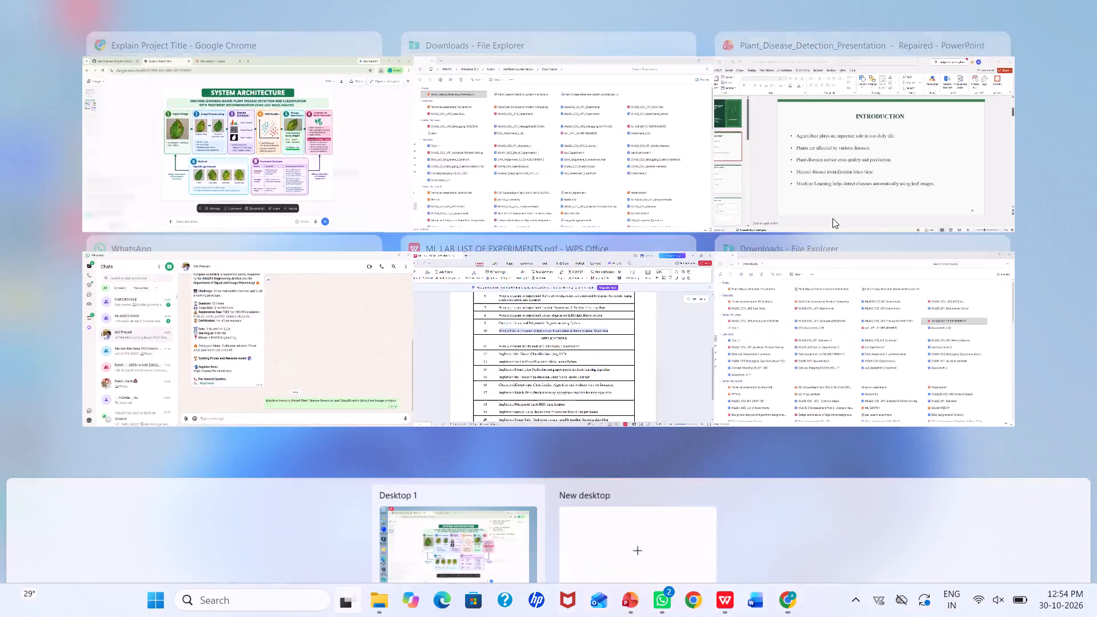
pyautogui.click(855, 163)
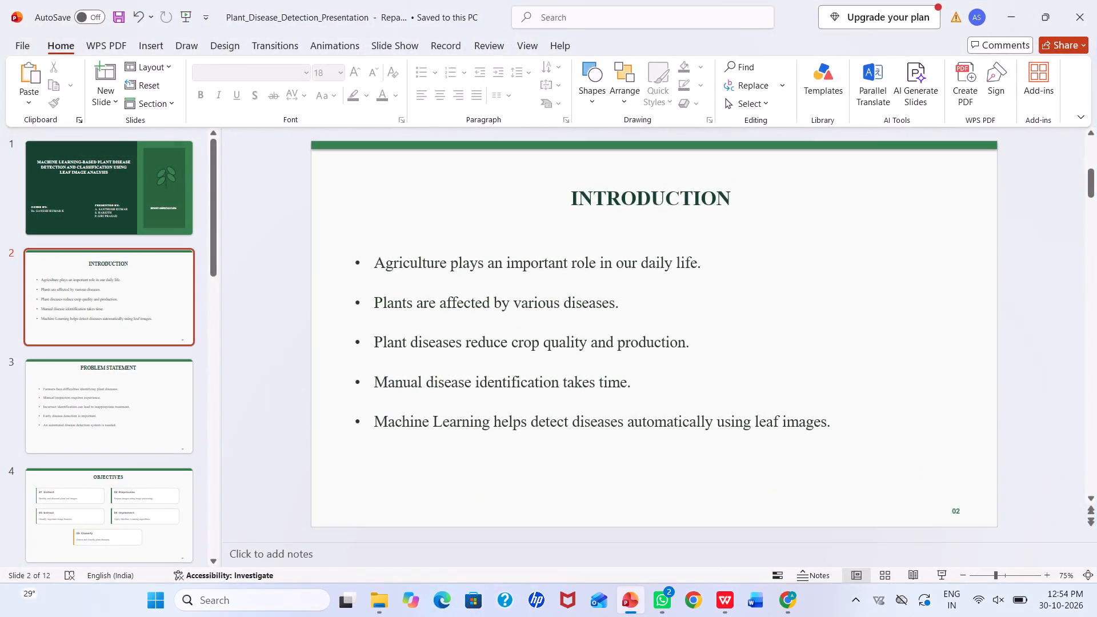
pyautogui.click(484, 150)
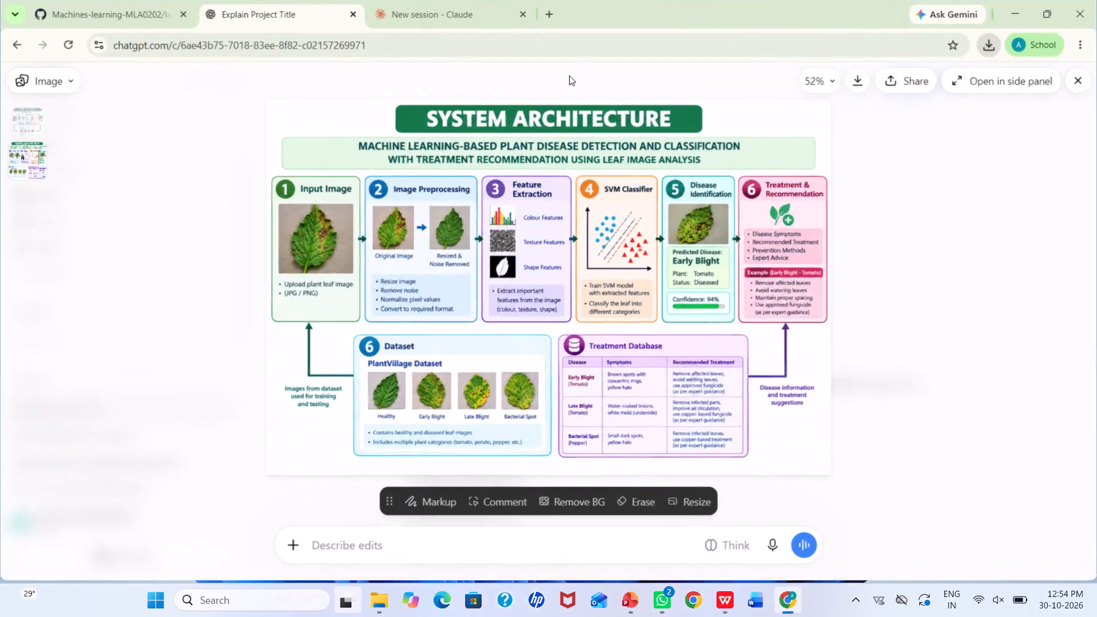
pyautogui.click(549, 14)
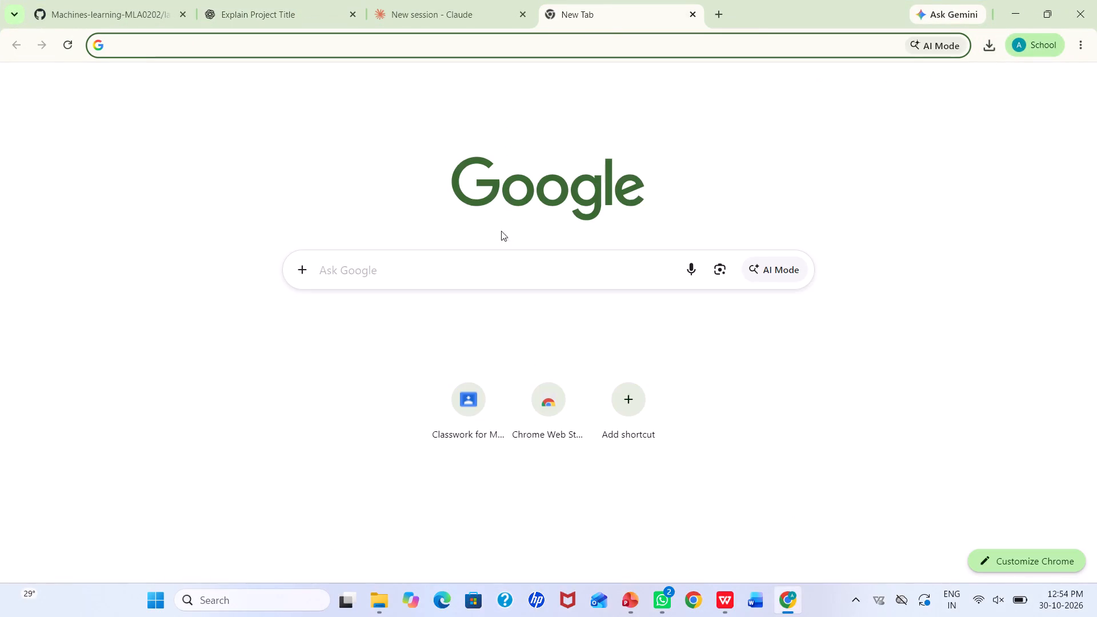
pyautogui.click(502, 262)
pyautogui.press('p')
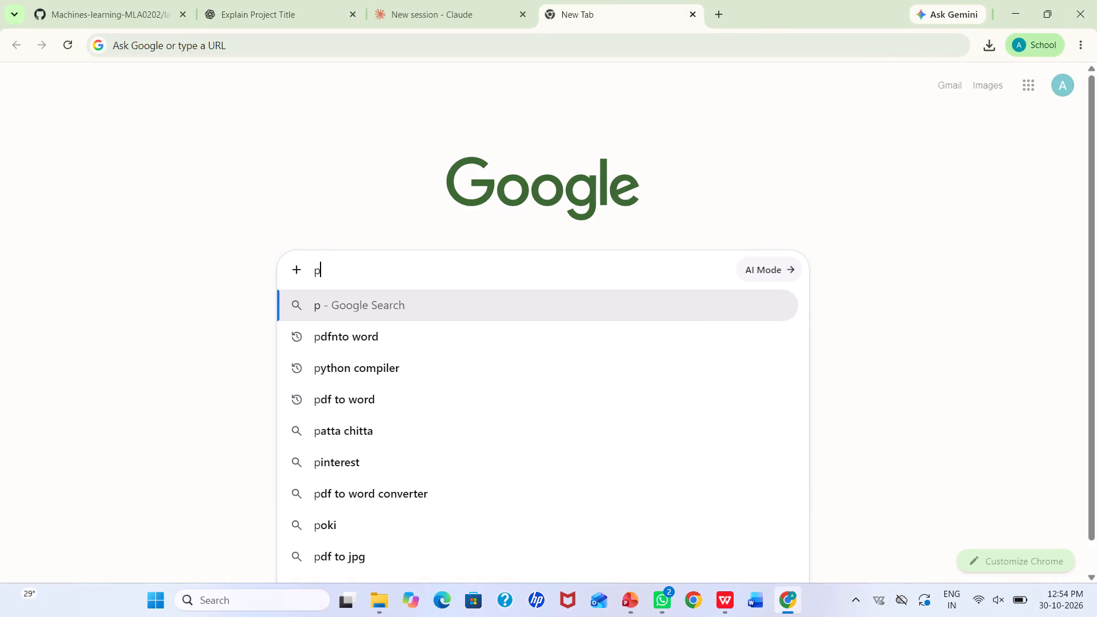
pyautogui.write('lain')
pyautogui.press('space')
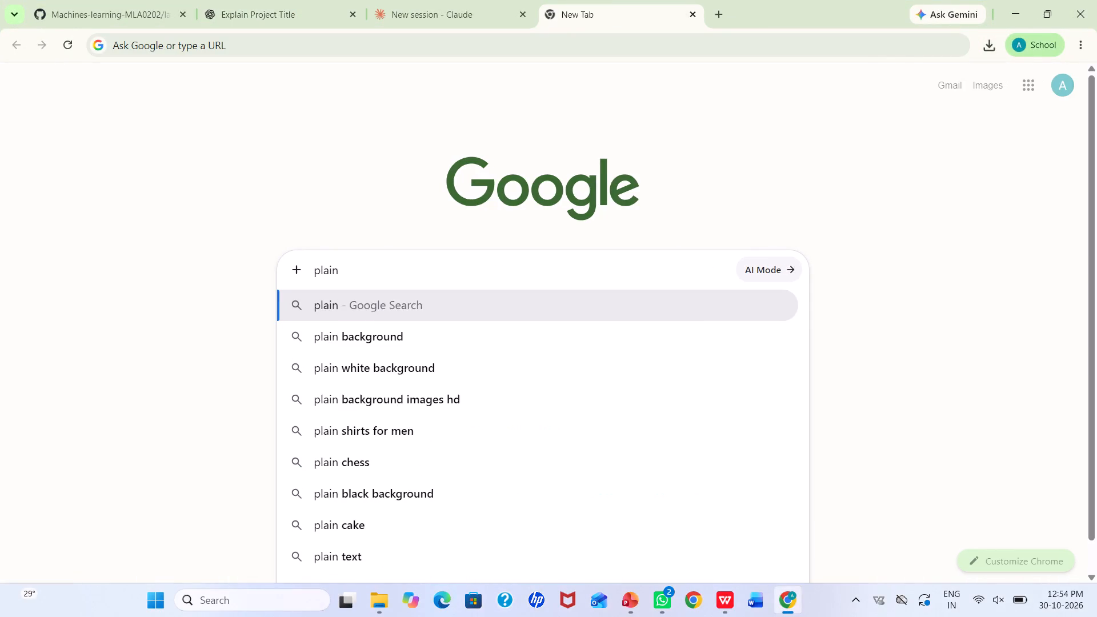
pyautogui.press('BackSpace')
pyautogui.press('BackSpace')
pyautogui.press('BackSpace')
pyautogui.press('BackSpace')
pyautogui.write('ant')
pyautogui.press('space')
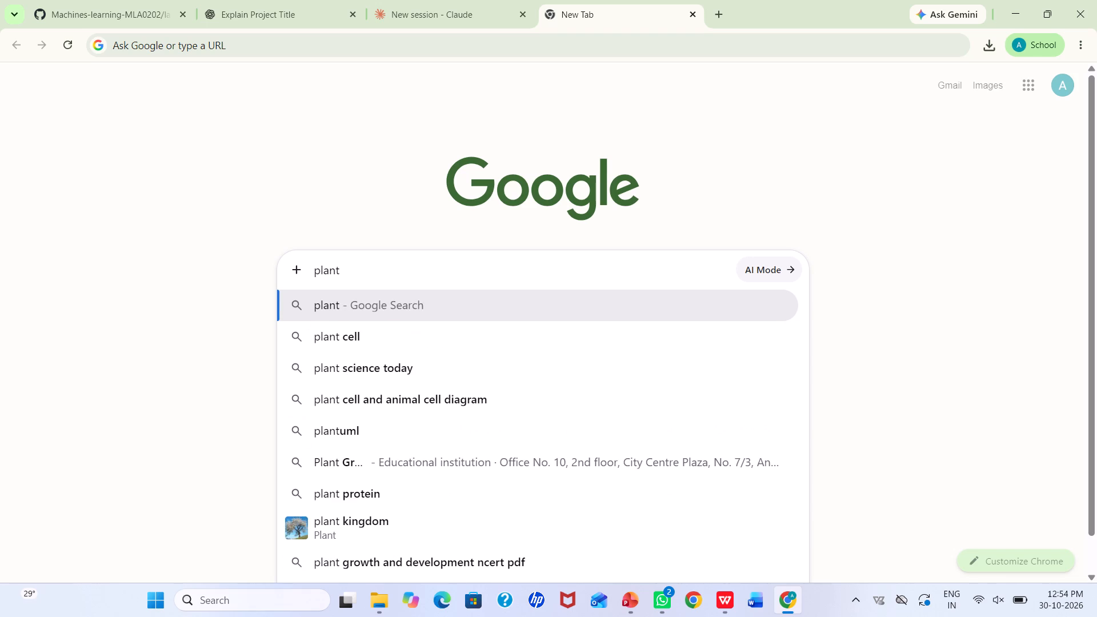
pyautogui.write('diseases')
pyautogui.press('BackSpace')
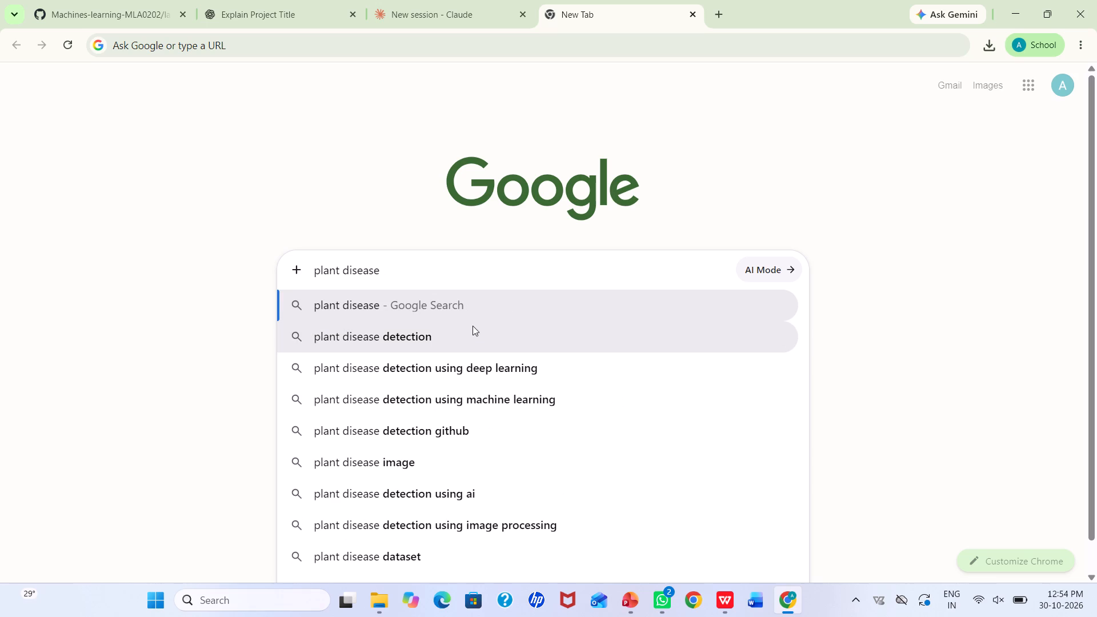
pyautogui.click(473, 326)
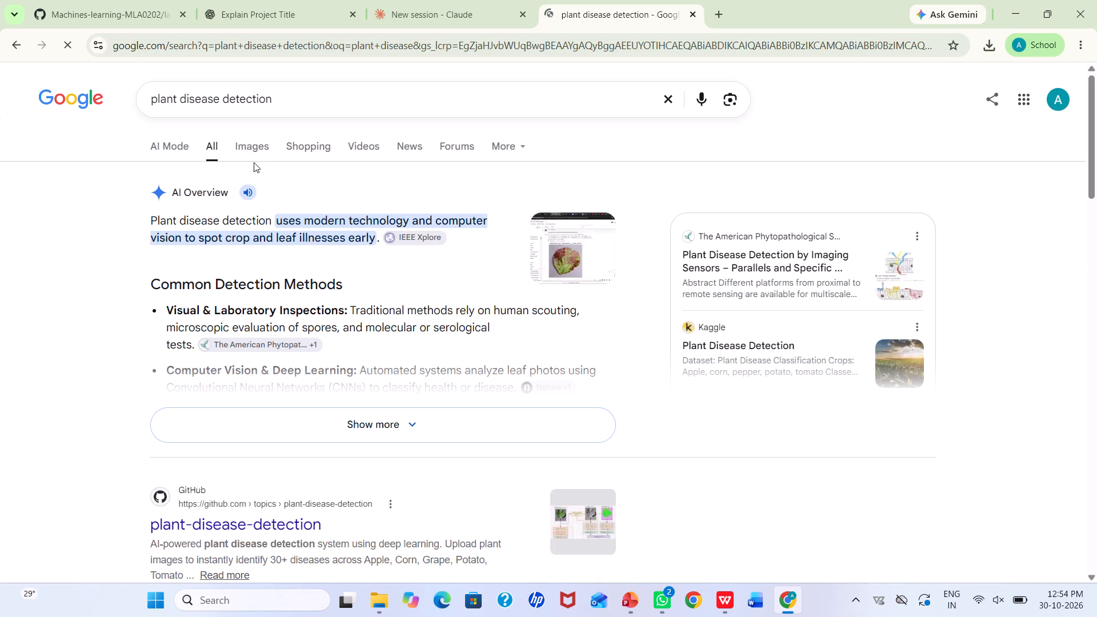
pyautogui.click(259, 149)
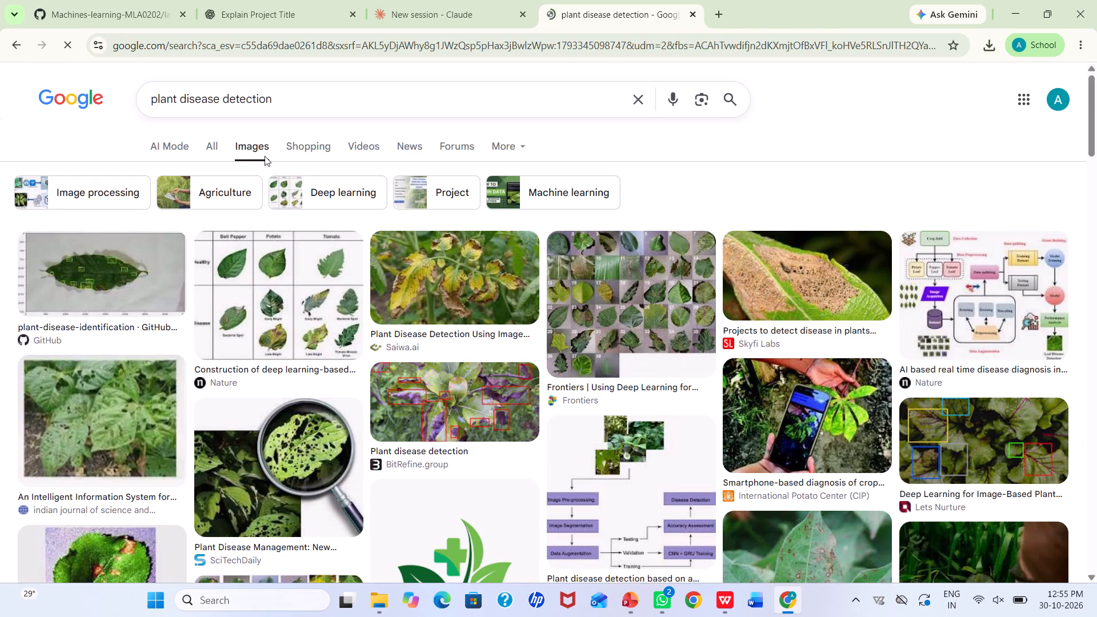
# Save the SciTechDaily picture of a damaged leaf under a magnifying glass to the Google saved items without adding a collection.
pyautogui.scroll(-1, 281, 393)
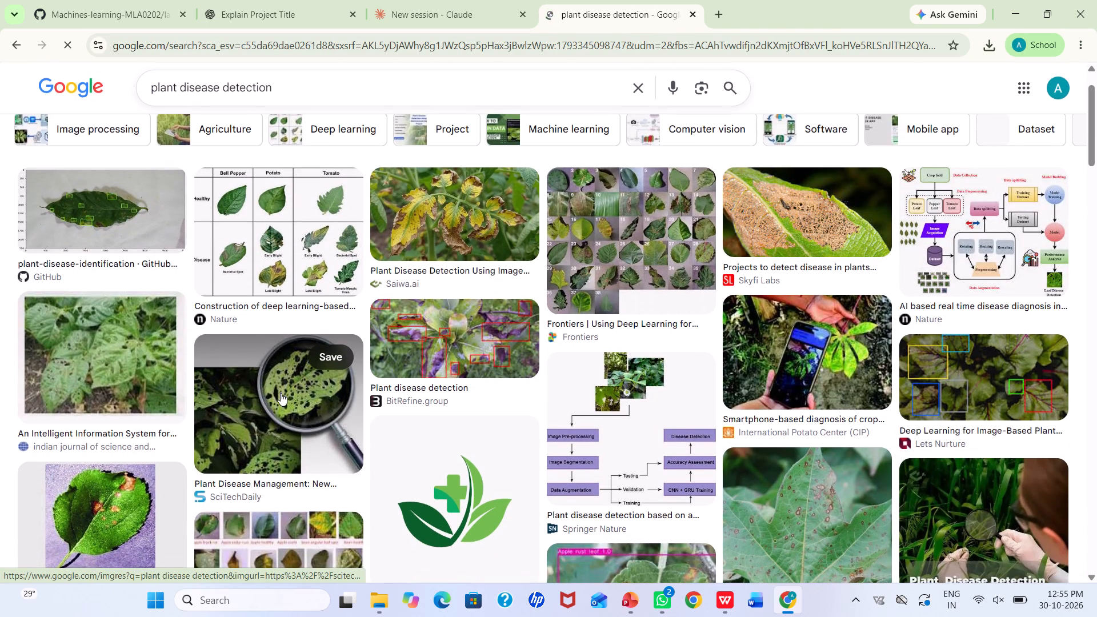
pyautogui.scroll(-1, 281, 393)
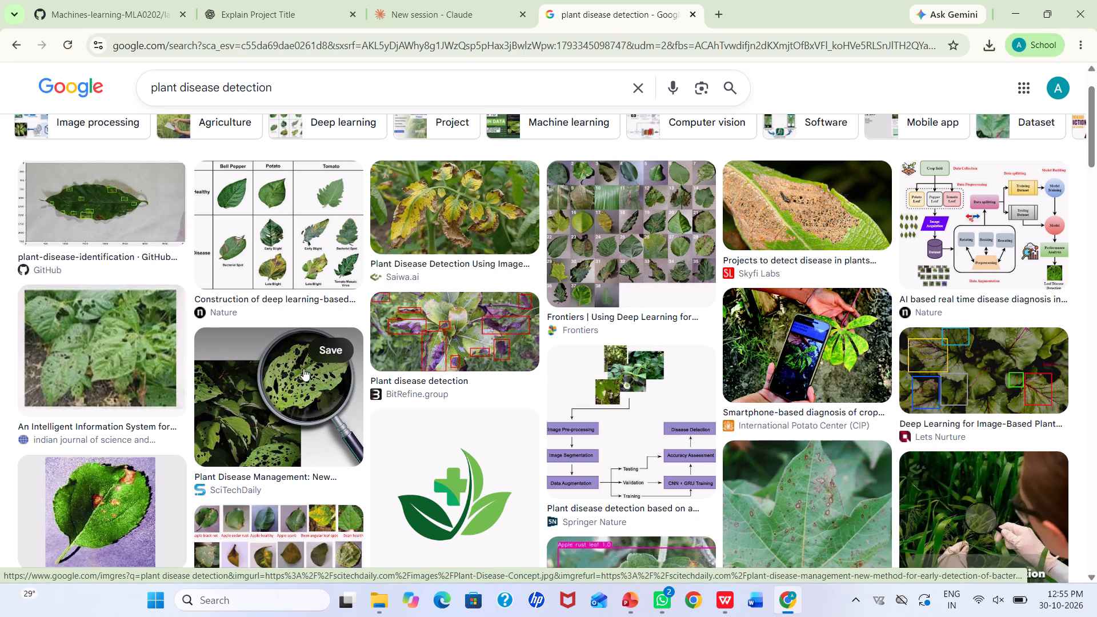
pyautogui.click(327, 347)
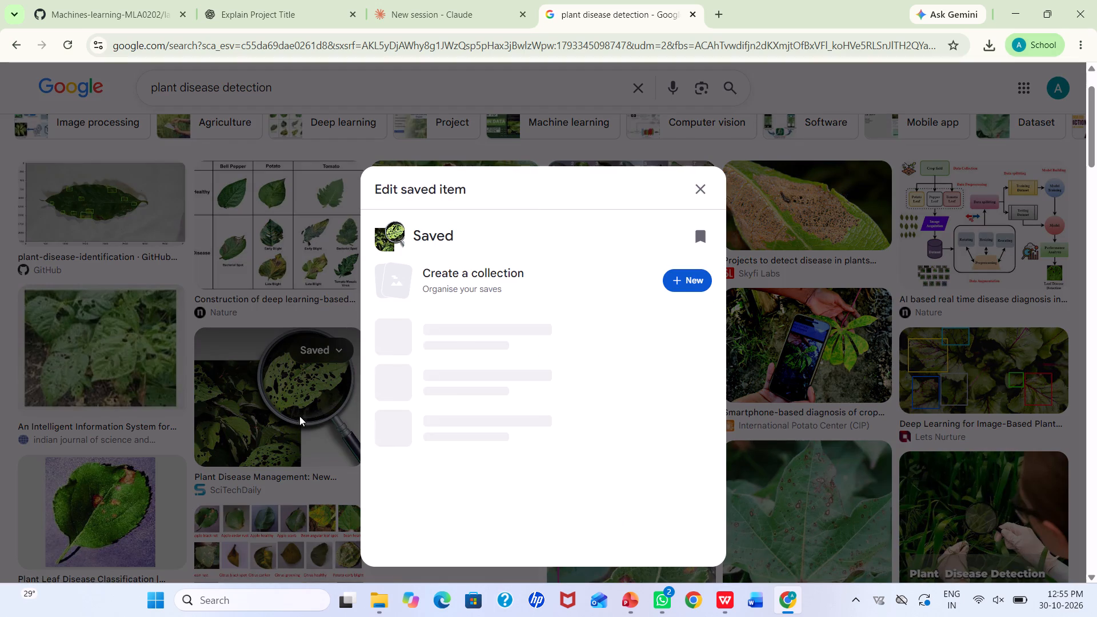
pyautogui.click(698, 189)
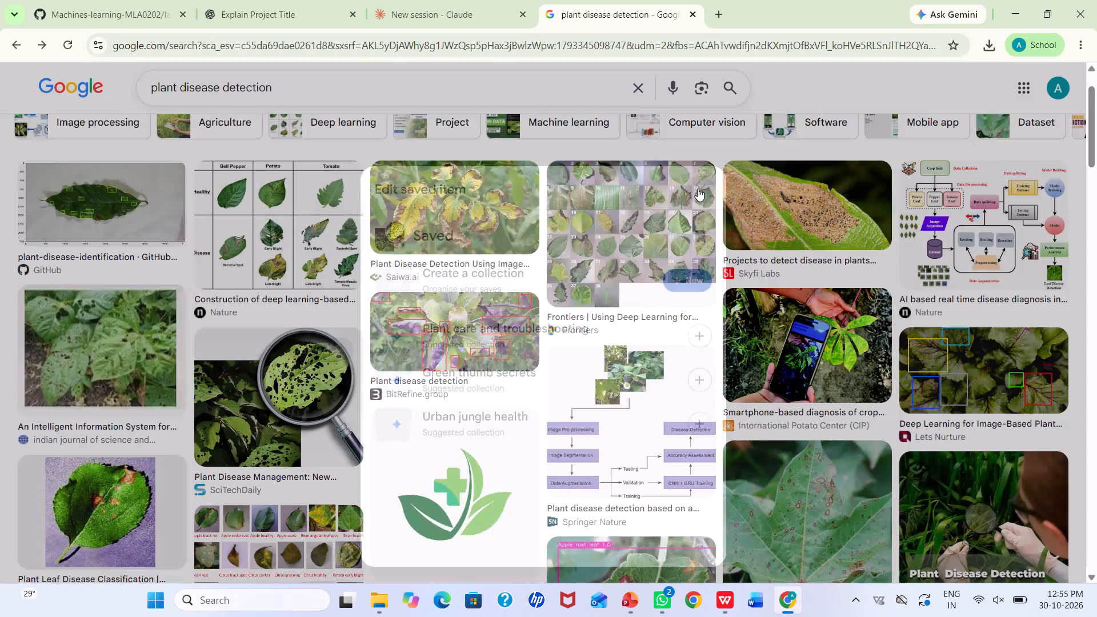
# Open the large preview of the SciTechDaily picture of a damaged leaf under a magnifying glass.
pyautogui.click(268, 384)
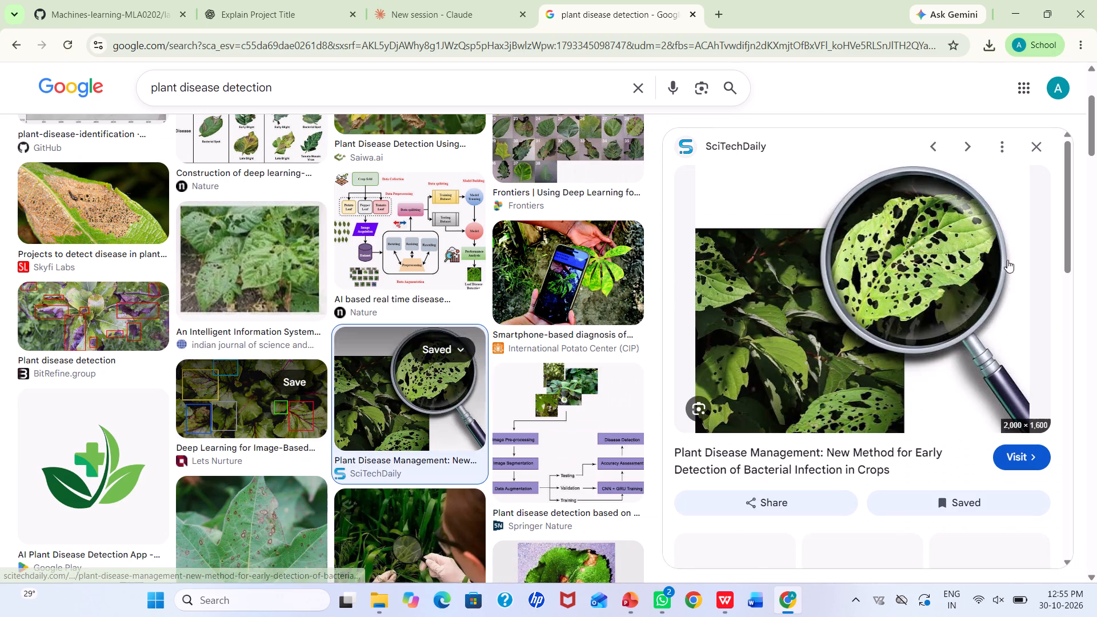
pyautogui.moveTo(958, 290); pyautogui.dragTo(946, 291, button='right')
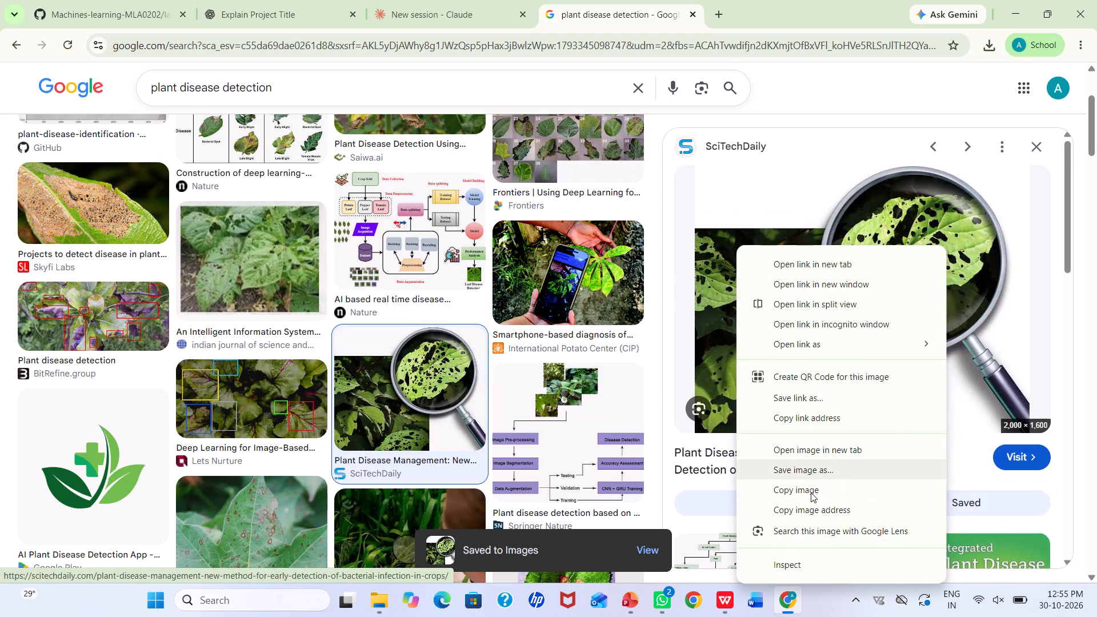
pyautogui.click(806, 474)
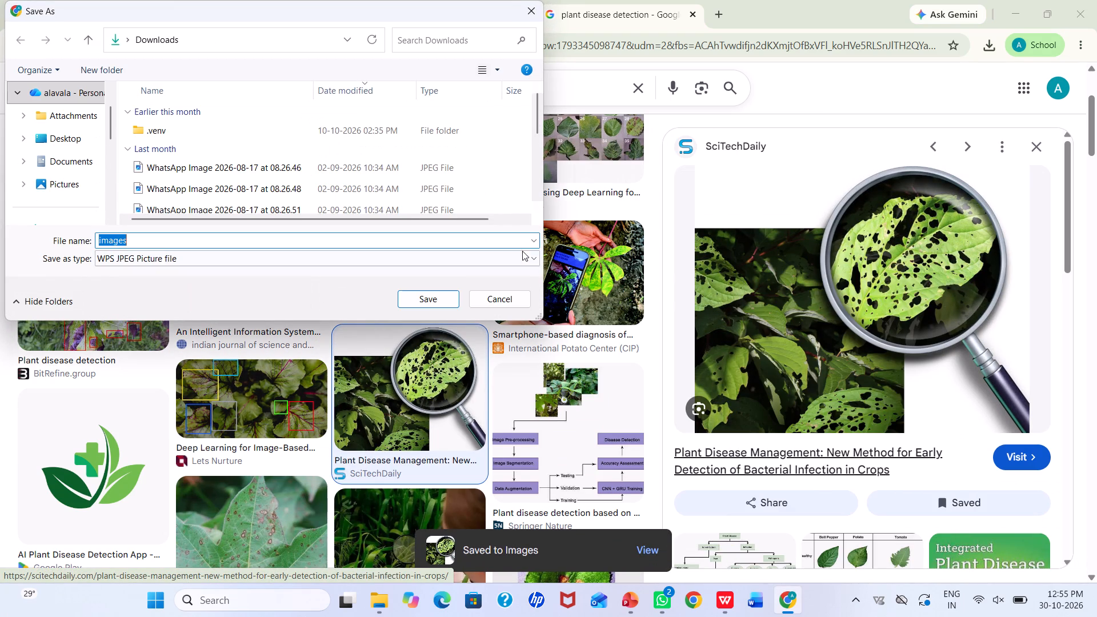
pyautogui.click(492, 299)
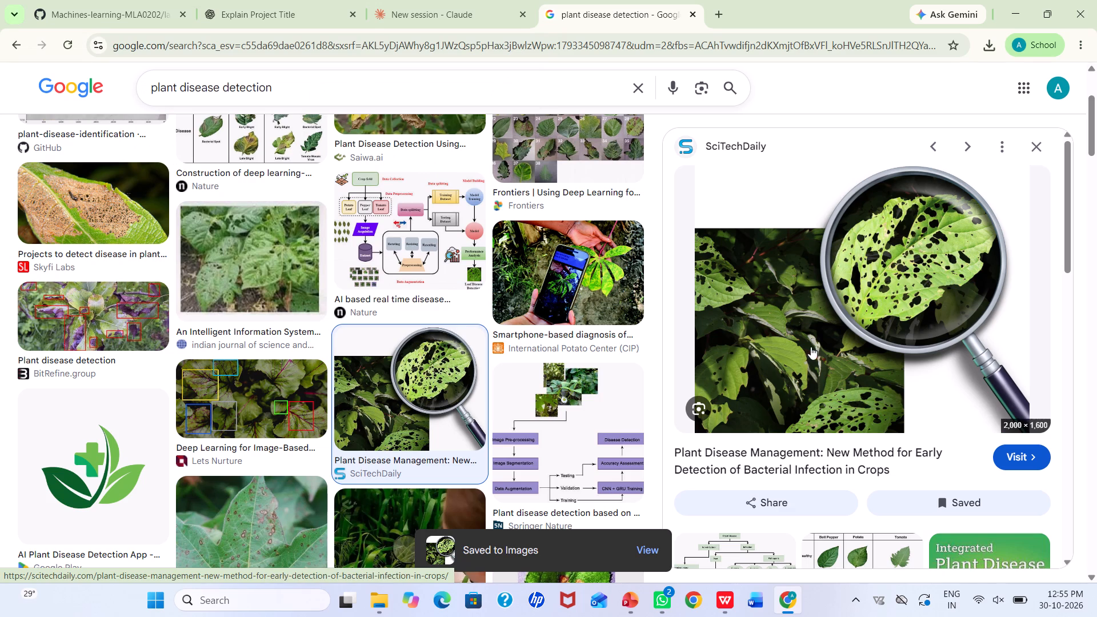
# Copy the SciTechDaily magnifying-glass picture, switch to PowerPoint and paste it onto the Introduction slide.
pyautogui.rightClick(814, 350)
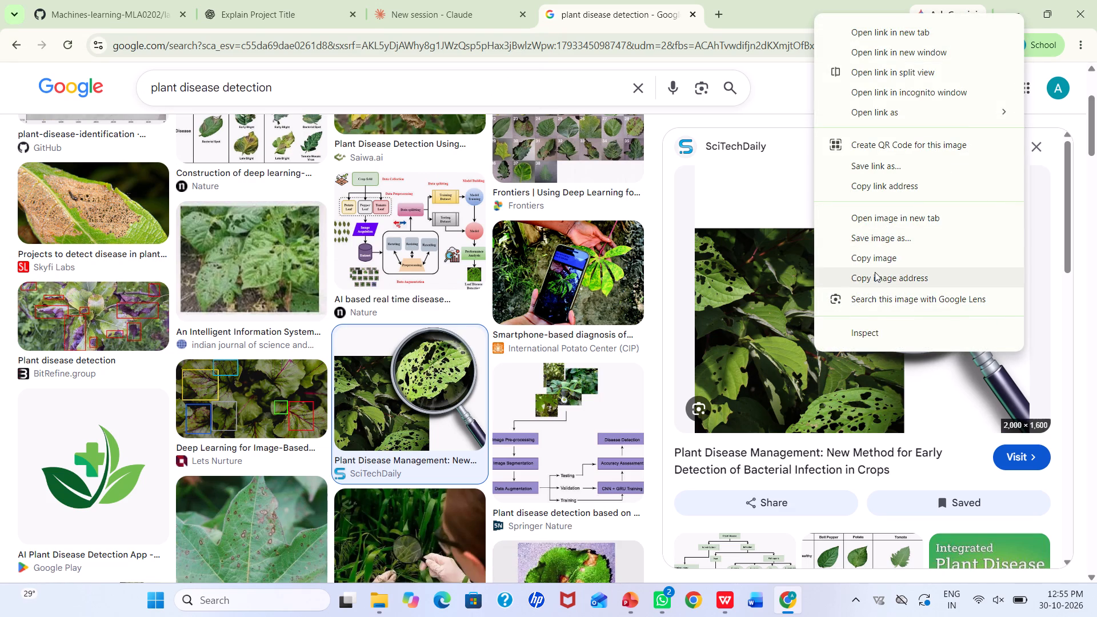
pyautogui.click(874, 261)
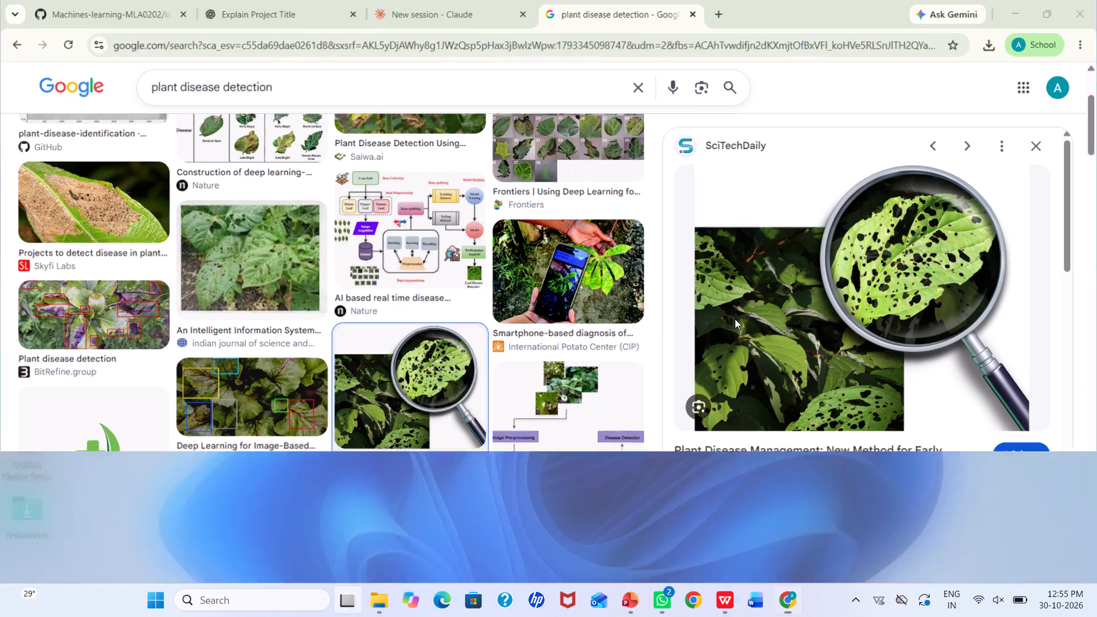
pyautogui.click(538, 121)
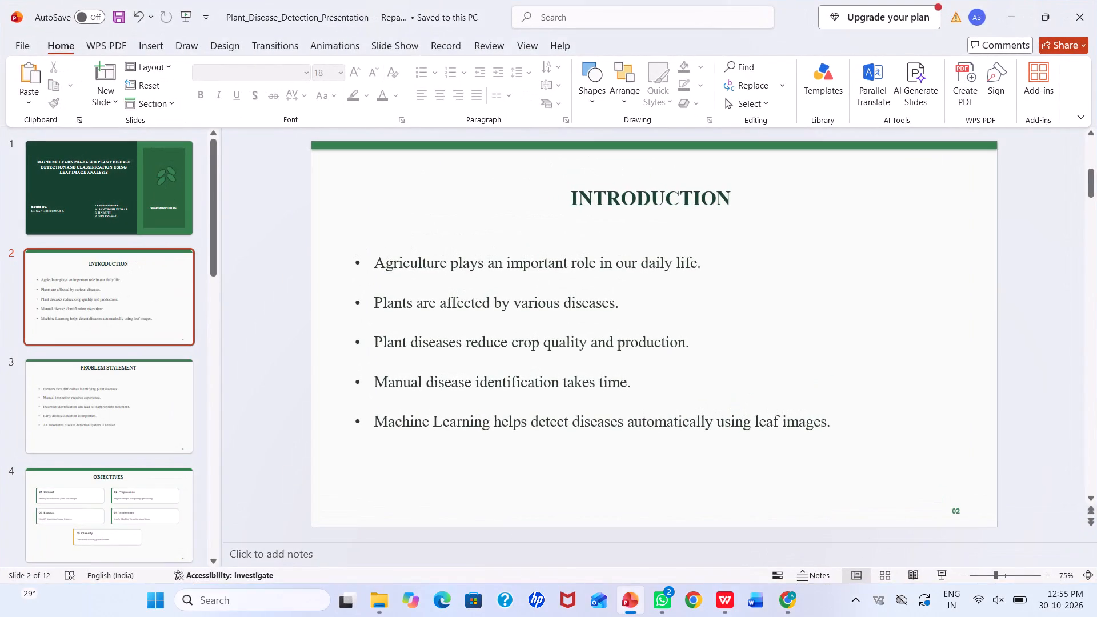
pyautogui.hotkey('ctrl', 'v')
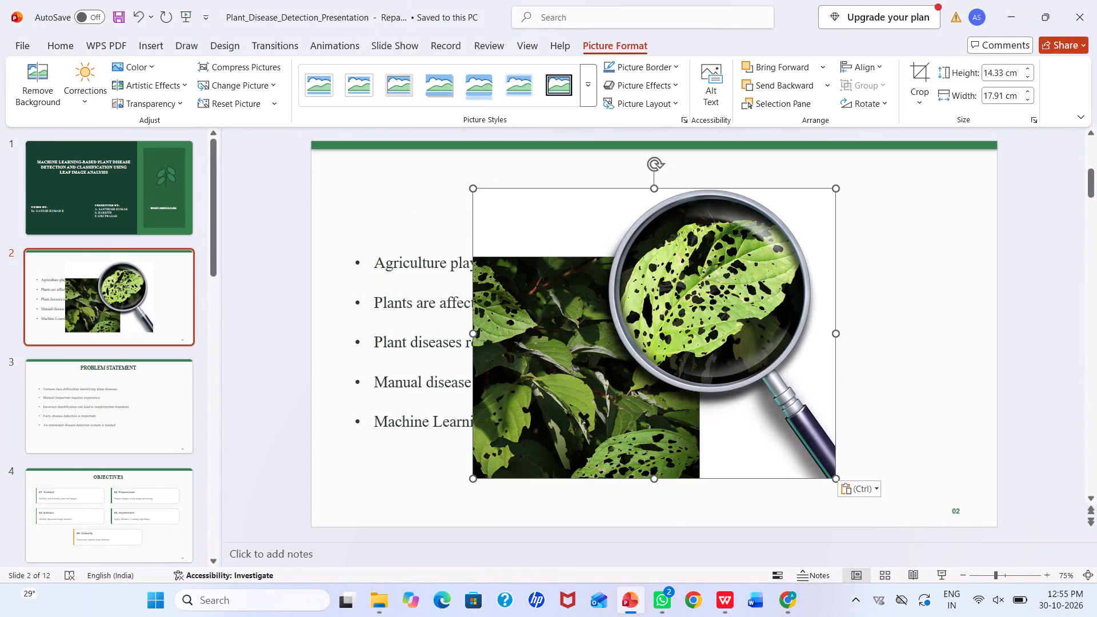
# Shrink the pasted leaf picture proportionally and move it to the upper right area of the Introduction slide.
pyautogui.moveTo(835, 189); pyautogui.dragTo(757, 347)
pyautogui.moveTo(734, 341); pyautogui.dragTo(963, 305)
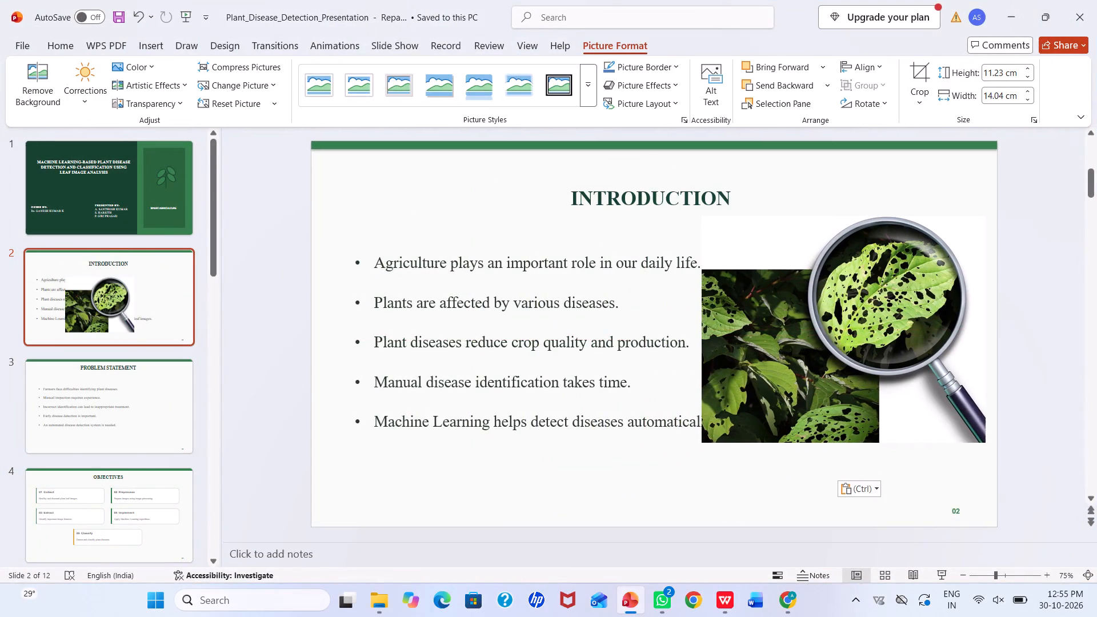
pyautogui.moveTo(963, 305); pyautogui.dragTo(963, 305)
pyautogui.moveTo(702, 217); pyautogui.dragTo(746, 285)
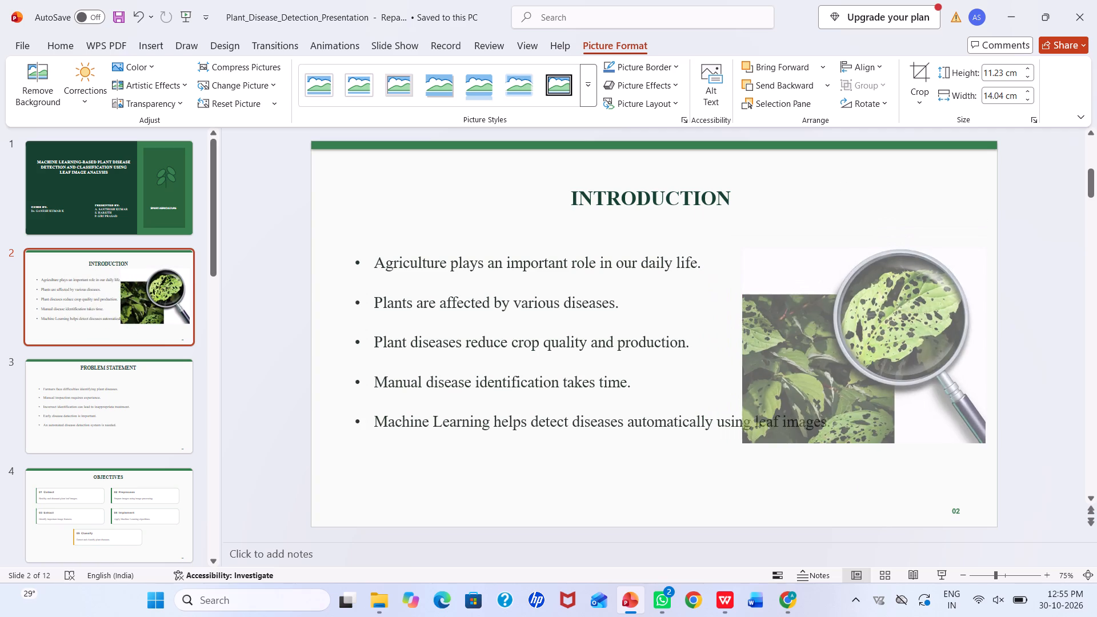
pyautogui.moveTo(746, 285); pyautogui.dragTo(765, 299)
pyautogui.moveTo(838, 361); pyautogui.dragTo(858, 277)
# Narrow the Introduction bullet text box from its right side so the last bullet wraps clear of the picture.
pyautogui.click(667, 375)
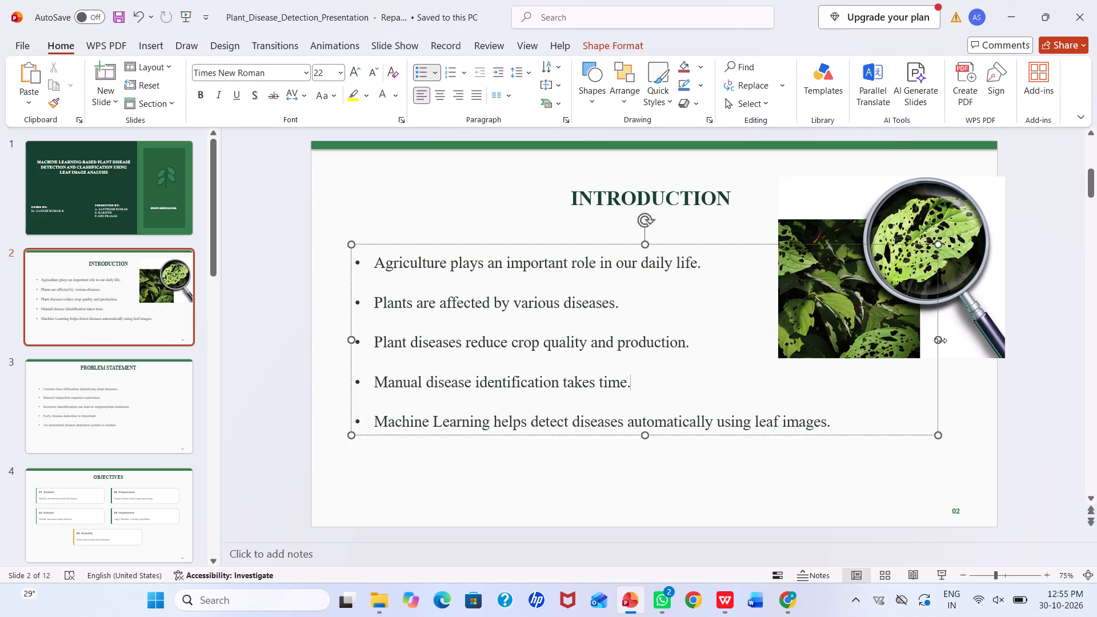
pyautogui.moveTo(940, 340); pyautogui.dragTo(764, 388)
# Move the leaf picture beside the bullets, stretch it slightly taller and line it up with the slide's right edge.
pyautogui.moveTo(843, 327); pyautogui.dragTo(875, 305)
pyautogui.moveTo(875, 305); pyautogui.dragTo(844, 392)
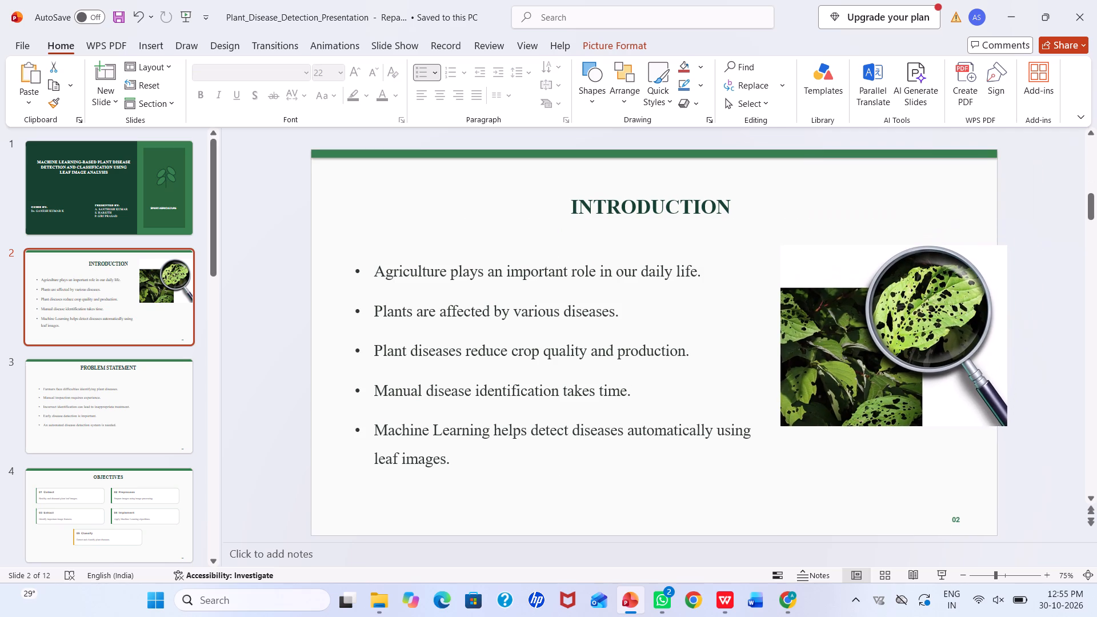
pyautogui.moveTo(844, 392); pyautogui.dragTo(825, 403)
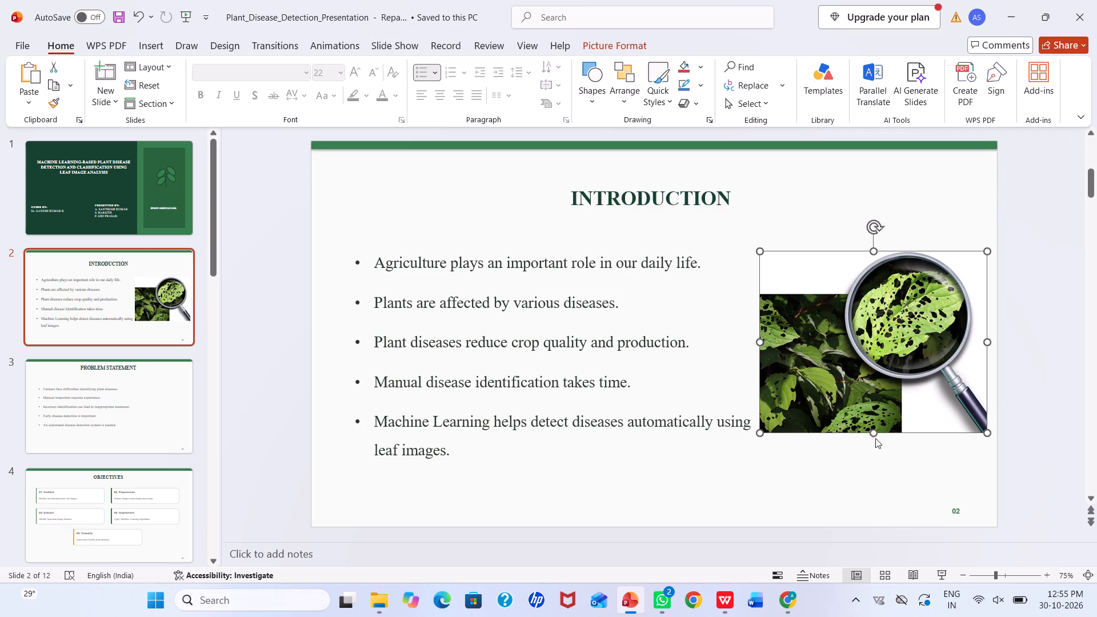
pyautogui.moveTo(873, 434); pyautogui.dragTo(875, 467)
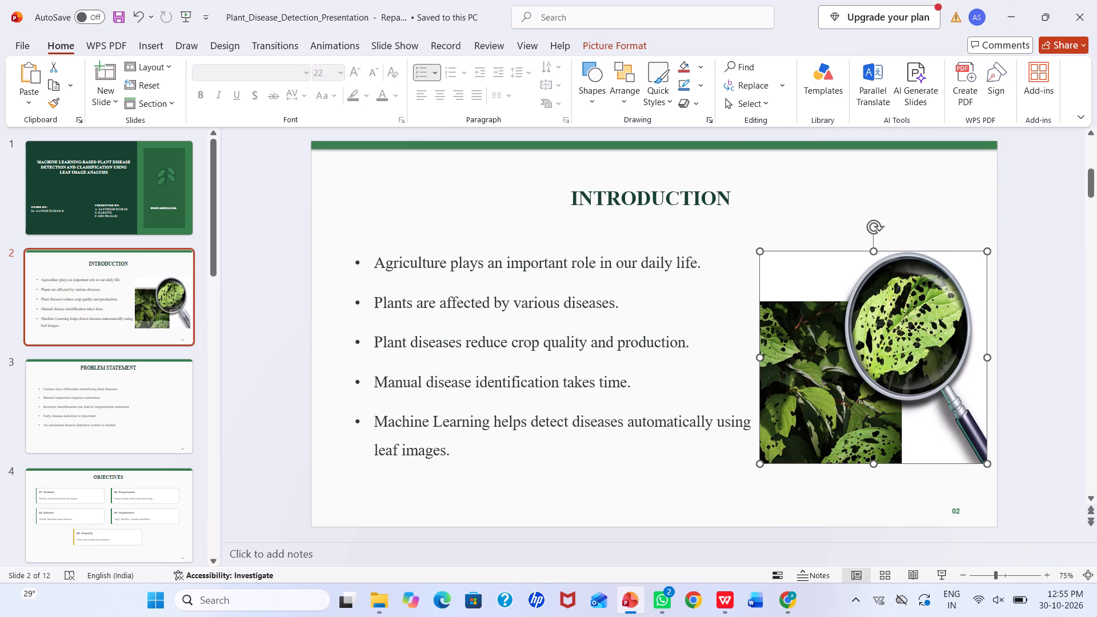
pyautogui.moveTo(874, 254); pyautogui.dragTo(884, 268)
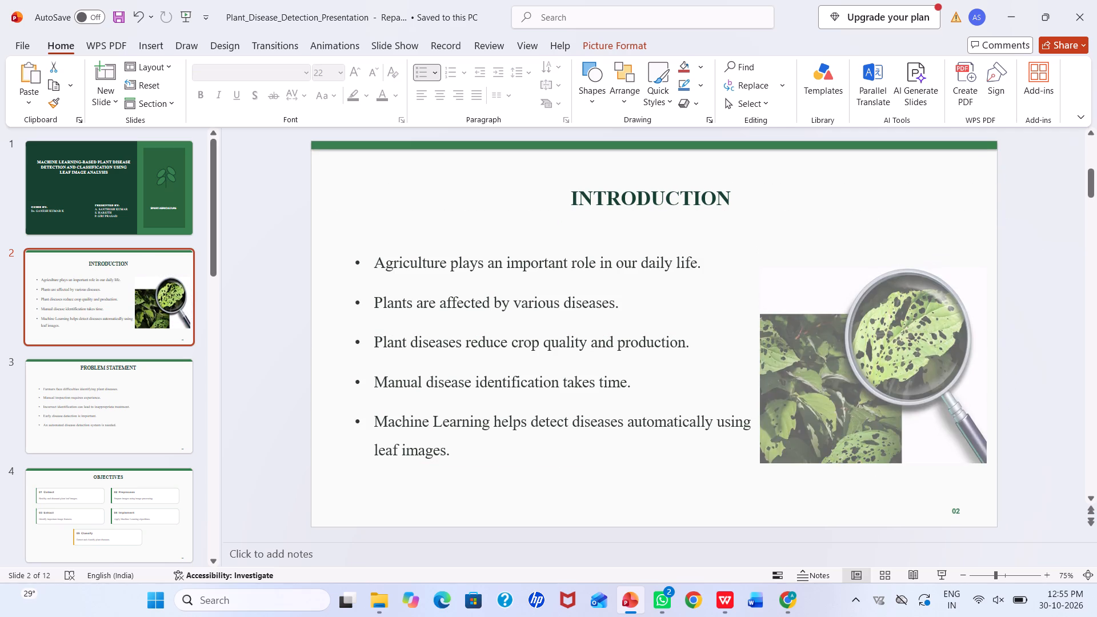
pyautogui.moveTo(884, 268); pyautogui.dragTo(884, 268)
pyautogui.click(812, 219)
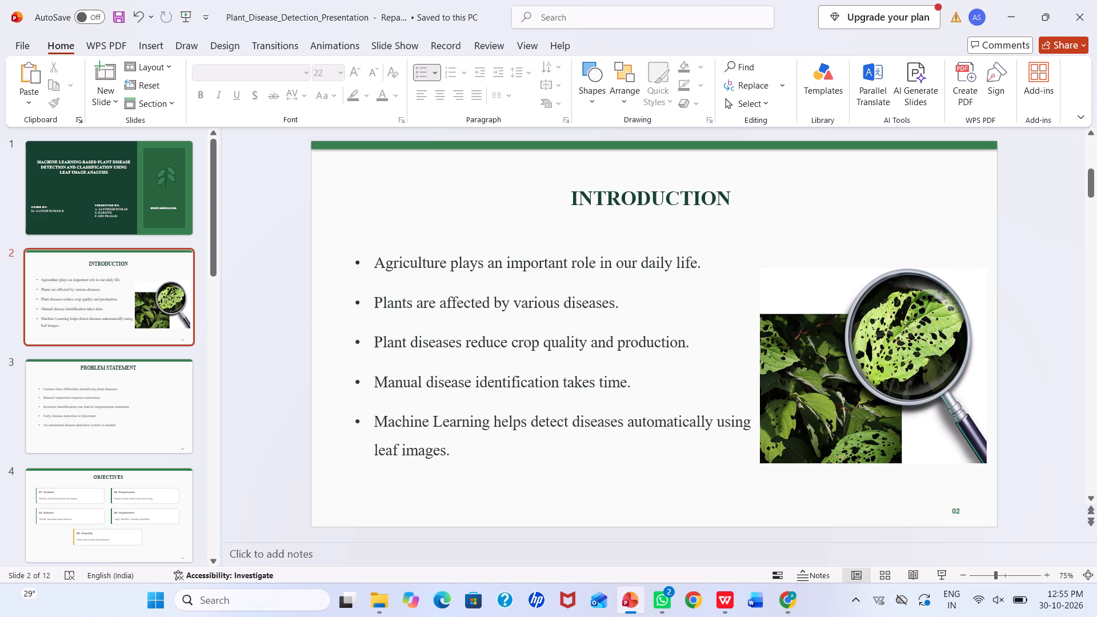
pyautogui.moveTo(820, 329); pyautogui.dragTo(830, 306)
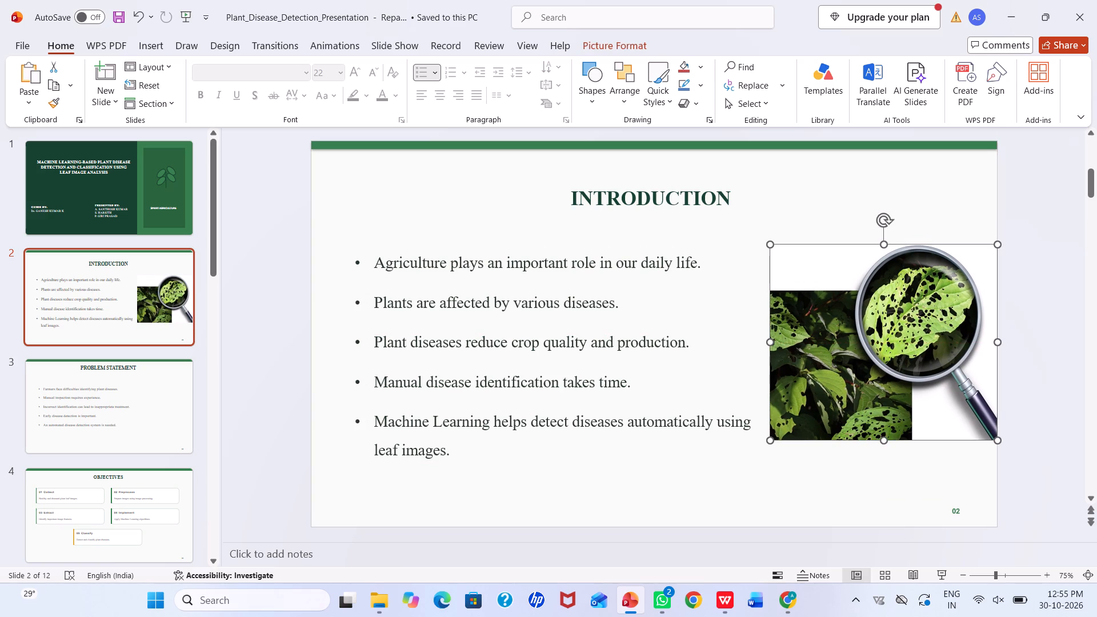
pyautogui.click(724, 296)
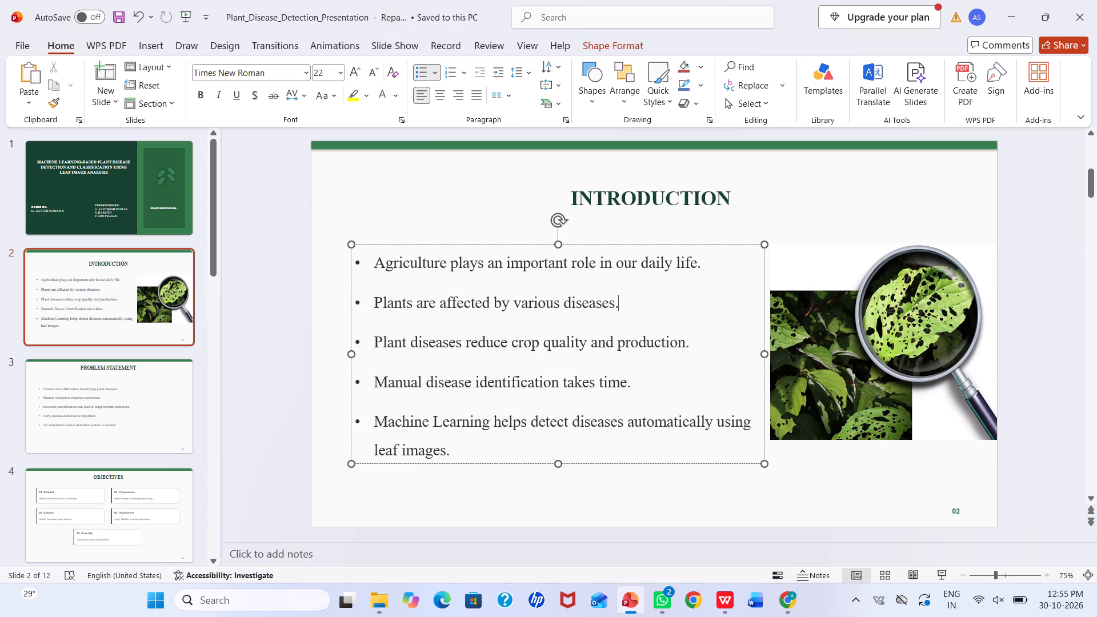
pyautogui.click(866, 185)
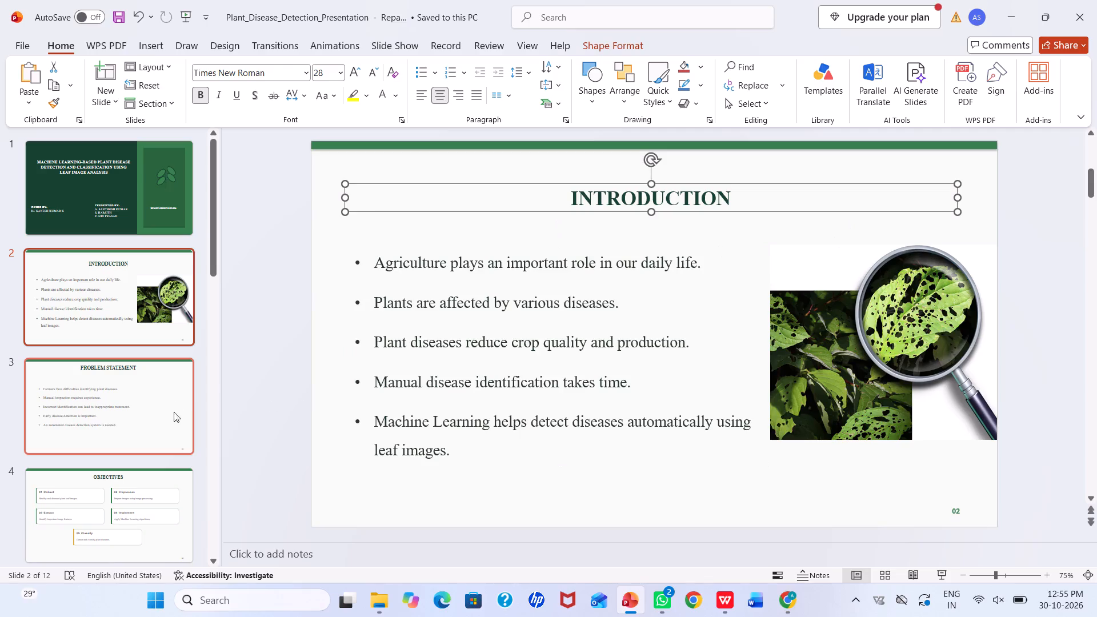
# Go to the Problem Statement slide, return to Chrome and open the Dribbble plant disease app picture from the image results.
pyautogui.click(158, 399)
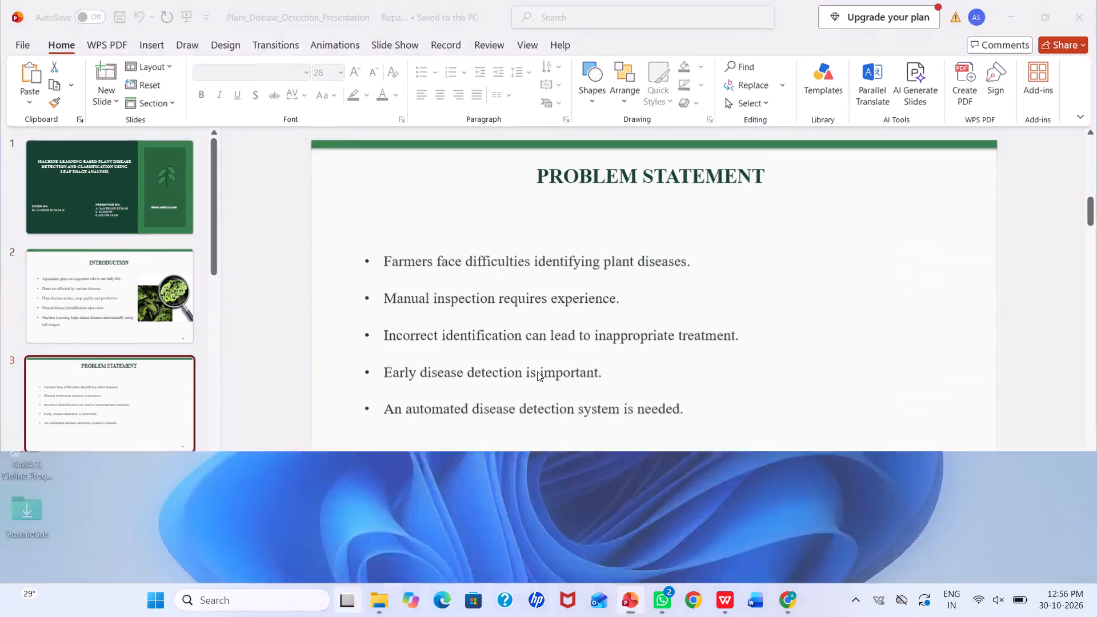
pyautogui.click(592, 159)
pyautogui.scroll(-1, 533, 385)
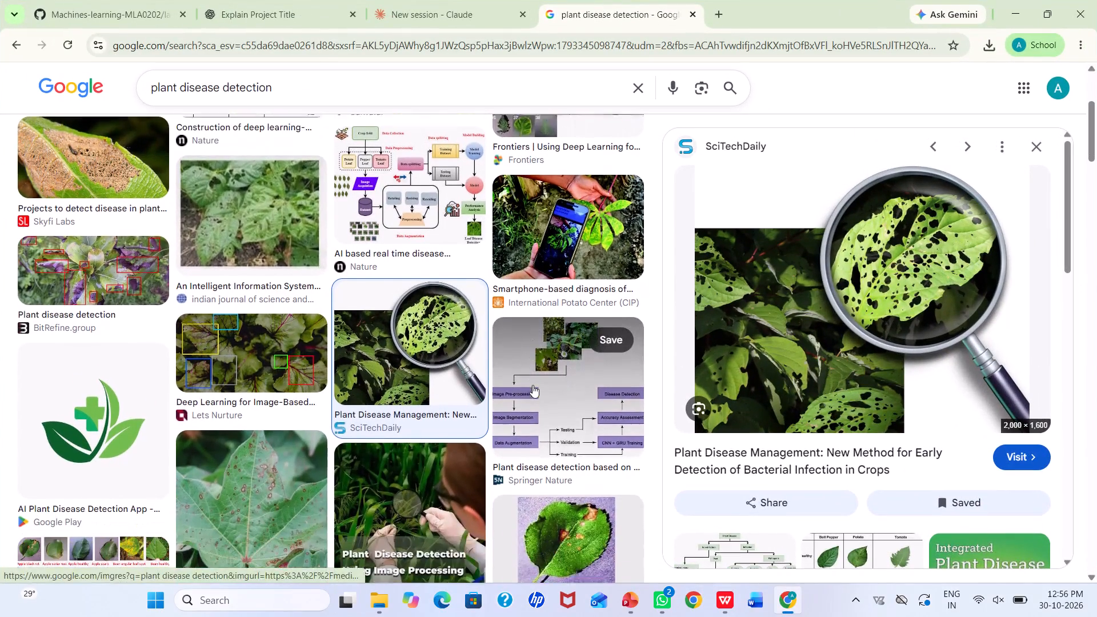
pyautogui.scroll(-4, 533, 385)
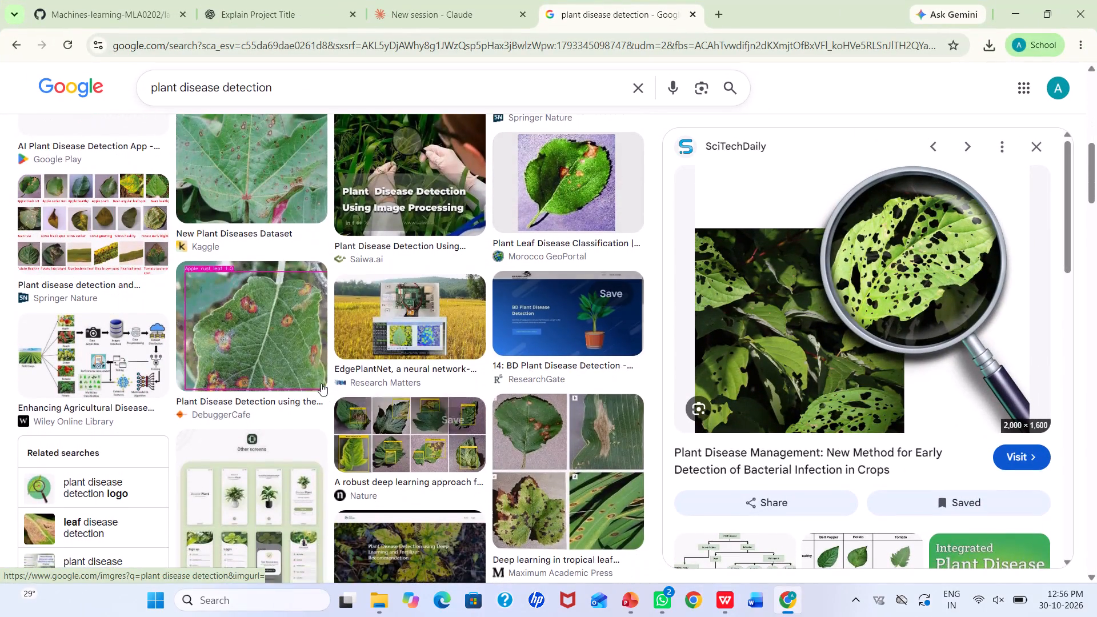
pyautogui.scroll(-3, 435, 489)
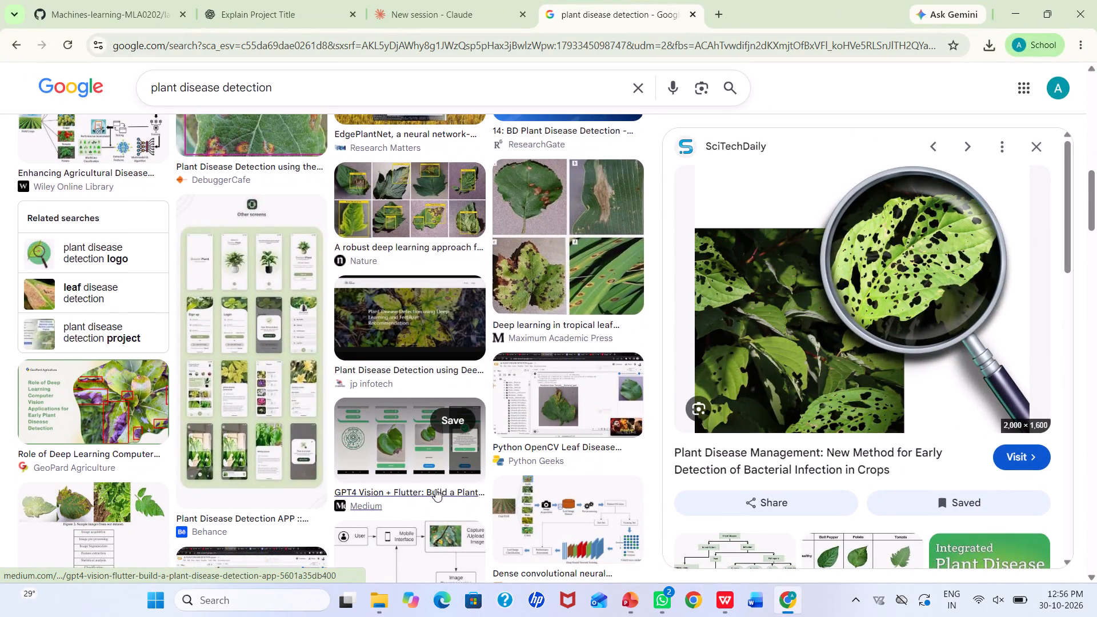
pyautogui.scroll(-3, 435, 489)
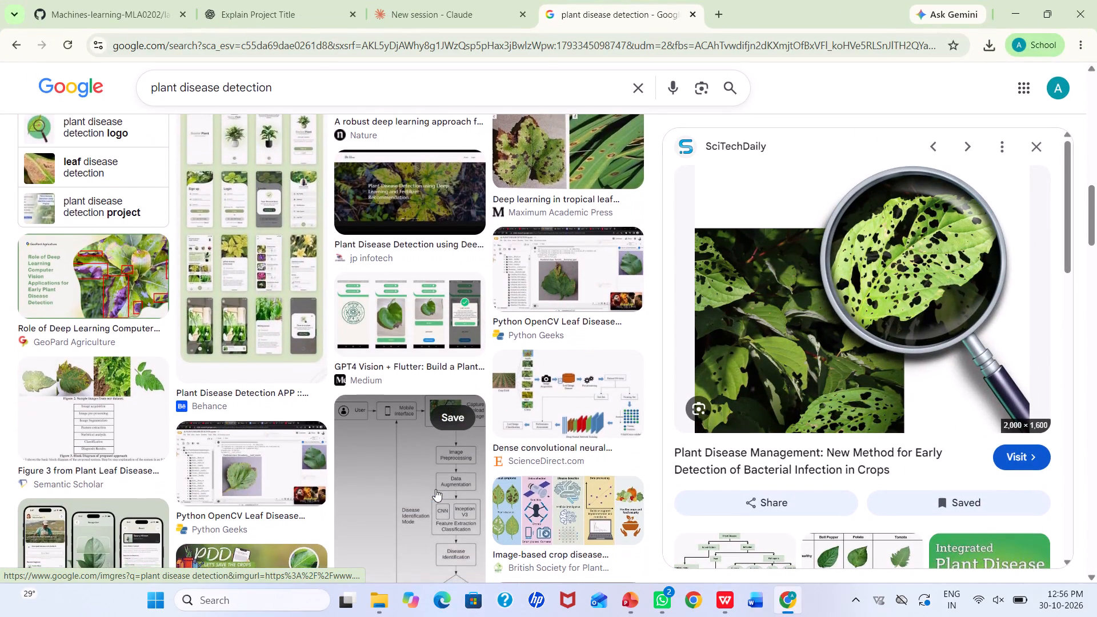
pyautogui.scroll(-2, 435, 489)
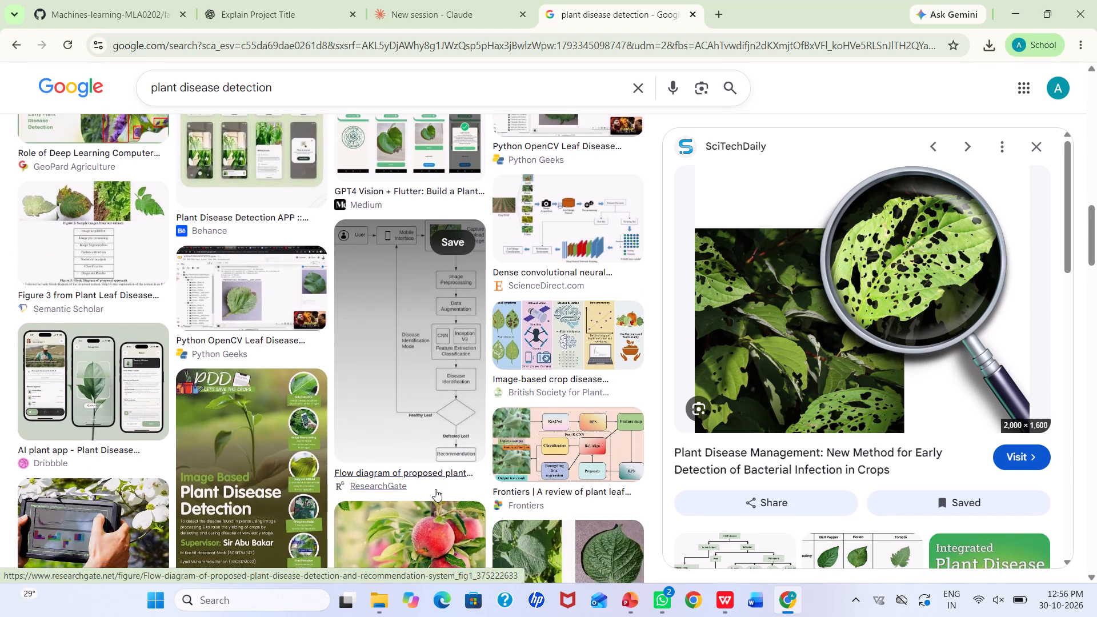
pyautogui.scroll(-1, 435, 489)
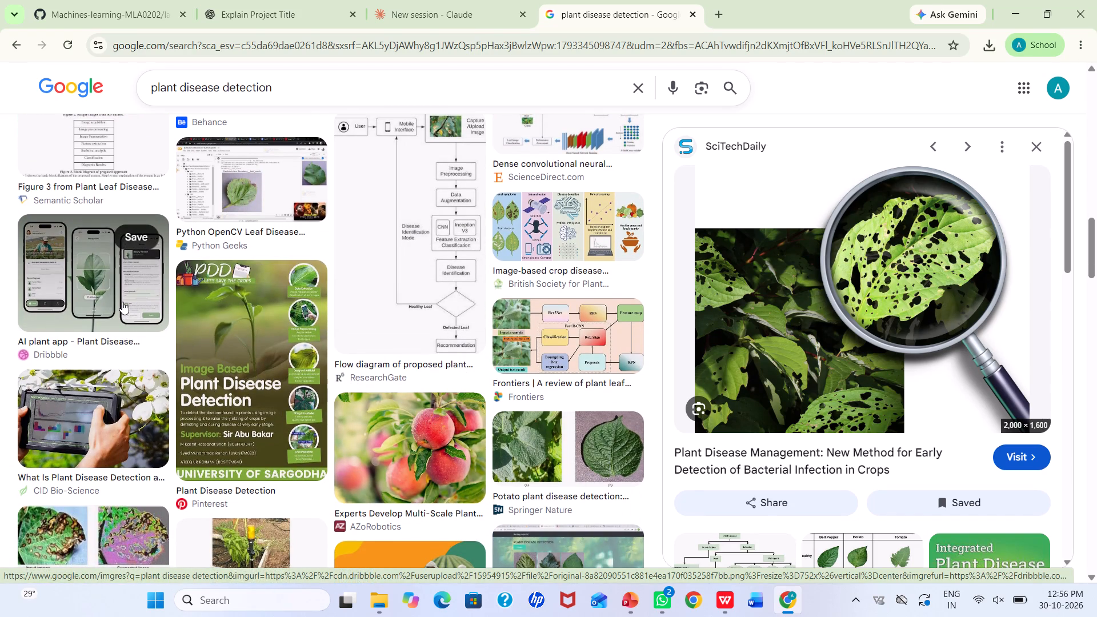
pyautogui.click(108, 287)
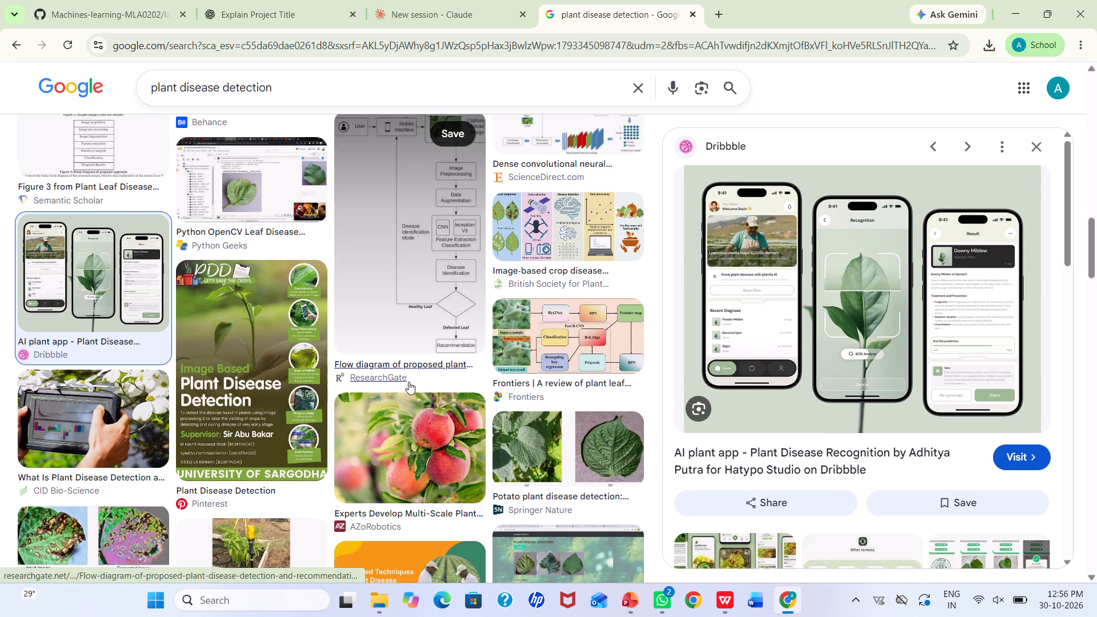
# Look through further "plant disease detection" image results for alternative pictures for the Problem Statement slide.
pyautogui.scroll(-3, 409, 382)
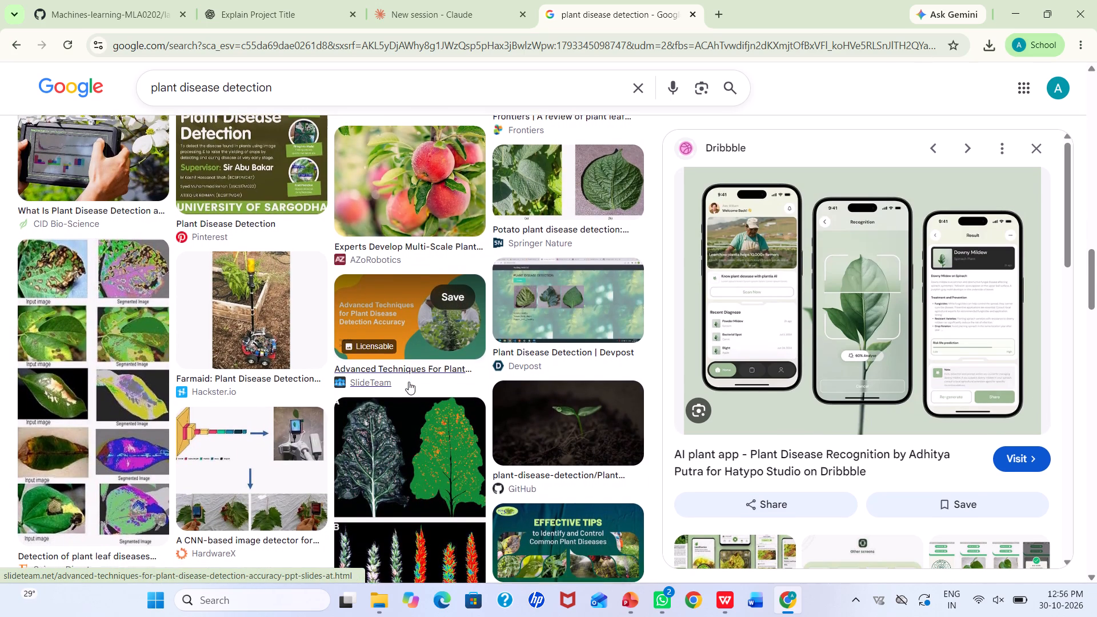
pyautogui.scroll(-1, 409, 382)
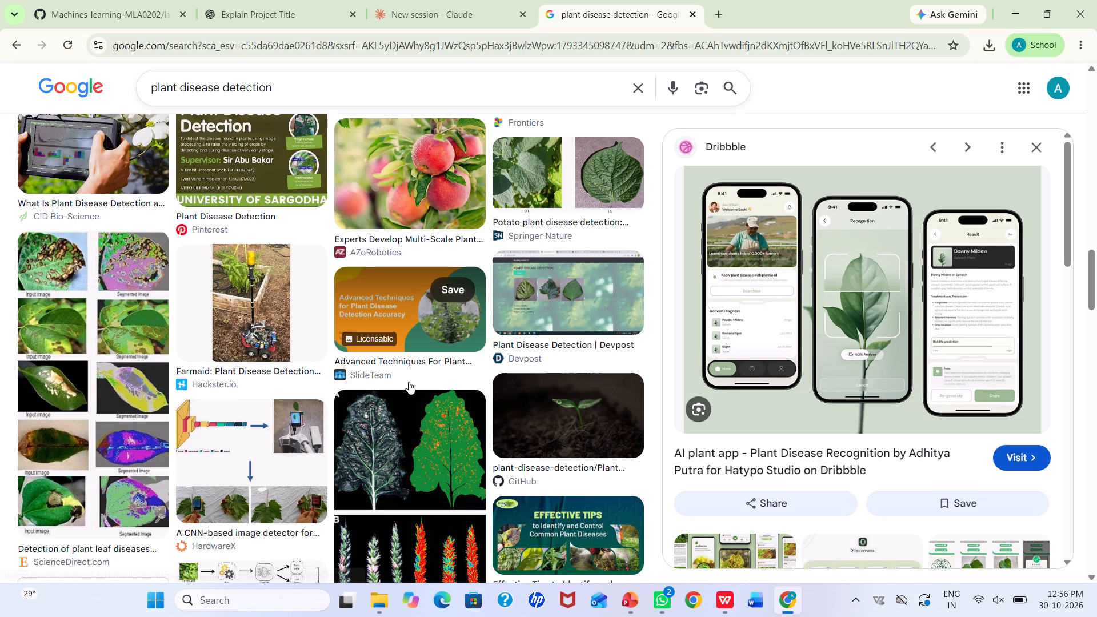
pyautogui.scroll(-2, 409, 382)
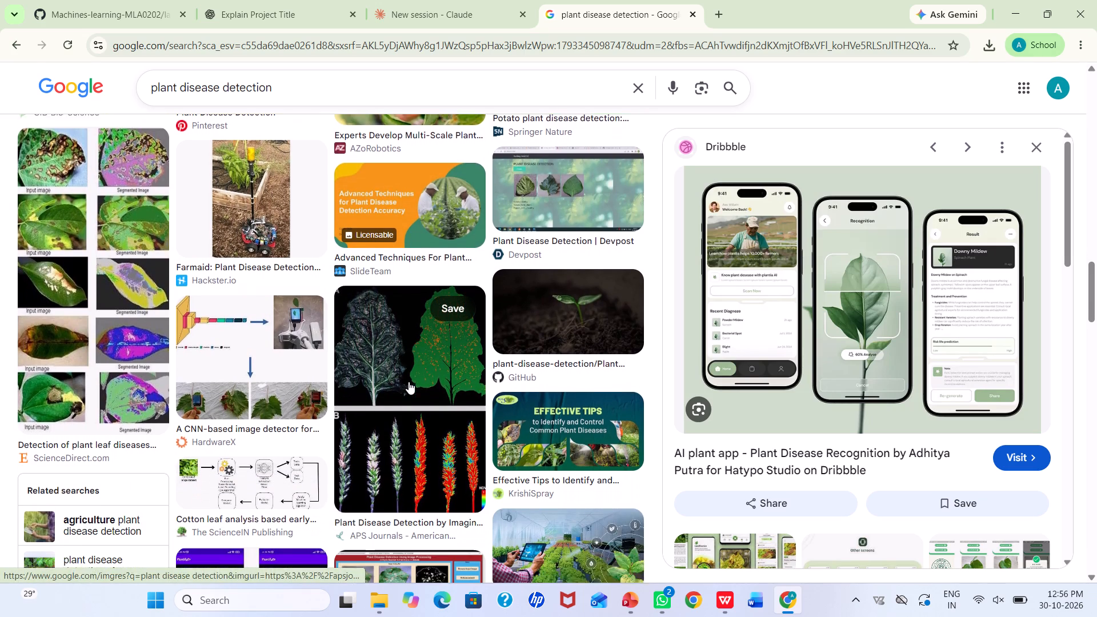
pyautogui.scroll(-3, 409, 382)
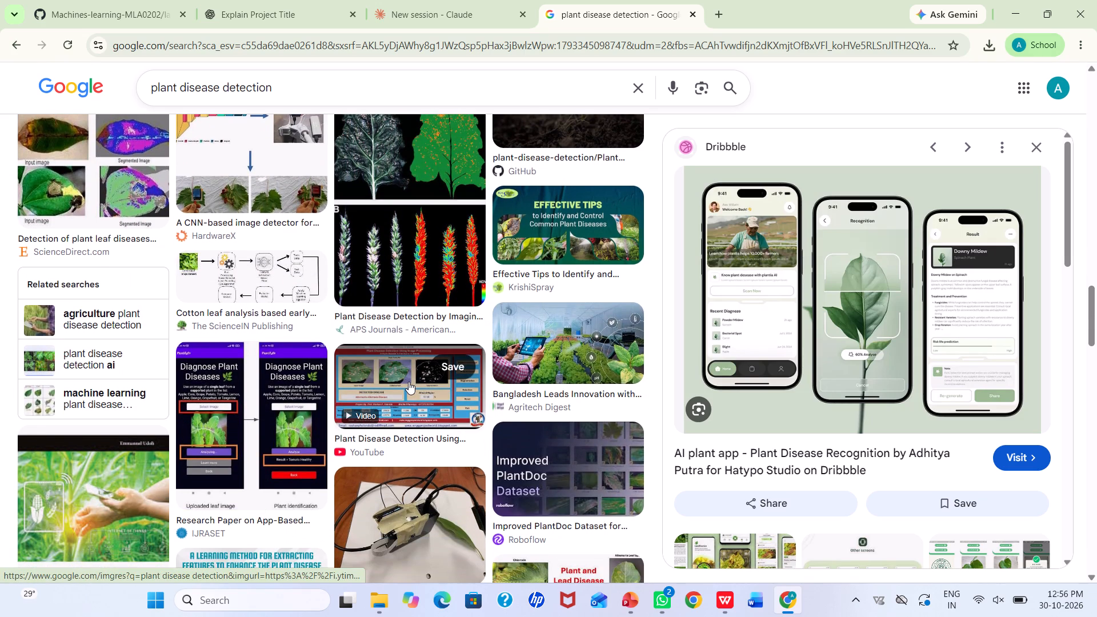
pyautogui.scroll(-1, 409, 382)
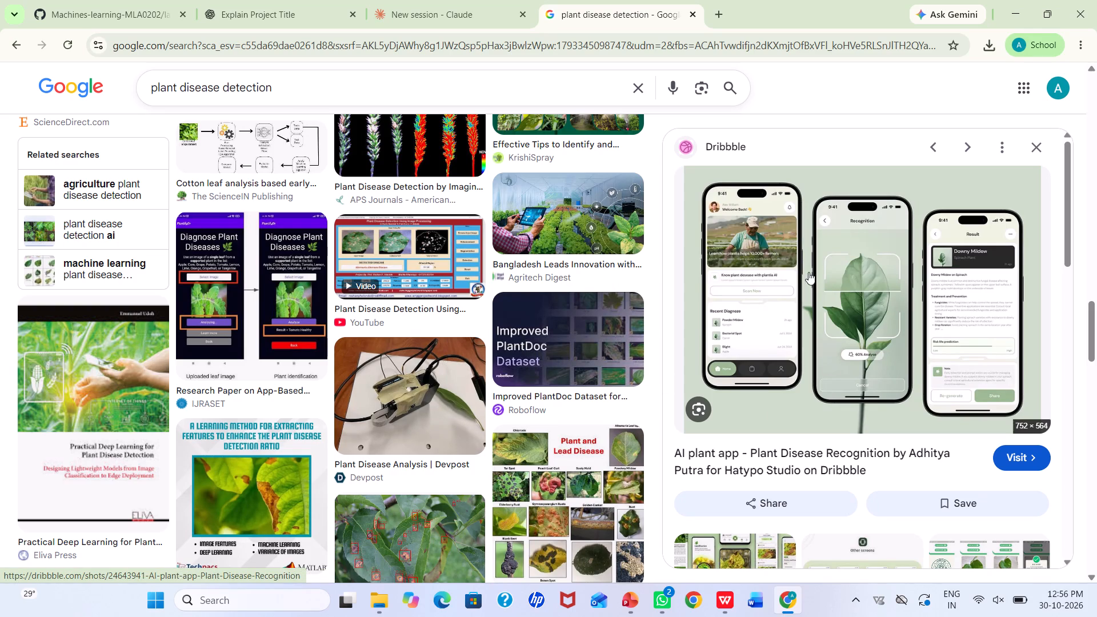
# Copy the Dribbble plant disease app picture, switch to PowerPoint and paste it onto the Existing System slide.
pyautogui.rightClick(937, 320)
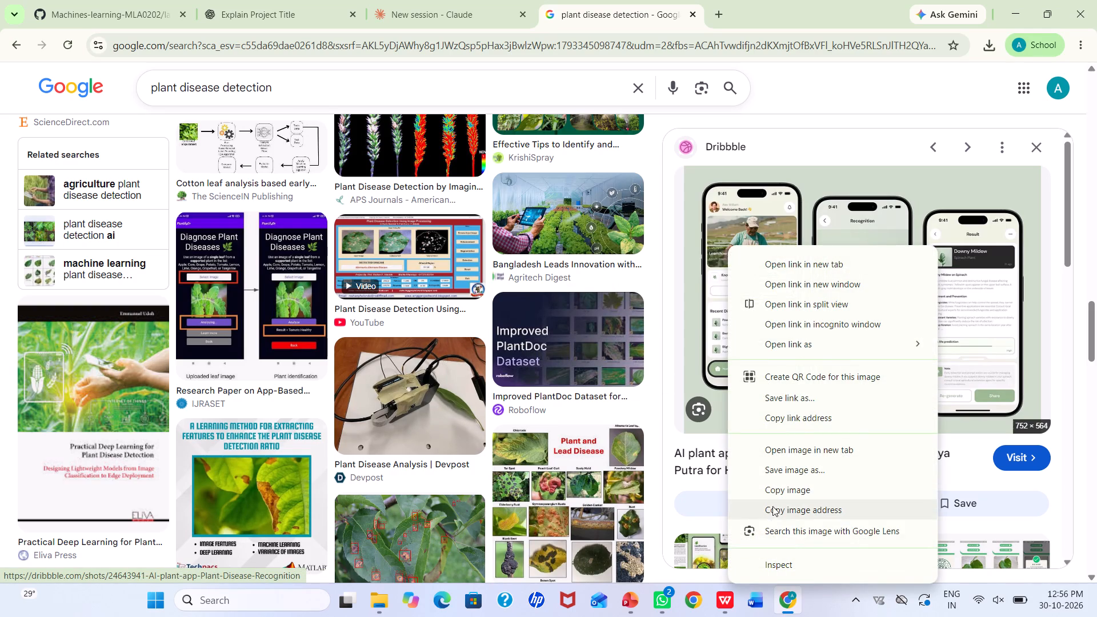
pyautogui.click(772, 488)
pyautogui.scroll(-1, 439, 404)
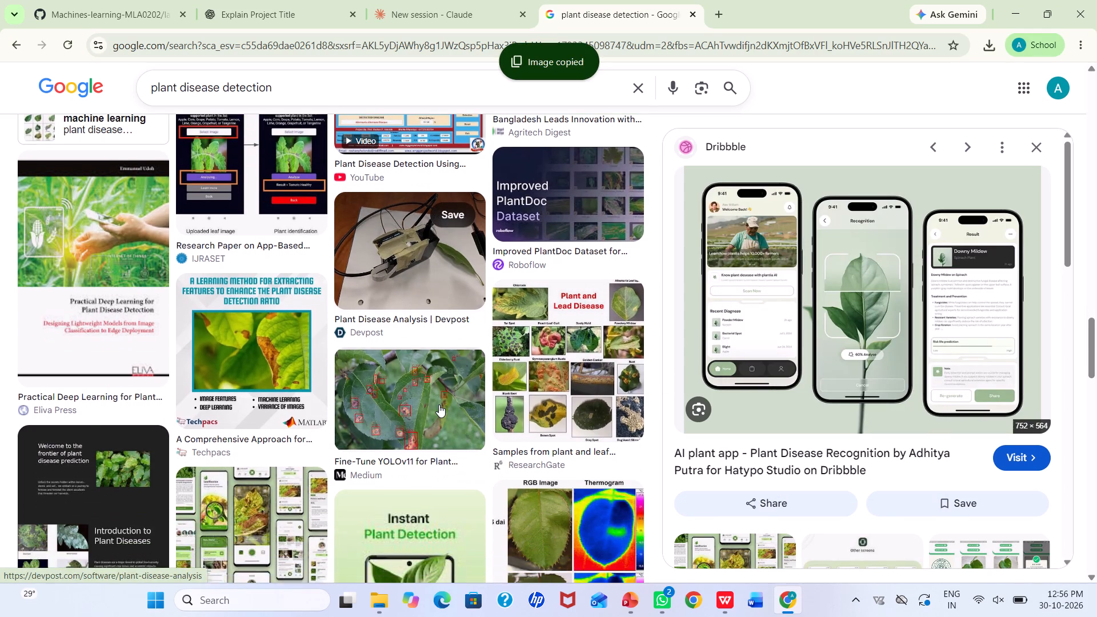
pyautogui.scroll(-1, 439, 404)
pyautogui.click(619, 127)
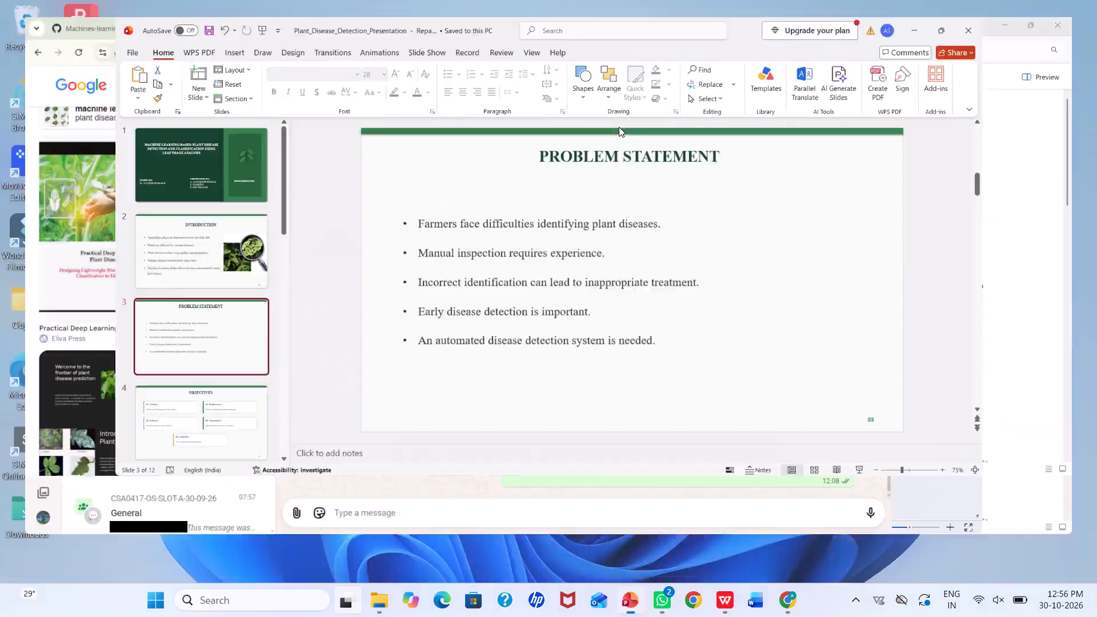
pyautogui.scroll(-1, 170, 426)
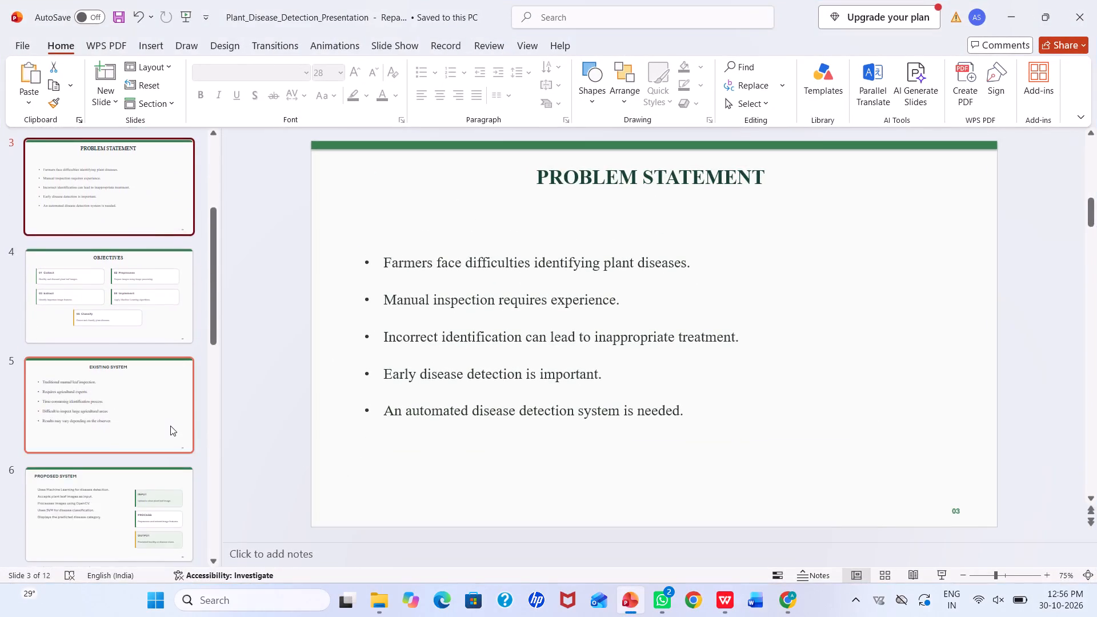
pyautogui.scroll(-1, 170, 426)
pyautogui.click(149, 229)
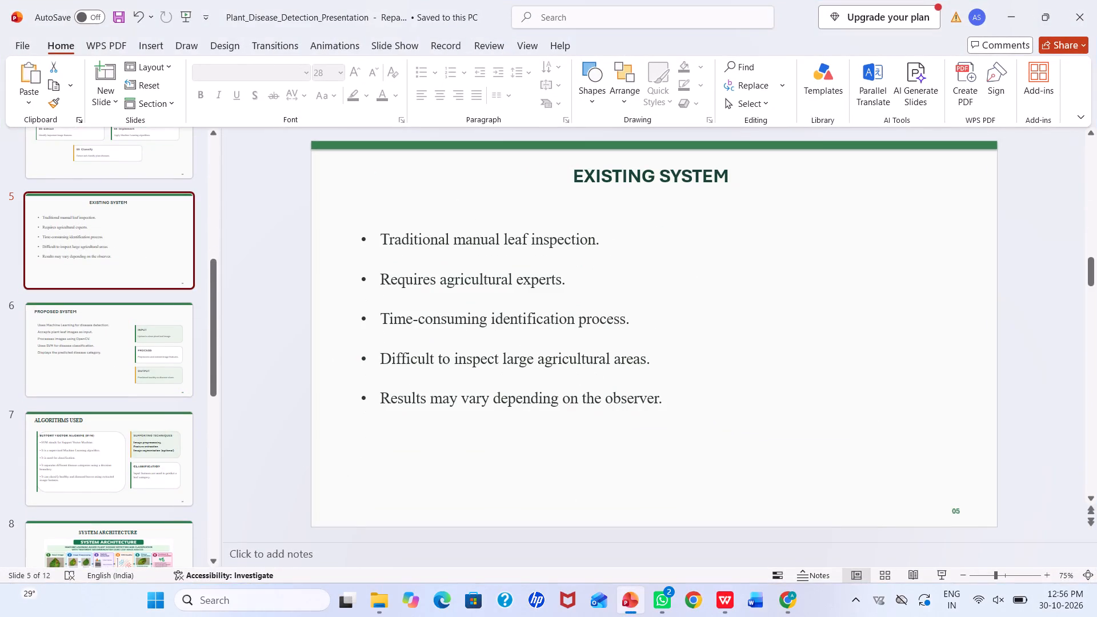
pyautogui.hotkey('ctrl', 'v')
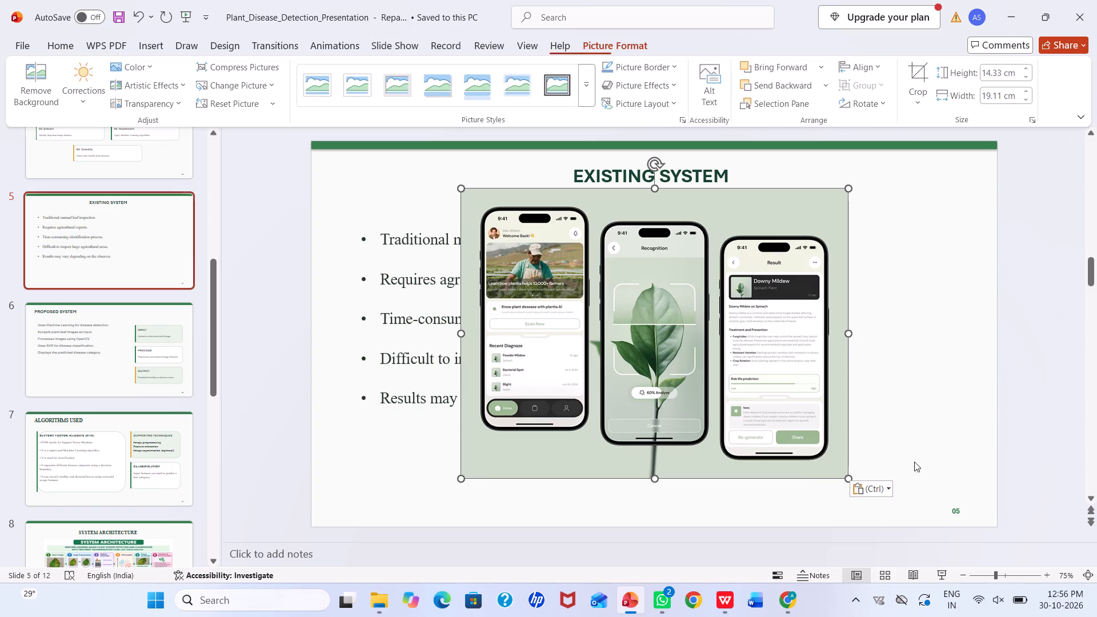
# Shrink the app picture to about 8.17 cm high and 14.35 cm wide and place it beside the Existing System bullets.
pyautogui.moveTo(656, 191); pyautogui.dragTo(648, 231)
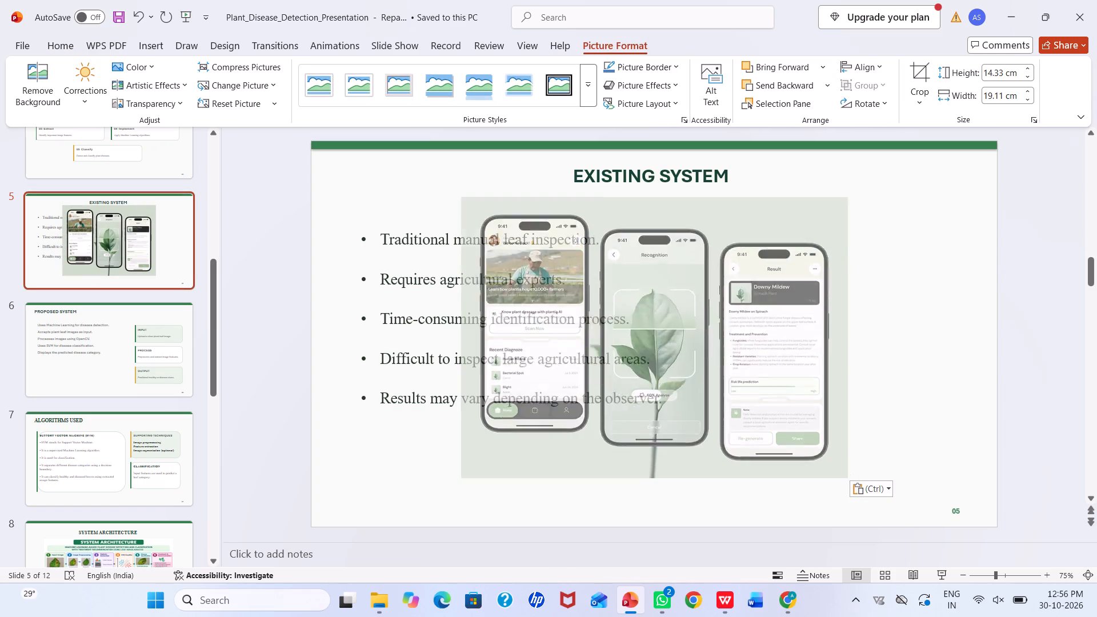
pyautogui.moveTo(648, 231); pyautogui.dragTo(667, 314)
pyautogui.moveTo(548, 344); pyautogui.dragTo(746, 274)
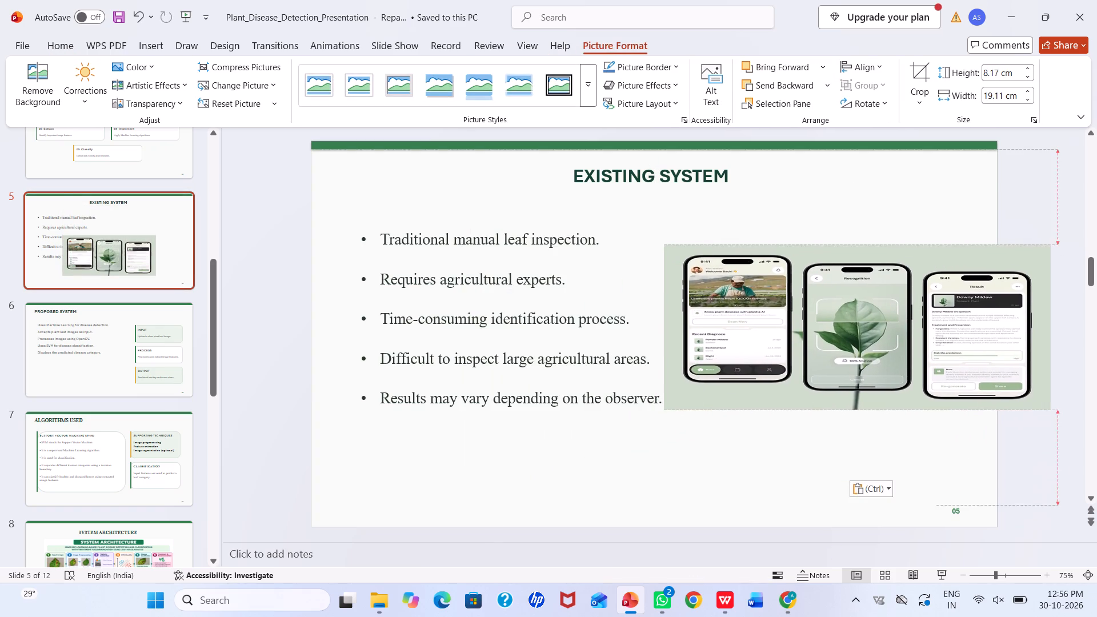
pyautogui.moveTo(746, 274); pyautogui.dragTo(684, 257)
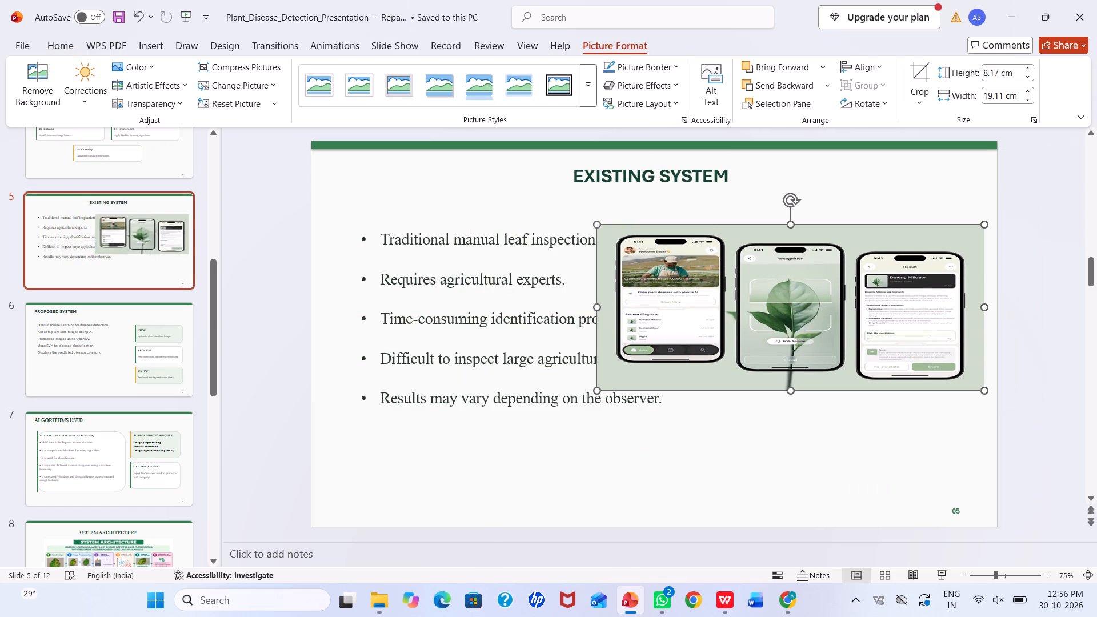
pyautogui.moveTo(598, 306); pyautogui.dragTo(735, 341)
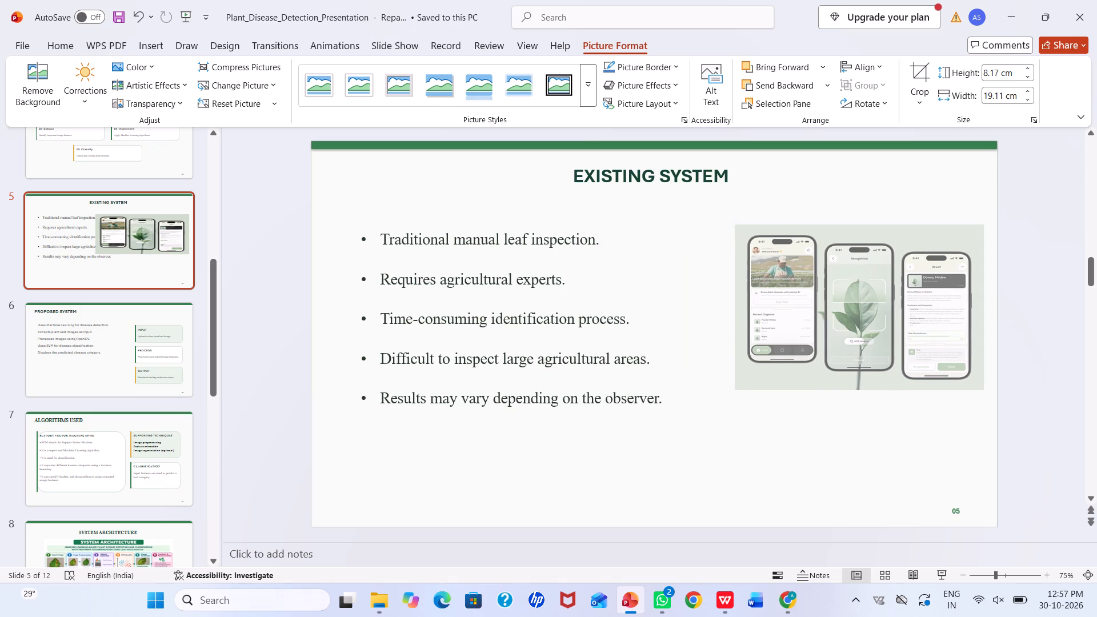
pyautogui.moveTo(735, 341); pyautogui.dragTo(754, 348)
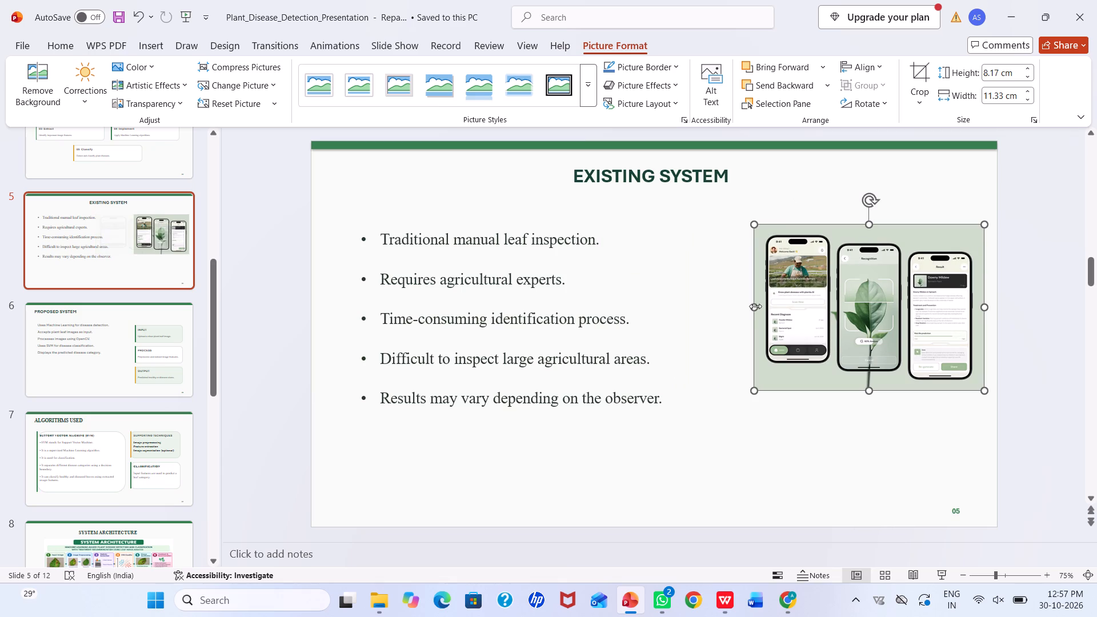
pyautogui.moveTo(755, 306); pyautogui.dragTo(692, 313)
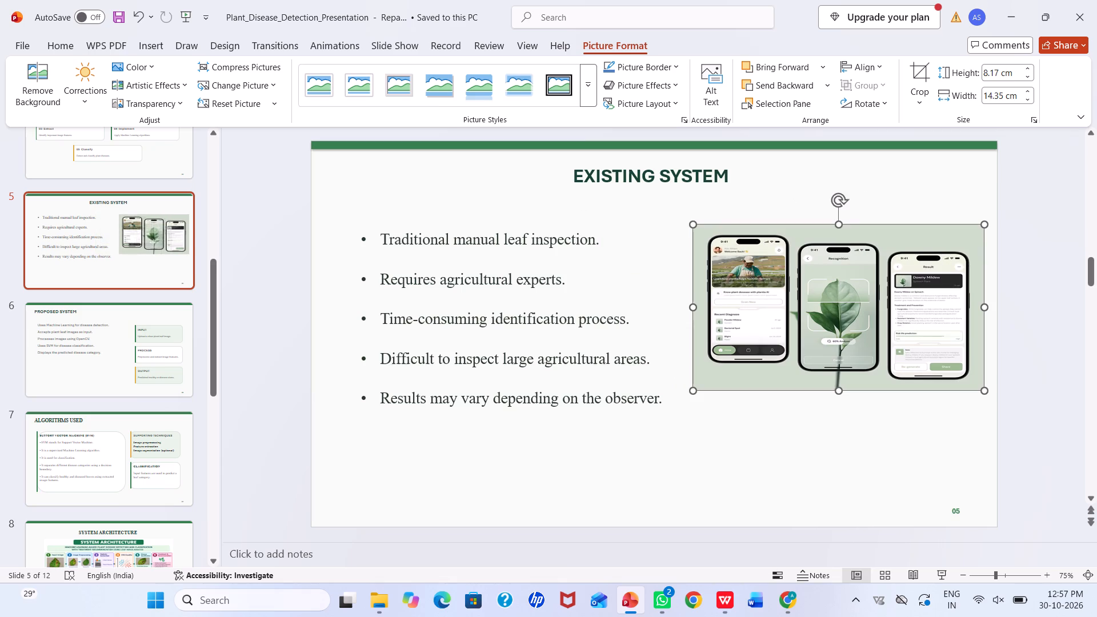
# Format the EXISTING SYSTEM title in Times New Roman at size 28.
pyautogui.moveTo(574, 173); pyautogui.dragTo(730, 190)
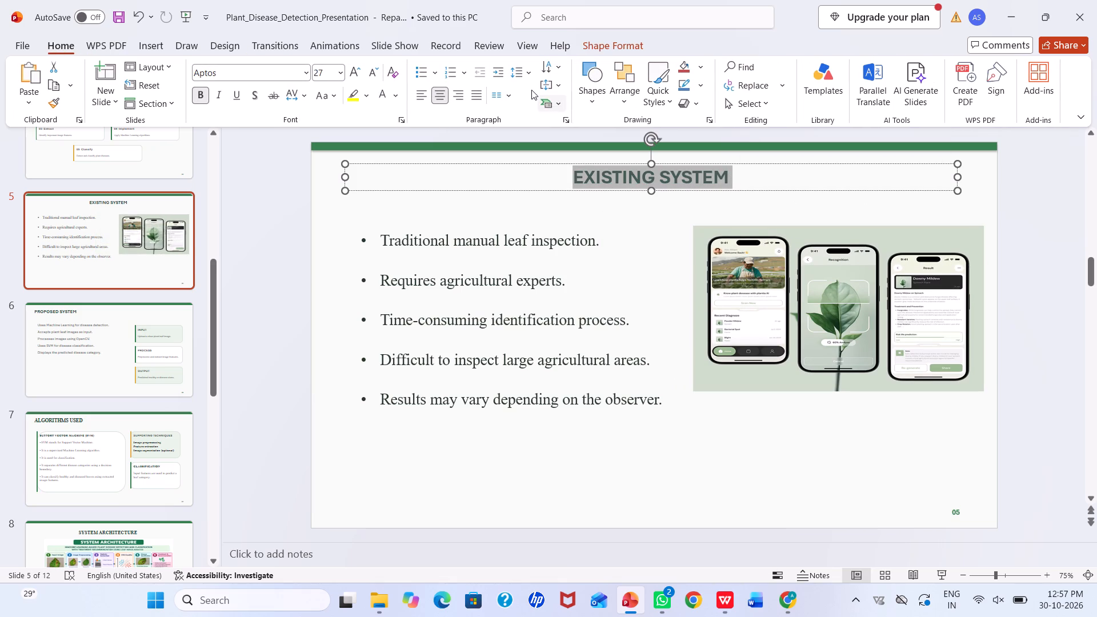
pyautogui.click(355, 64)
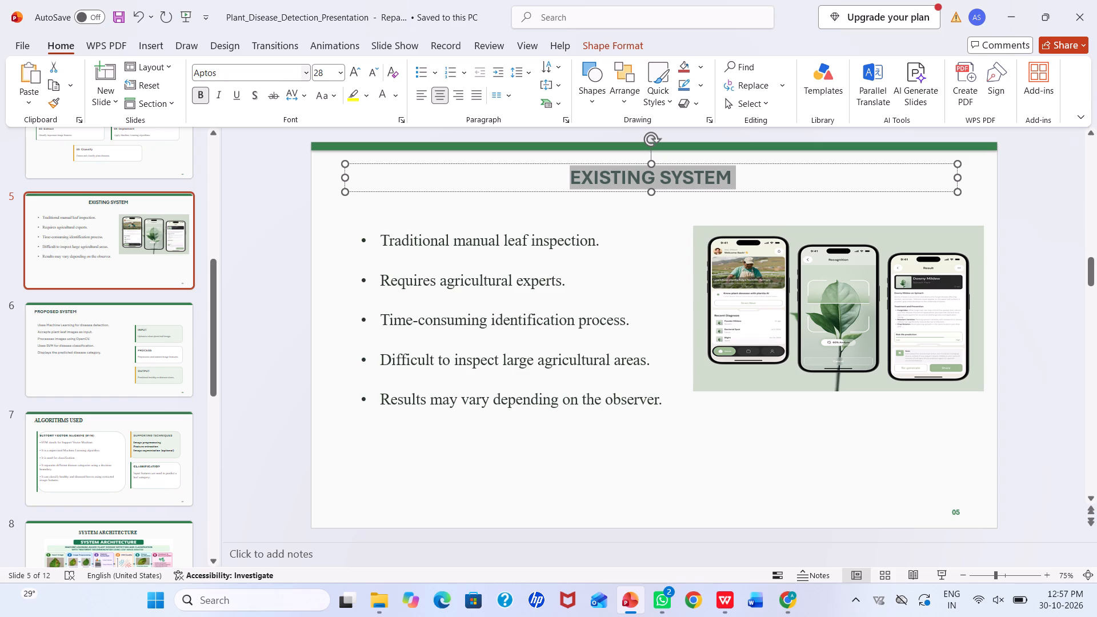
pyautogui.click(306, 76)
pyautogui.click(302, 171)
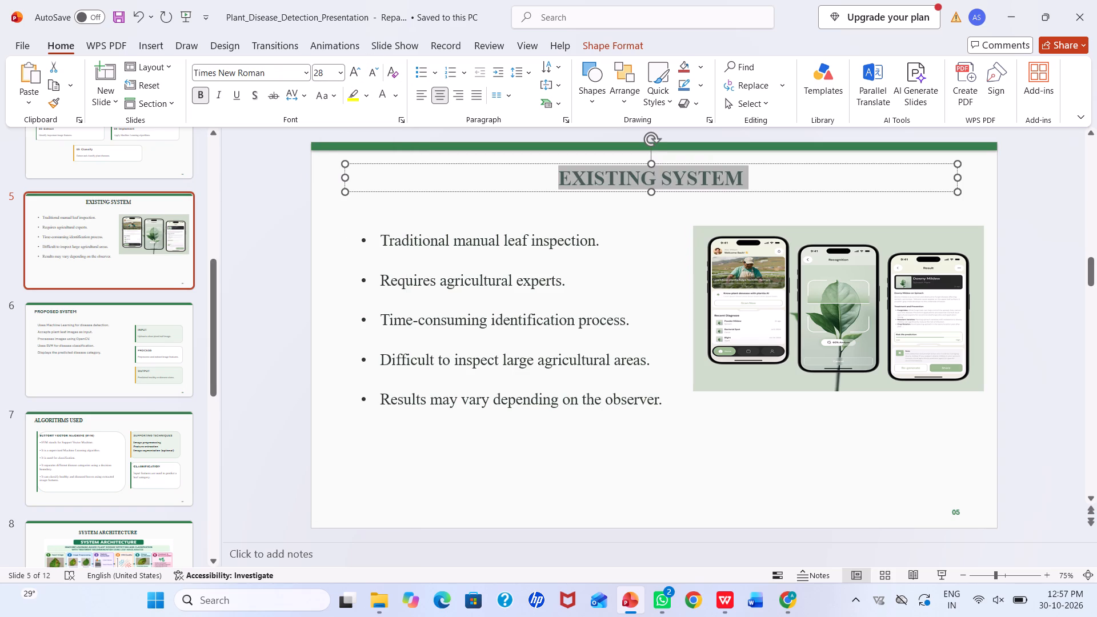
# Match the app picture's top and bottom edges to the bullet text box and narrow it slightly on the side facing the bullets.
pyautogui.click(805, 347)
pyautogui.moveTo(811, 335); pyautogui.dragTo(805, 358)
pyautogui.moveTo(834, 249); pyautogui.dragTo(828, 219)
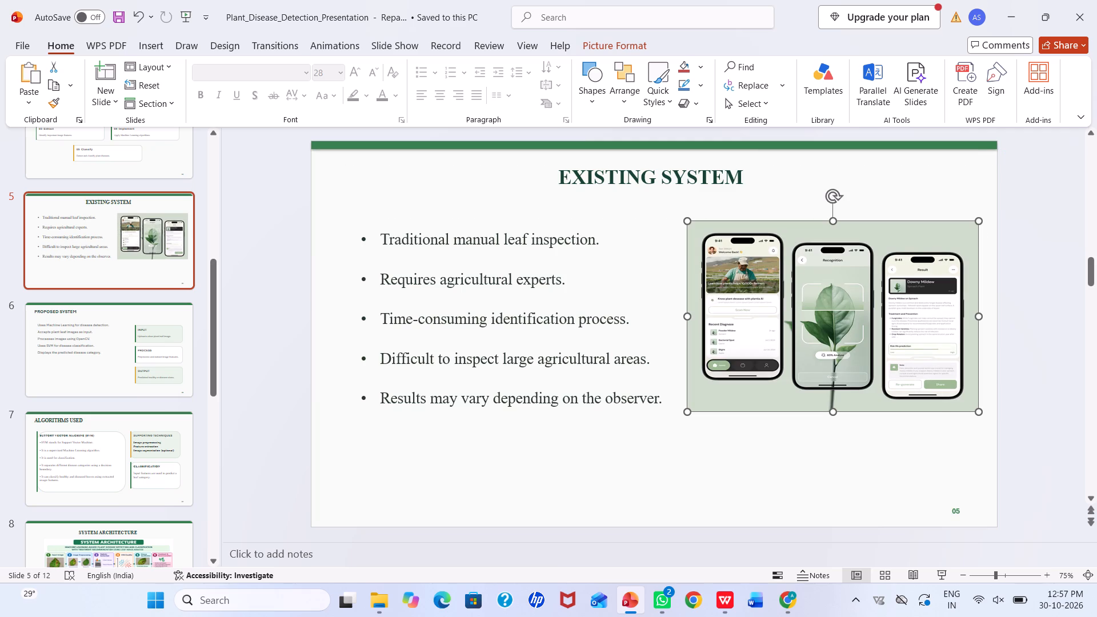
pyautogui.click(832, 220)
pyautogui.moveTo(688, 314); pyautogui.dragTo(695, 317)
pyautogui.click(666, 302)
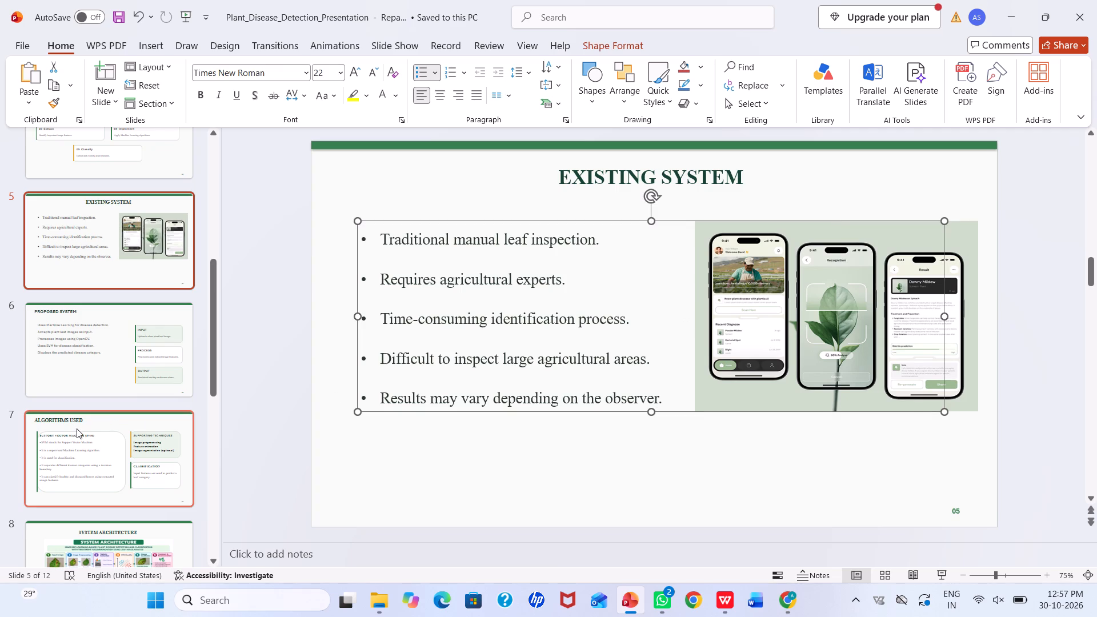
# Go to the Conclusion slide and move the bullet text box up closer to the title.
pyautogui.scroll(-1, 77, 428)
pyautogui.click(89, 457)
pyautogui.scroll(-1, 89, 457)
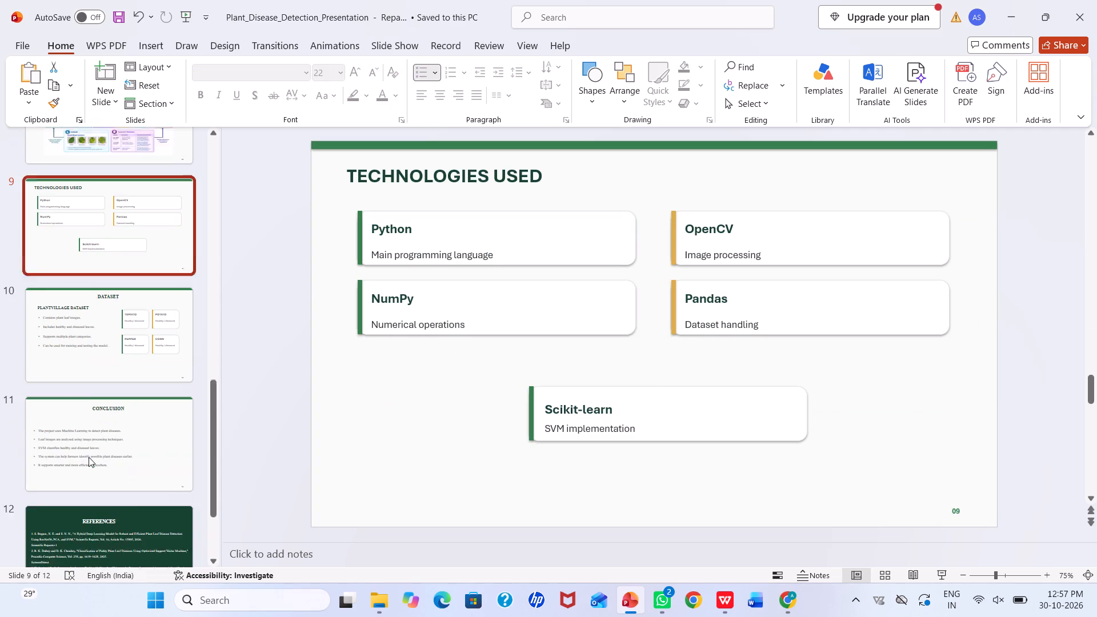
pyautogui.scroll(-1, 89, 457)
pyautogui.click(102, 433)
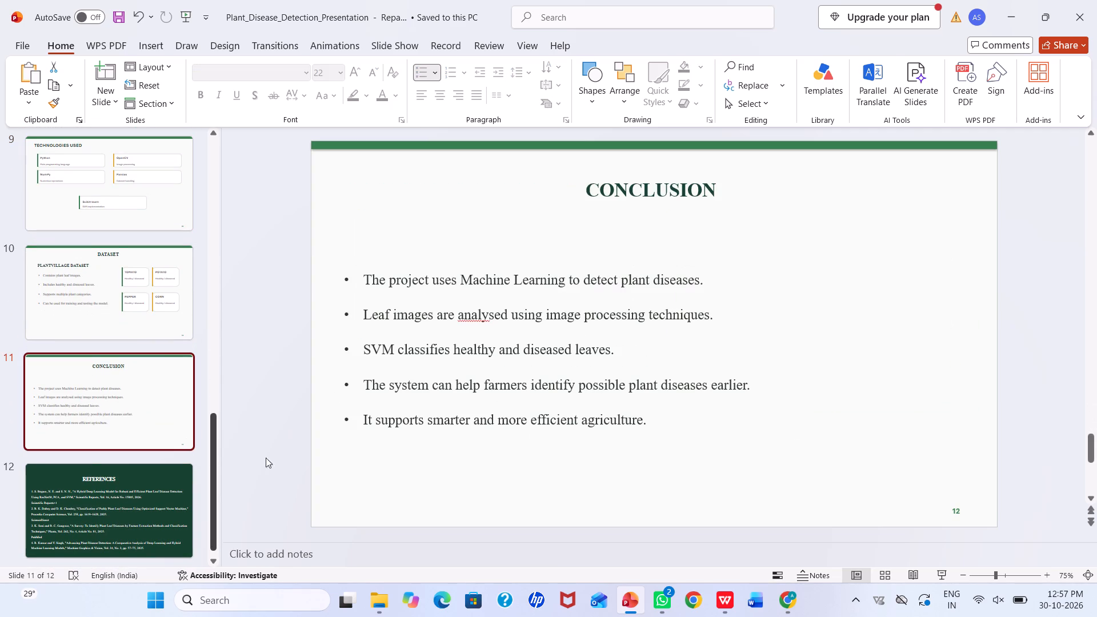
pyautogui.click(452, 265)
pyautogui.moveTo(455, 261); pyautogui.dragTo(459, 231)
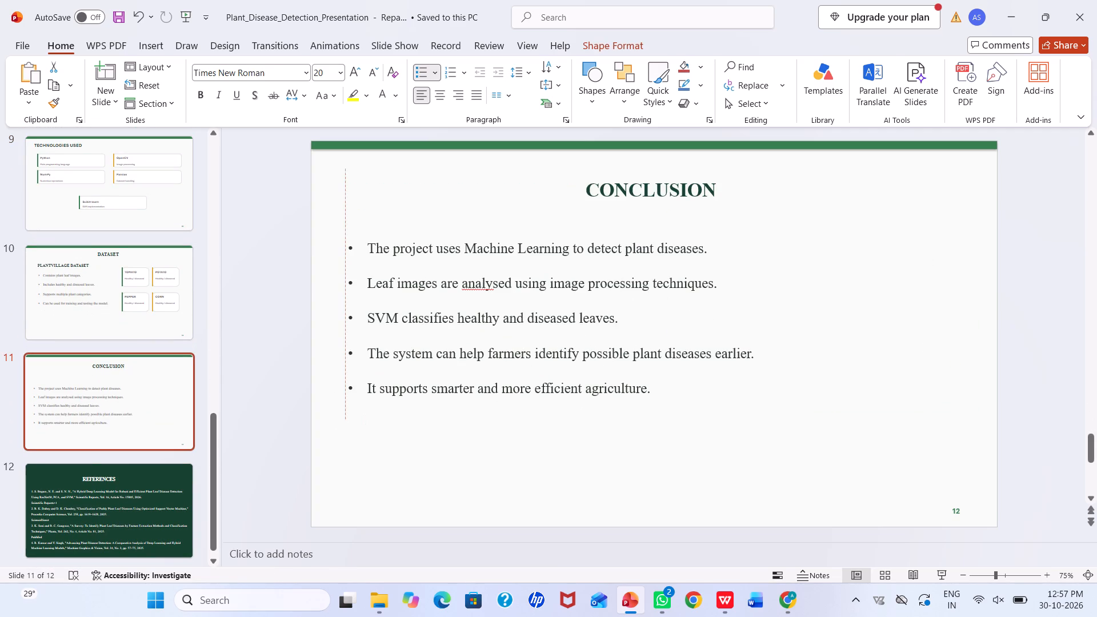
pyautogui.moveTo(459, 231); pyautogui.dragTo(455, 233)
pyautogui.click(841, 197)
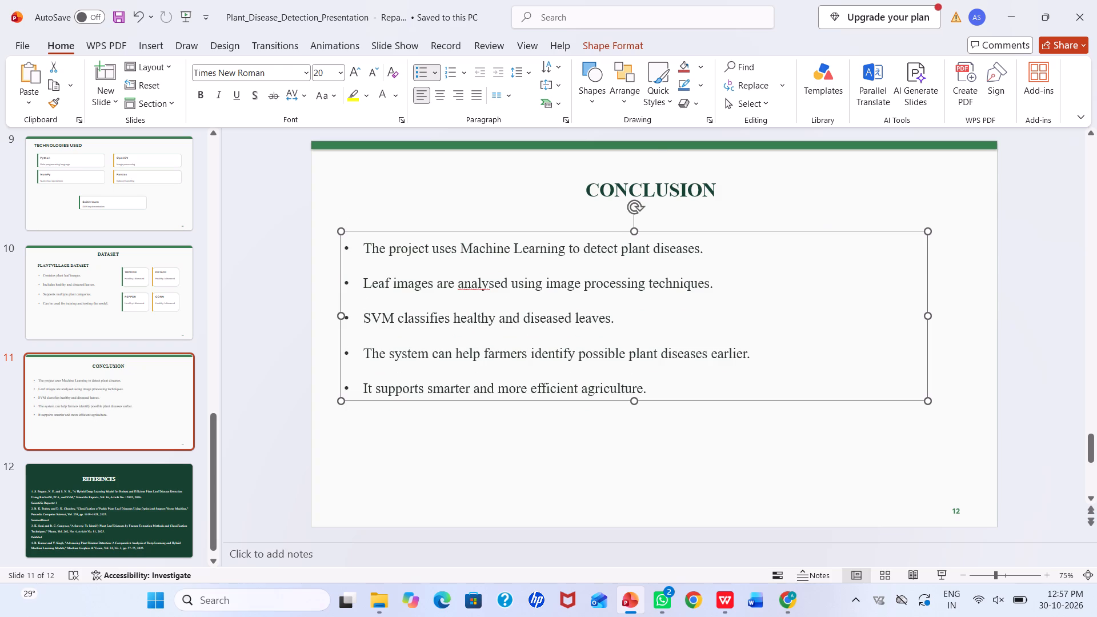
# Go to the References slide and move the title up and sideways nearer to the slide's horizontal centre.
pyautogui.click(154, 545)
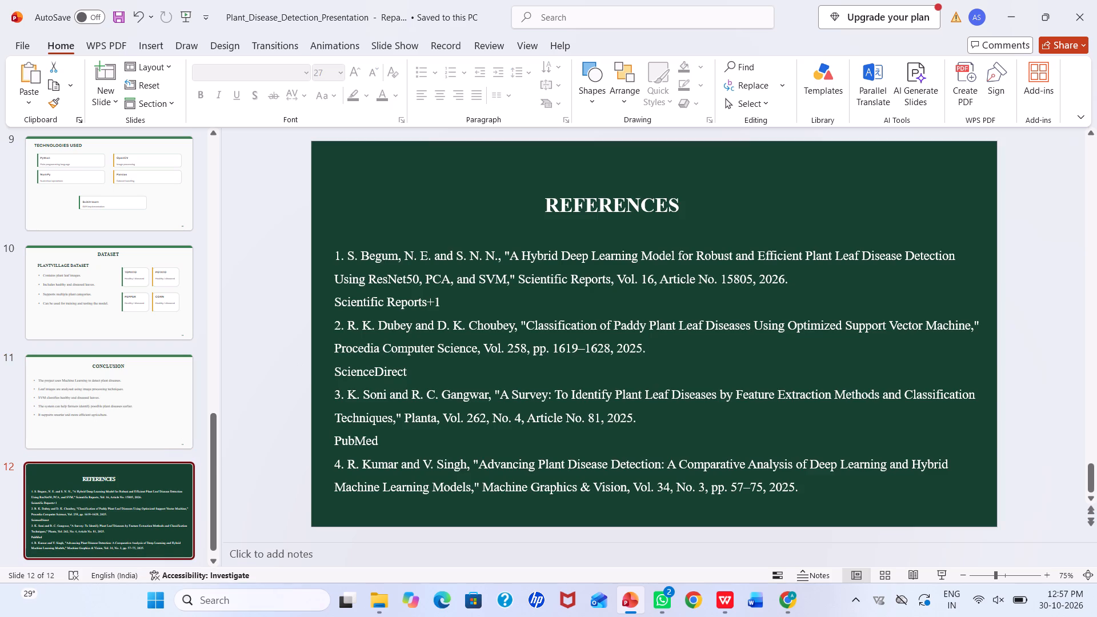
pyautogui.scroll(-2, 222, 387)
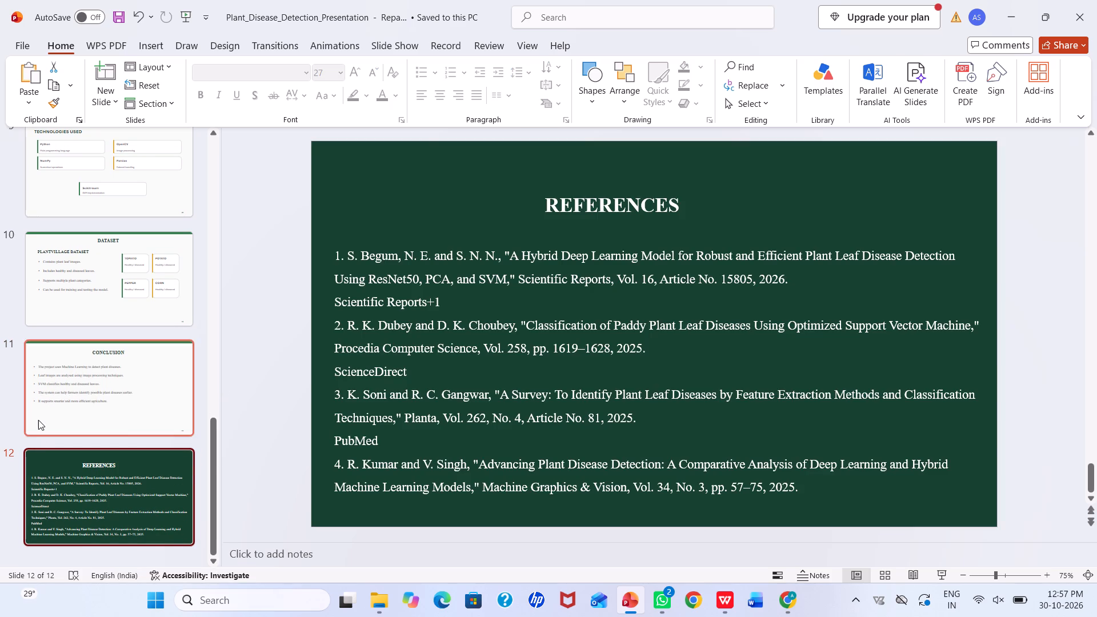
pyautogui.scroll(7, 38, 420)
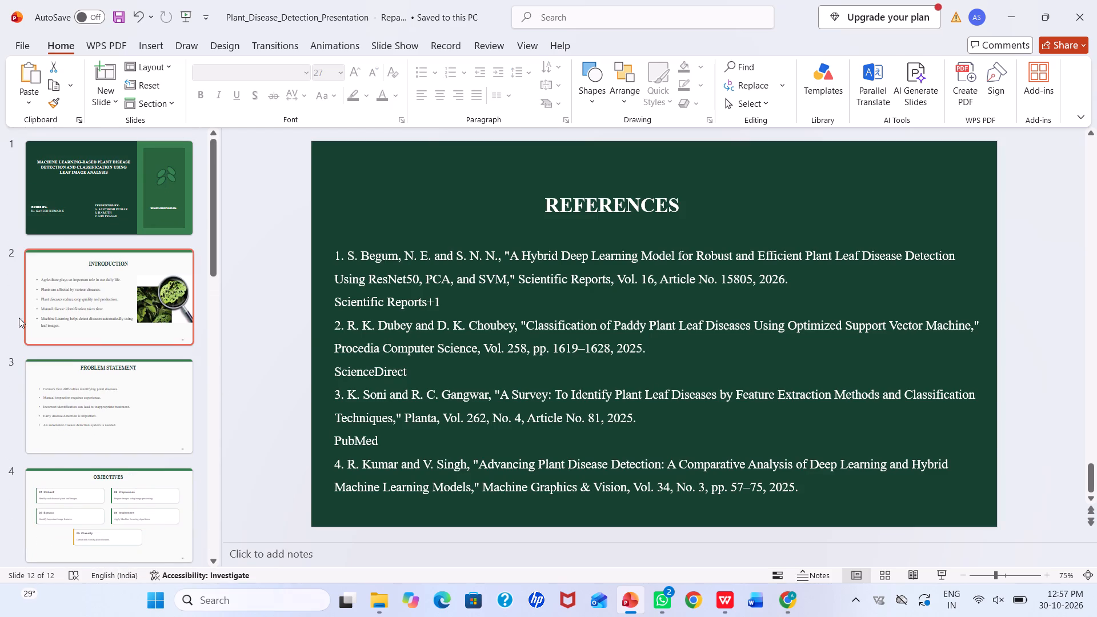
pyautogui.scroll(-5, 19, 318)
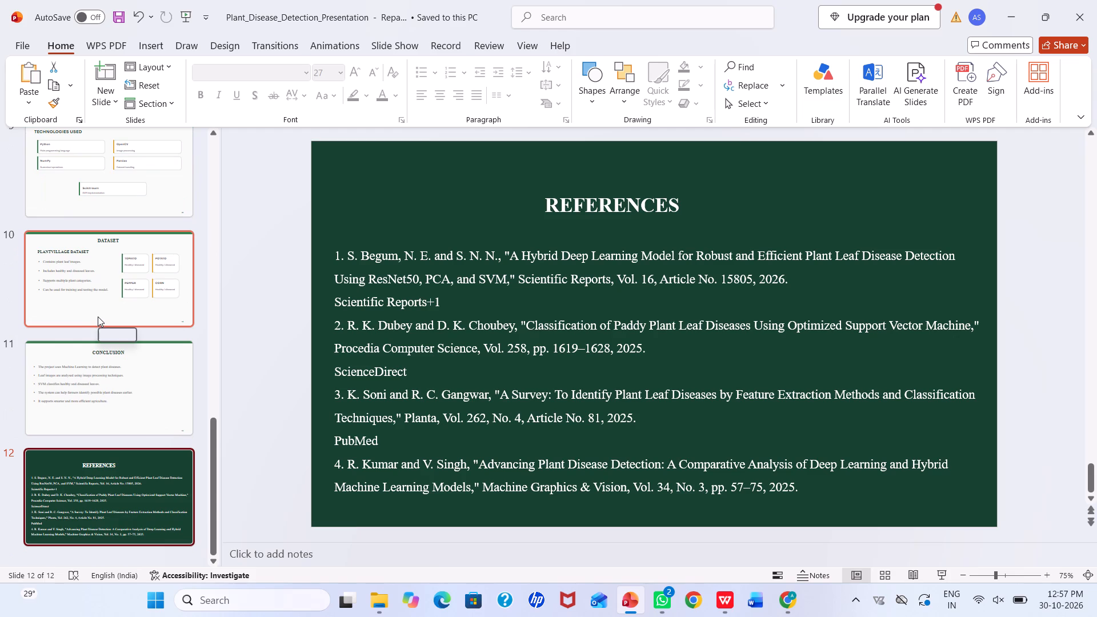
pyautogui.scroll(2, 109, 383)
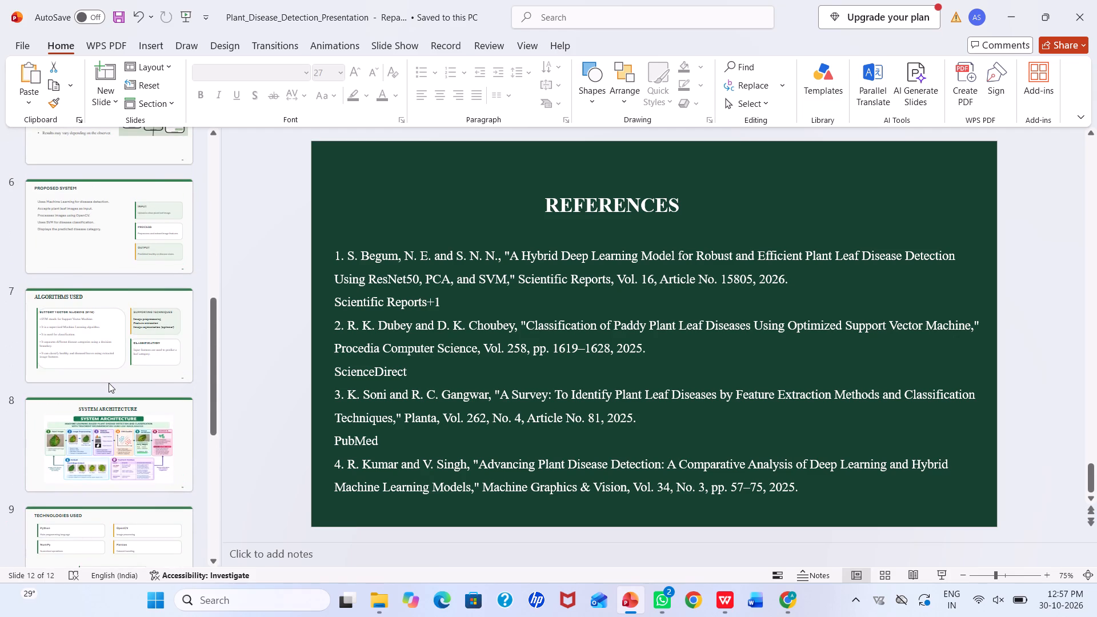
pyautogui.click(621, 200)
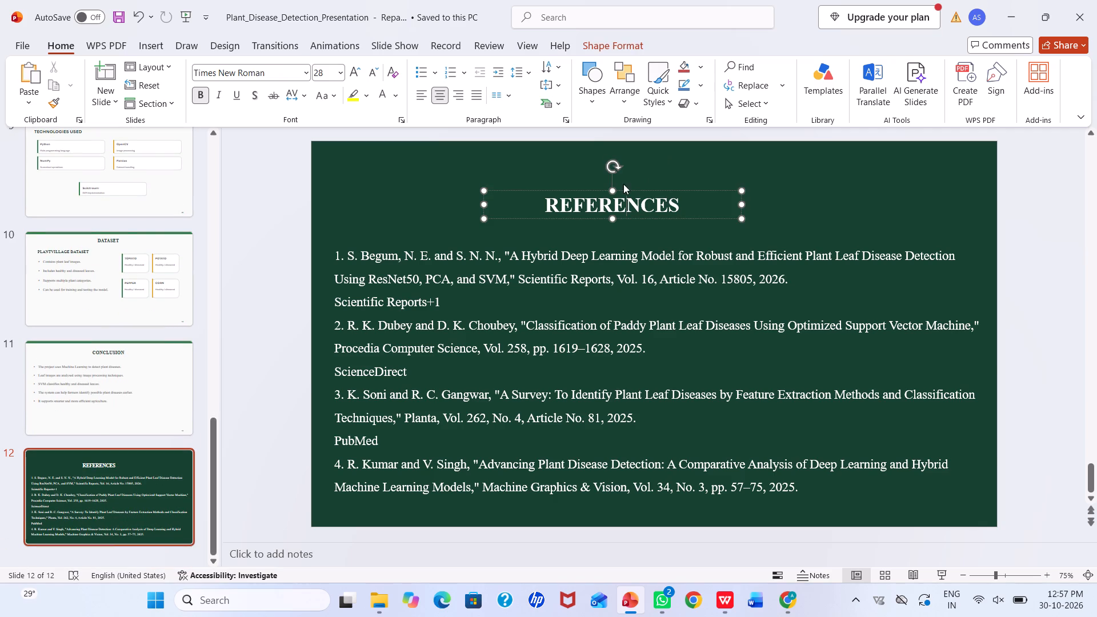
pyautogui.moveTo(627, 190); pyautogui.dragTo(681, 170)
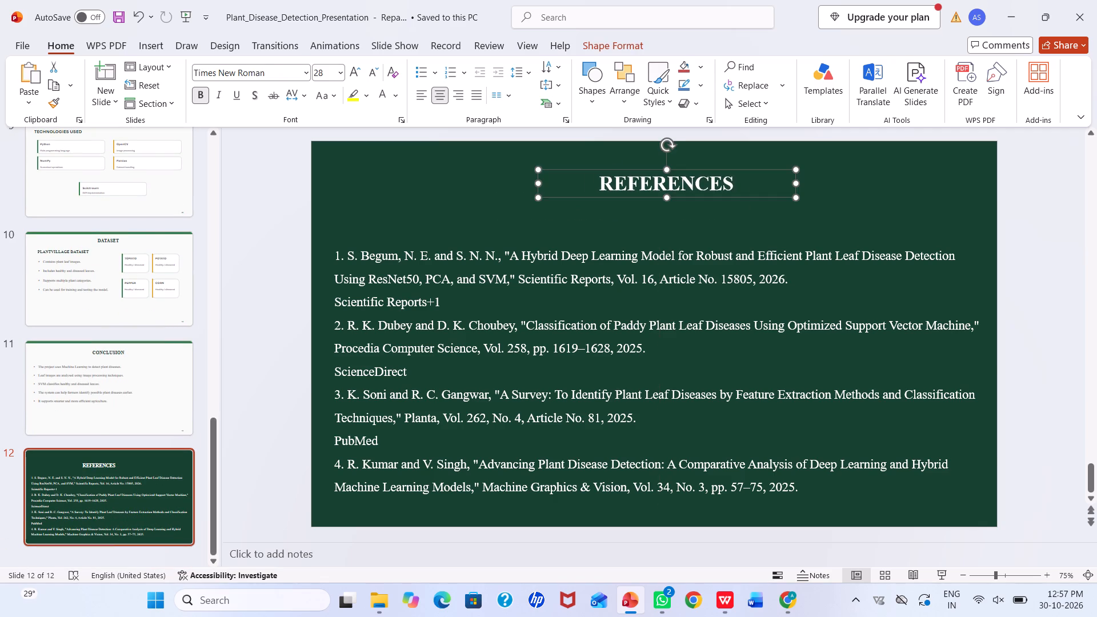
# Move the reference list text box slightly up towards the title and centre it horizontally on the slide.
pyautogui.click(531, 281)
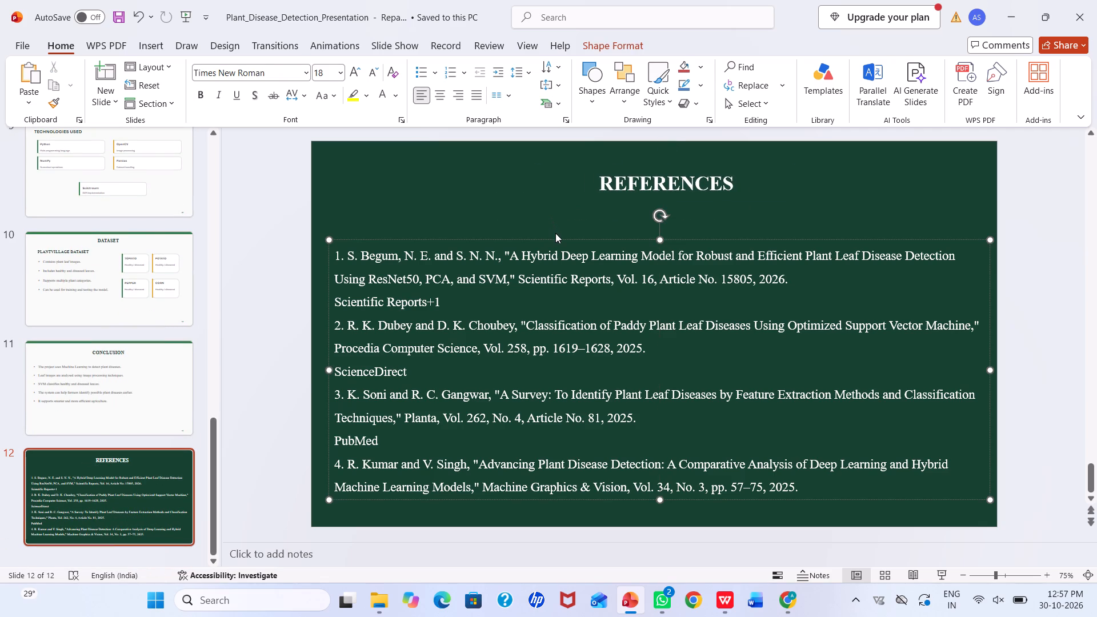
pyautogui.click(555, 233)
pyautogui.click(555, 234)
pyautogui.click(555, 234)
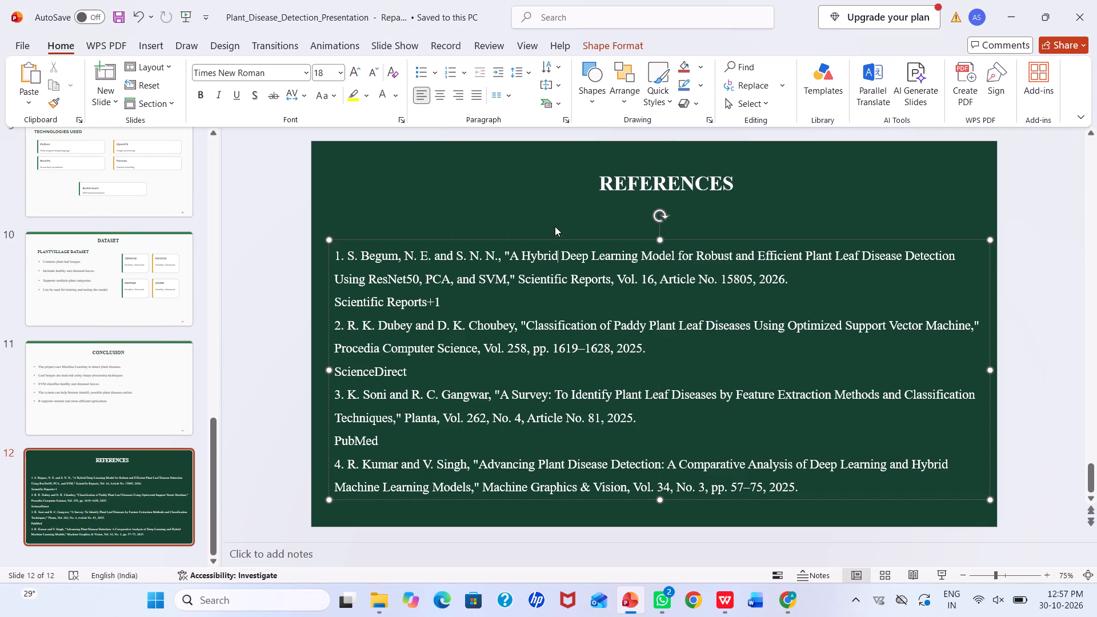
pyautogui.click(552, 233)
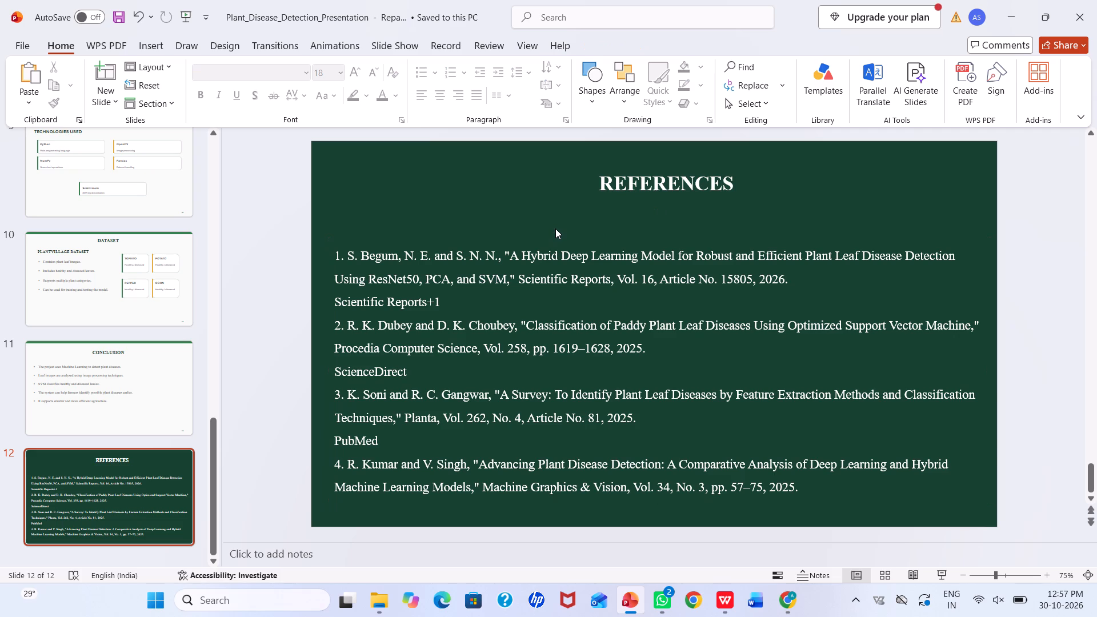
pyautogui.click(555, 229)
pyautogui.click(553, 250)
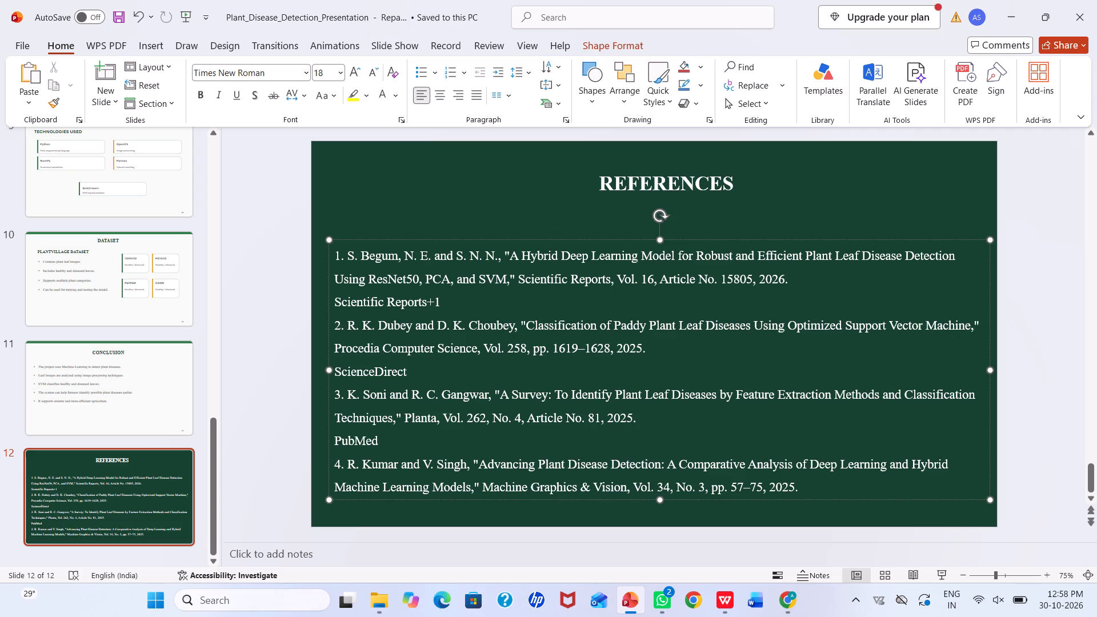
pyautogui.moveTo(560, 239); pyautogui.dragTo(557, 226)
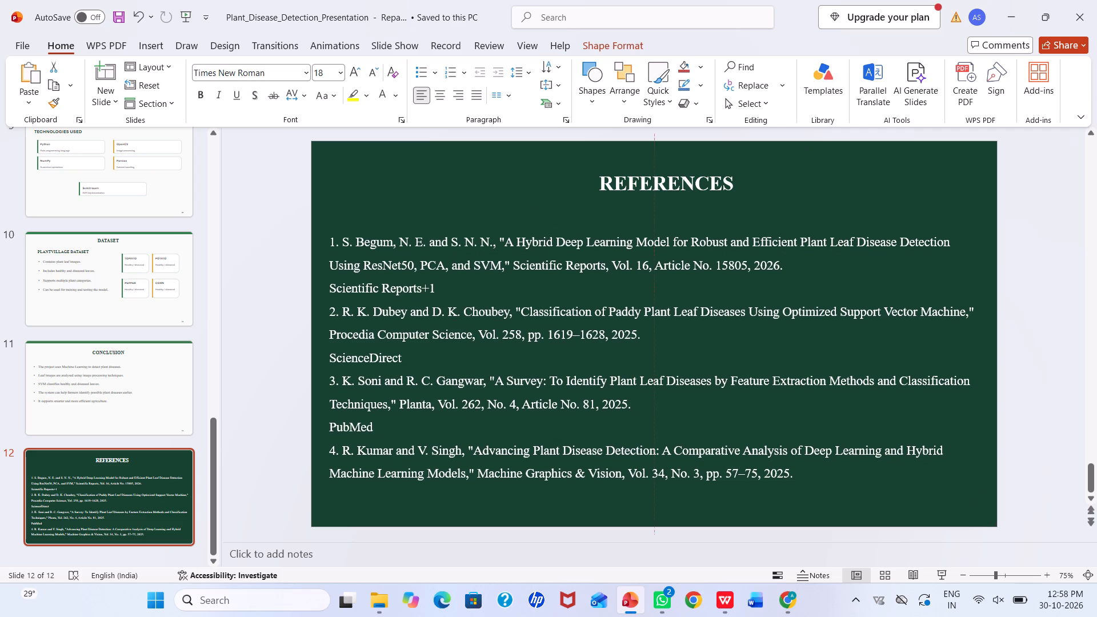
pyautogui.moveTo(557, 226); pyautogui.dragTo(556, 226)
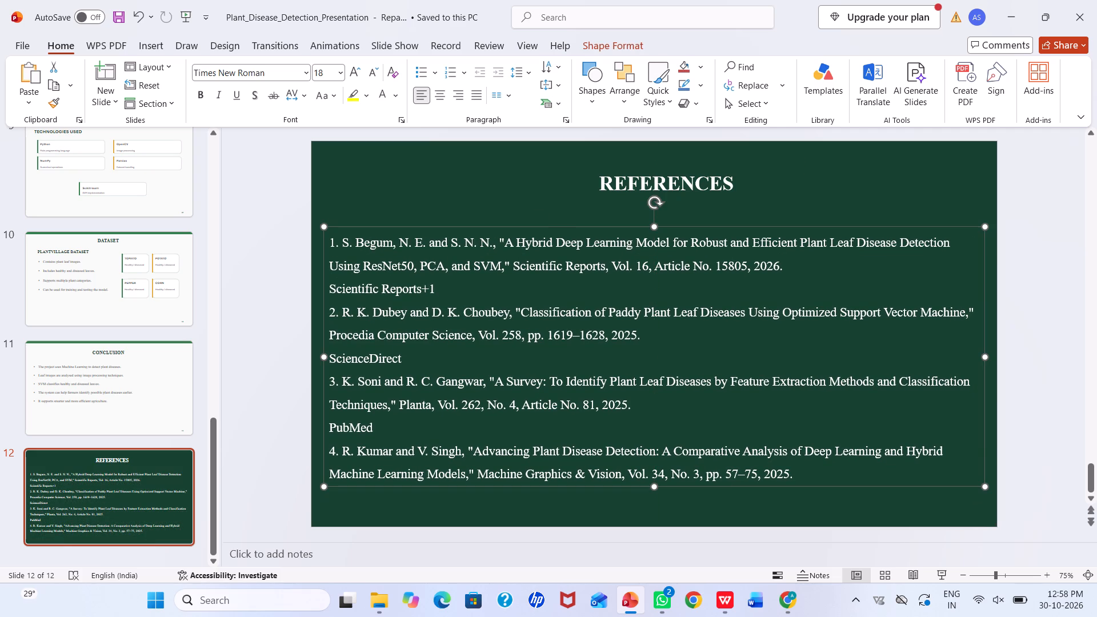
# Nudge the reference list text box slightly further up towards the title on the References slide.
pyautogui.moveTo(557, 221); pyautogui.dragTo(557, 227)
pyautogui.click(557, 227)
pyautogui.moveTo(557, 227); pyautogui.dragTo(557, 219)
pyautogui.click(469, 192)
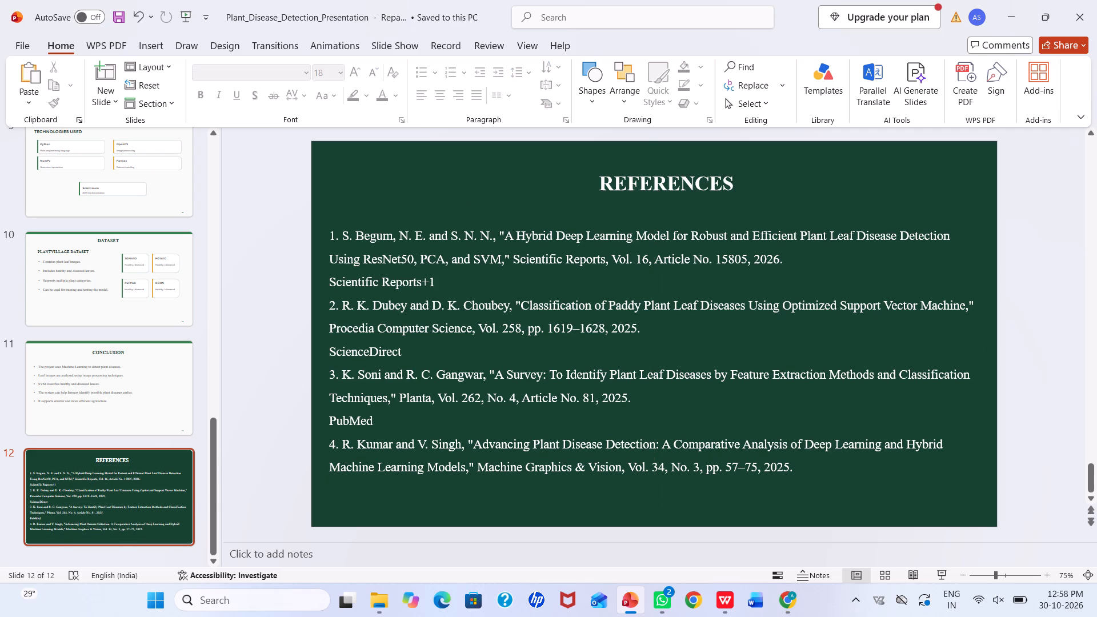
# Enlarge the REFERENCES title text to 36 pt.
pyautogui.moveTo(601, 182); pyautogui.dragTo(759, 180)
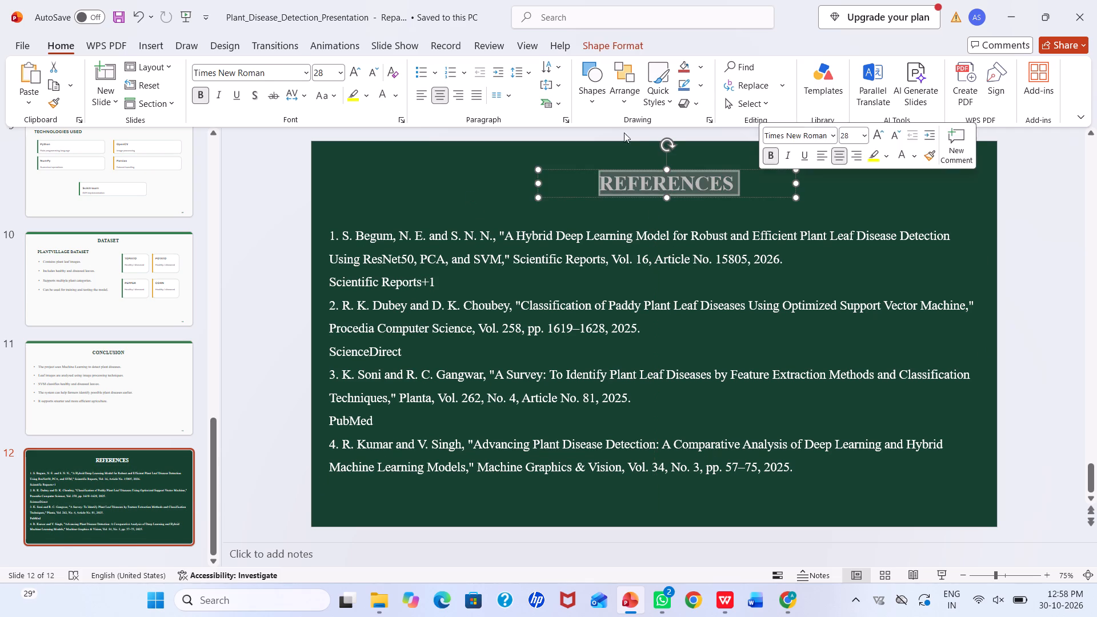
pyautogui.click(359, 65)
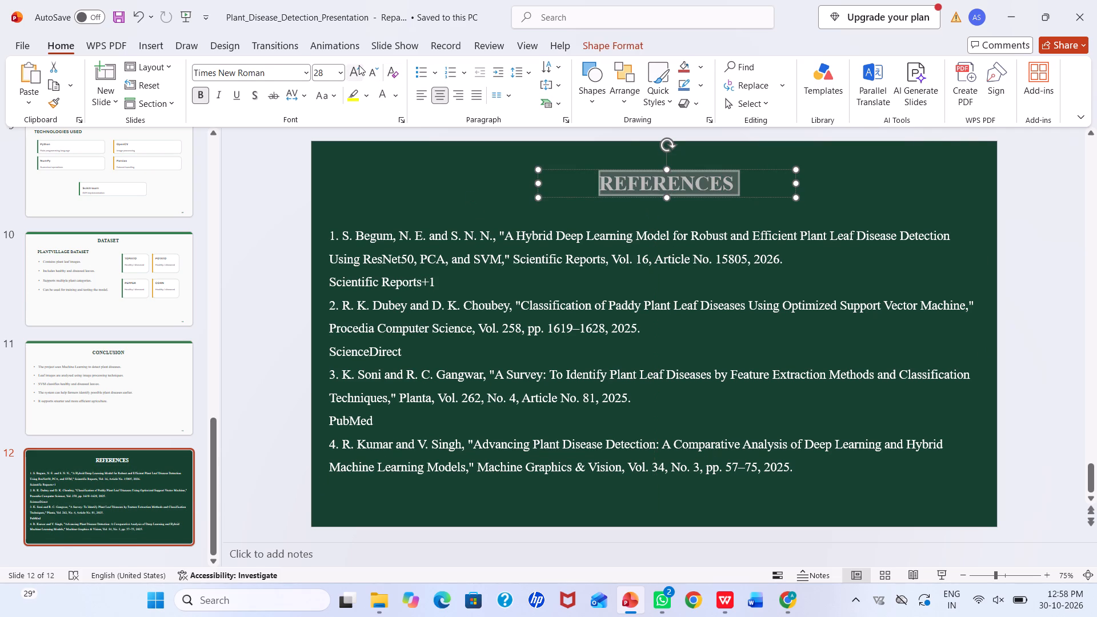
pyautogui.click(359, 65)
# Go to the Conclusion slide and enlarge its title text to 32 pt.
pyautogui.click(98, 426)
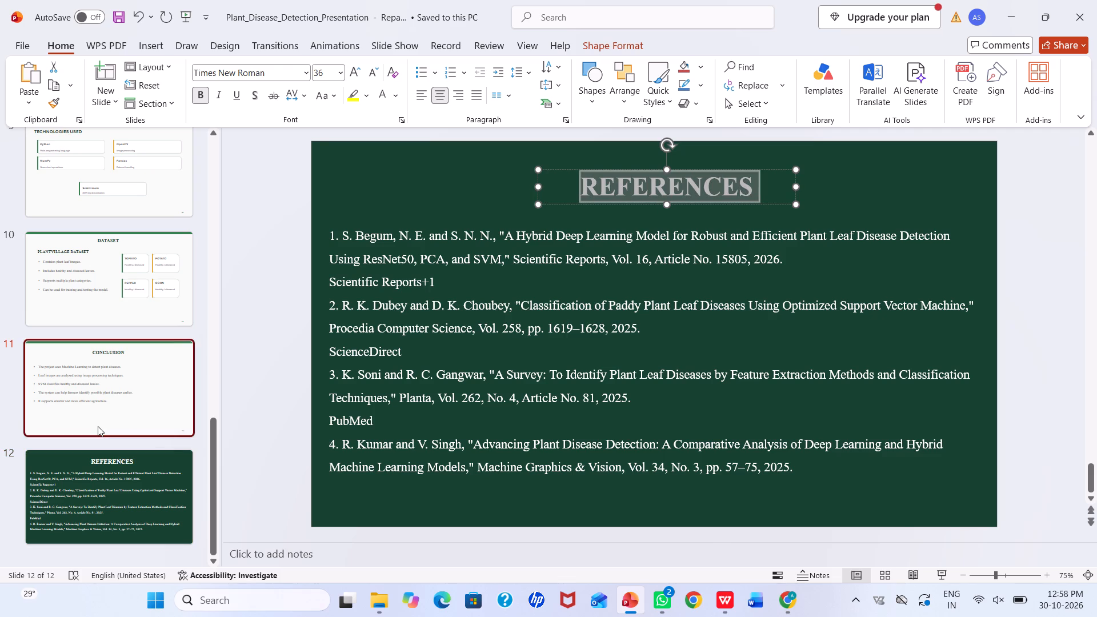
pyautogui.moveTo(588, 191); pyautogui.dragTo(760, 179)
pyautogui.click(882, 130)
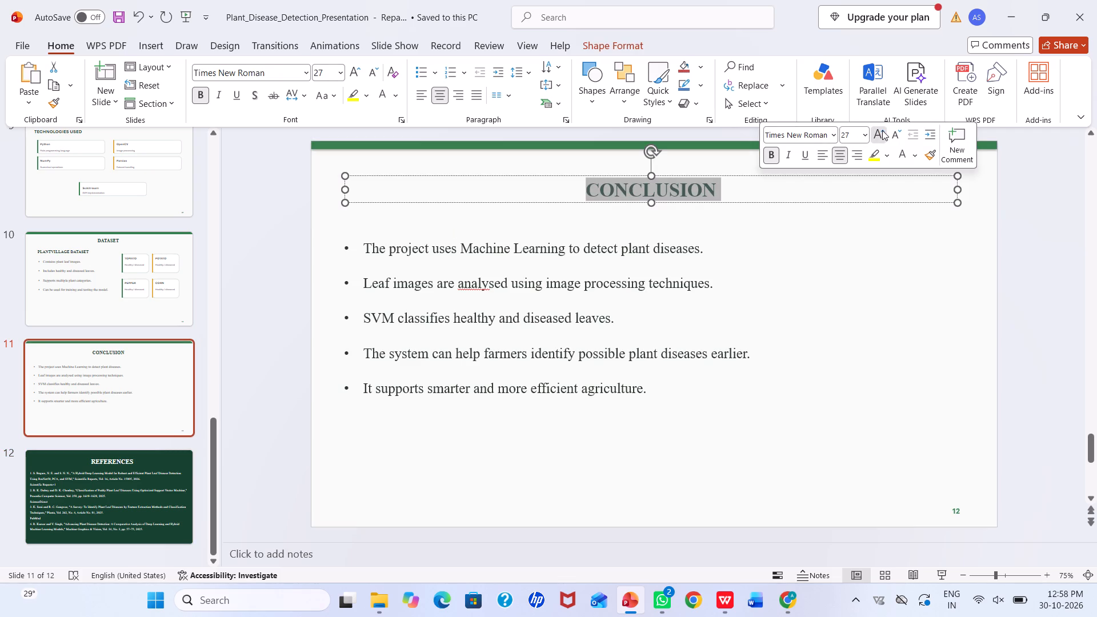
pyautogui.click(882, 130)
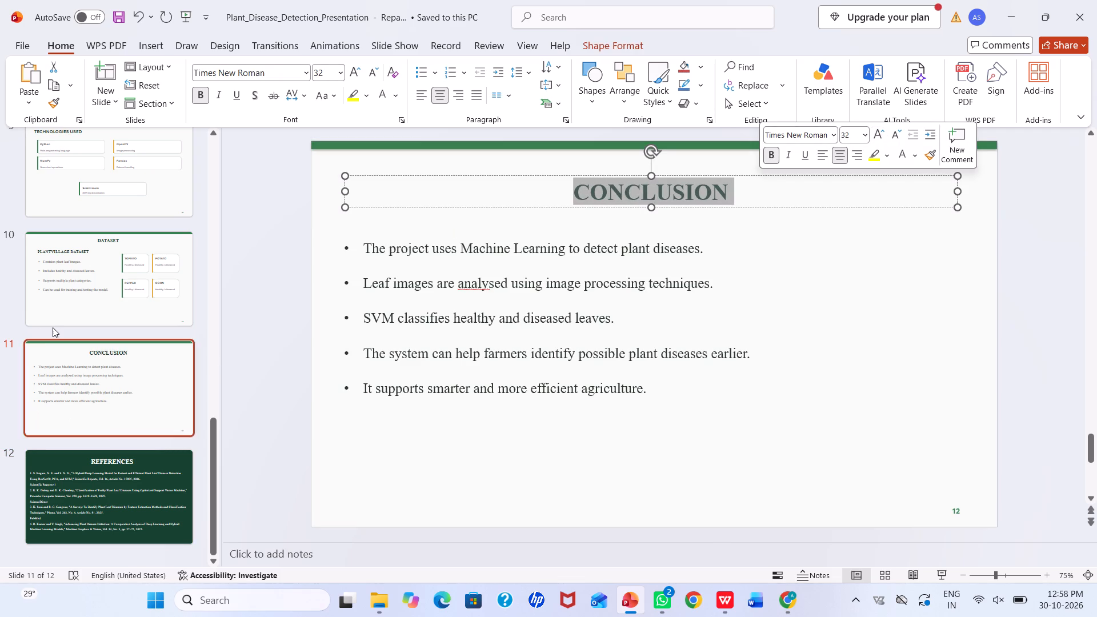
# Go to the Dataset slide and enlarge its main title text to 32 pt.
pyautogui.click(53, 327)
pyautogui.click(87, 292)
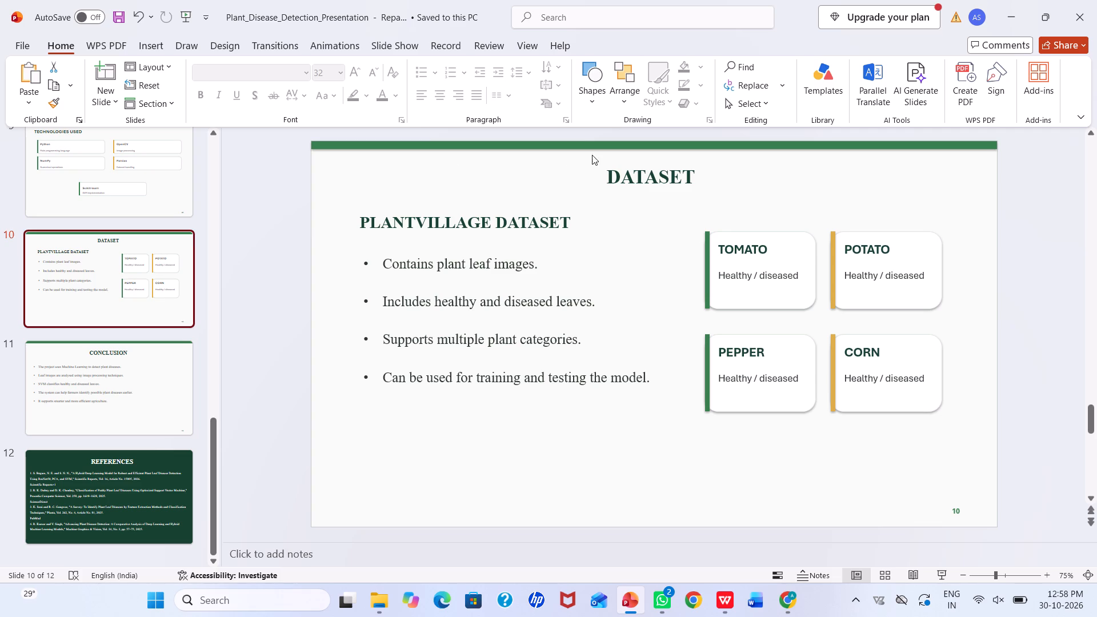
pyautogui.moveTo(612, 172); pyautogui.dragTo(710, 175)
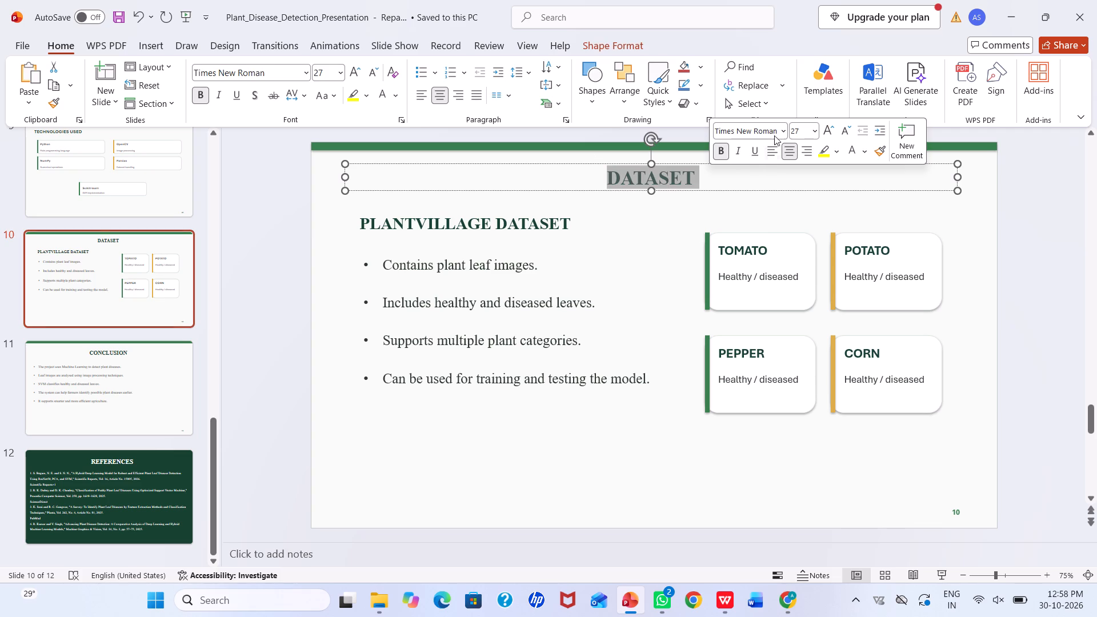
pyautogui.doubleClick(835, 125)
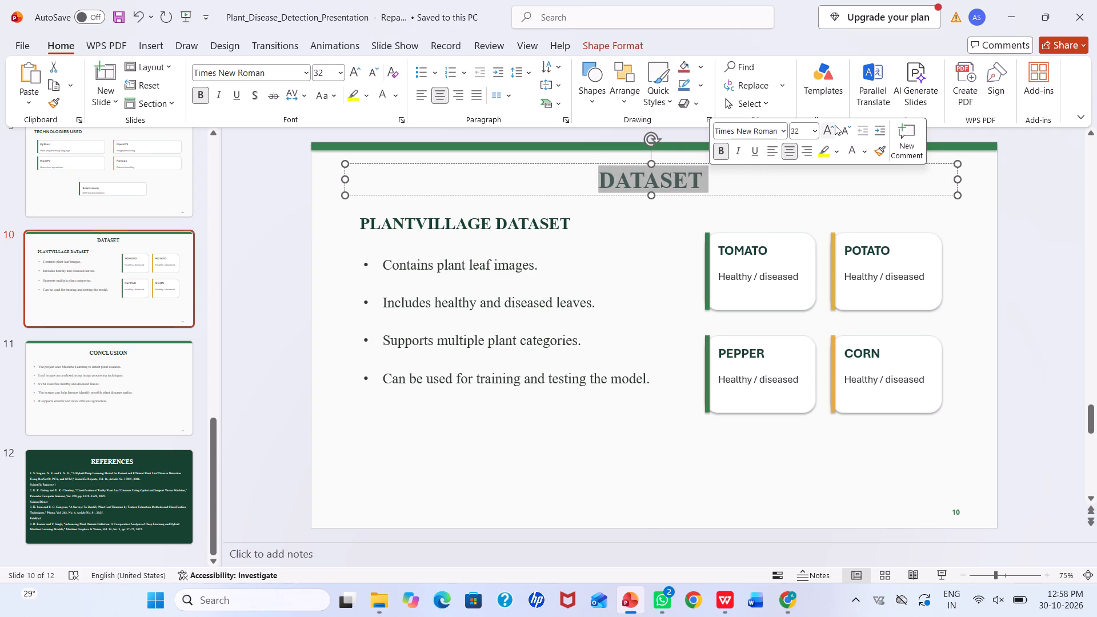
# Go to the Technologies Used slide, centre its title and enlarge the title text to 32 pt.
pyautogui.click(152, 194)
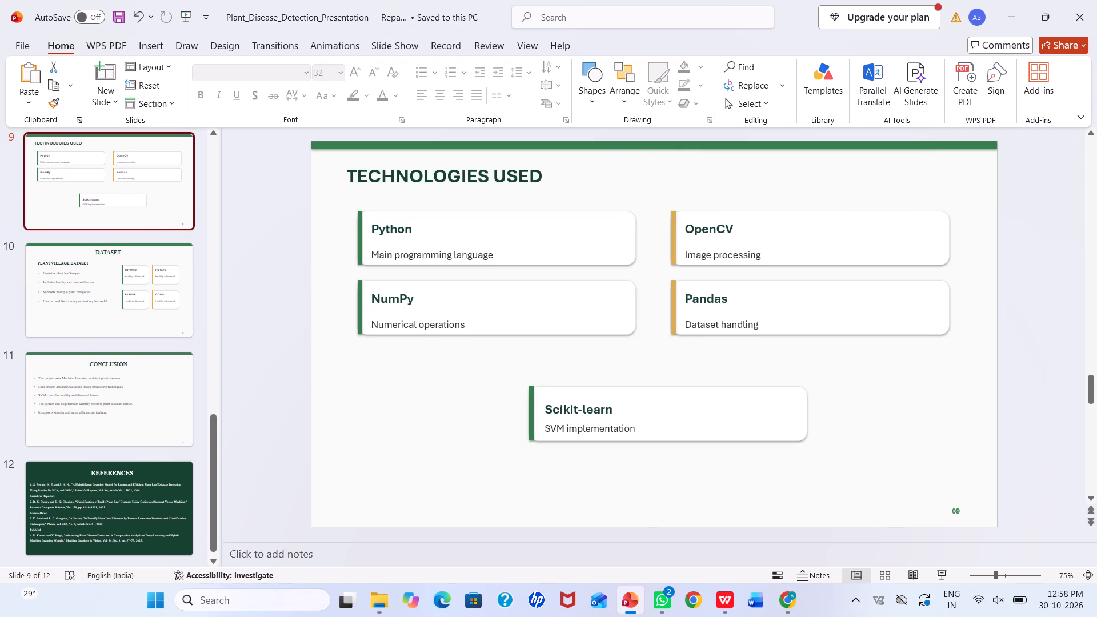
pyautogui.moveTo(351, 170); pyautogui.dragTo(566, 174)
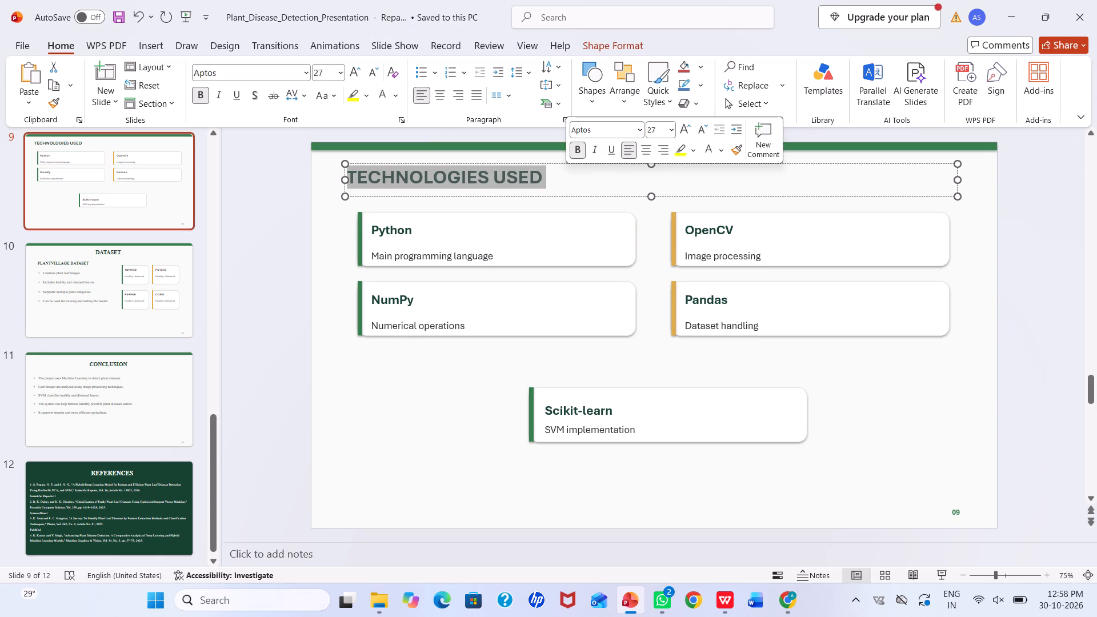
pyautogui.click(443, 91)
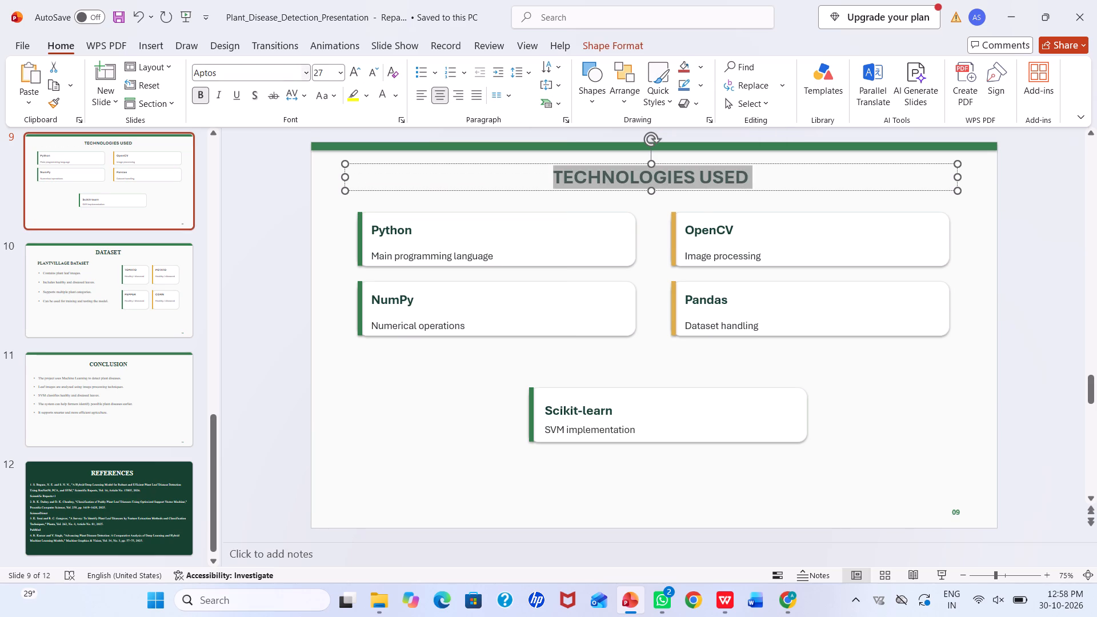
pyautogui.doubleClick(355, 67)
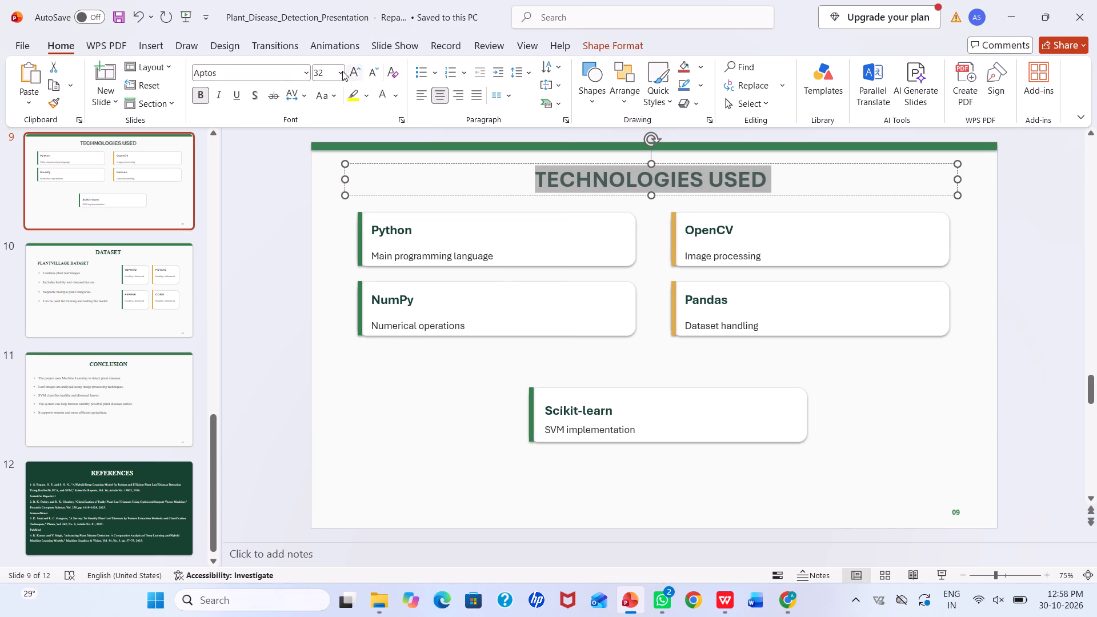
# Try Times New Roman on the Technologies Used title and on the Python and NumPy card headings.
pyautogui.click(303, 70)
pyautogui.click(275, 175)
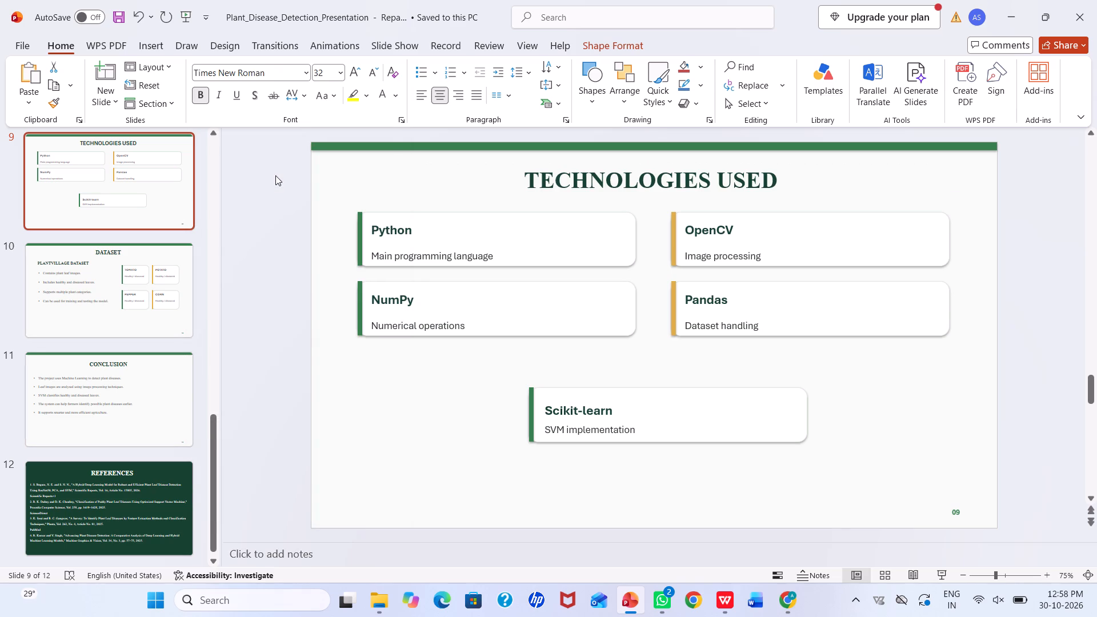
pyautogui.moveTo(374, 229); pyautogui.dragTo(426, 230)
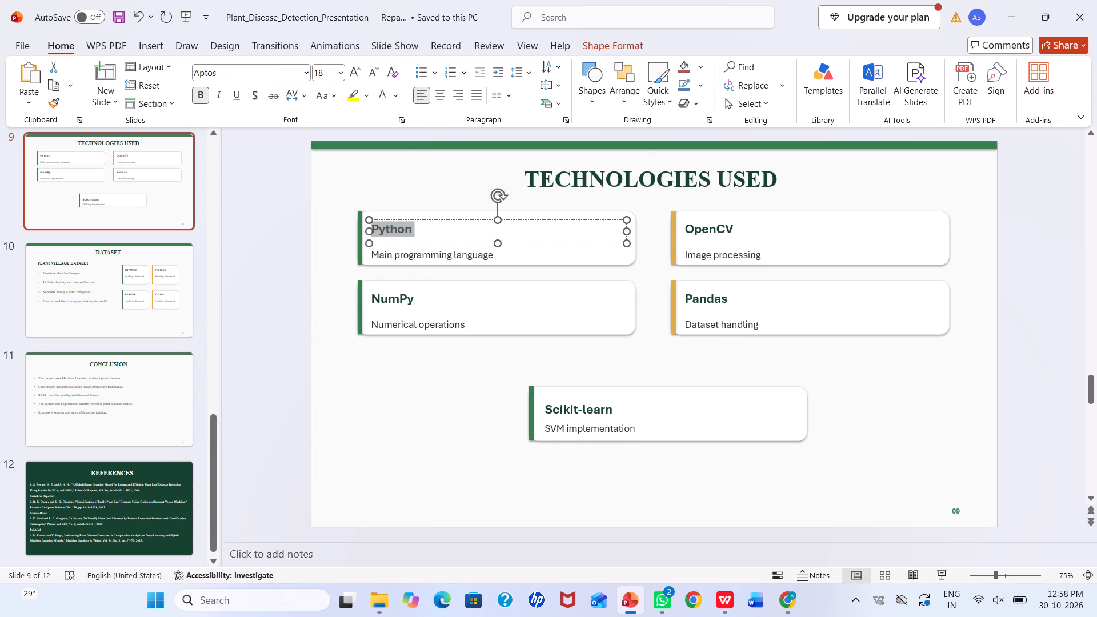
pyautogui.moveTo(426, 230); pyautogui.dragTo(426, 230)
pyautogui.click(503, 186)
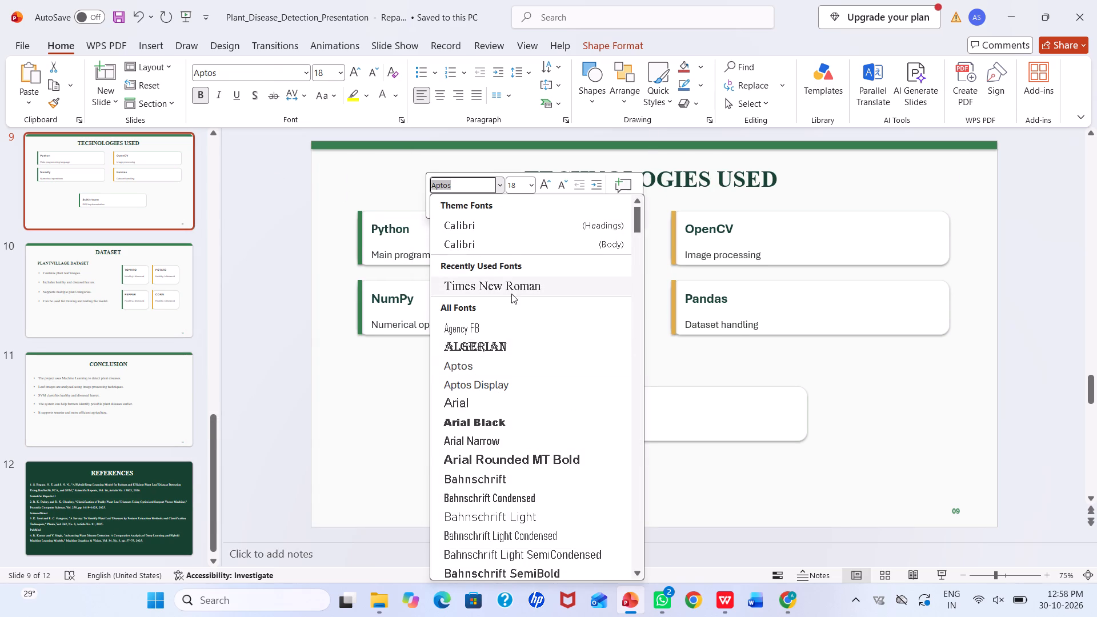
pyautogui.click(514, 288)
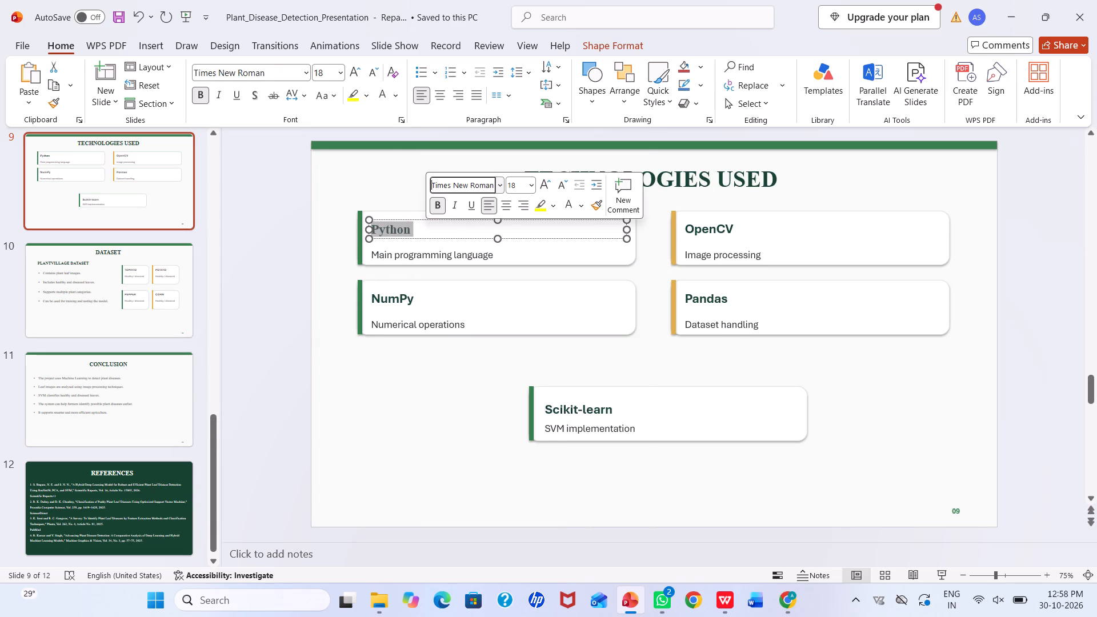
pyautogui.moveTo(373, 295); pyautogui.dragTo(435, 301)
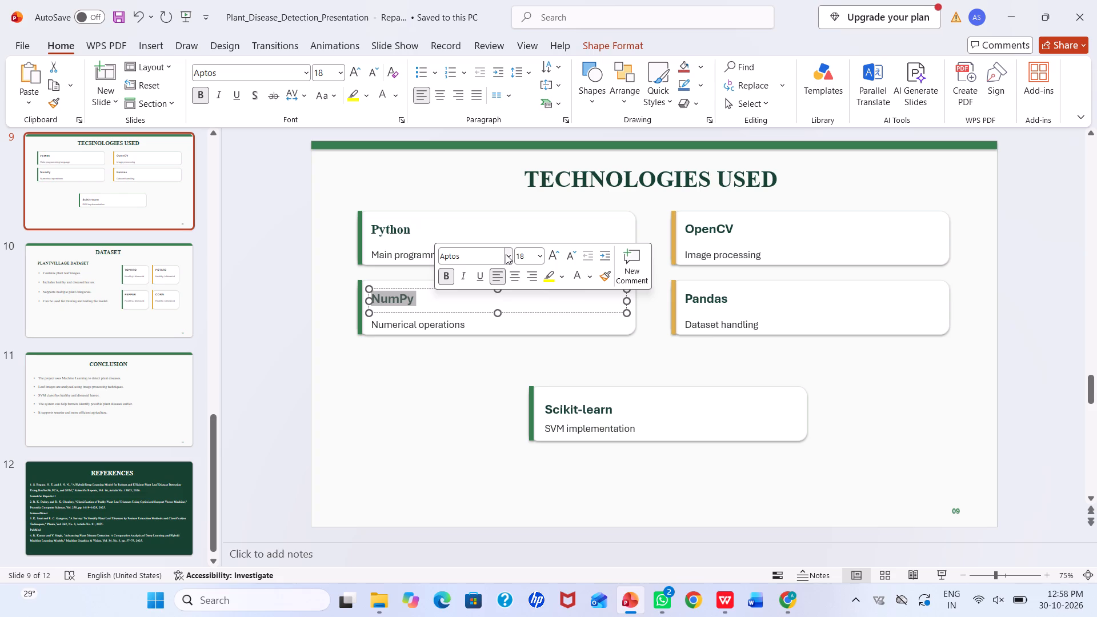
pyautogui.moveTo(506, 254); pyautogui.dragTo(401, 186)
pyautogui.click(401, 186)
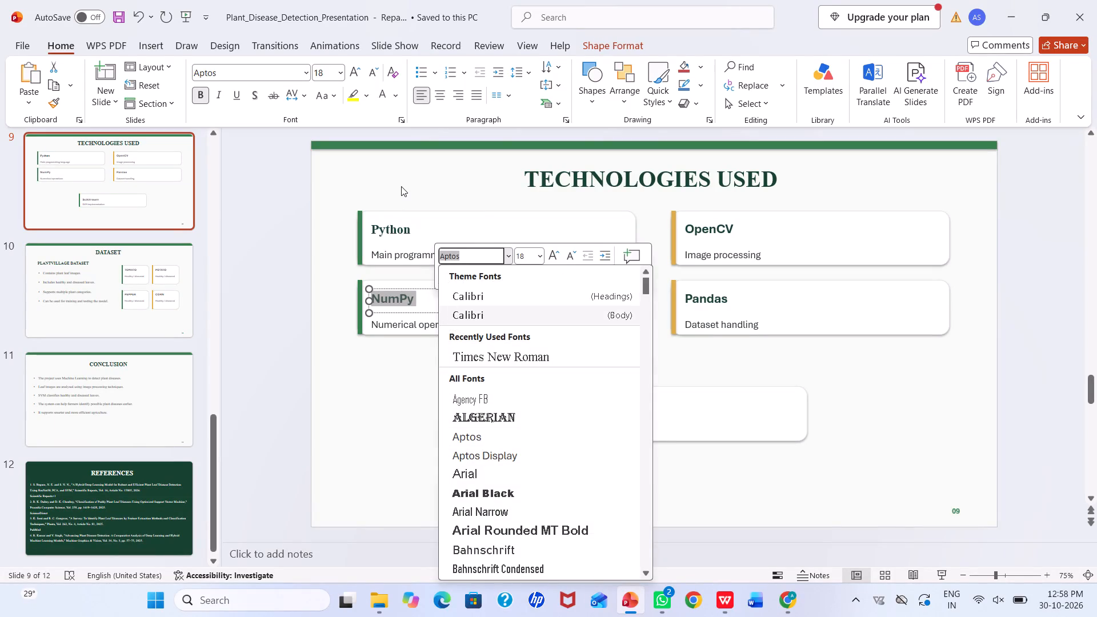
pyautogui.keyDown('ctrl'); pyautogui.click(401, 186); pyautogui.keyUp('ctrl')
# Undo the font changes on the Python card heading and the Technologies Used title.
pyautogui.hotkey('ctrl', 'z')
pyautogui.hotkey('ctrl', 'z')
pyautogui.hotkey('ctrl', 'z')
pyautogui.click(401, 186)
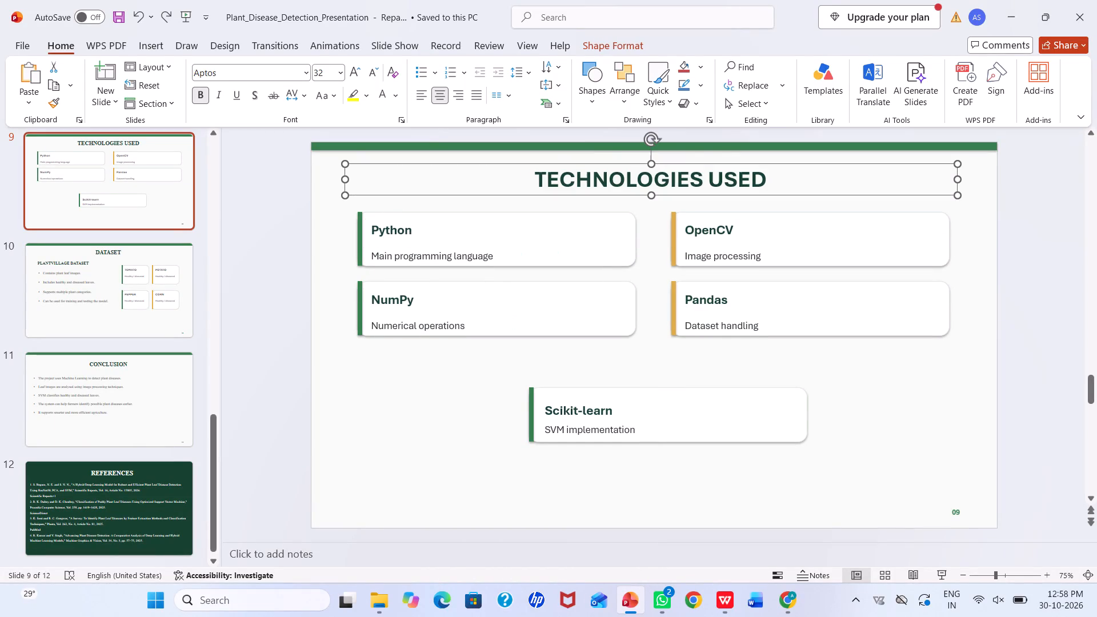
# Set the TECHNOLOGIES USED title font to Times New Roman.
pyautogui.moveTo(538, 174); pyautogui.dragTo(756, 174)
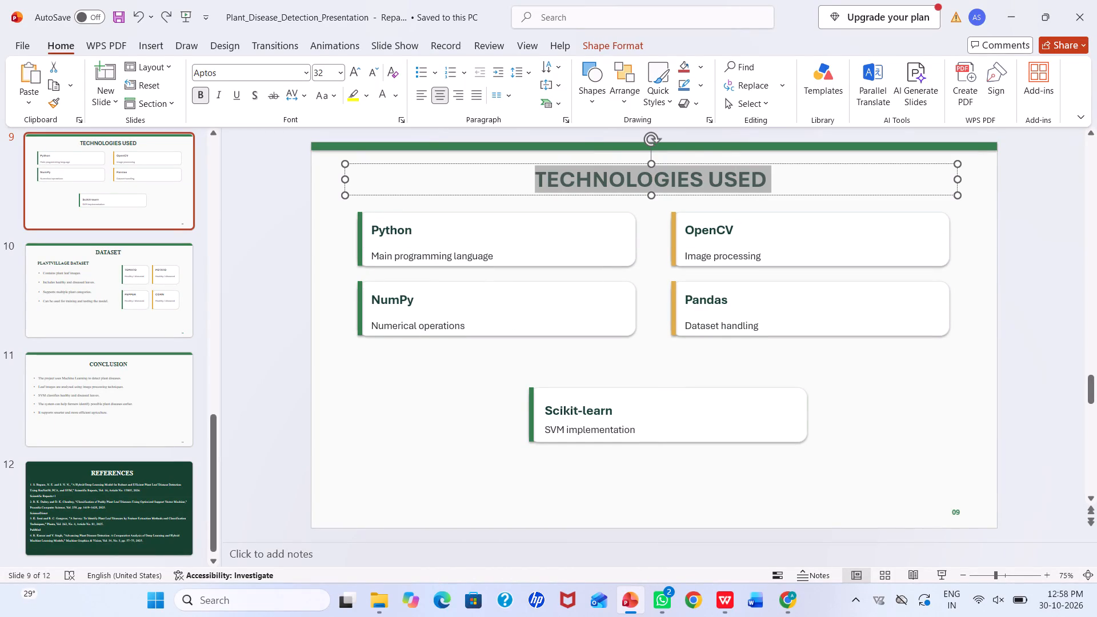
pyautogui.moveTo(756, 174); pyautogui.dragTo(758, 174)
pyautogui.moveTo(828, 131); pyautogui.dragTo(780, 193)
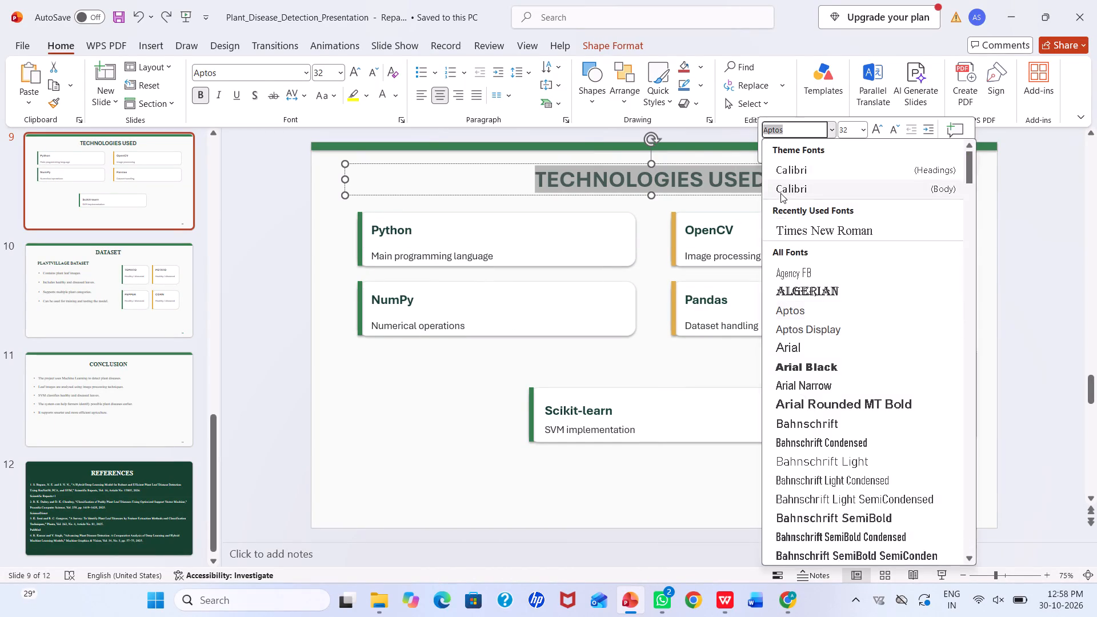
pyautogui.moveTo(780, 193); pyautogui.dragTo(782, 229)
pyautogui.click(782, 229)
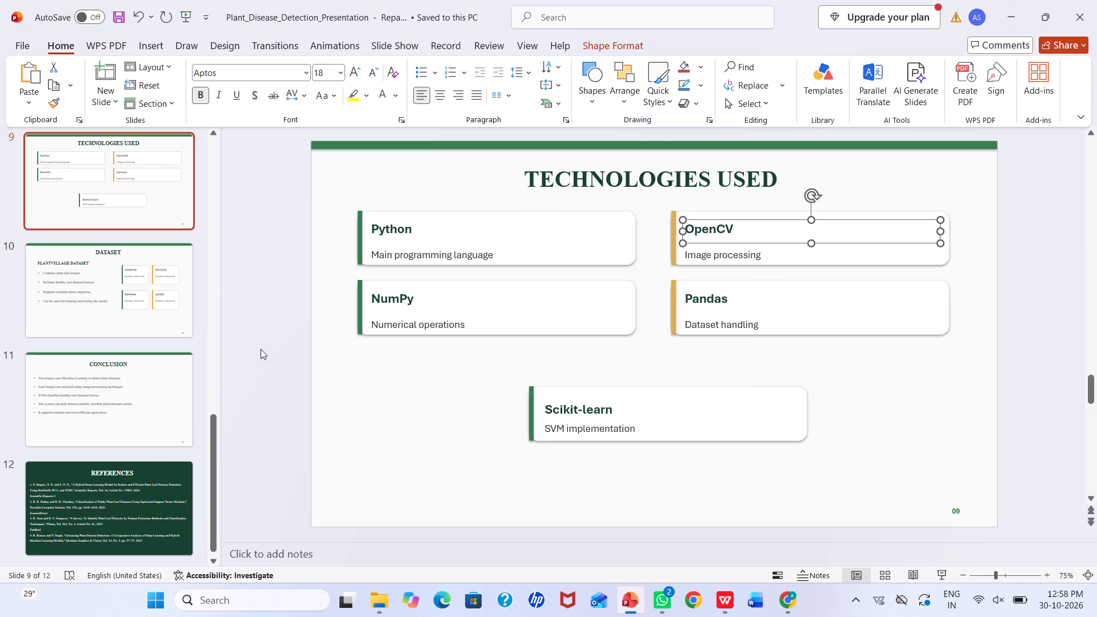
# Go to the System Architecture slide and enlarge its title text to 28 pt.
pyautogui.scroll(1, 146, 229)
pyautogui.click(138, 193)
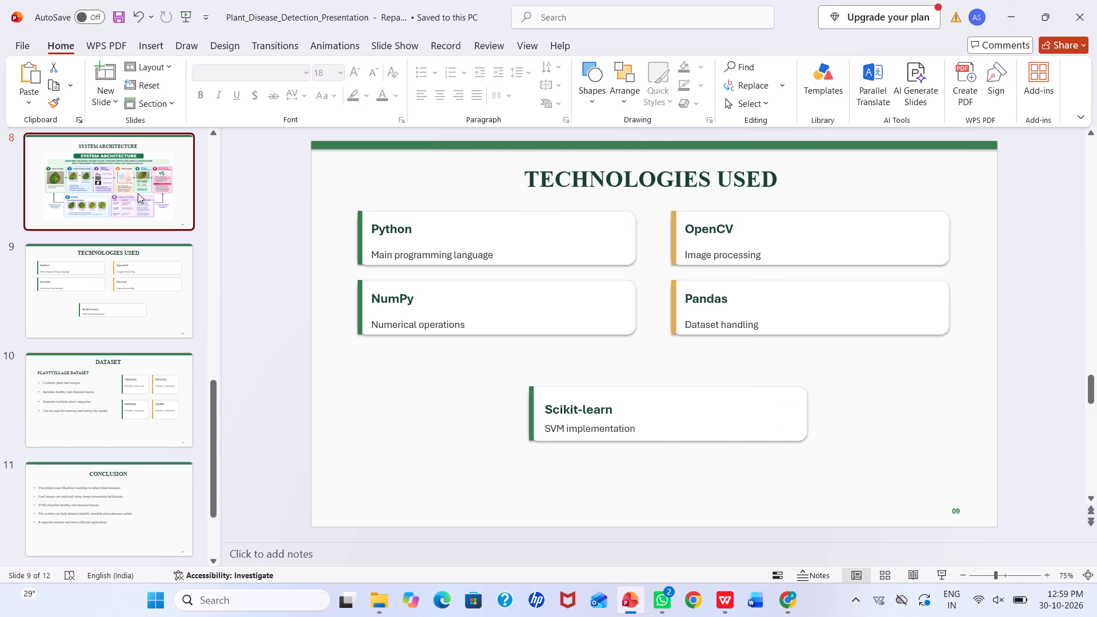
pyautogui.scroll(1, 138, 193)
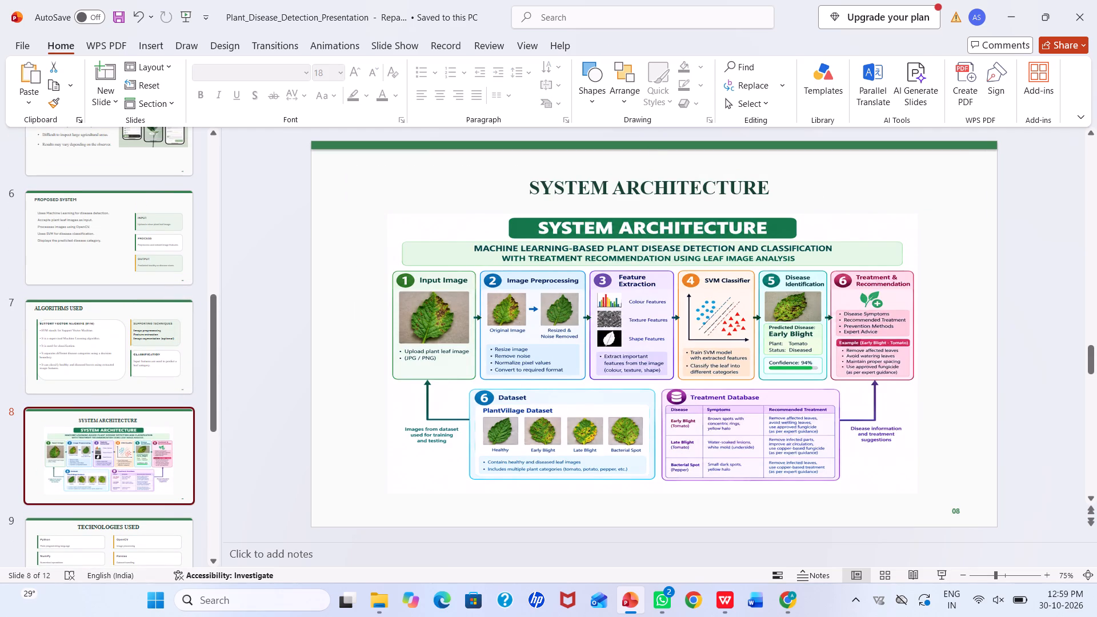
pyautogui.moveTo(530, 189); pyautogui.dragTo(746, 214)
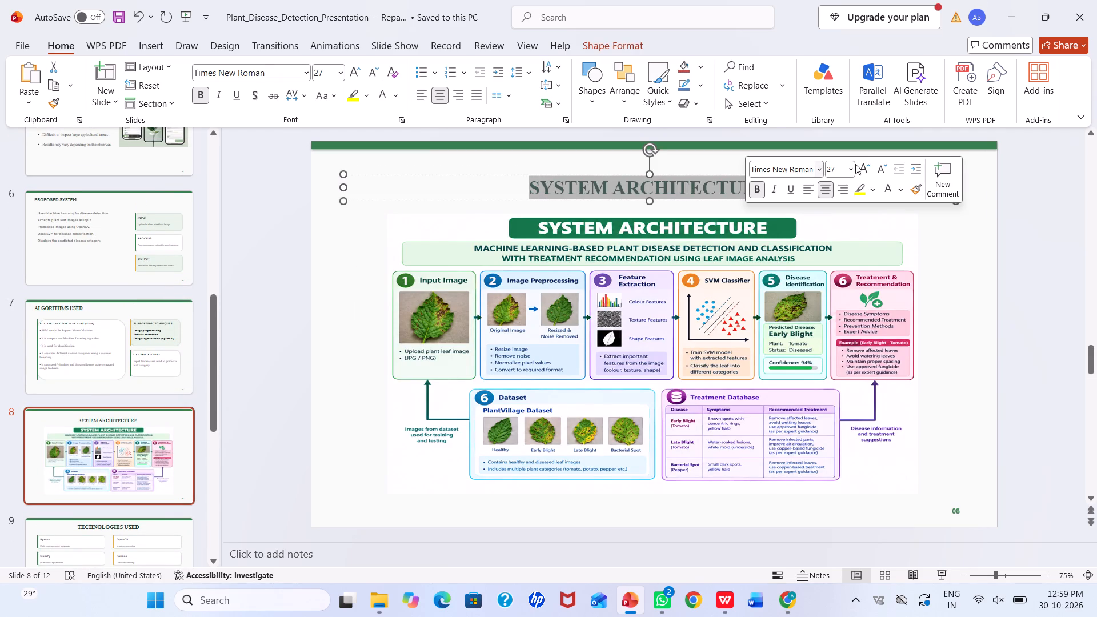
pyautogui.click(870, 165)
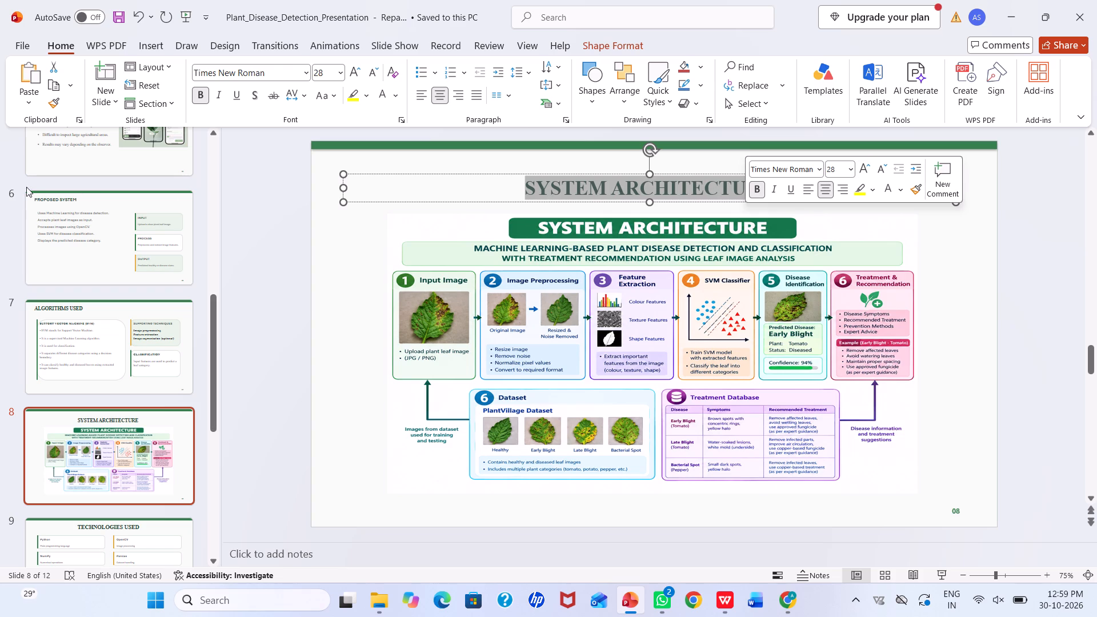
# Go to the Proposed System slide and make its title centred, 32 pt and Times New Roman.
pyautogui.scroll(1, 37, 240)
pyautogui.click(37, 240)
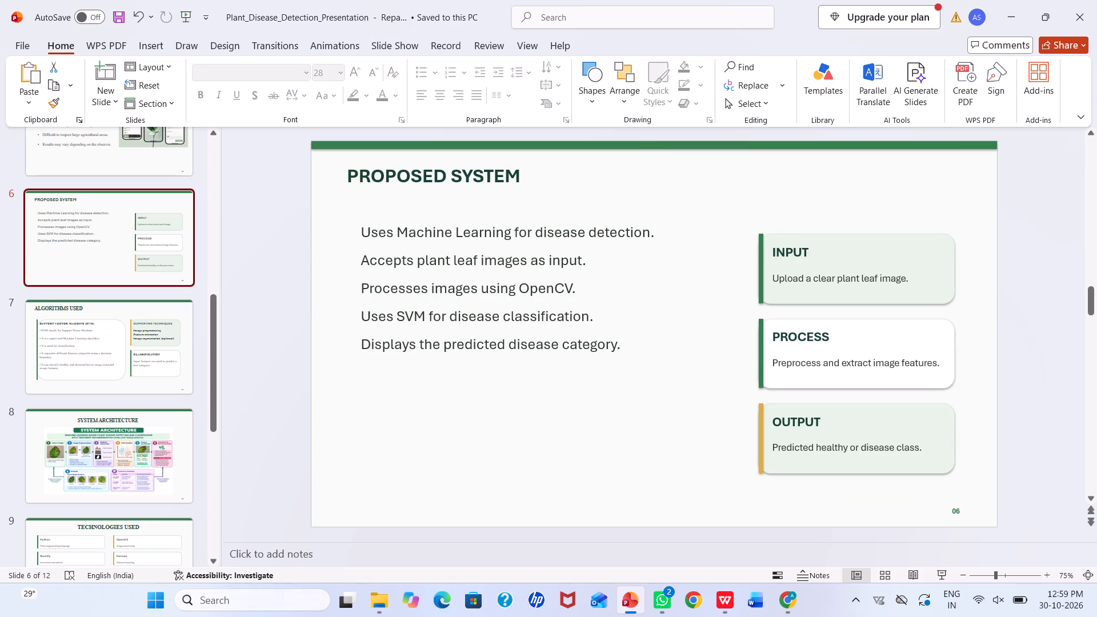
pyautogui.moveTo(346, 174); pyautogui.dragTo(352, 173)
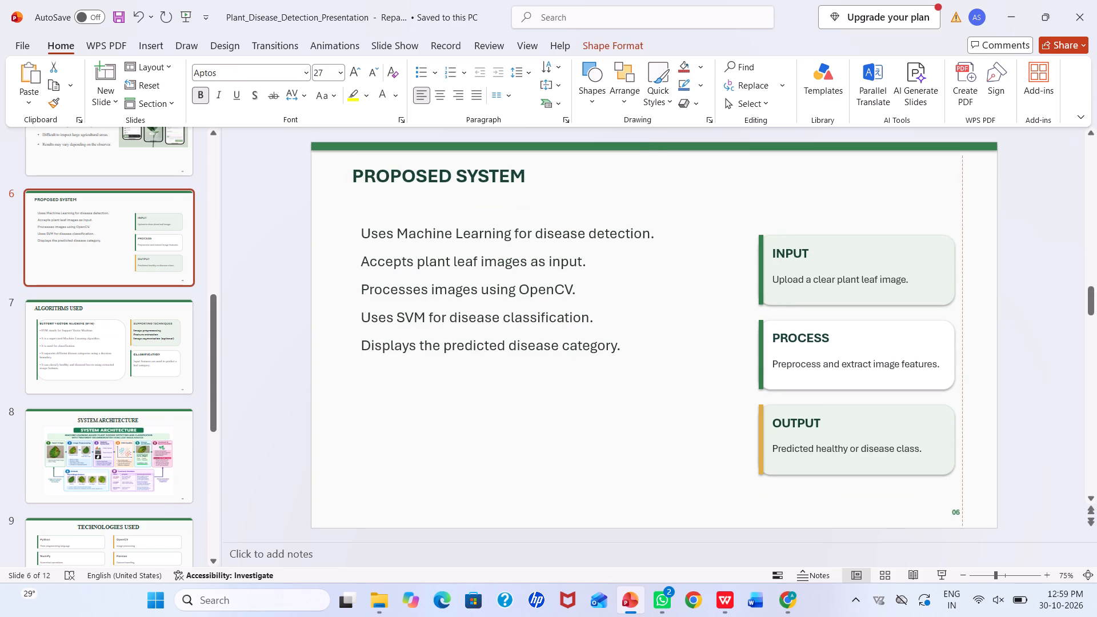
pyautogui.moveTo(352, 173); pyautogui.dragTo(358, 174)
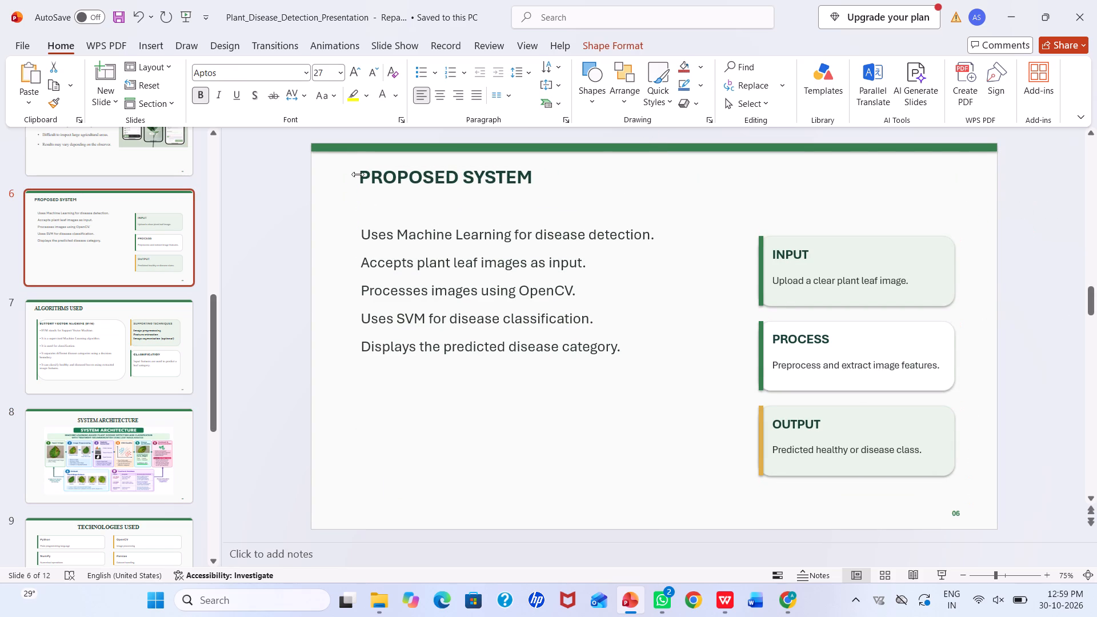
pyautogui.moveTo(360, 173); pyautogui.dragTo(572, 178)
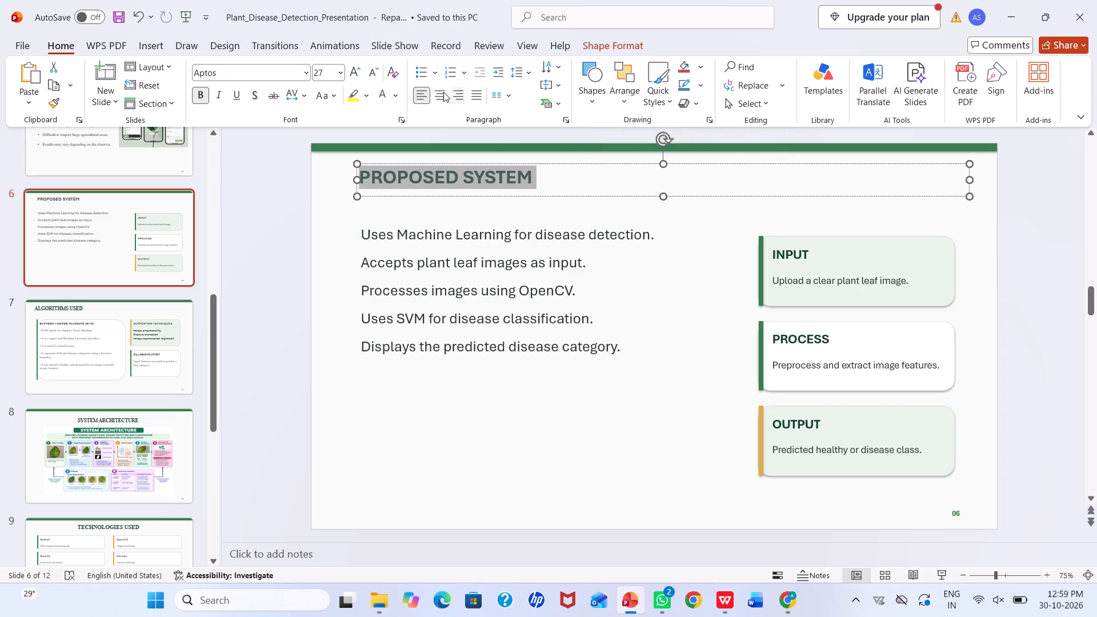
pyautogui.click(443, 92)
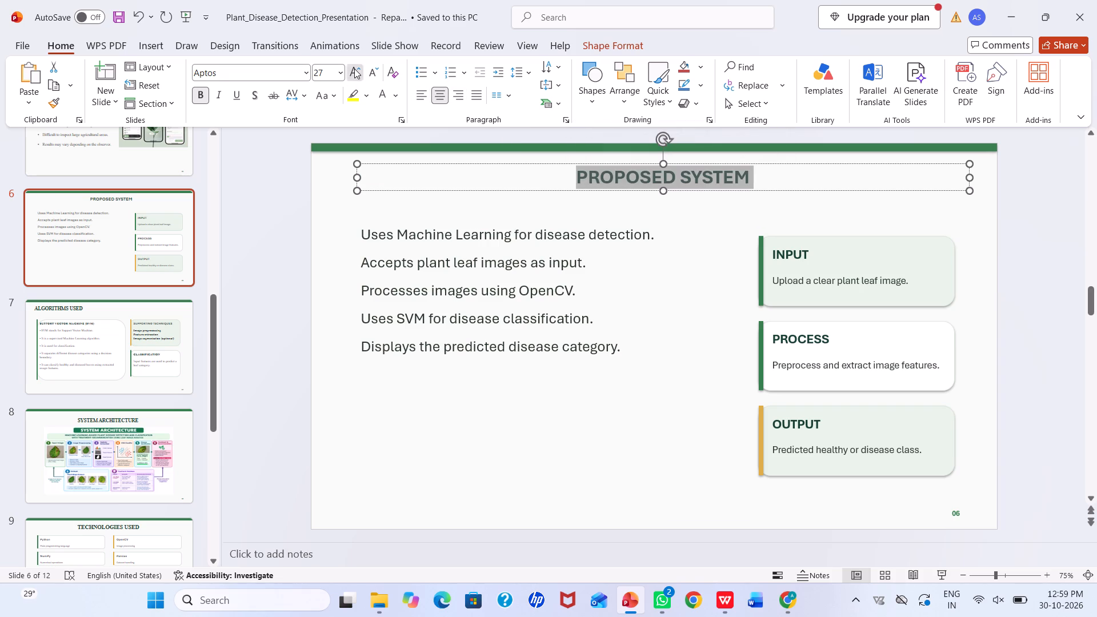
pyautogui.click(354, 69)
pyautogui.click(354, 69)
pyautogui.click(308, 68)
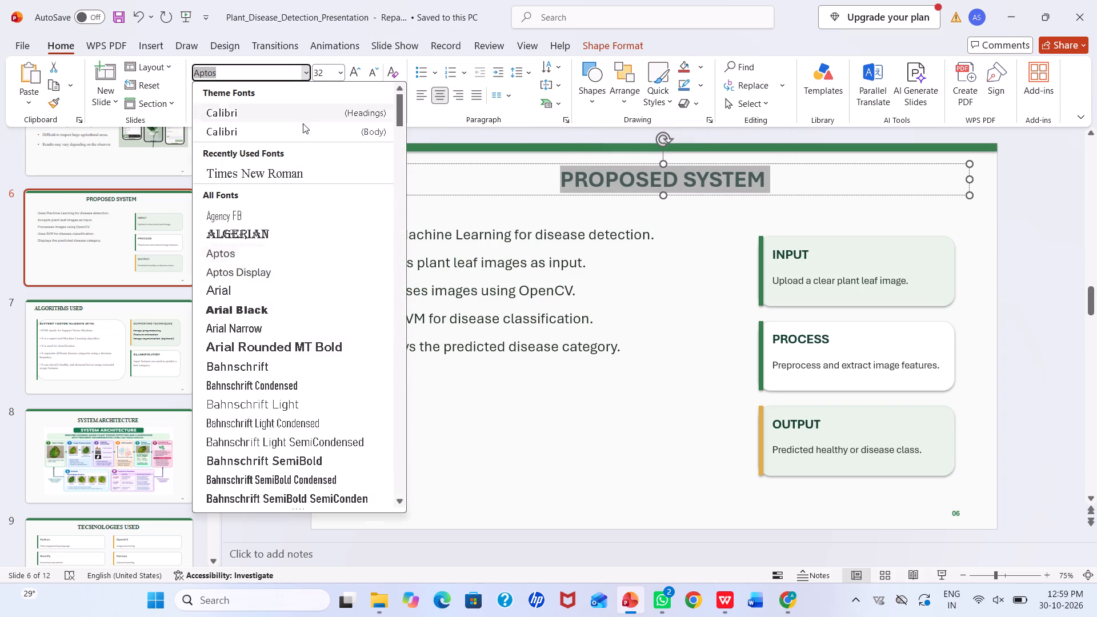
pyautogui.click(298, 167)
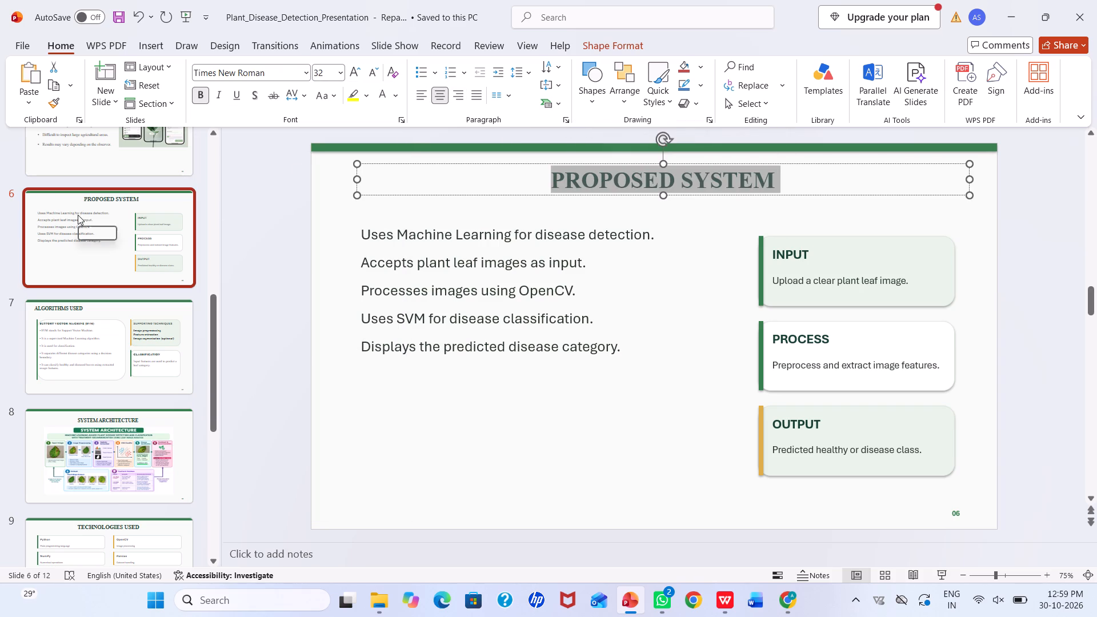
# Go to the Introduction slide and move its title slightly up towards the green top bar.
pyautogui.scroll(1, 78, 215)
pyautogui.click(76, 184)
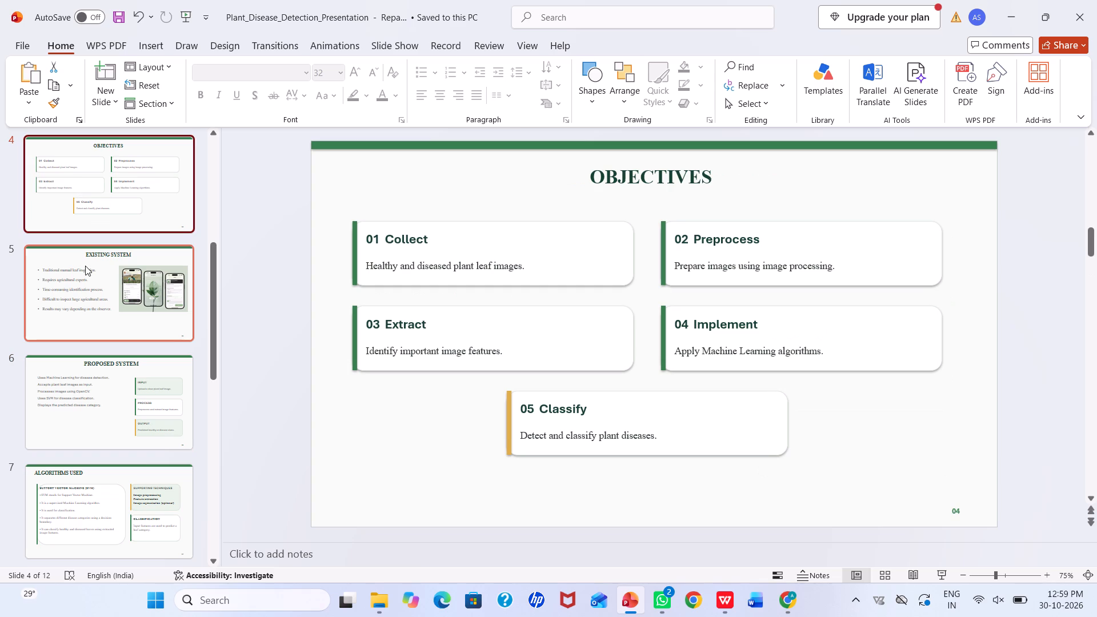
pyautogui.click(85, 273)
pyautogui.scroll(1, 85, 273)
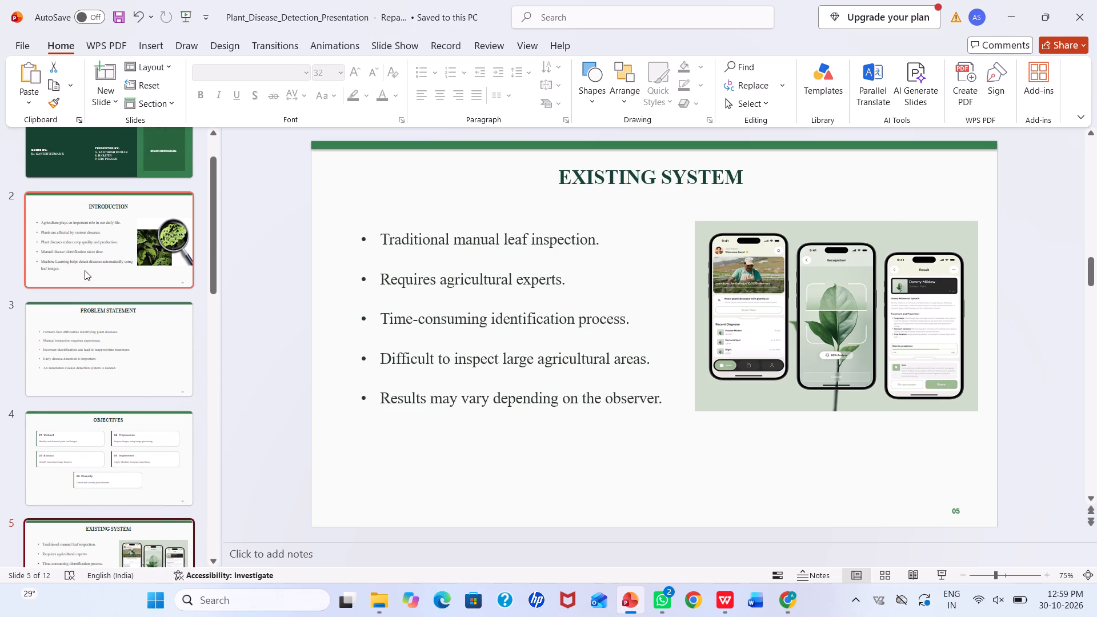
pyautogui.click(85, 270)
pyautogui.scroll(2, 85, 311)
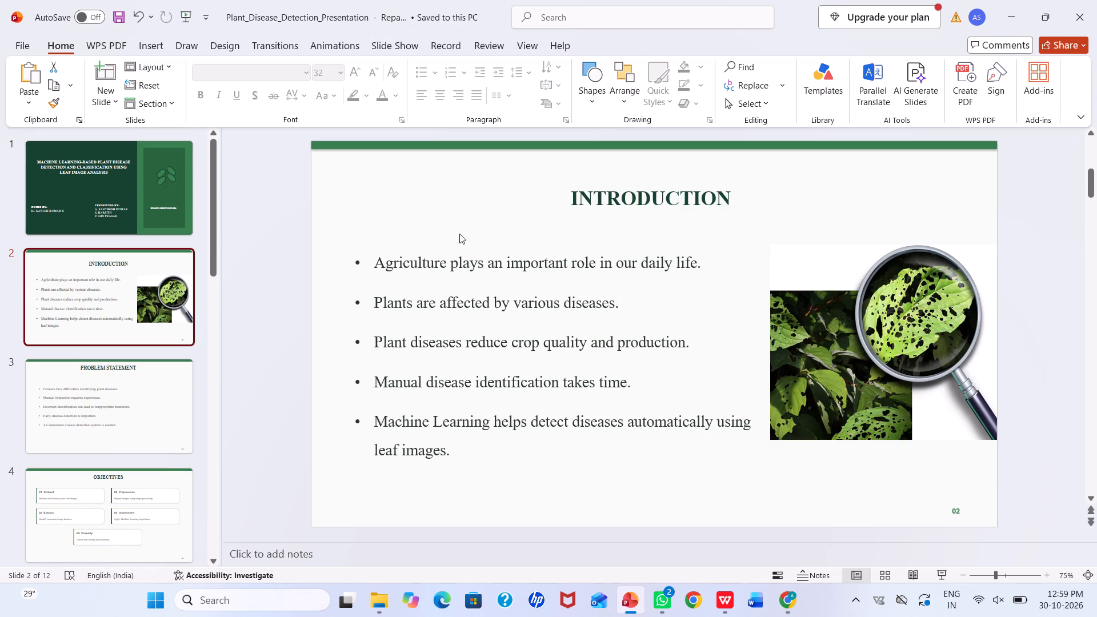
pyautogui.click(608, 205)
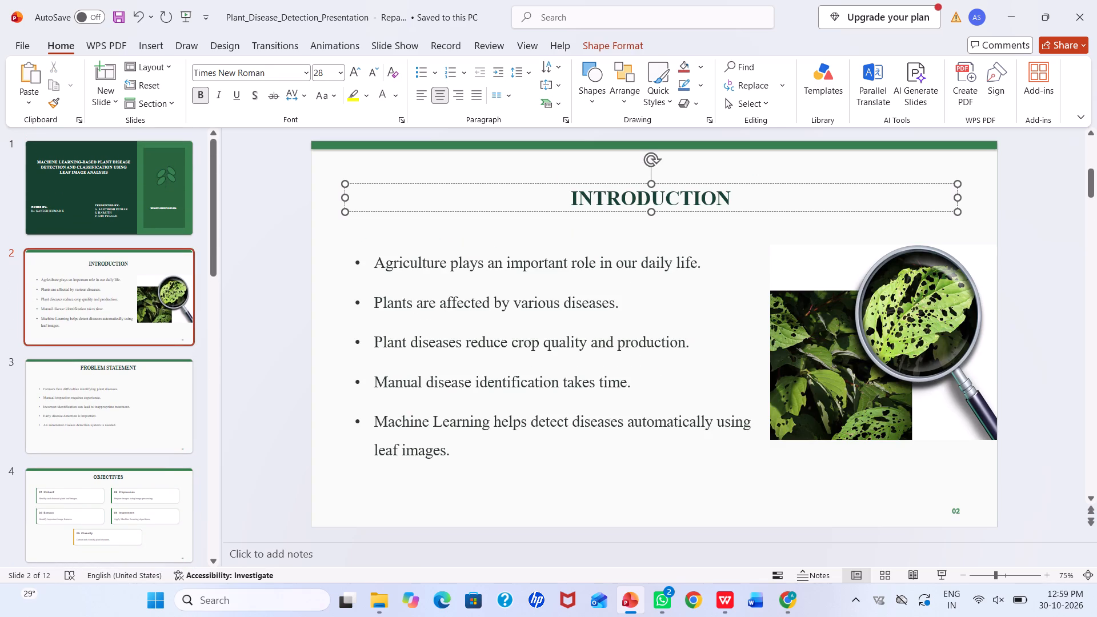
pyautogui.moveTo(616, 185); pyautogui.dragTo(622, 178)
# Move the bulleted text block on the Introduction slide up, closer to the title.
pyautogui.moveTo(538, 307); pyautogui.dragTo(542, 241)
pyautogui.click(542, 241)
pyautogui.moveTo(542, 241); pyautogui.dragTo(544, 237)
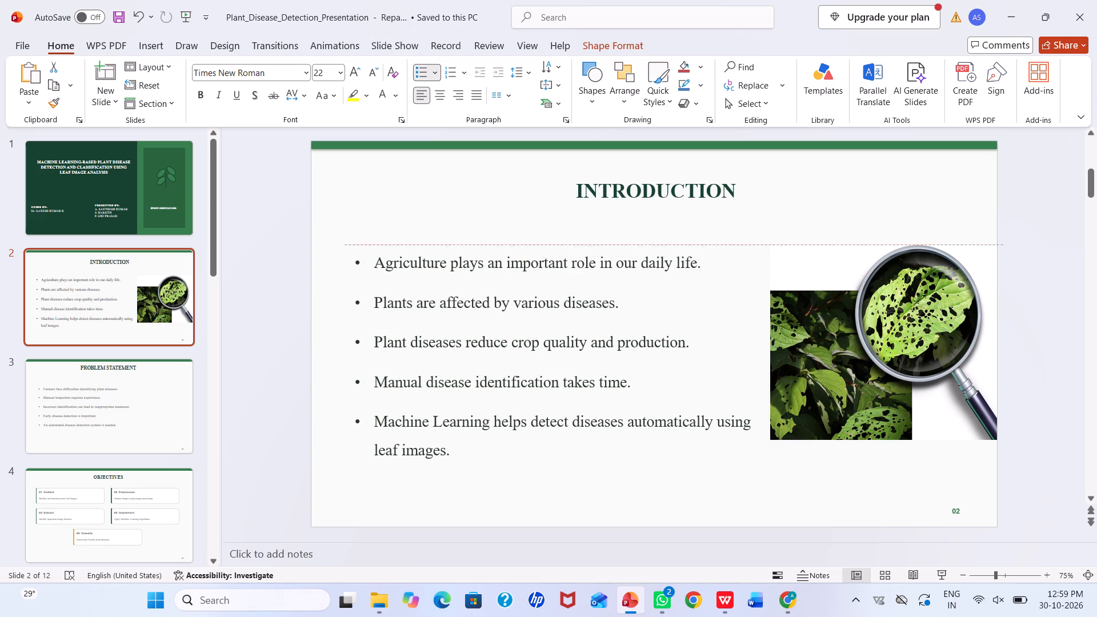
pyautogui.moveTo(544, 237); pyautogui.dragTo(542, 222)
# Nudge the leaf and magnifying glass picture slightly up, beside the Introduction slide's bullets.
pyautogui.click(872, 330)
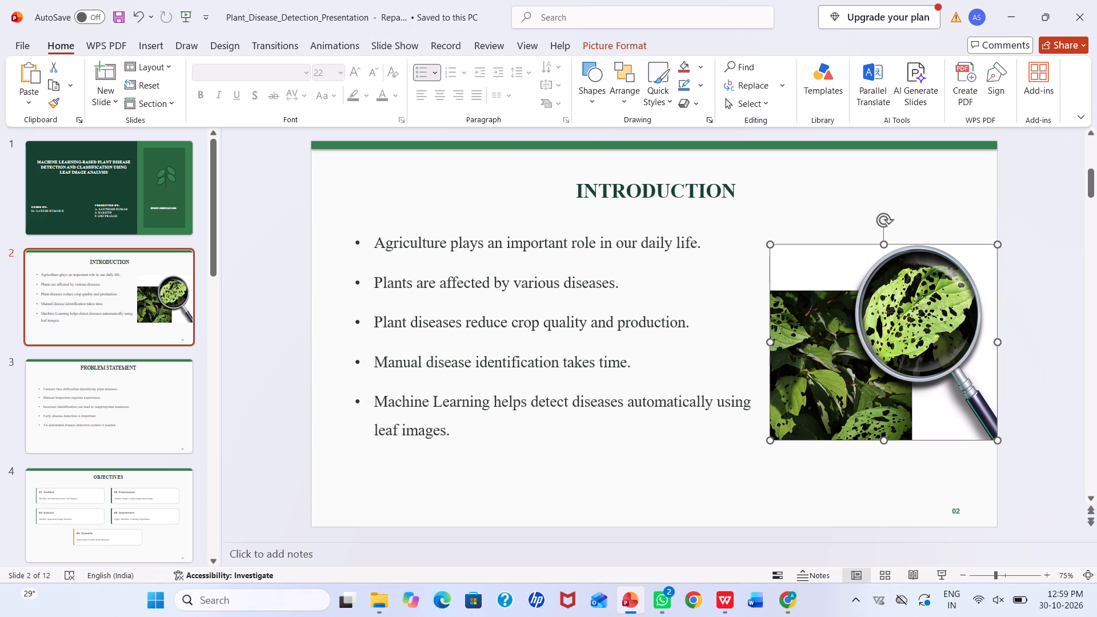
pyautogui.moveTo(867, 243); pyautogui.dragTo(866, 238)
pyautogui.click(858, 155)
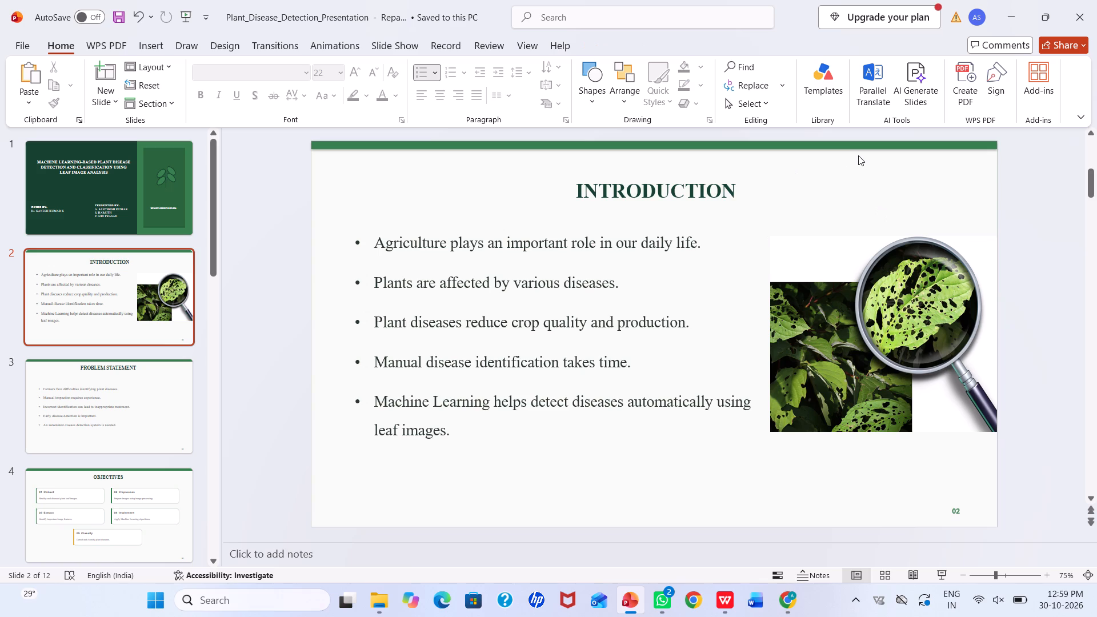
# Save a copy of the presentation in the Downloads folder as "Plant_Disease_Detection_Presentation- MLA0202".
pyautogui.click(17, 49)
pyautogui.click(64, 326)
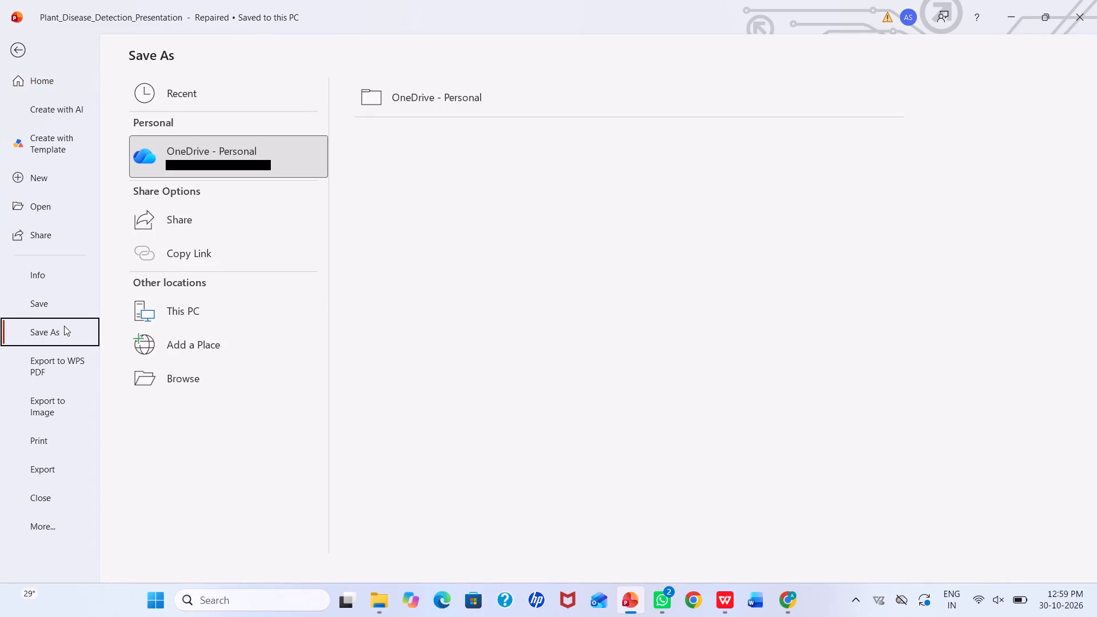
pyautogui.click(234, 311)
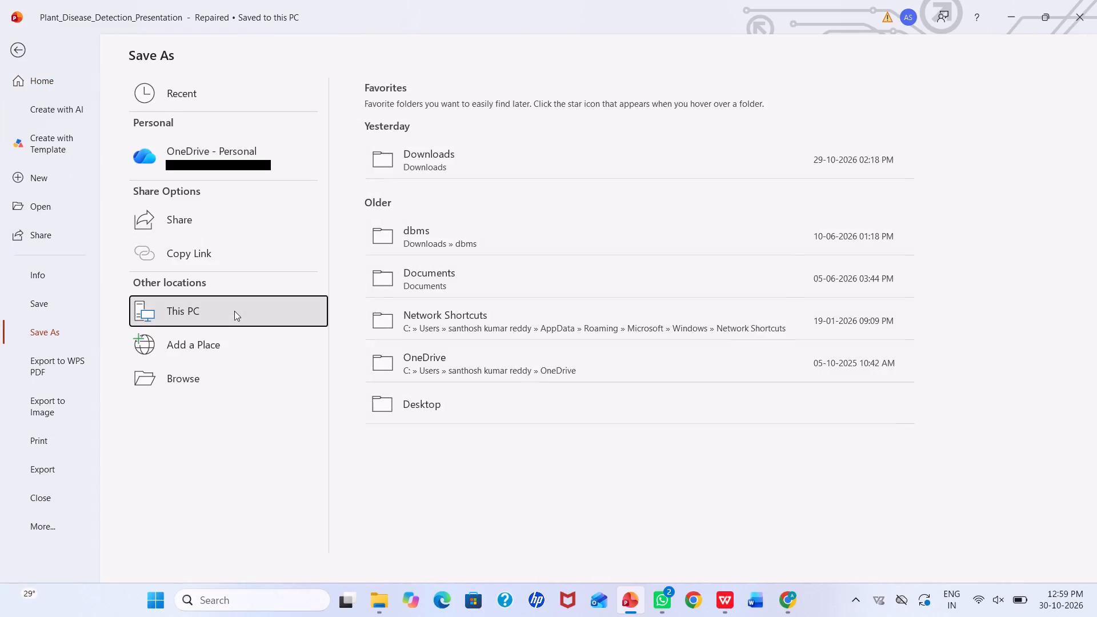
pyautogui.click(427, 145)
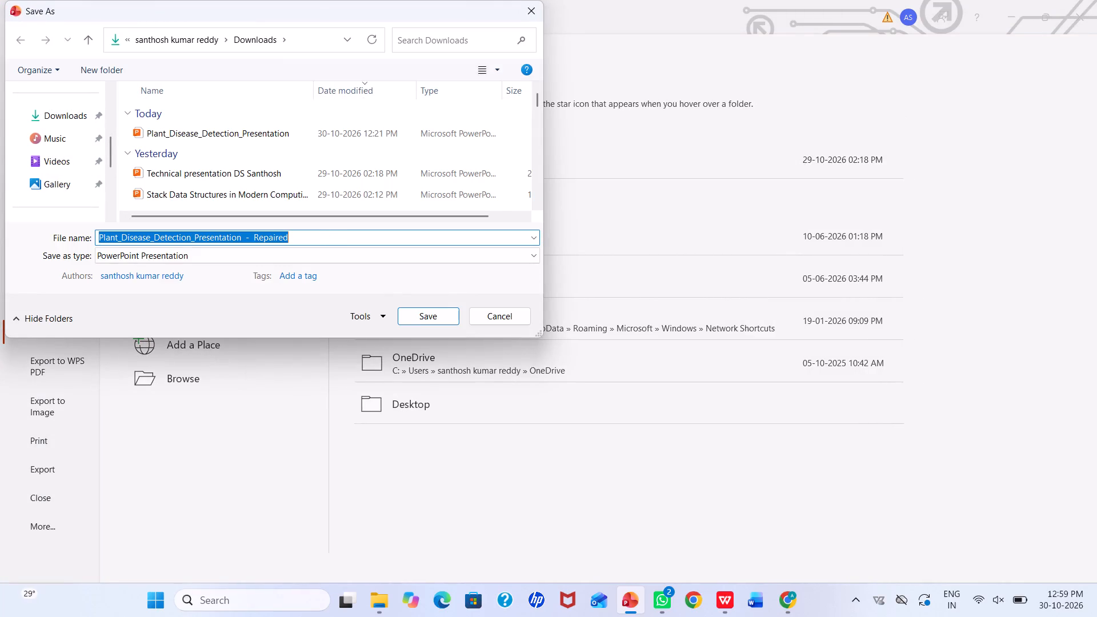
pyautogui.click(322, 232)
pyautogui.press('BackSpace')
pyautogui.press('BackSpace')
pyautogui.press('BackSpace')
pyautogui.press('BackSpace')
pyautogui.press('BackSpace')
pyautogui.press('BackSpace')
pyautogui.press('BackSpace')
pyautogui.press('BackSpace')
pyautogui.press('BackSpace')
pyautogui.press('BackSpace')
pyautogui.press('BackSpace')
pyautogui.press('BackSpace')
pyautogui.press('BackSpace')
pyautogui.press('BackSpace')
pyautogui.press('BackSpace')
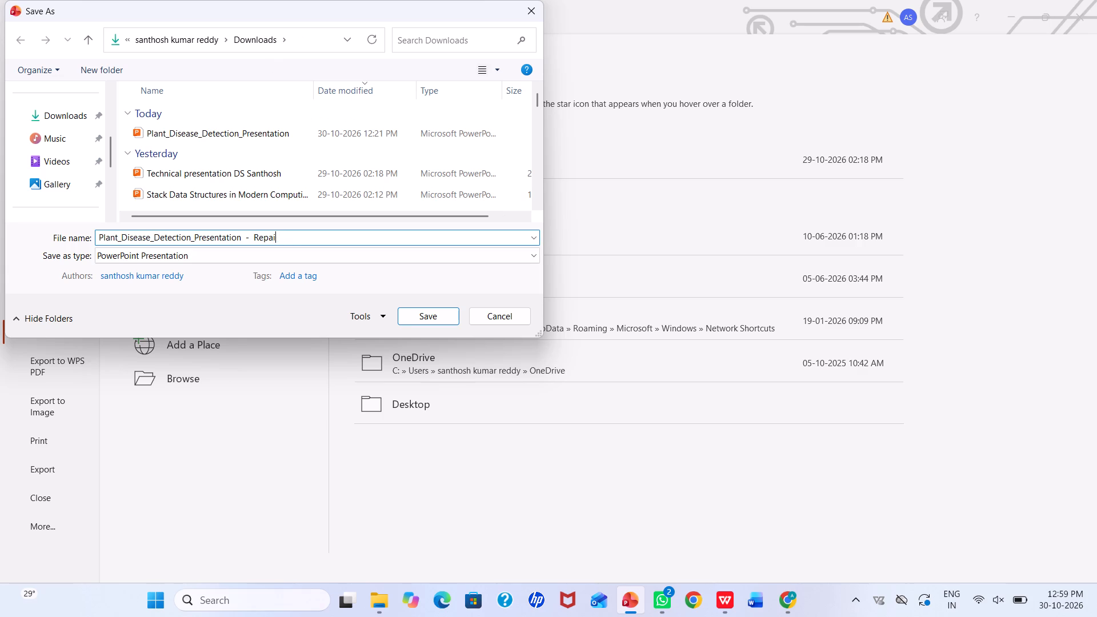
pyautogui.click(322, 232)
pyautogui.write('on')
pyautogui.press('space')
pyautogui.write('mla')
pyautogui.press('BackSpace')
pyautogui.press('BackSpace')
pyautogui.press('BackSpace')
pyautogui.write('MLA0202')
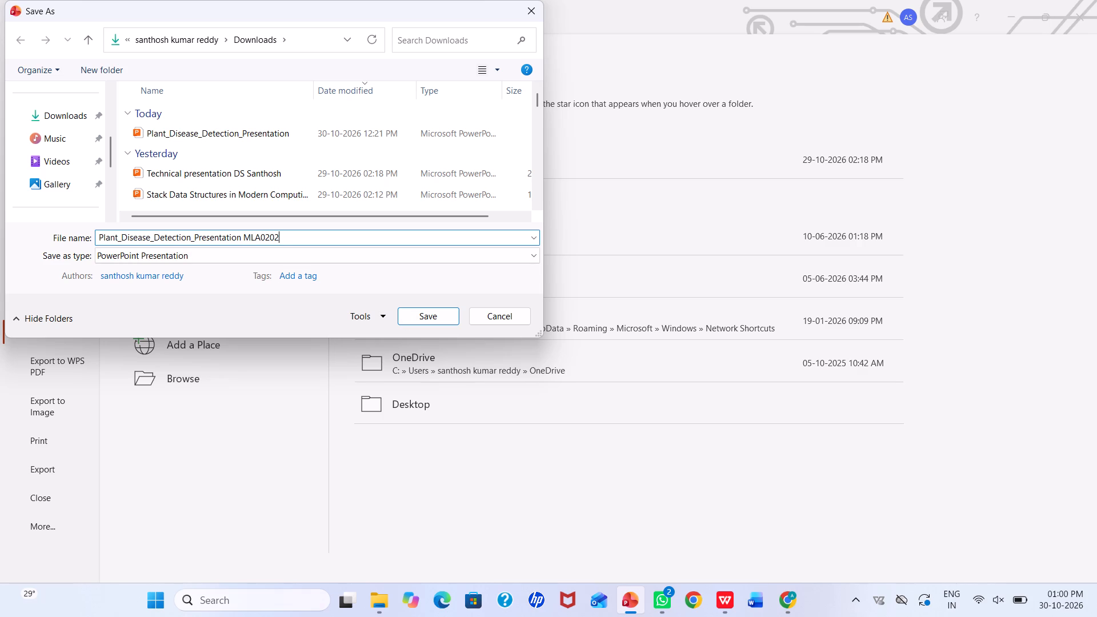
pyautogui.click(243, 235)
pyautogui.press('BackSpace')
pyautogui.write('__')
pyautogui.press('BackSpace')
pyautogui.press('BackSpace')
pyautogui.write('--')
pyautogui.press('BackSpace')
pyautogui.press('BackSpace')
pyautogui.write('--')
pyautogui.press('space')
pyautogui.press('BackSpace')
pyautogui.press('BackSpace')
pyautogui.press('space')
pyautogui.click(422, 310)
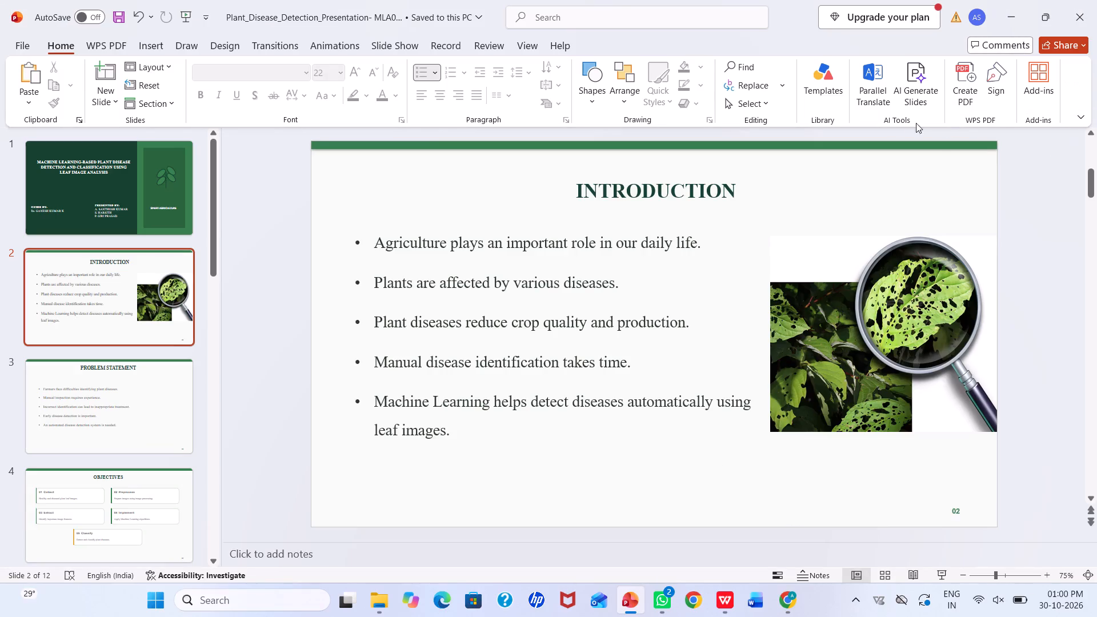
# Return to the title slide and close the presentation.
pyautogui.scroll(16, 743, 211)
pyautogui.tripleClick(1091, 3)
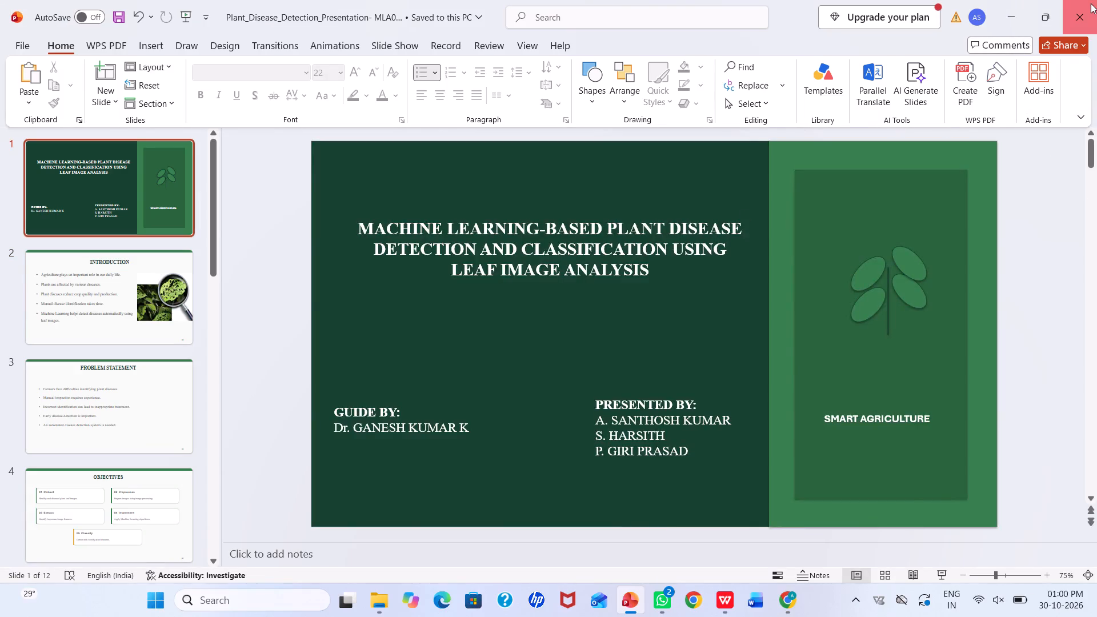
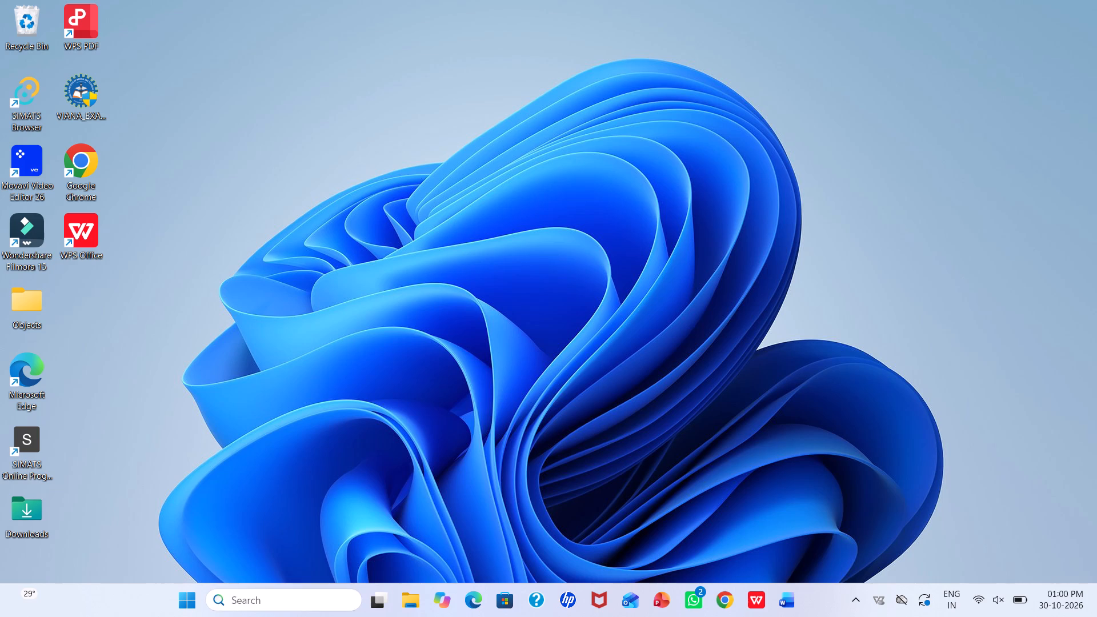
# Open the Plant_Disease_Detection_Presentation- MLA0202 file from the Downloads folder in PowerPoint.
pyautogui.click(413, 600)
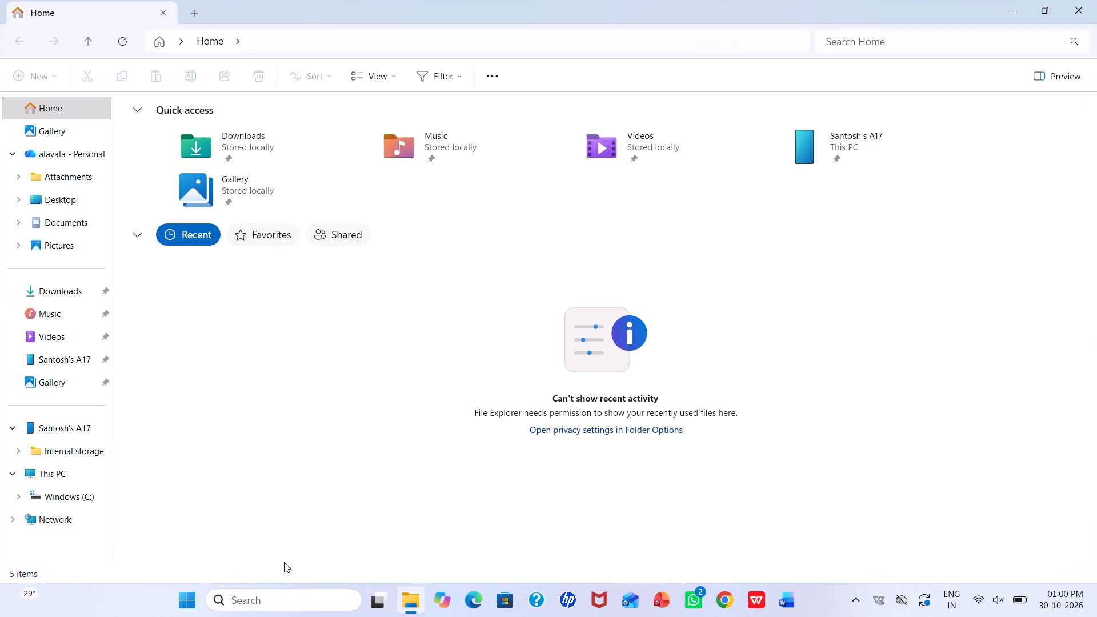
pyautogui.click(99, 291)
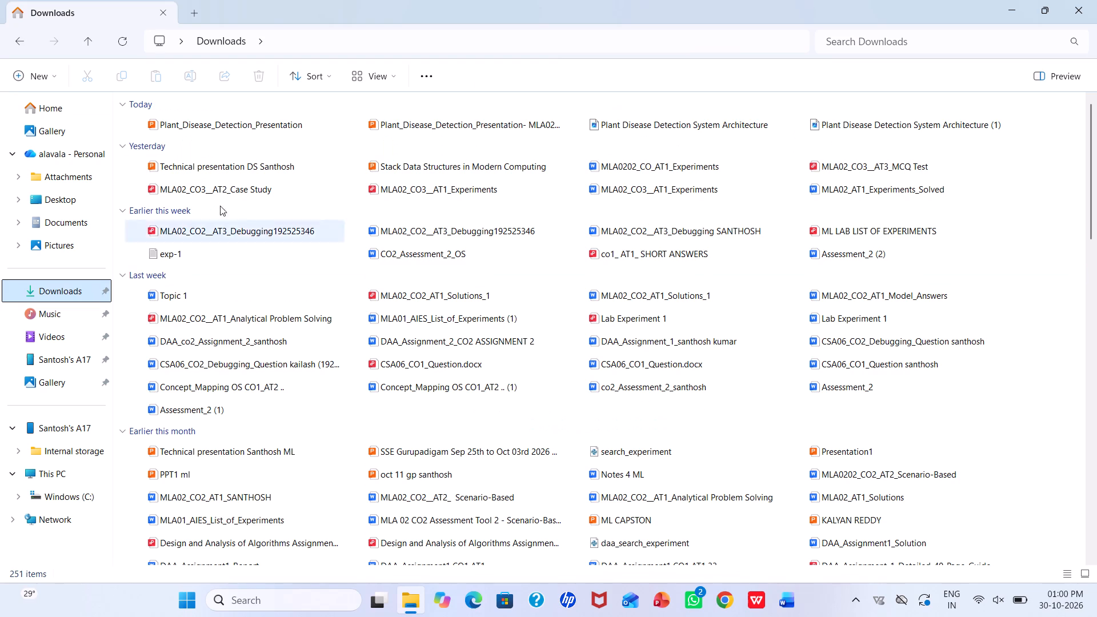
pyautogui.doubleClick(508, 129)
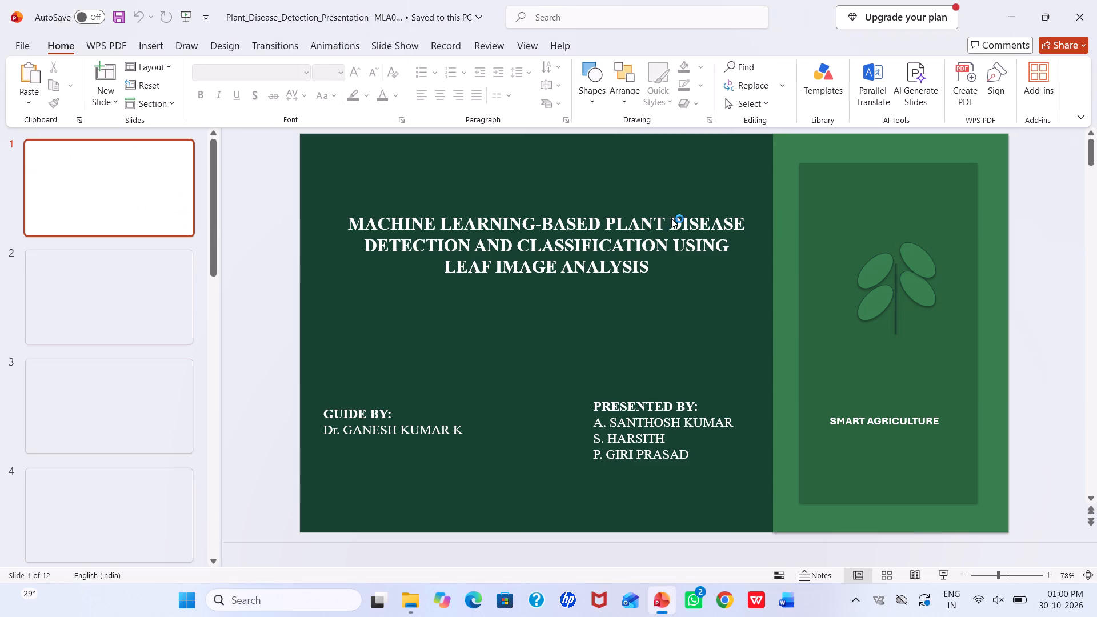
# Switch back to File Explorer and delete the Plant_Disease_Detection_Presentation file without the MLA0202 suffix from Downloads.
pyautogui.click(700, 255)
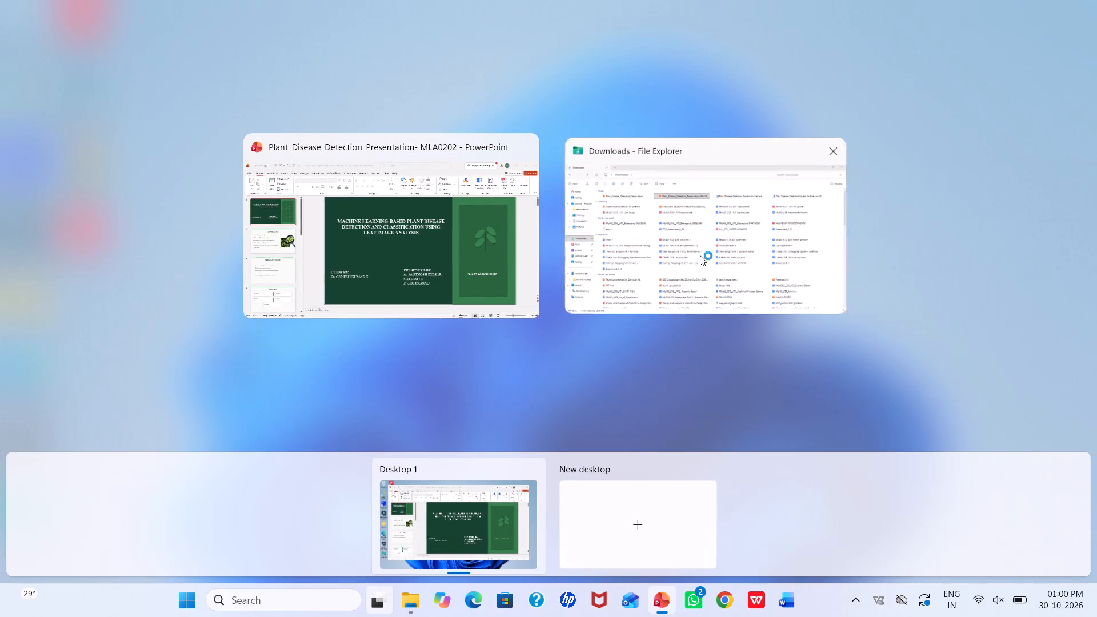
pyautogui.click(289, 116)
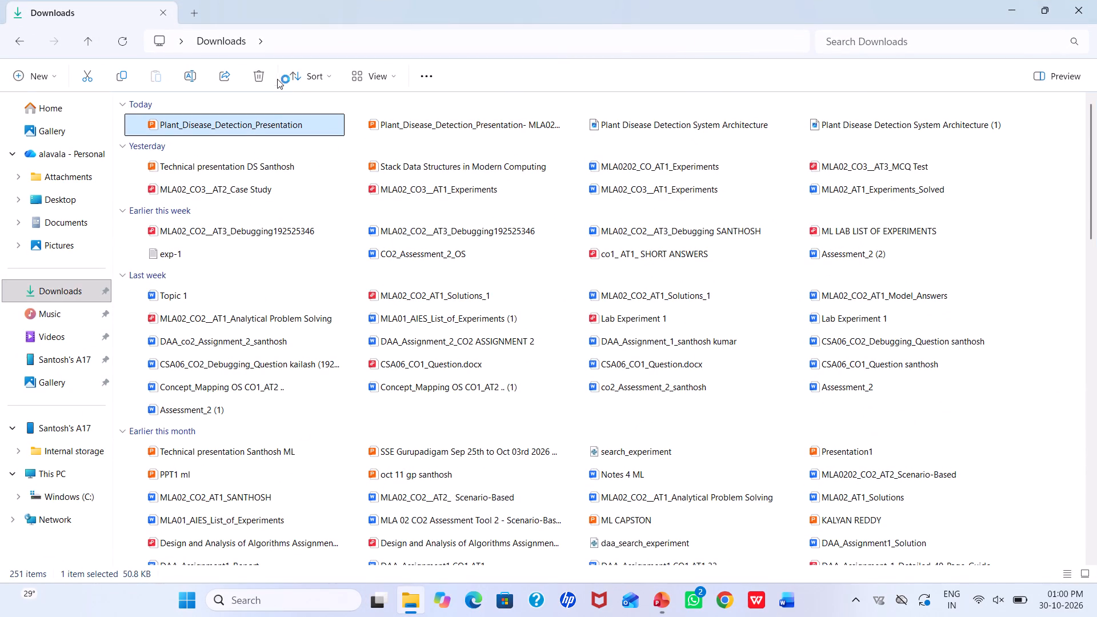
pyautogui.click(256, 74)
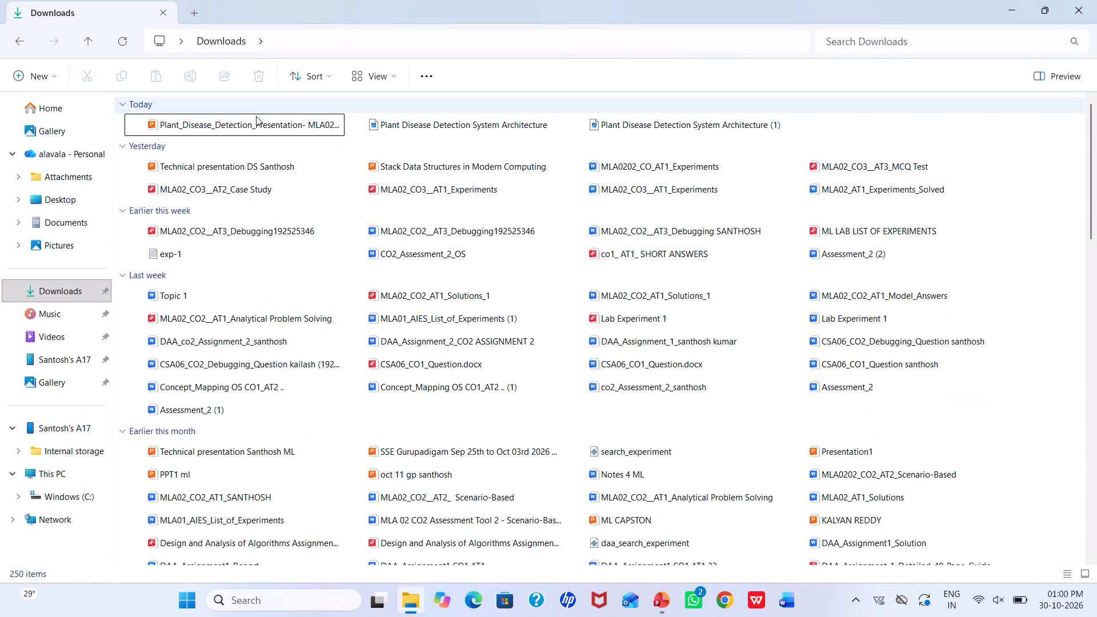
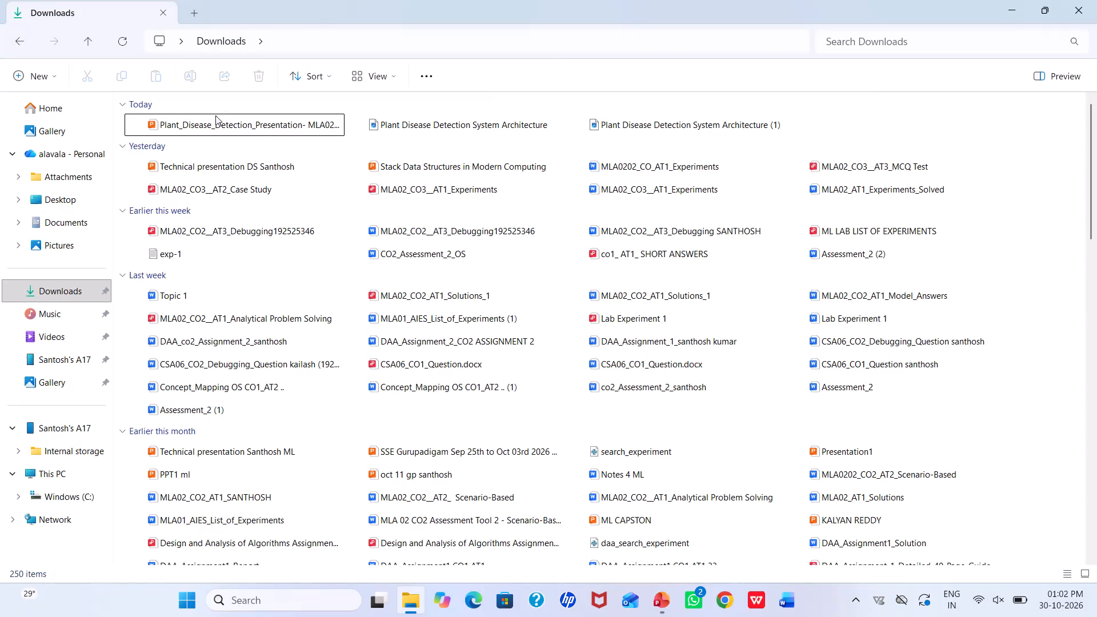
# Open the Plant_Disease_Detection_Presentation- MLA0202 file from the Downloads folder in PowerPoint.
pyautogui.doubleClick(218, 121)
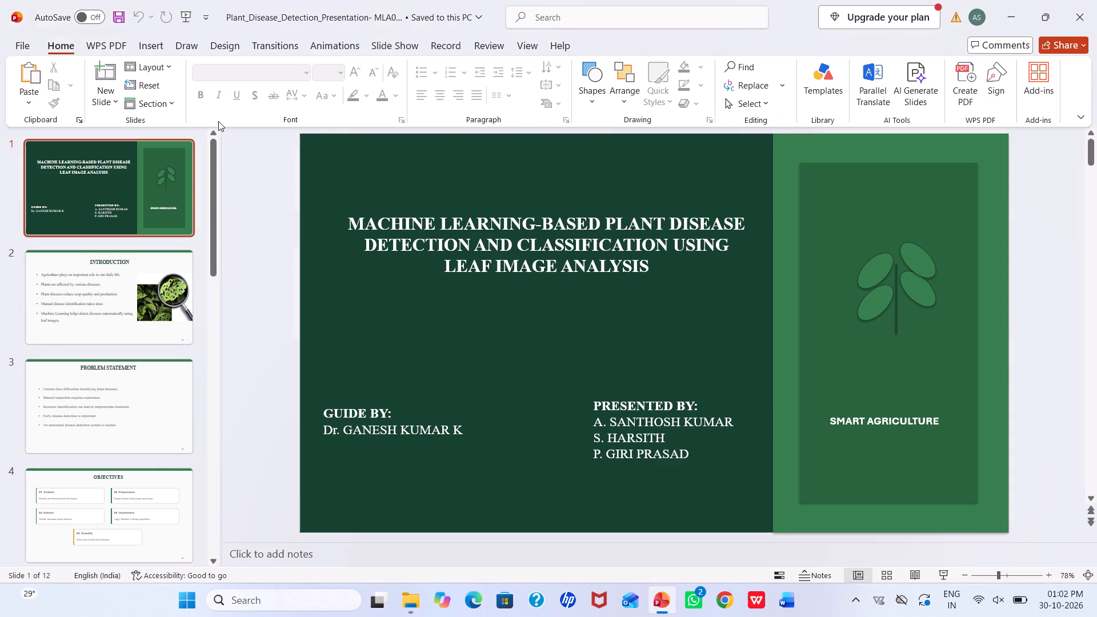
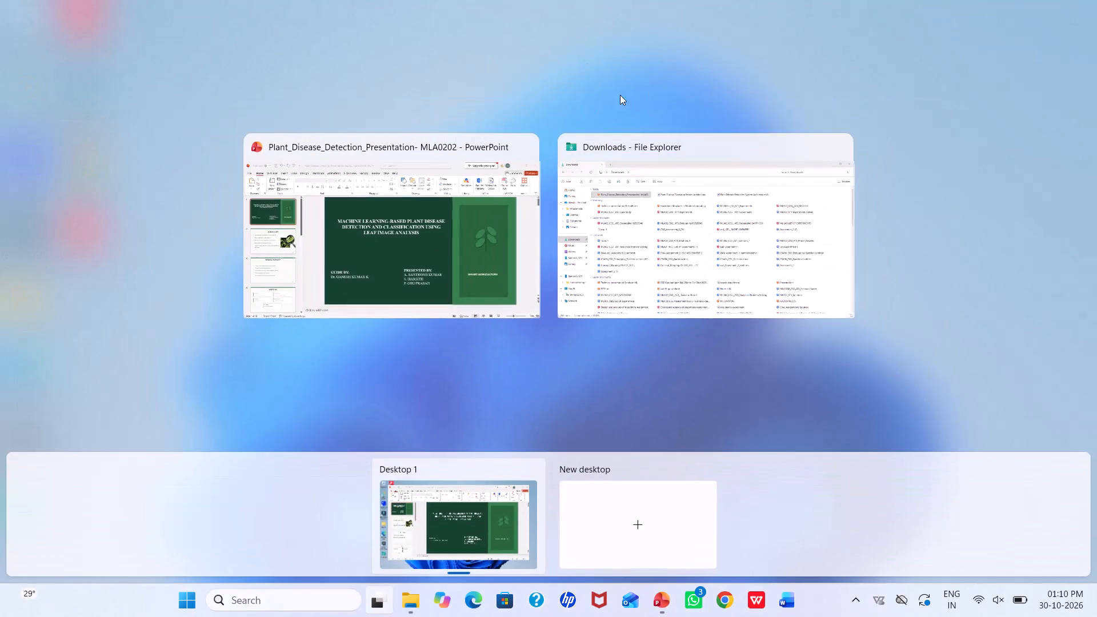
# Minimize the PowerPoint presentation and the Downloads window to reach the desktop.
pyautogui.click(423, 400)
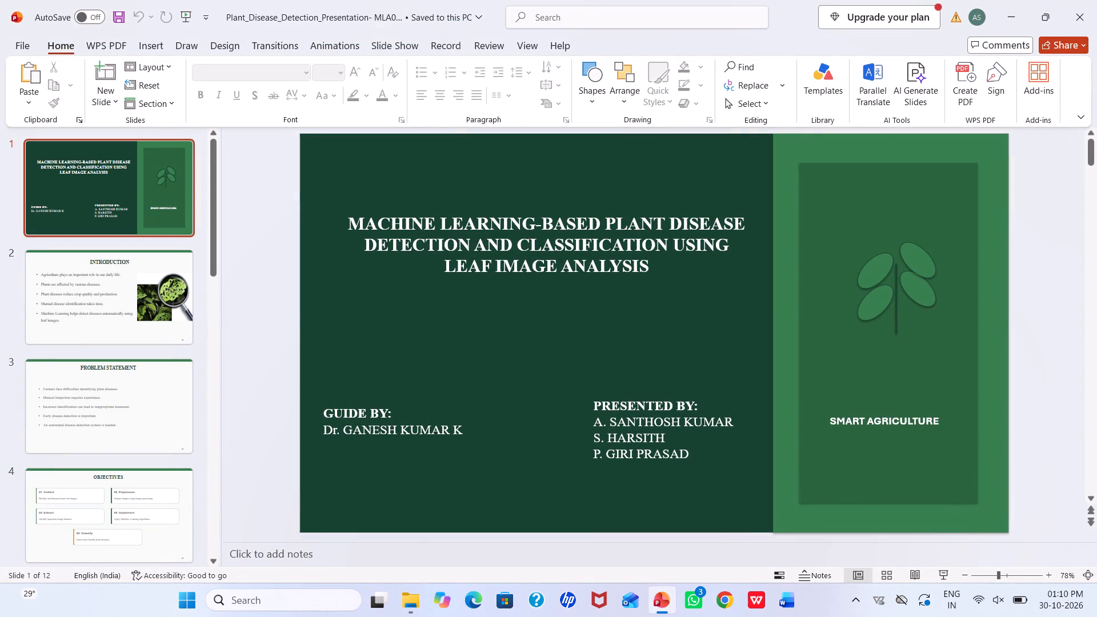
pyautogui.click(1030, 11)
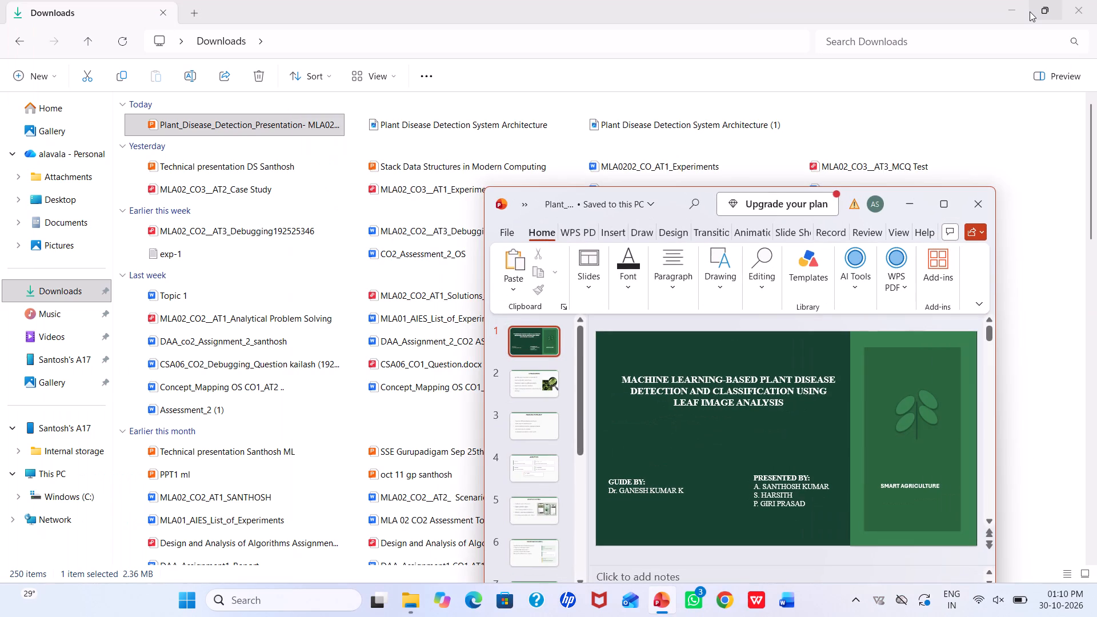
pyautogui.click(939, 196)
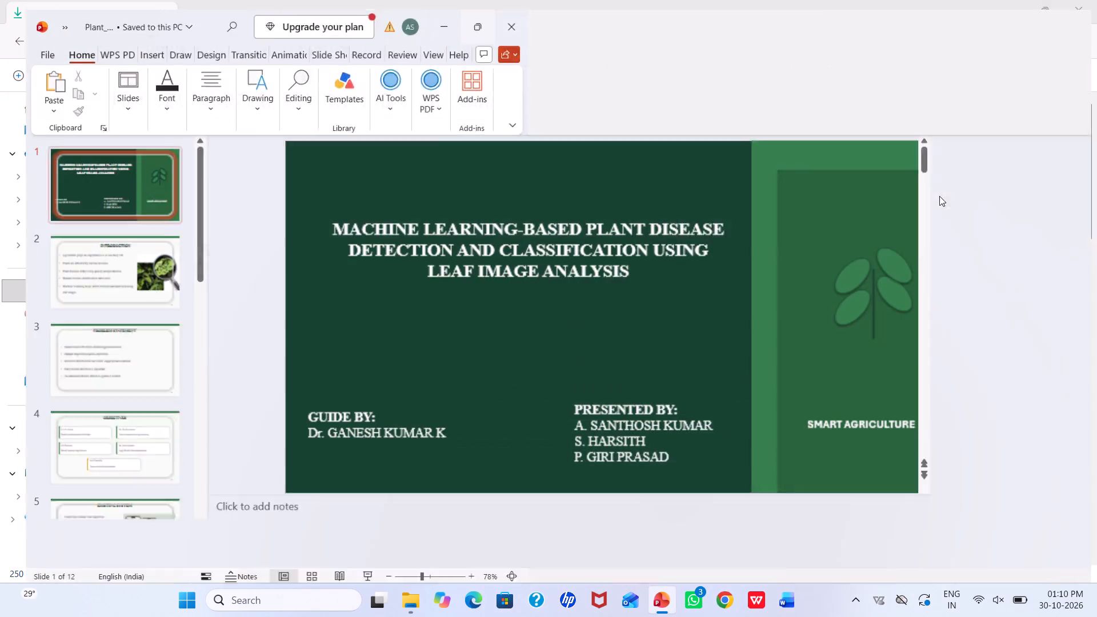
pyautogui.click(1019, 12)
pyautogui.click(1019, 12)
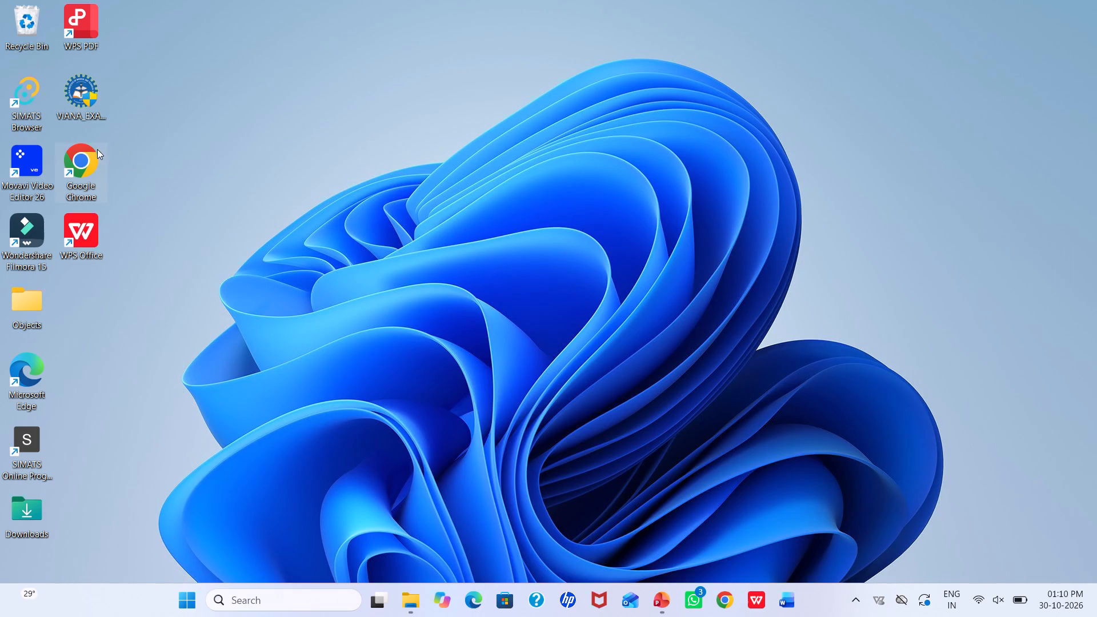